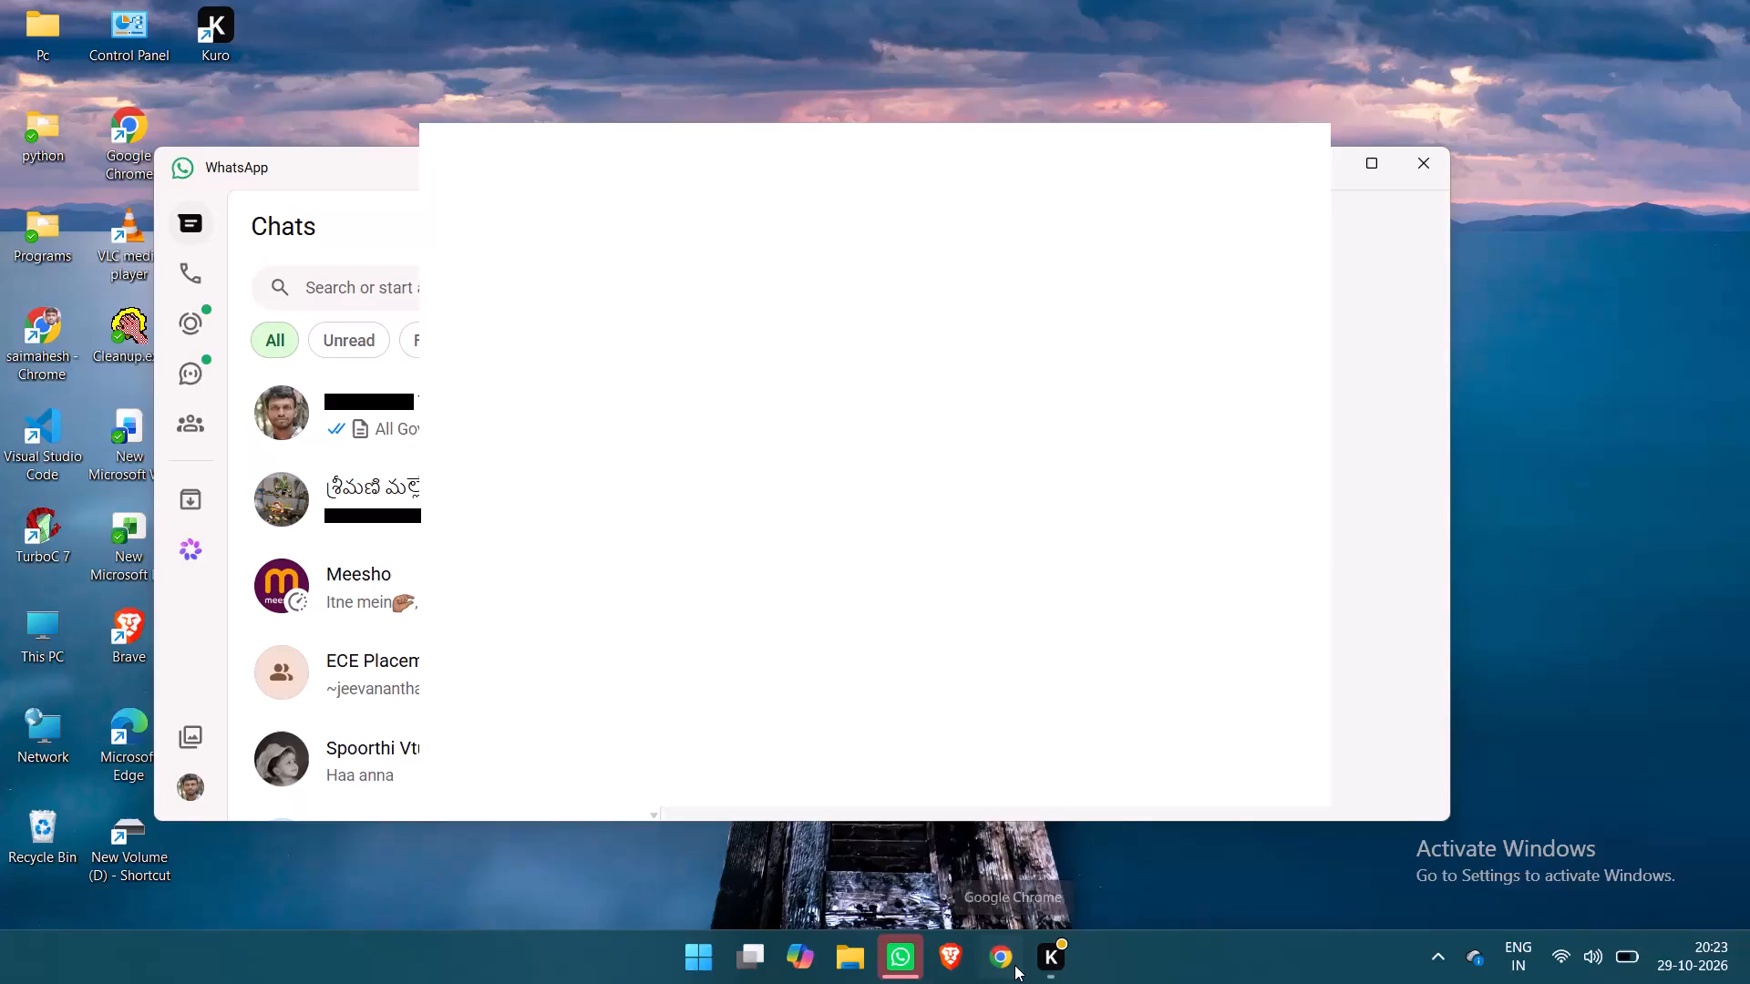
Switch to Google Chrome and open the Overleaf website.
click(621, 559)
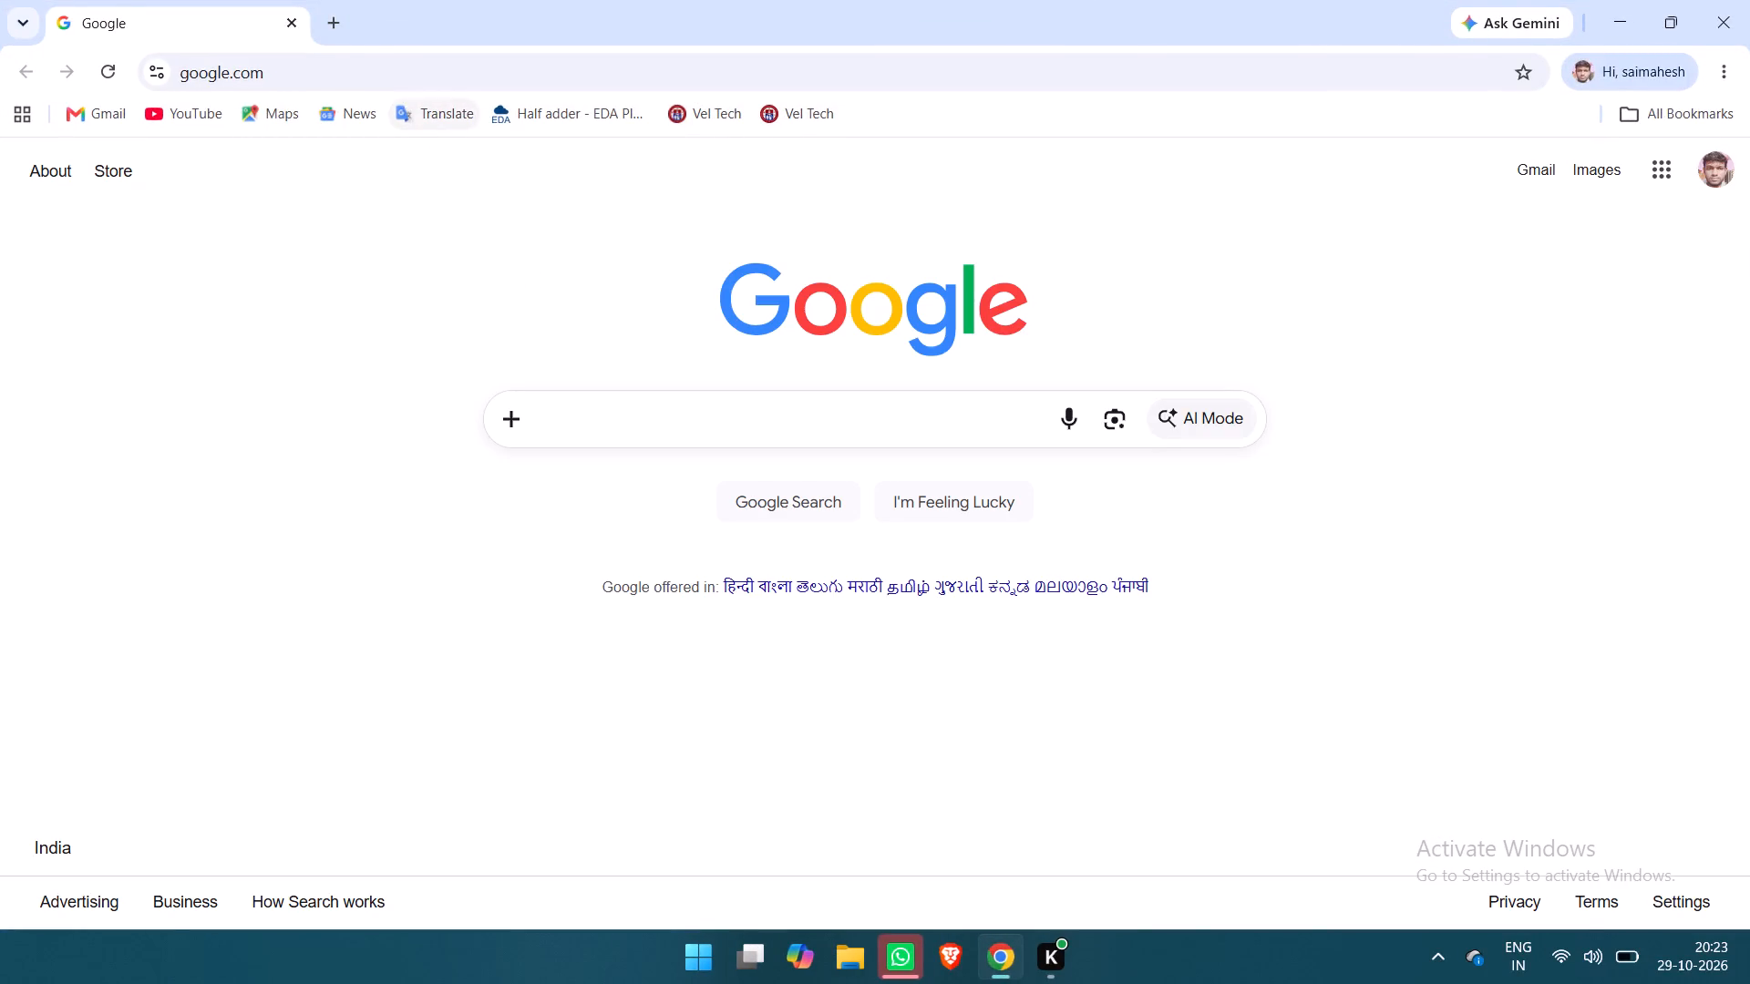
click(392, 75)
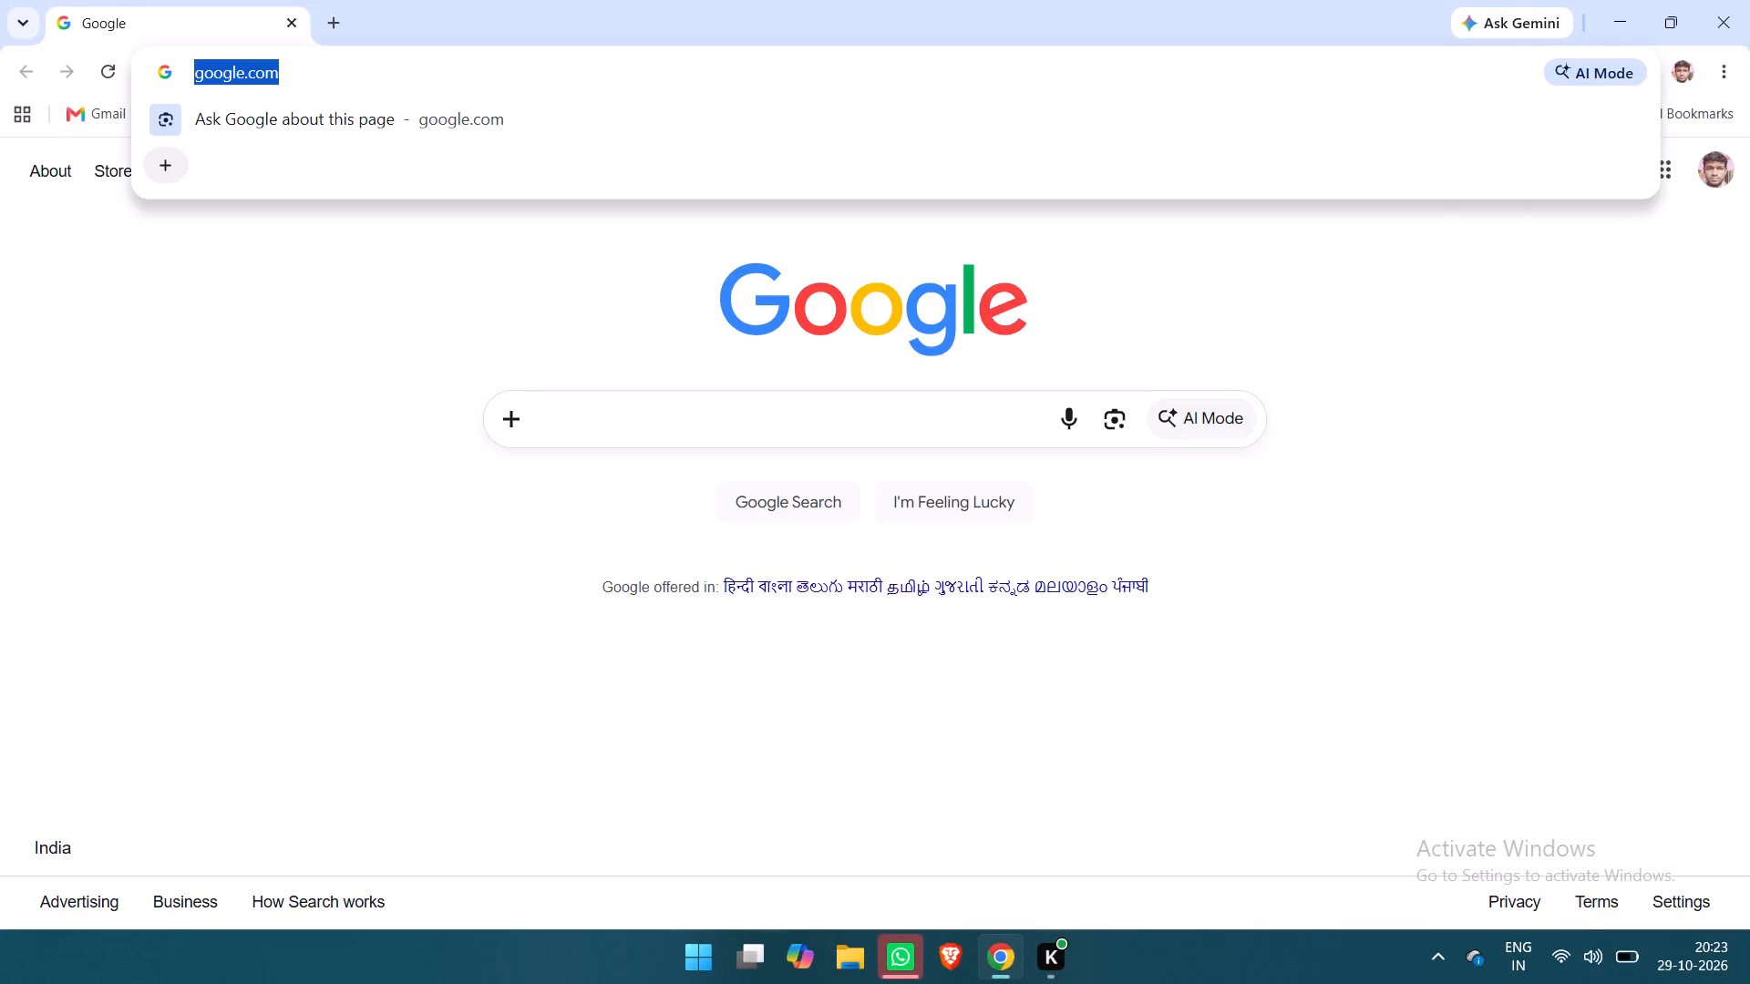
text(over)
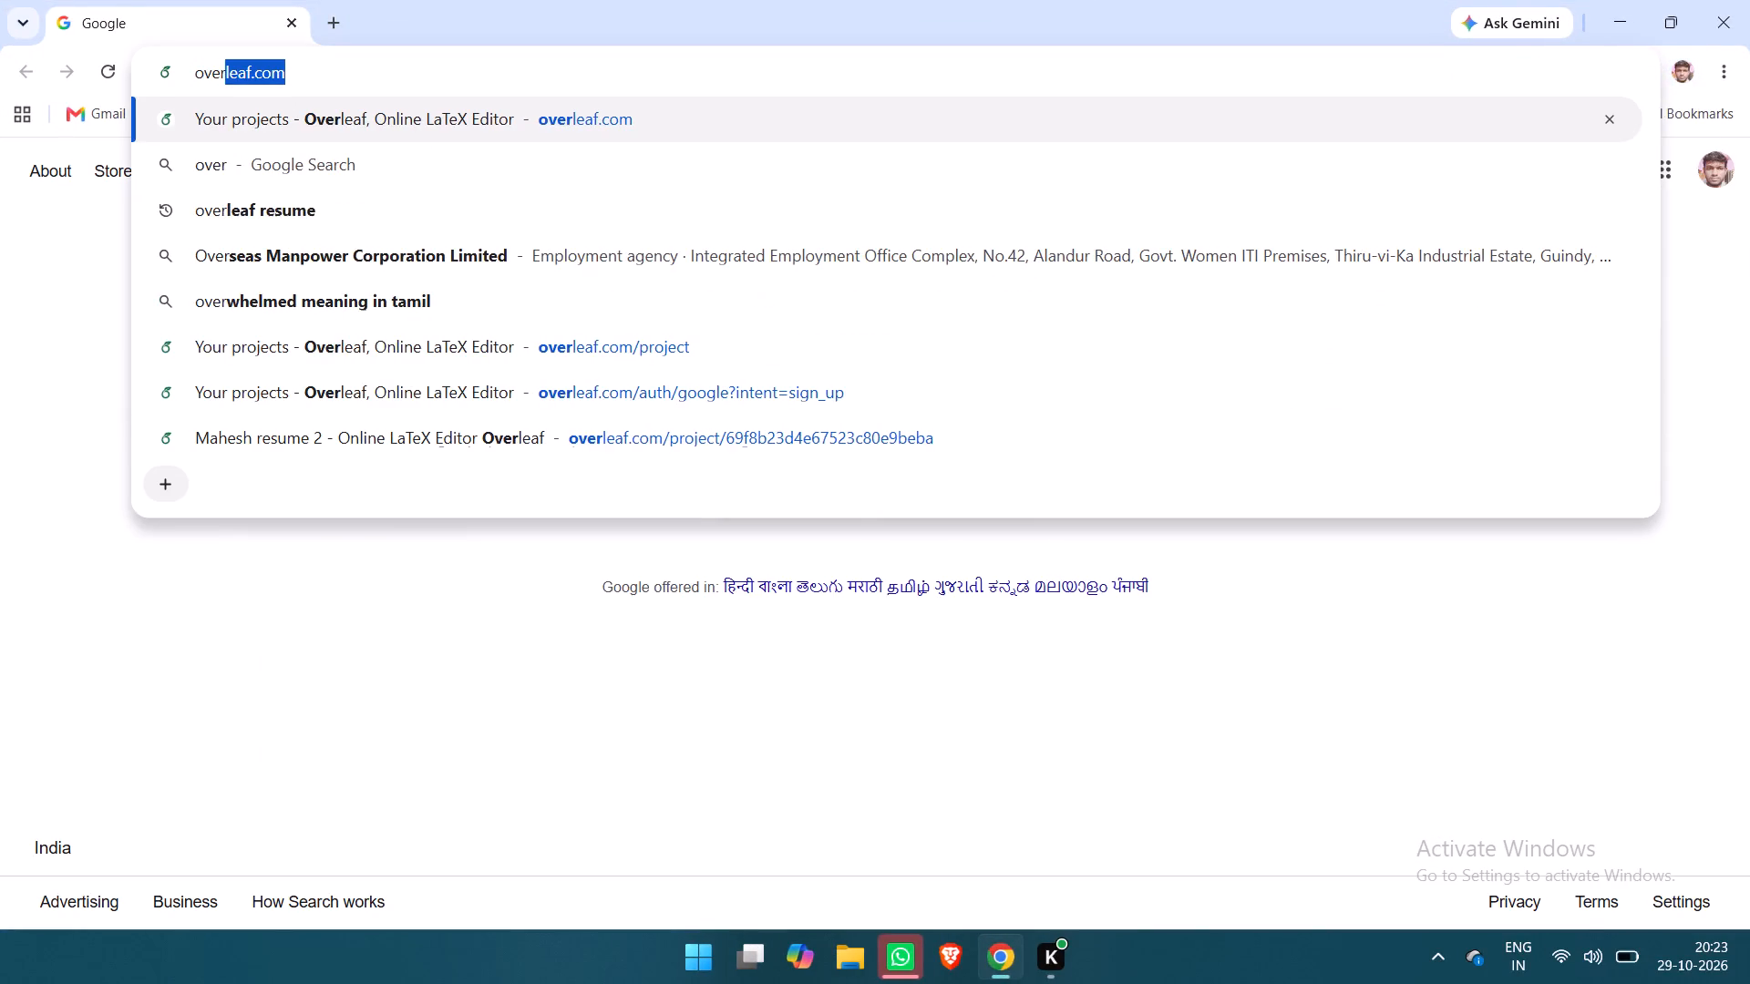
key(l)
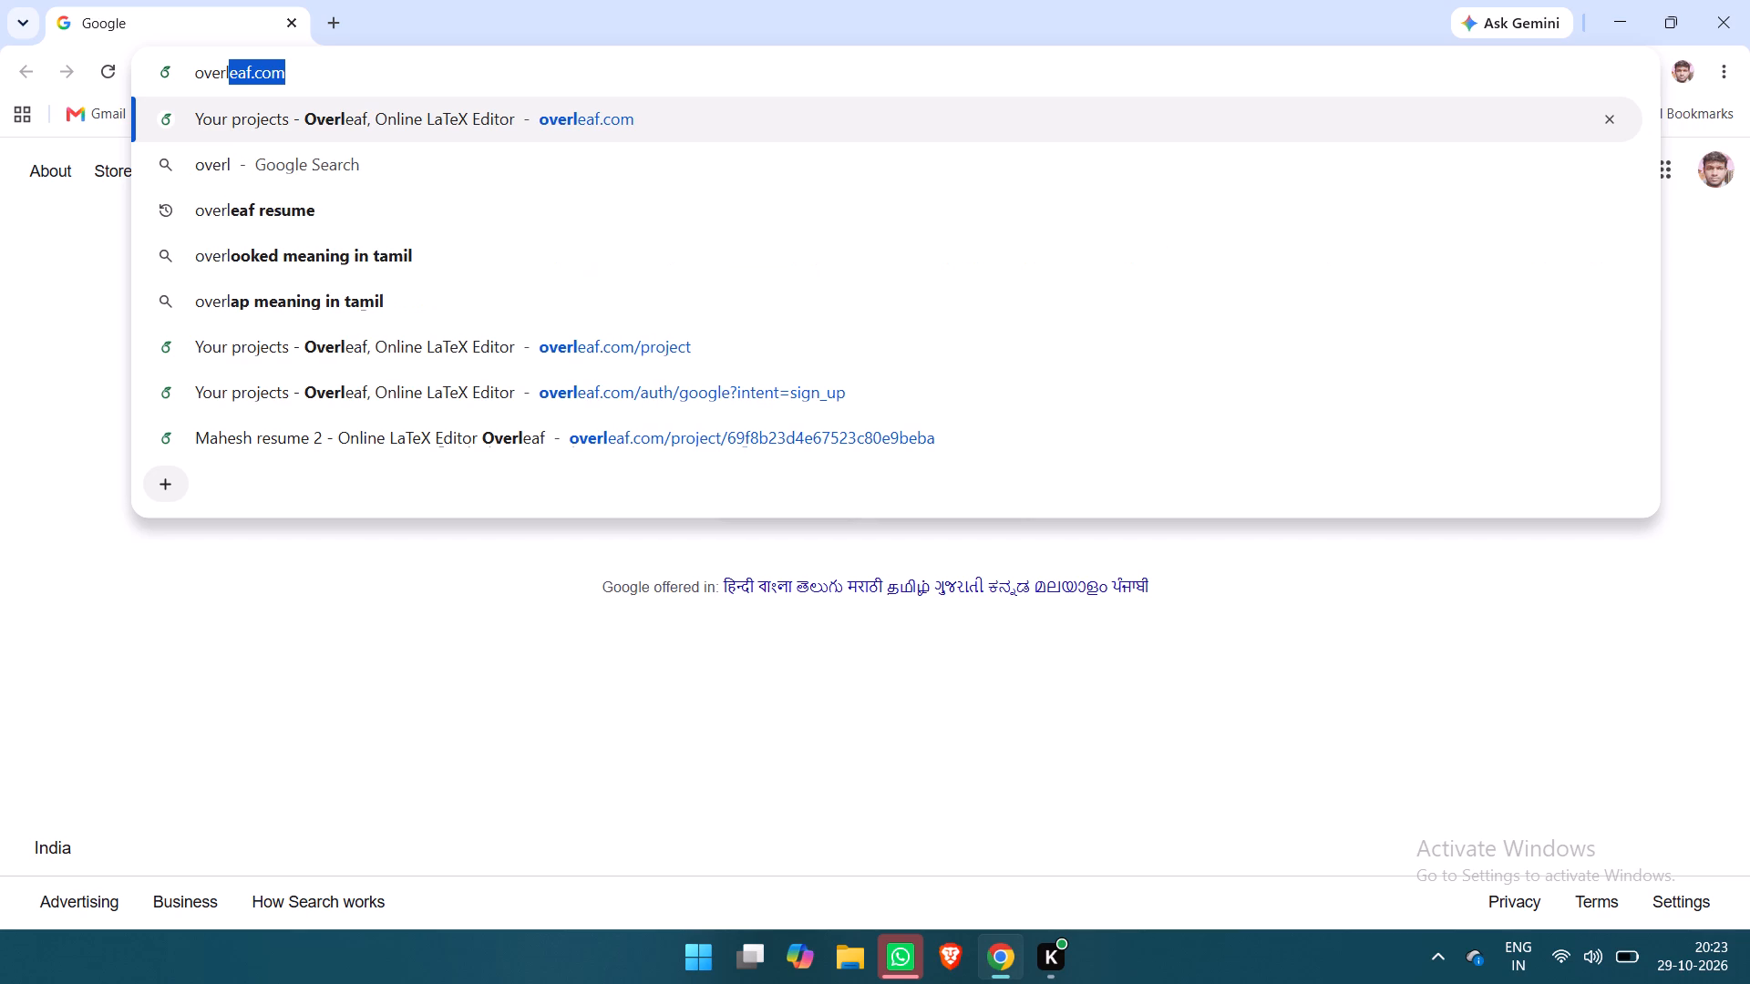
text(eaf)
key(Return)
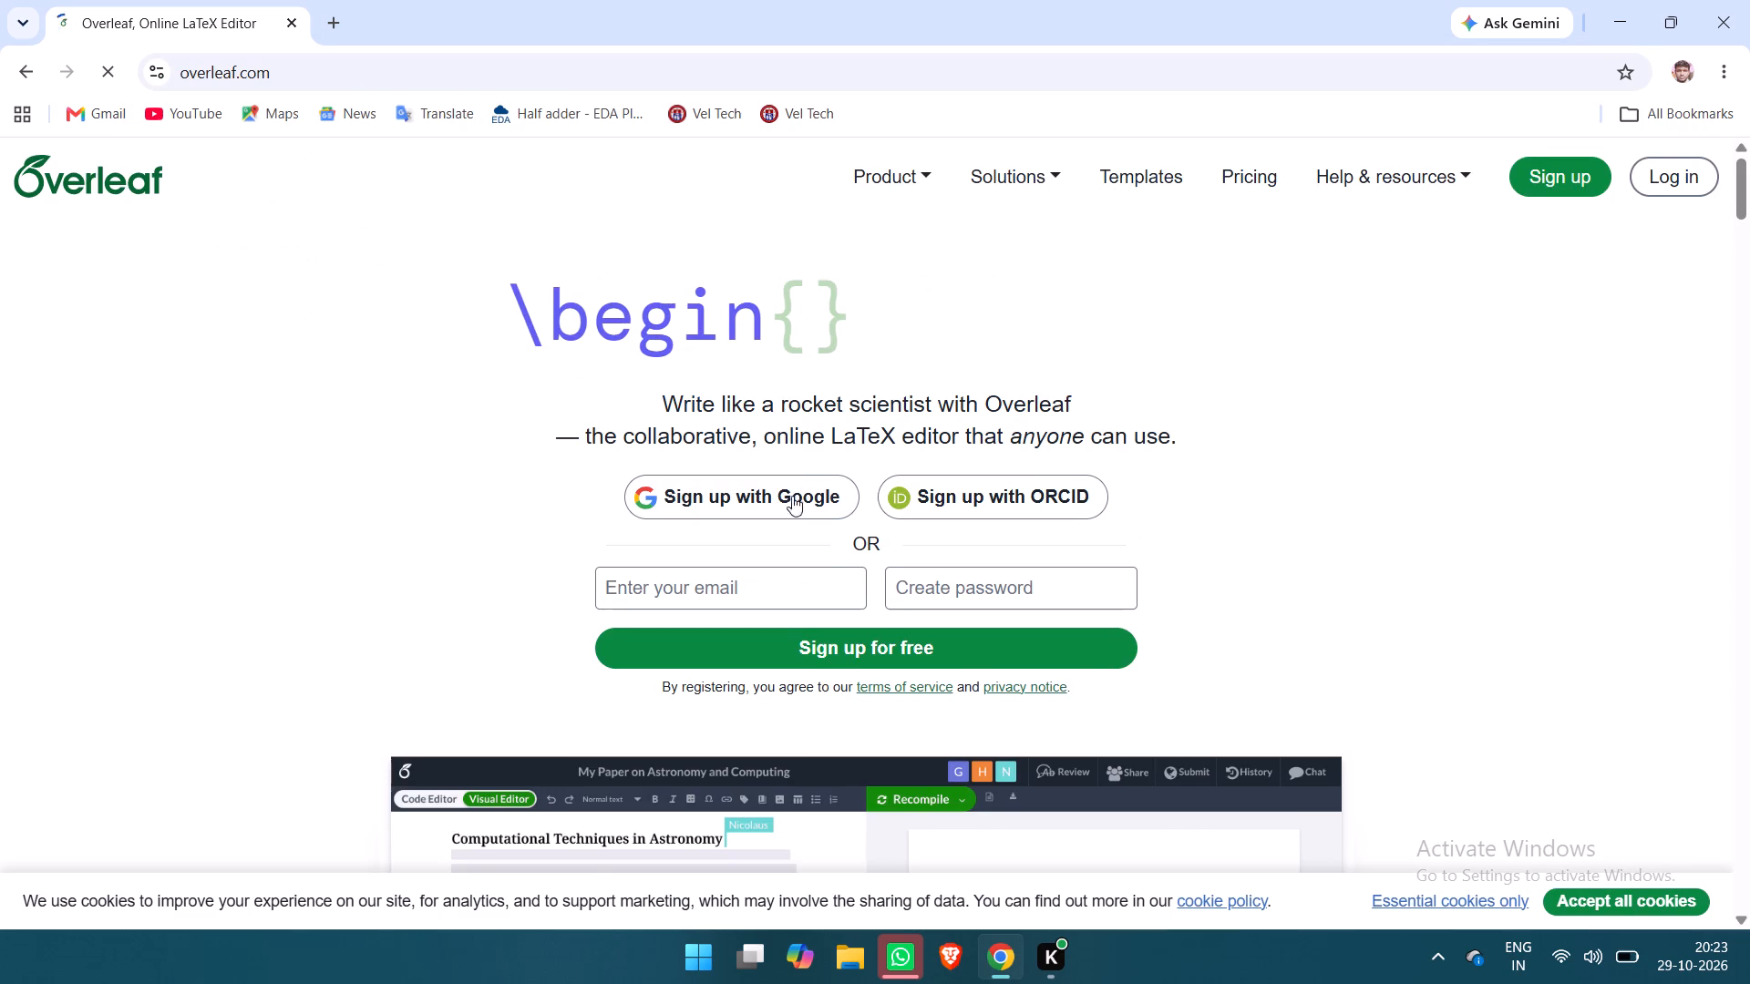
Sign in to Overleaf with the Google account and decline the discounted premium plan offer.
click(725, 507)
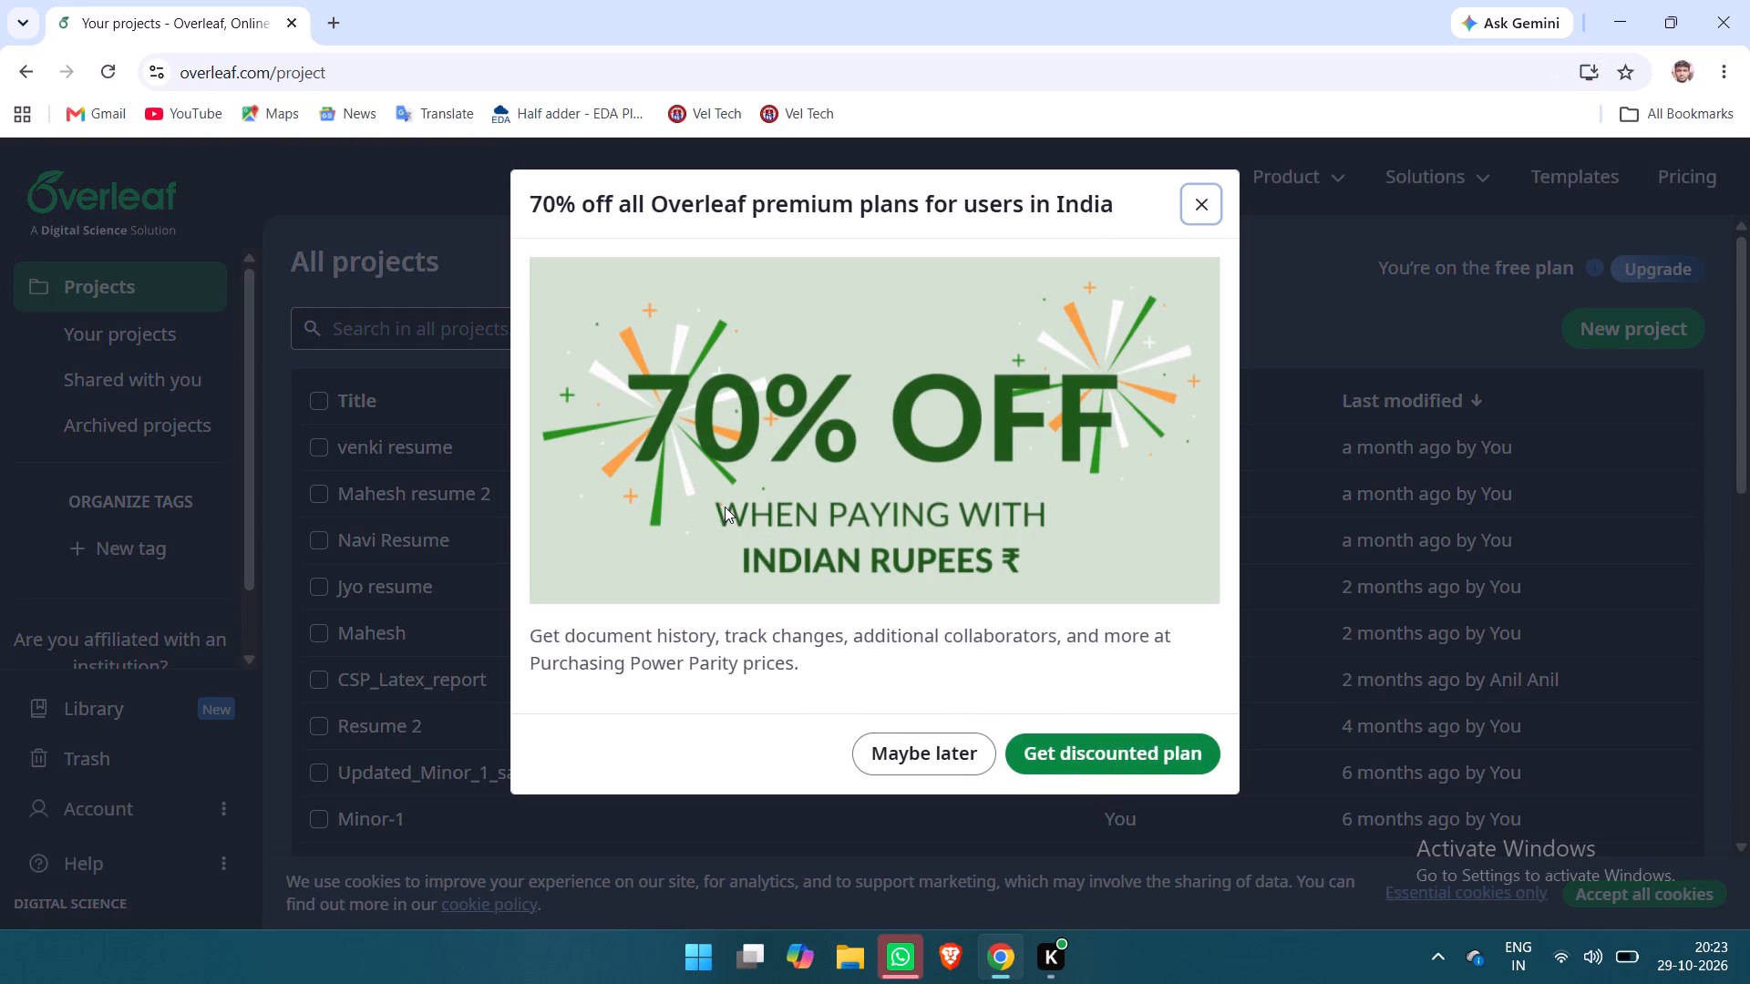
click(981, 753)
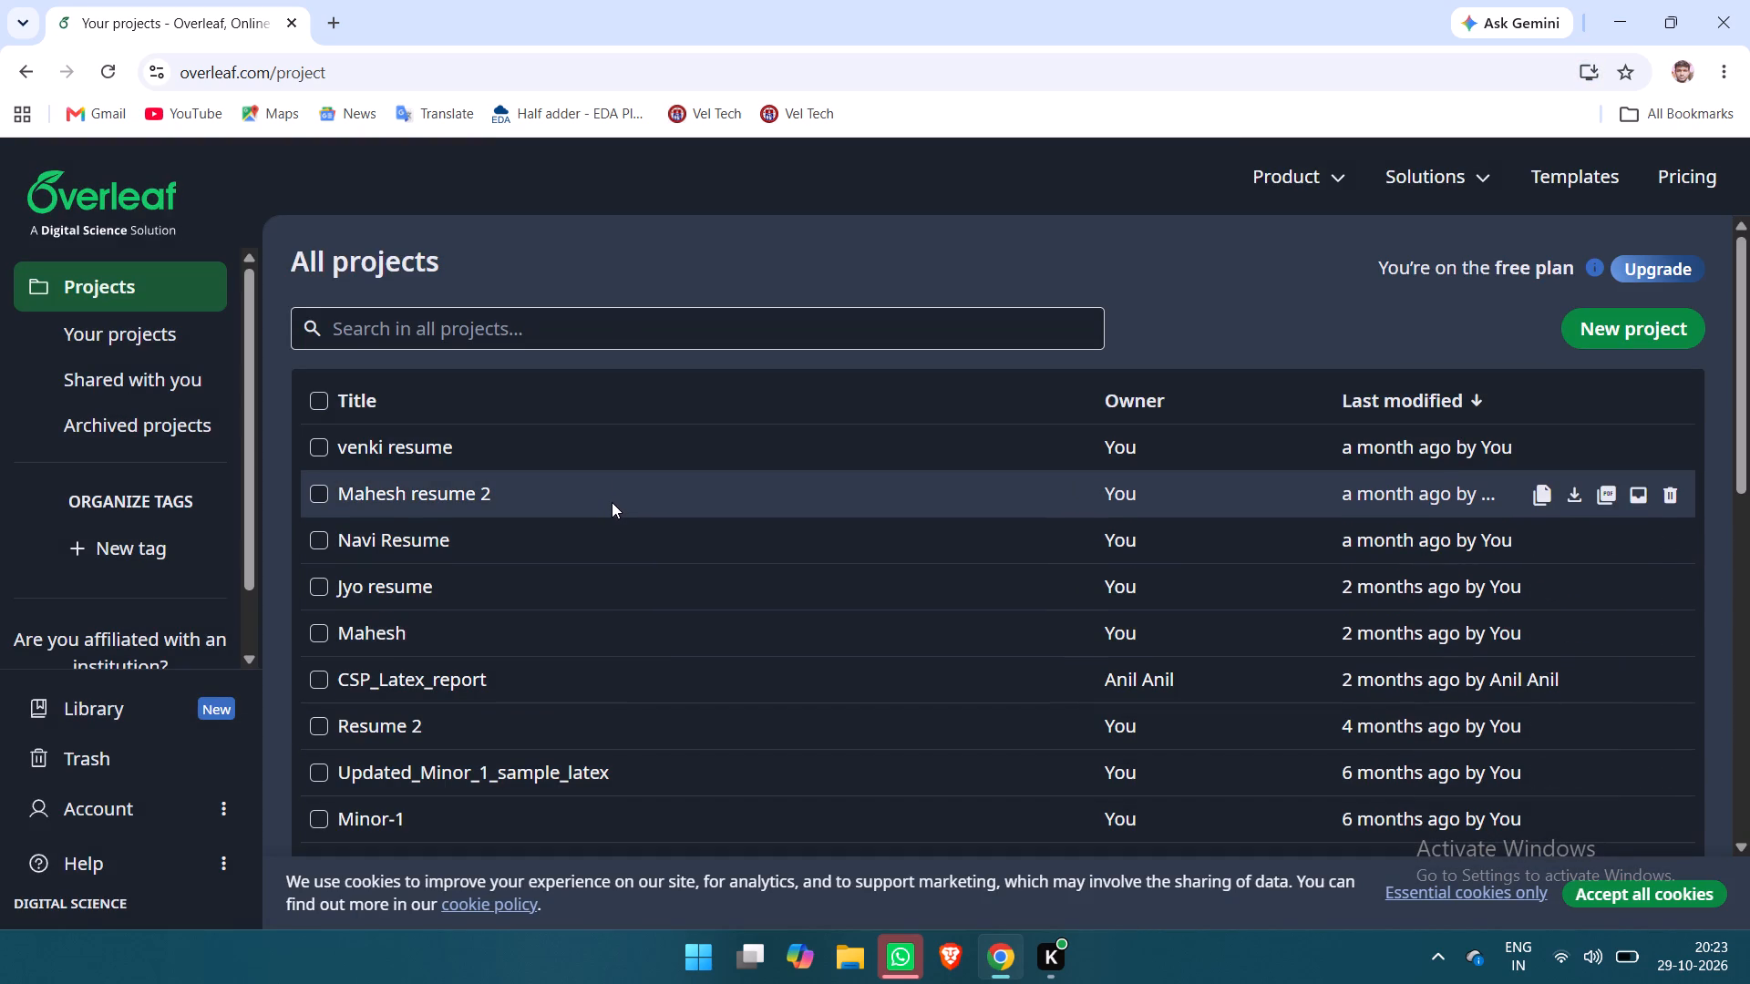
Open the project "Mahesh resume 2" from the list of all projects.
scroll(612, 502, down, 4)
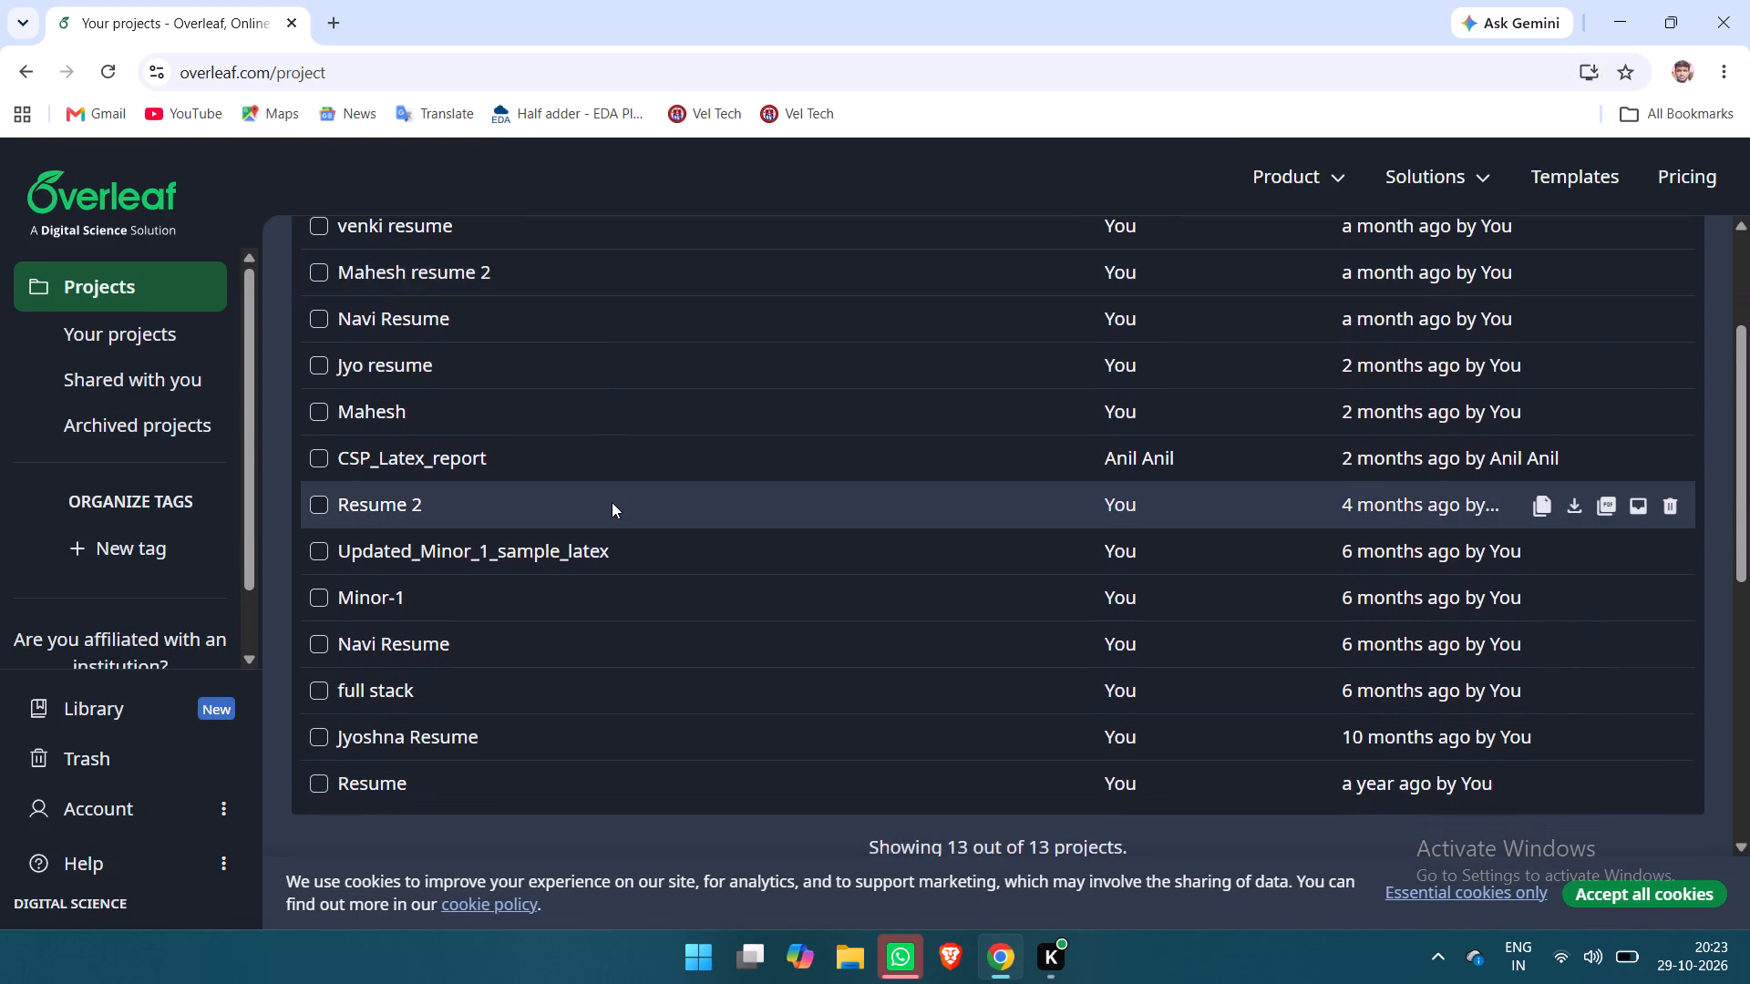
scroll(612, 502, up, 2)
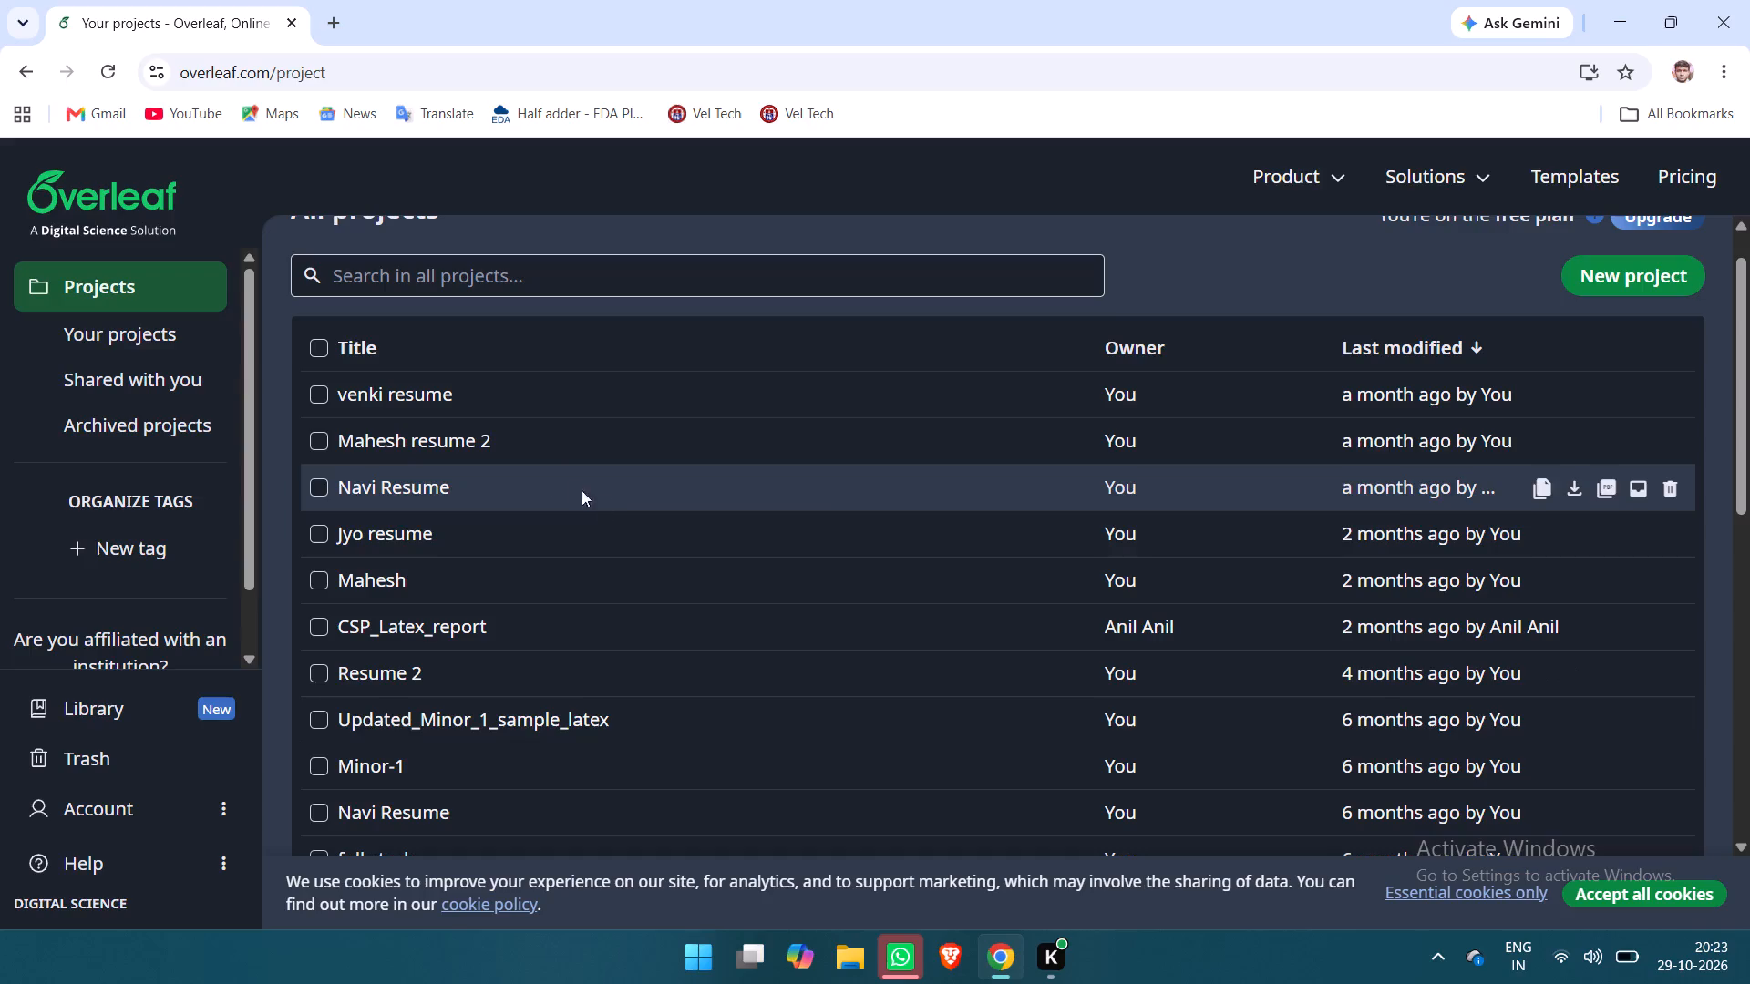
click(520, 455)
right_click(520, 455)
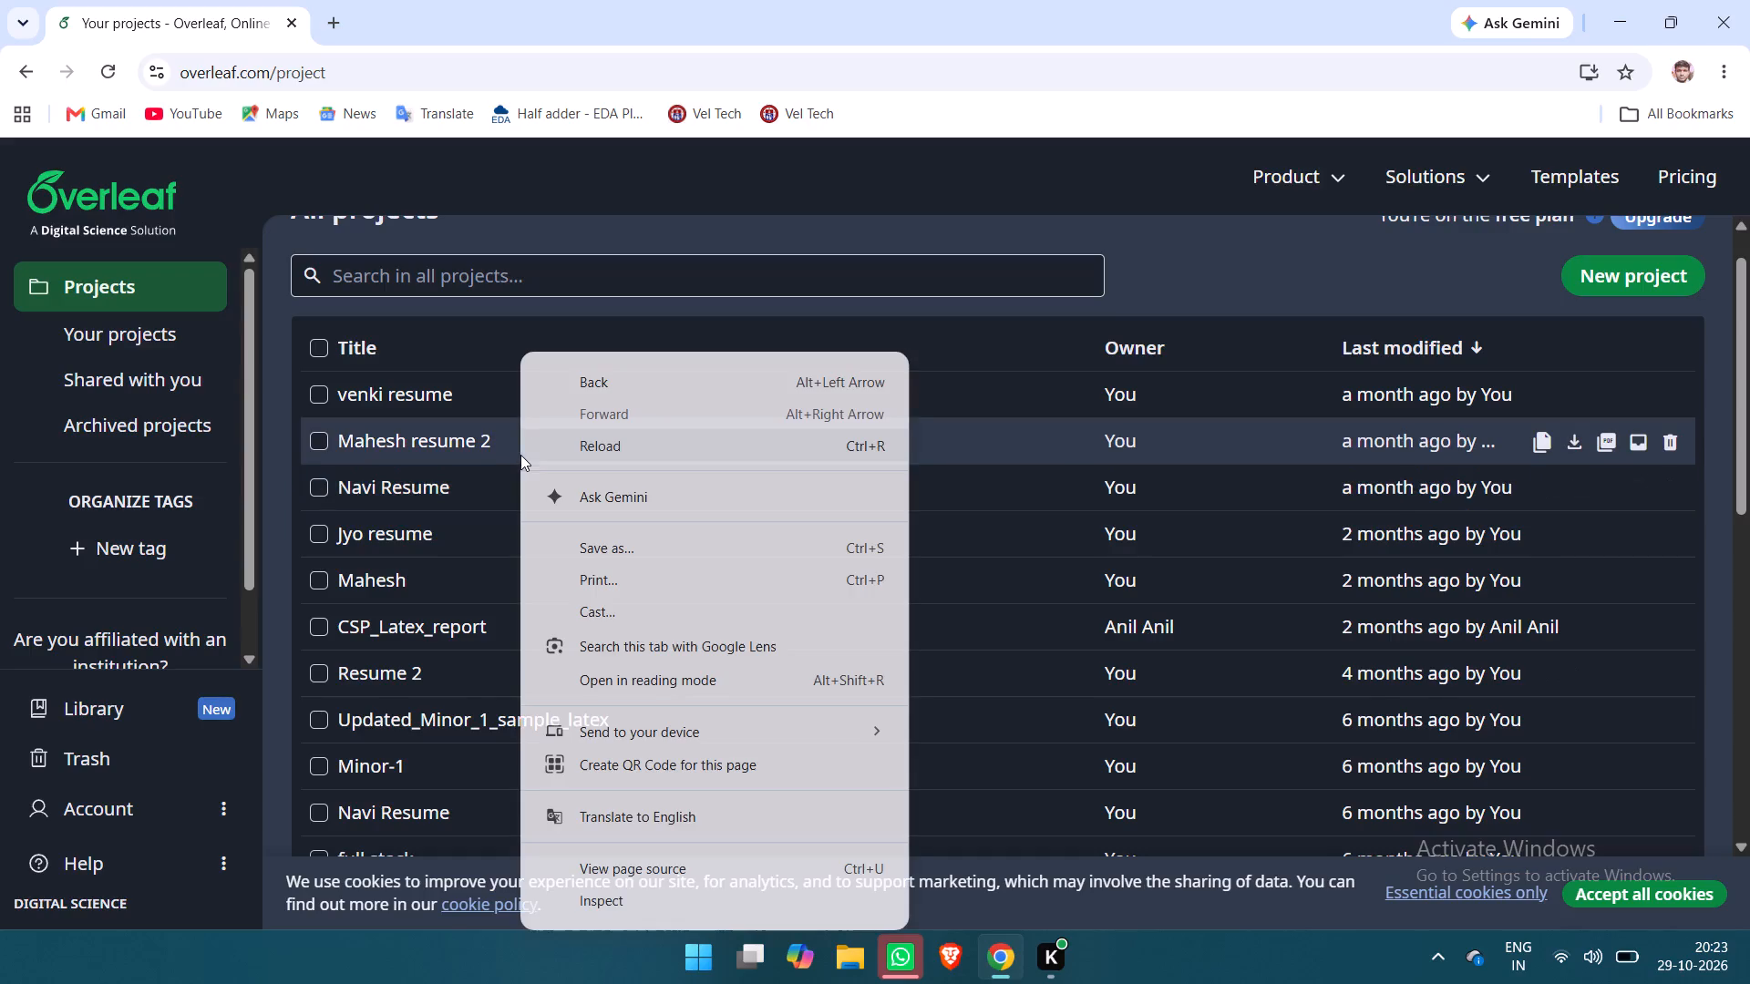
double_click(471, 435)
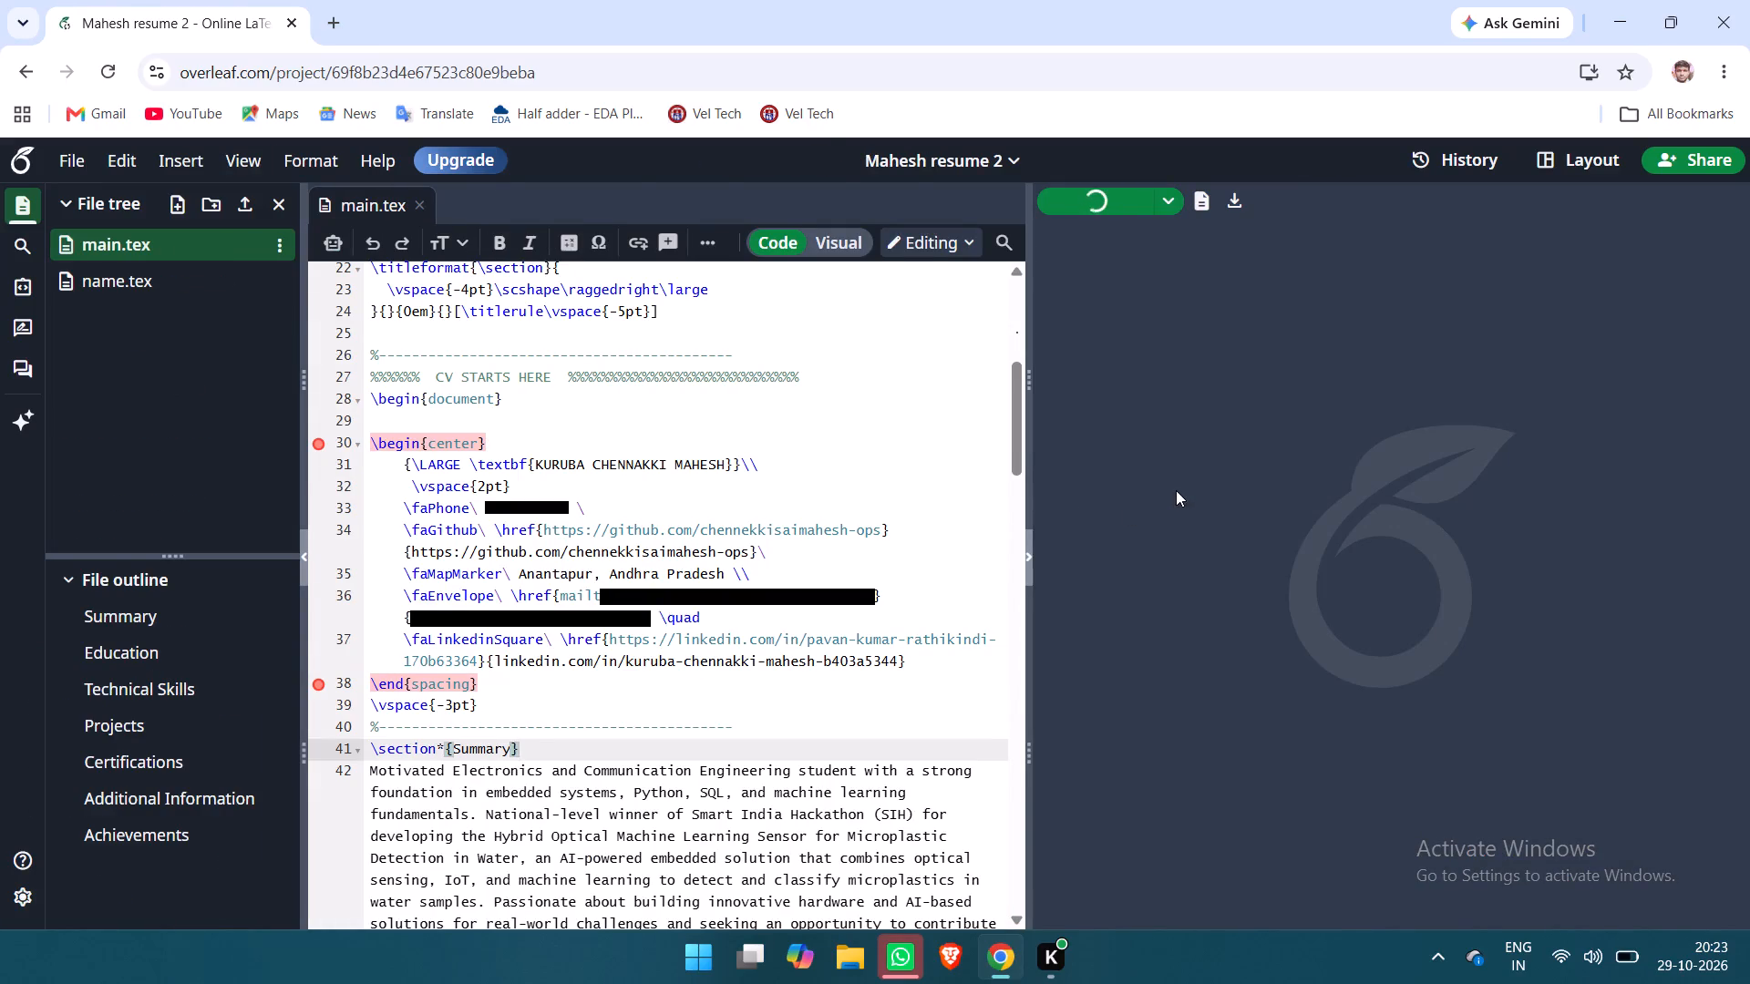
Examine the LaTeX source and the compiled PDF preview of "Mahesh resume 2" across both pages.
scroll(721, 634, down, 1)
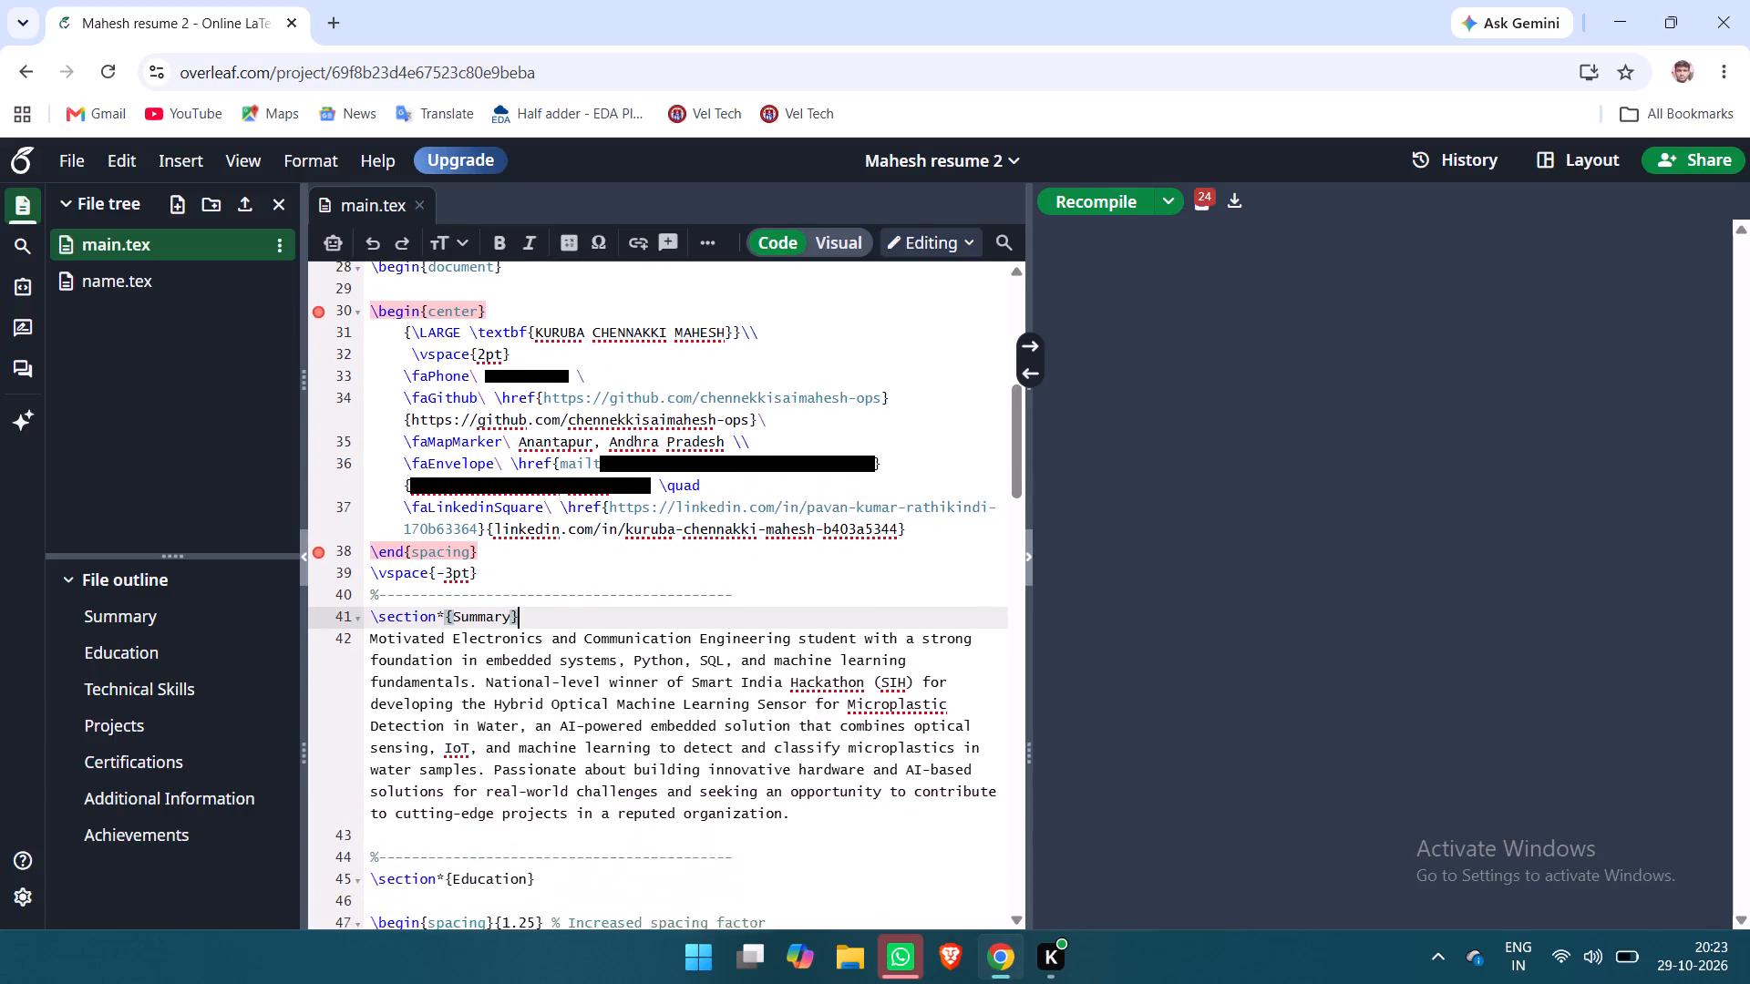
scroll(721, 634, down, 5)
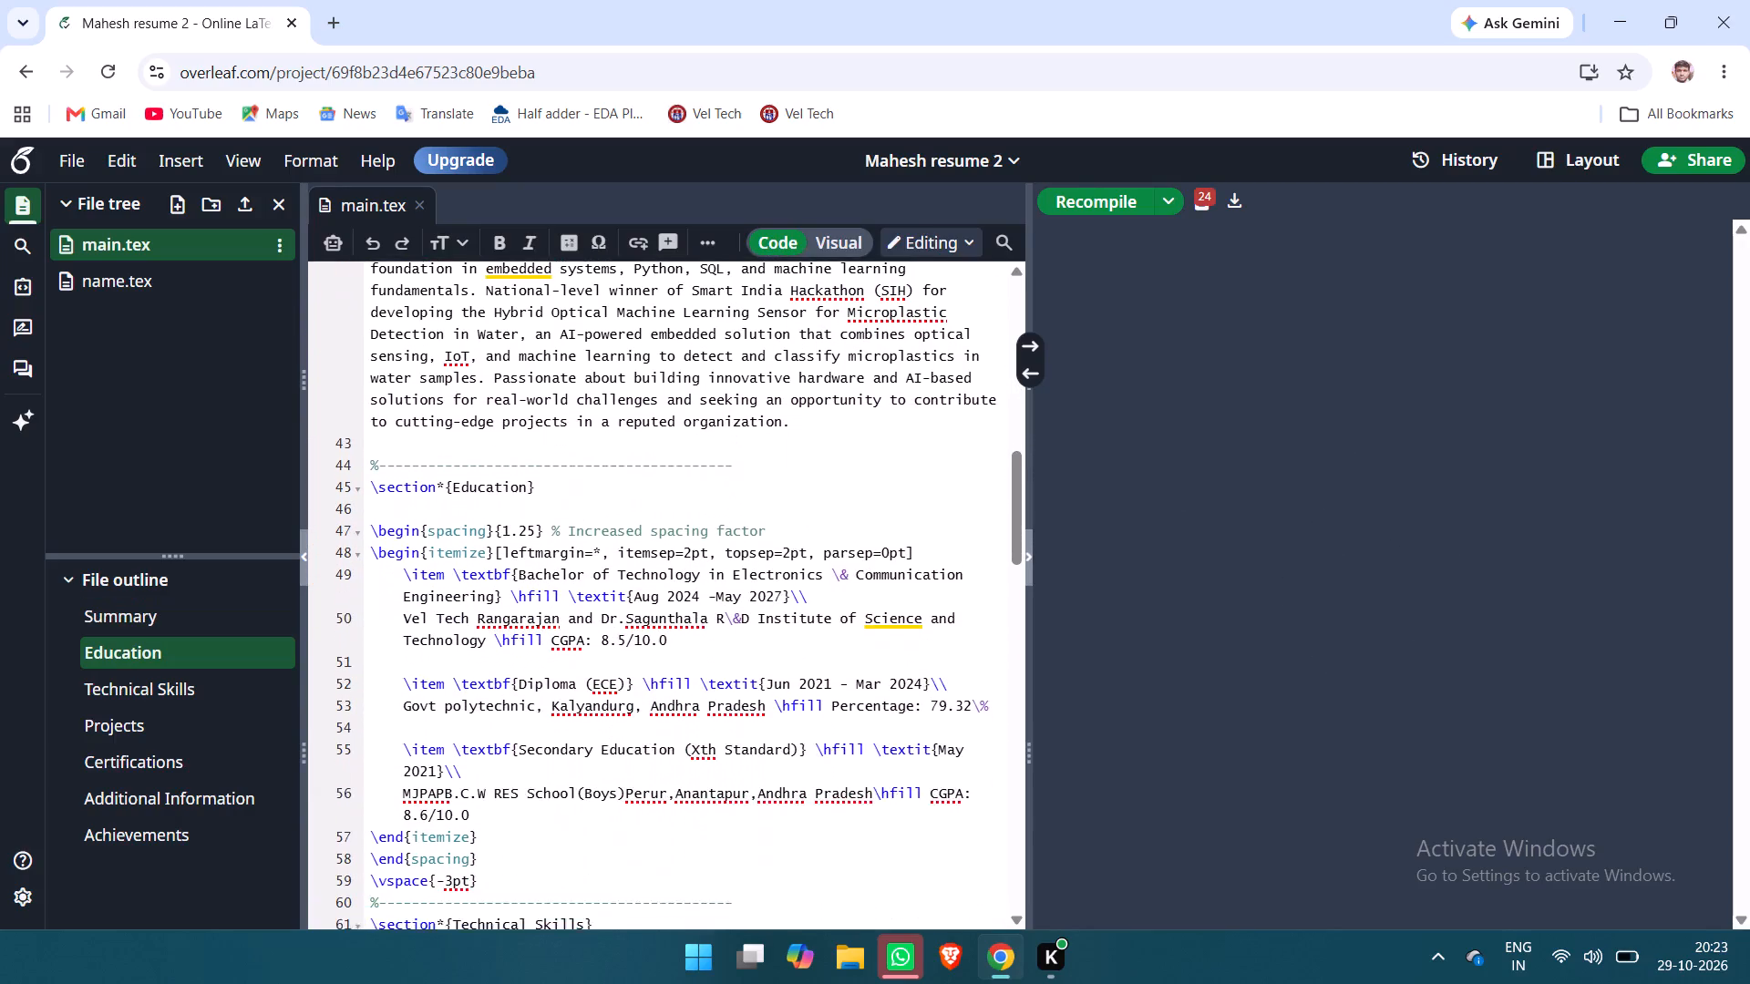
scroll(721, 634, down, 1)
scroll(1239, 517, down, 1)
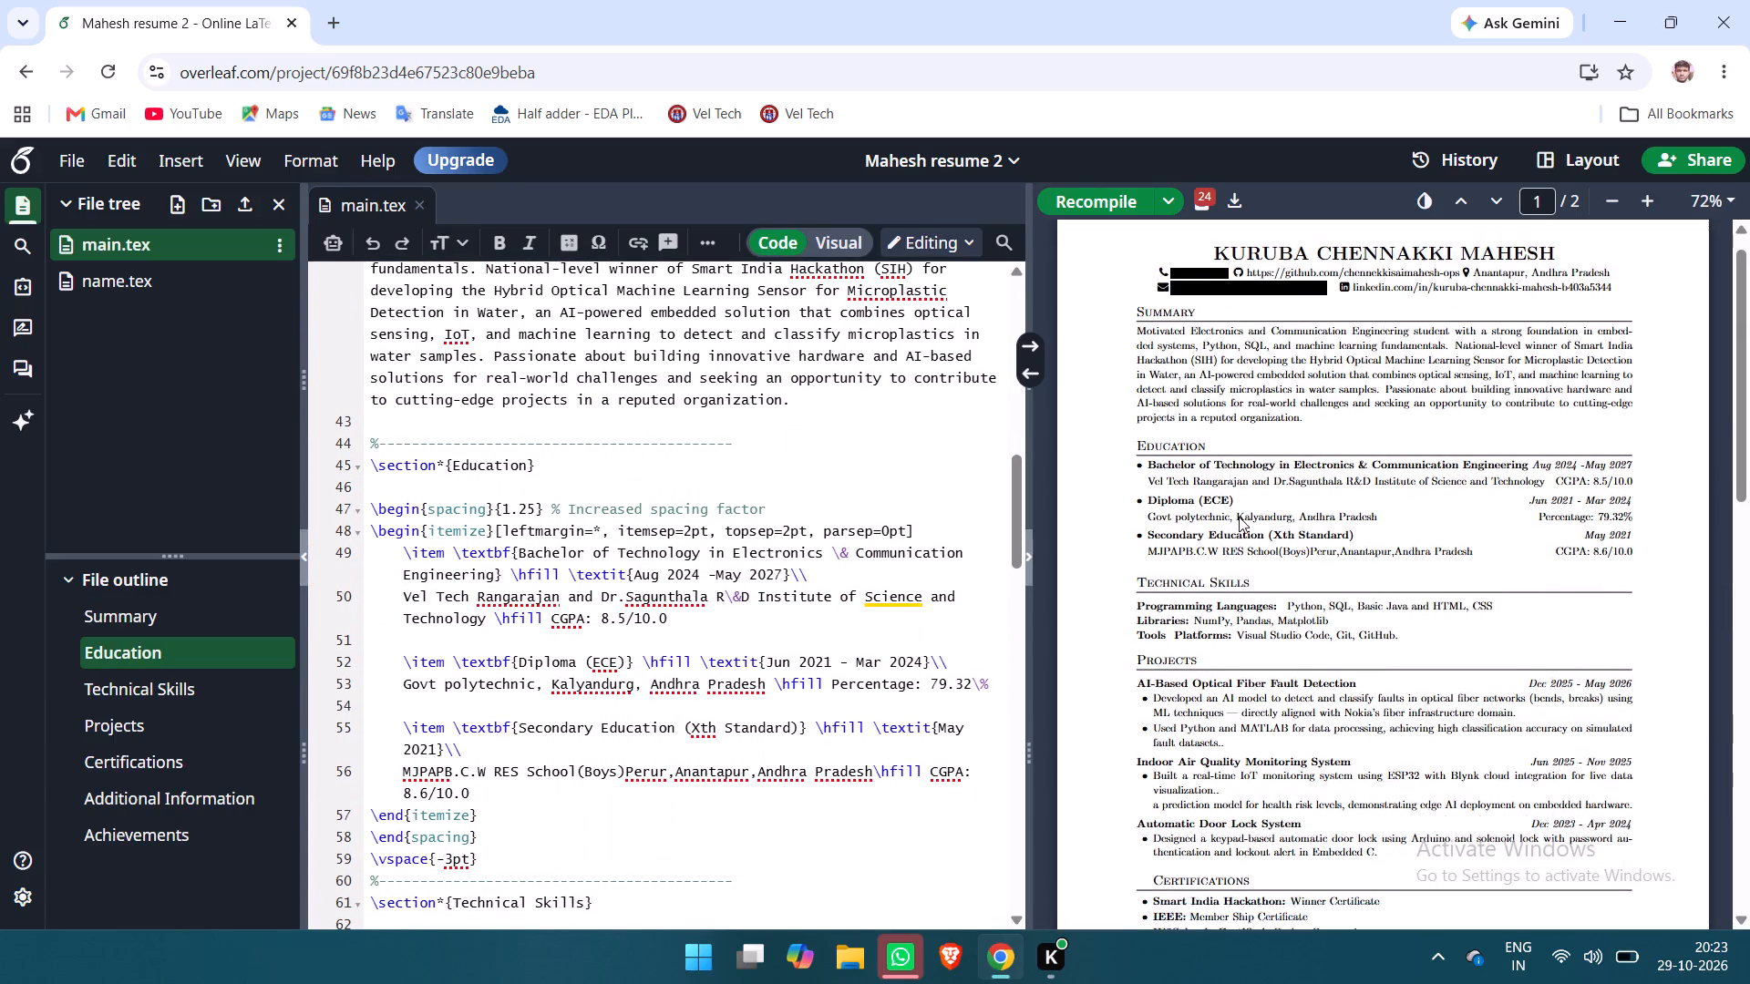
scroll(1239, 517, down, 3)
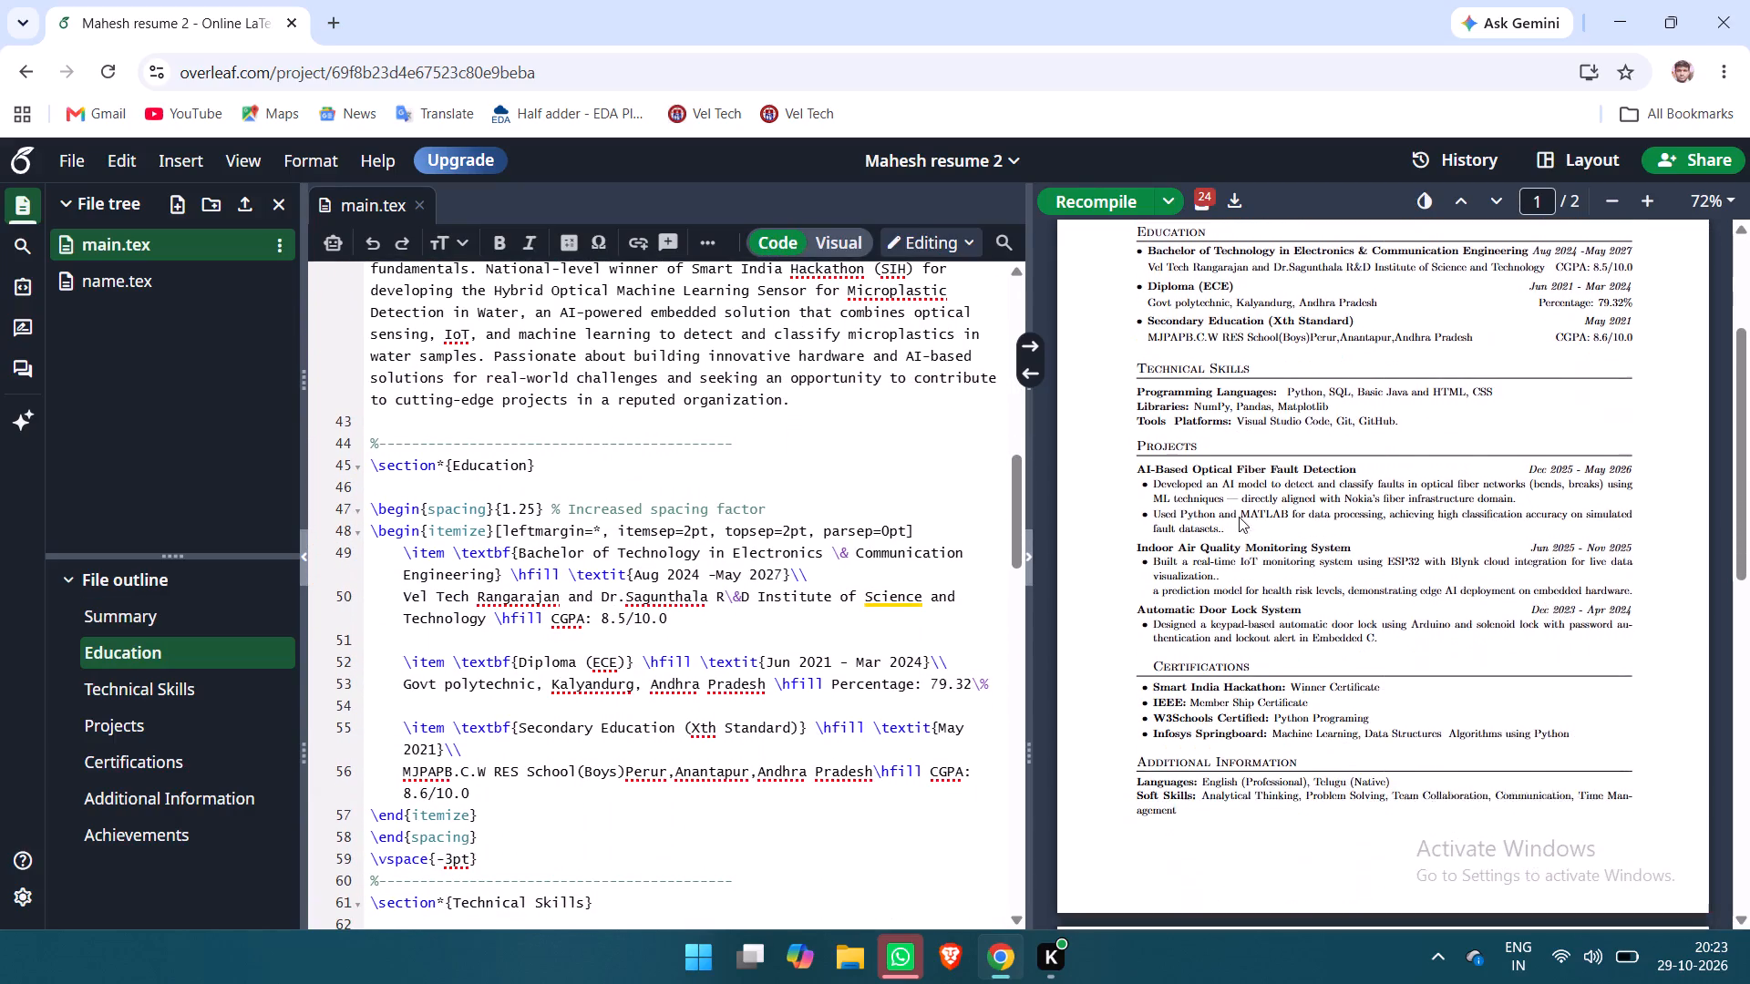
scroll(1239, 517, down, 1)
scroll(1239, 517, up, 1)
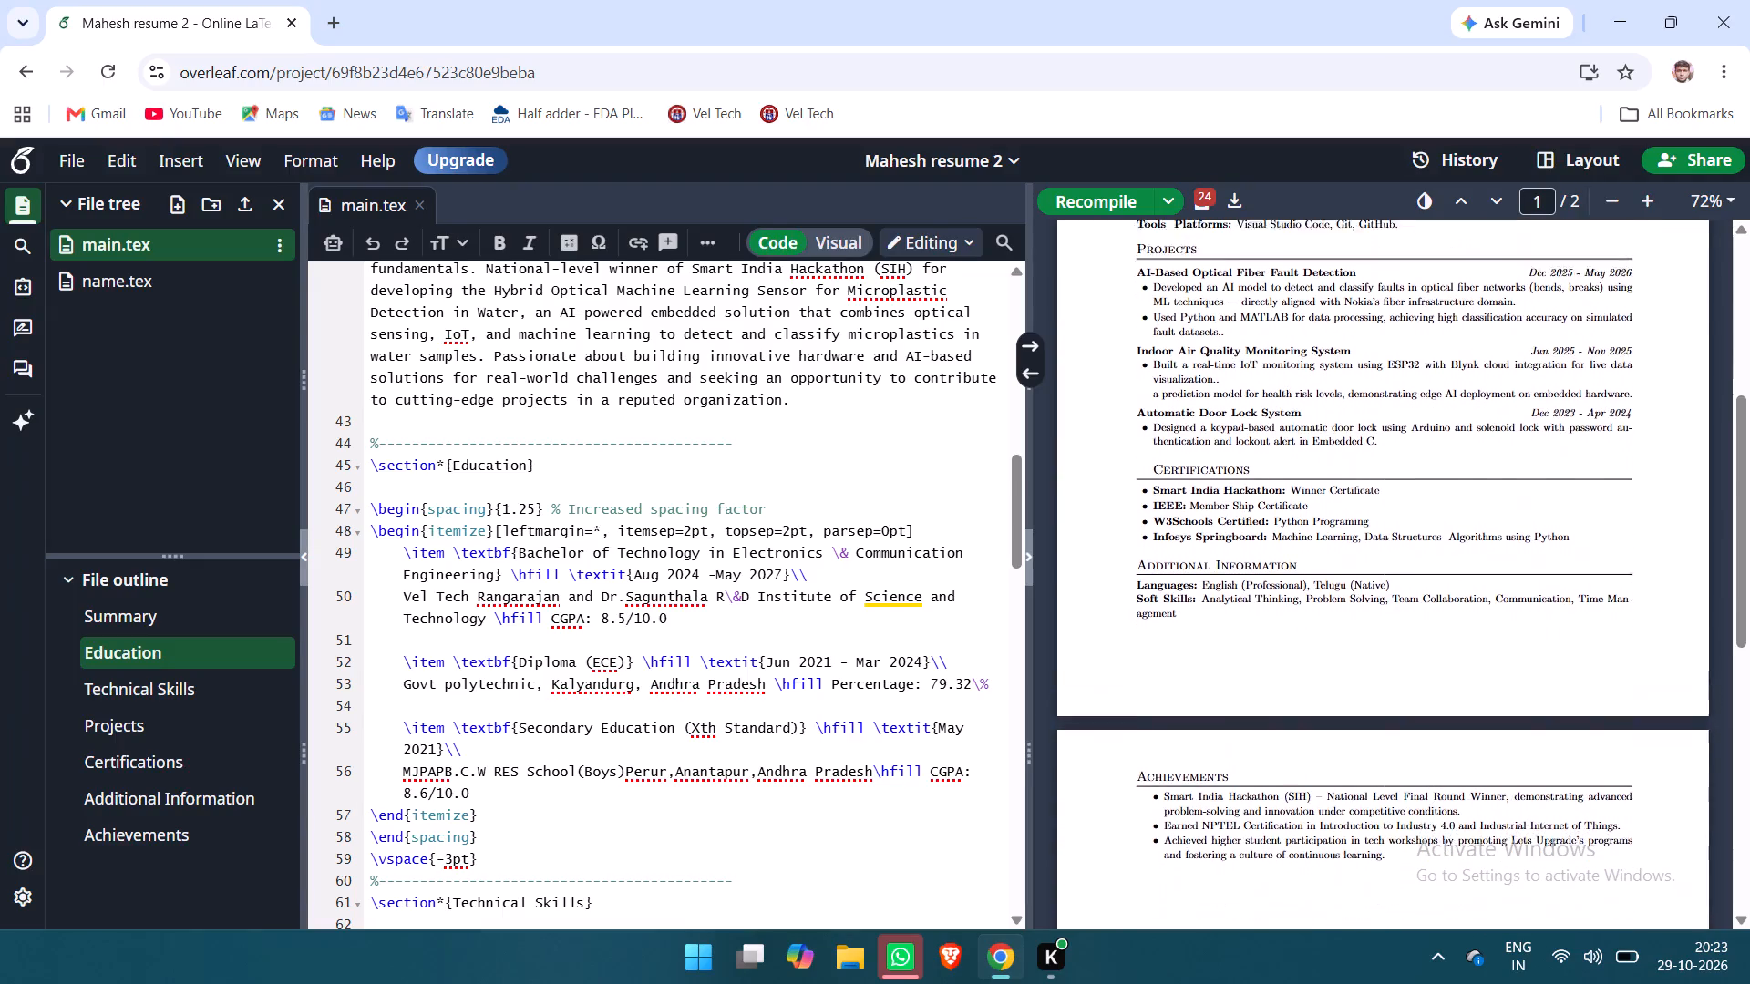
scroll(1239, 517, up, 2)
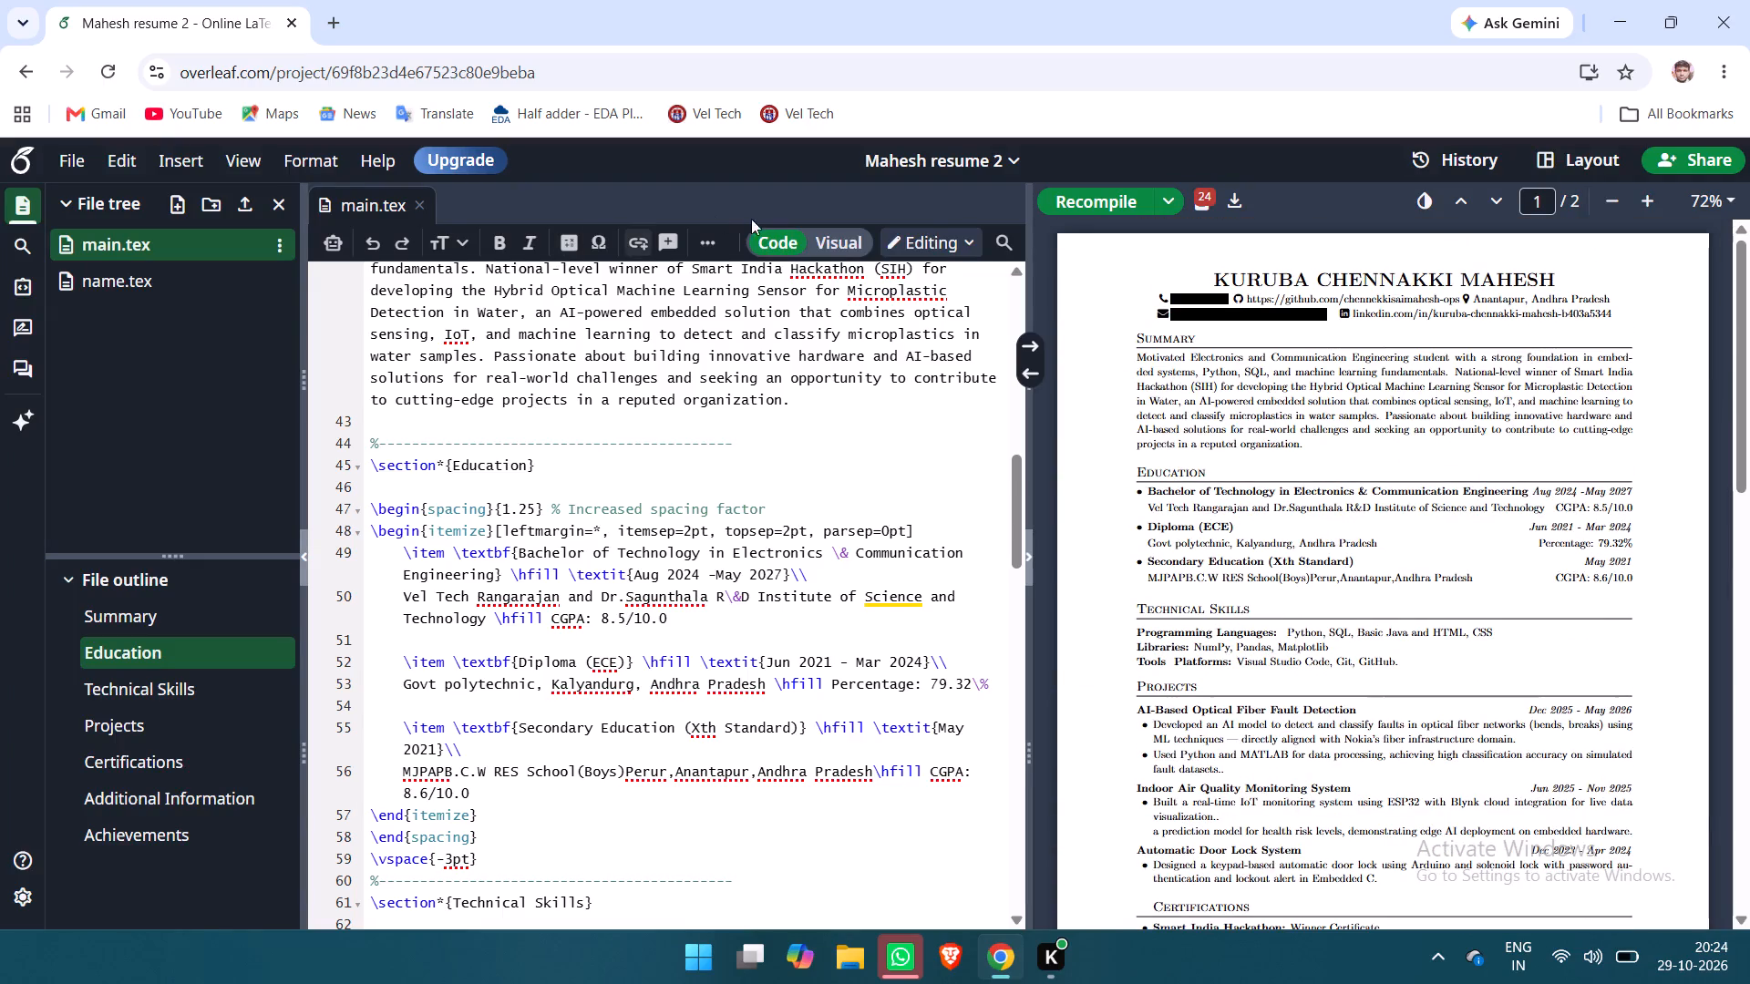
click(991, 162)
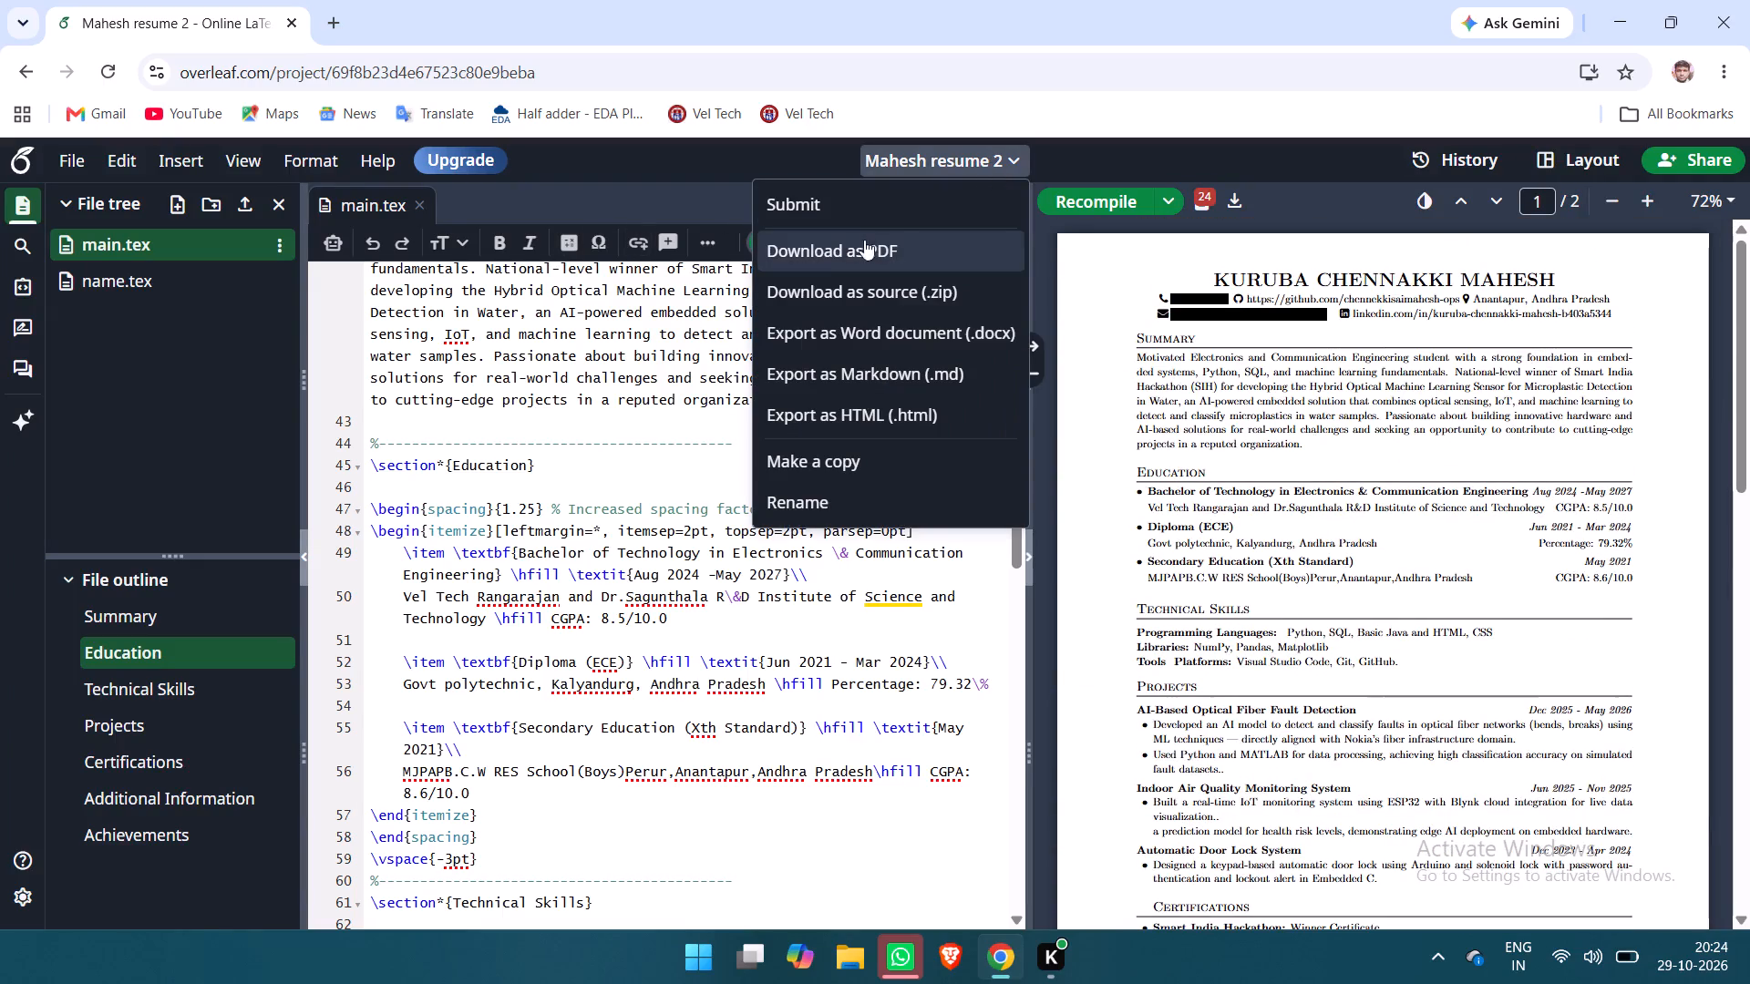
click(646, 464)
Return to the list of all projects and open the project "Mahesh".
click(18, 73)
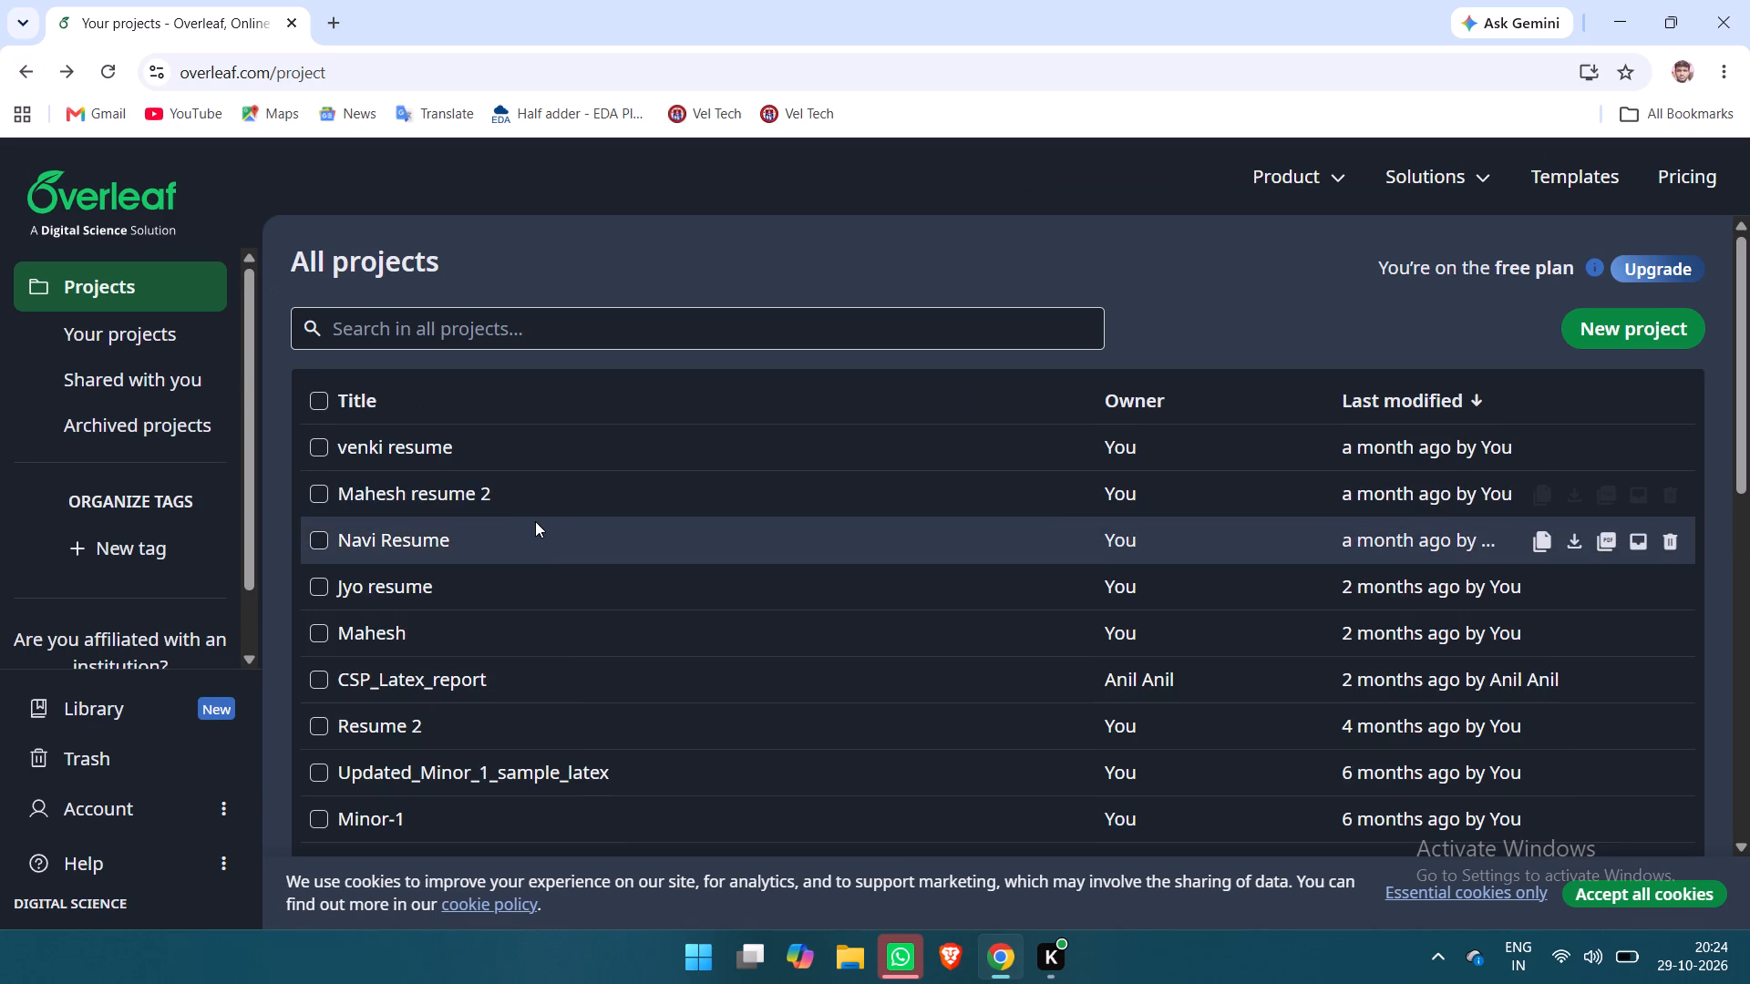
scroll(508, 535, down, 1)
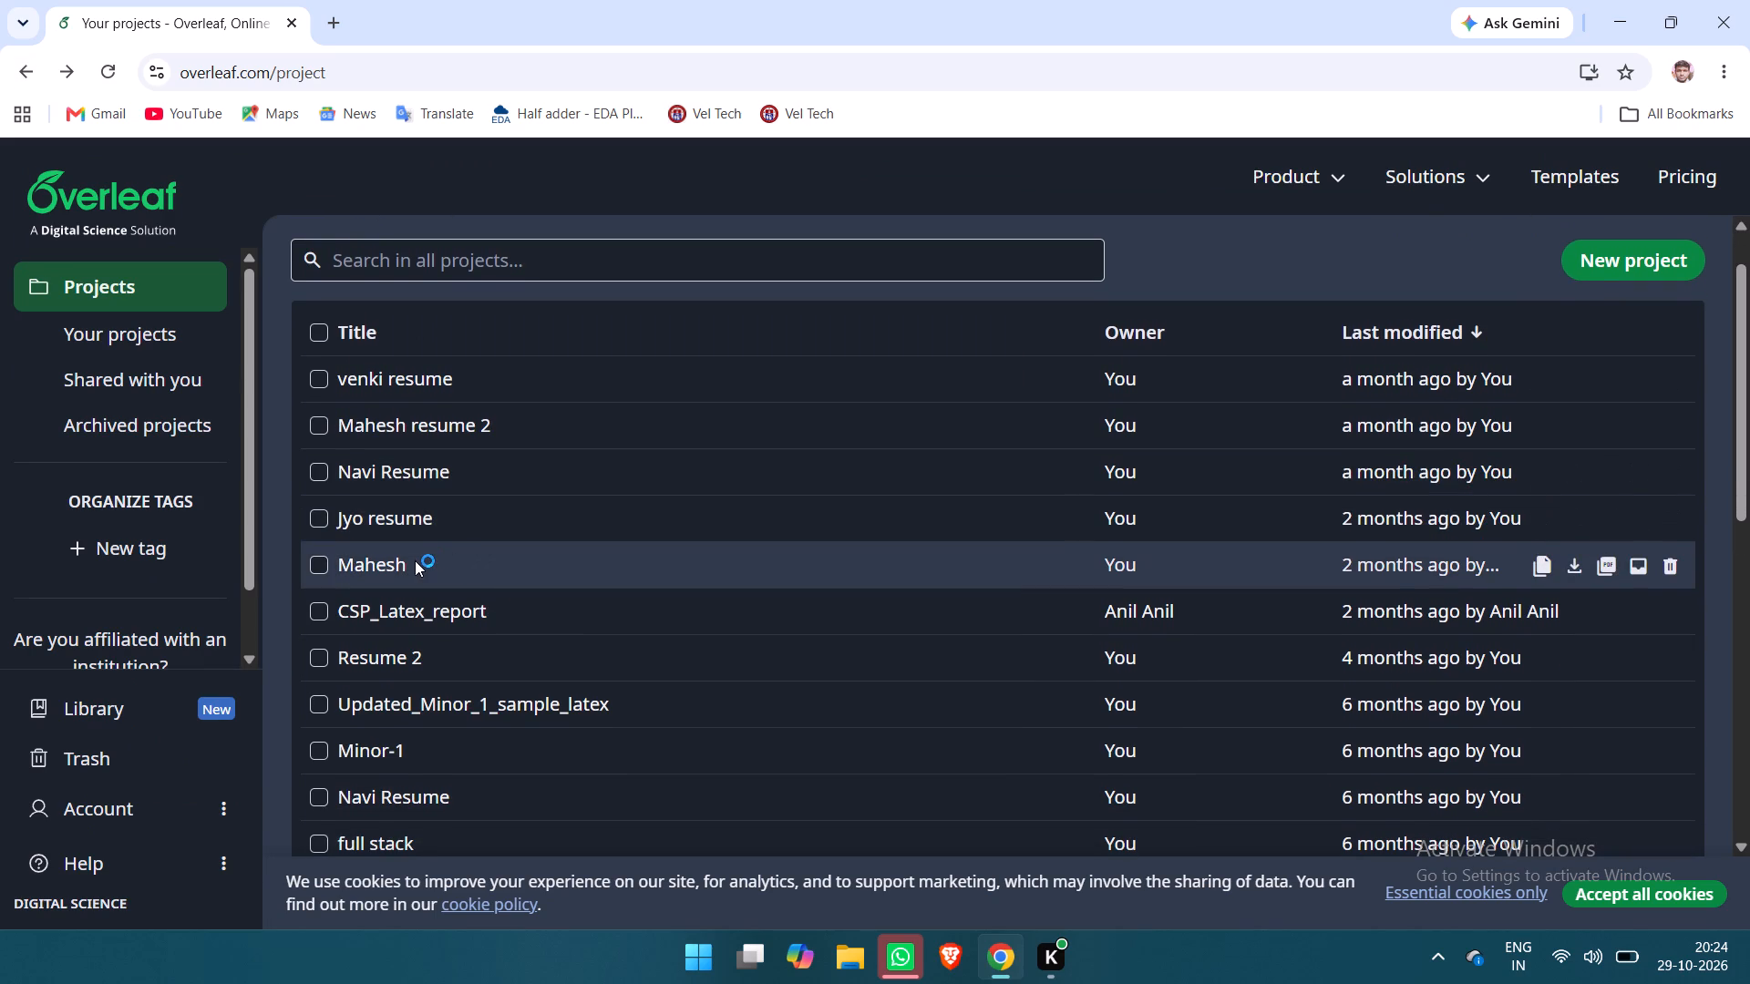
click(415, 560)
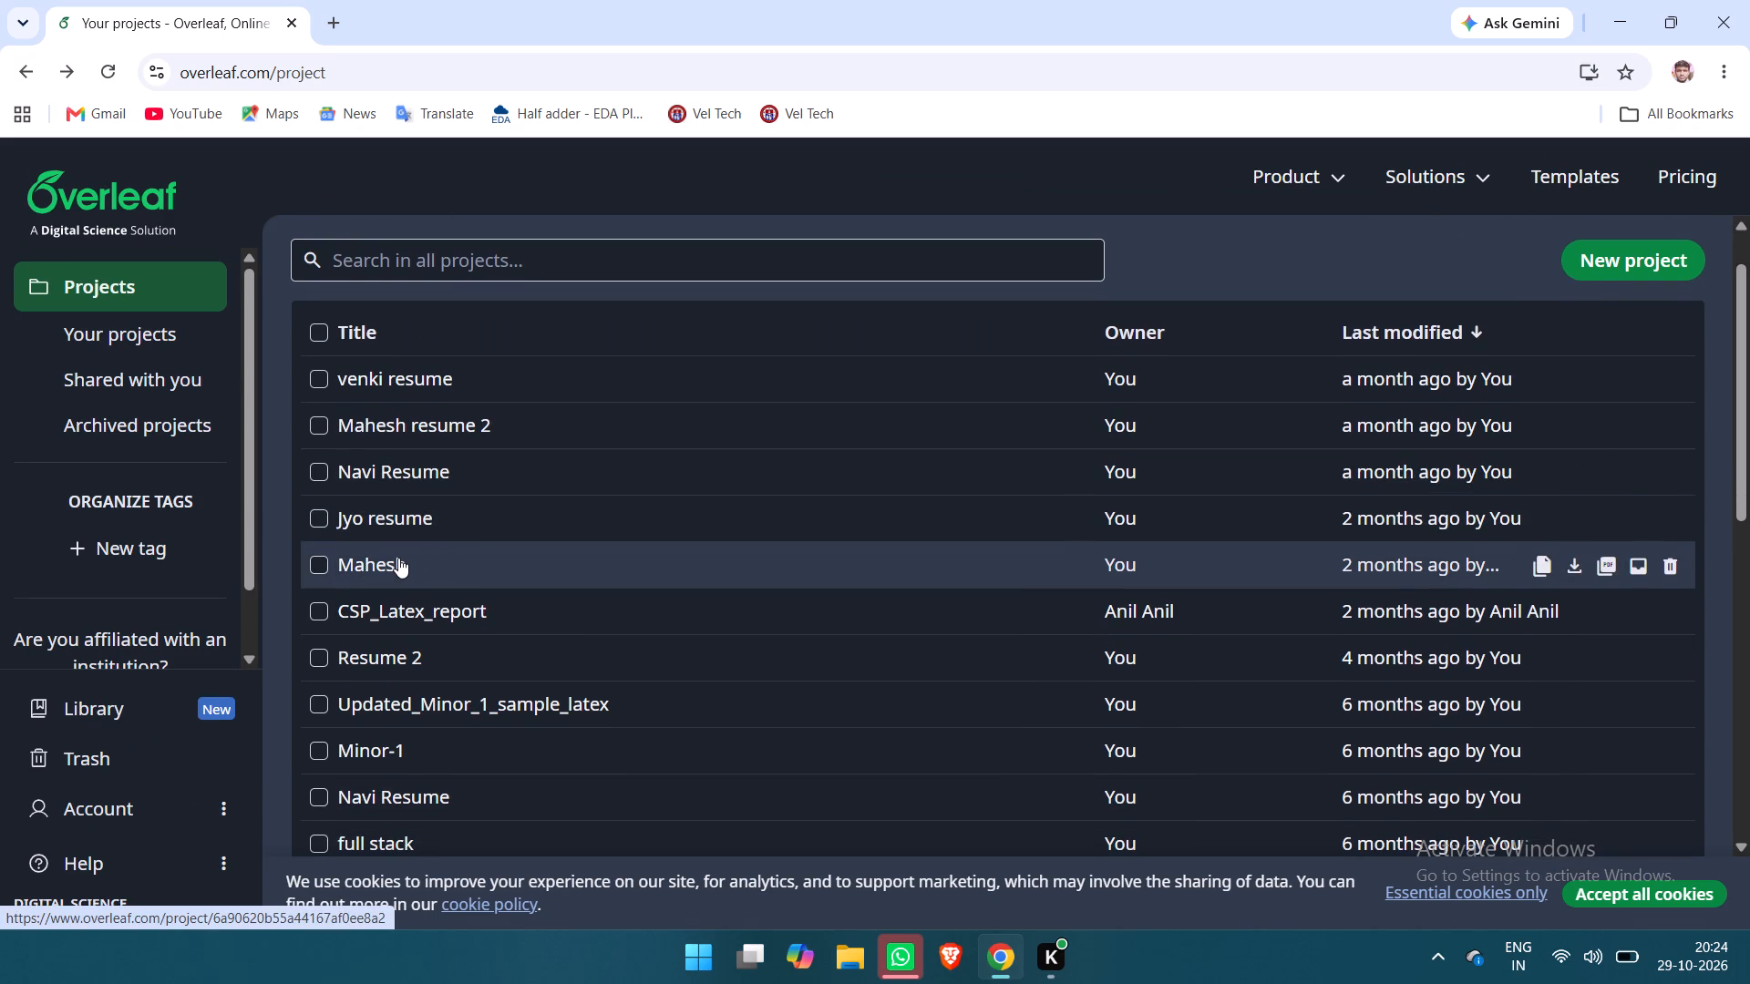
double_click(398, 558)
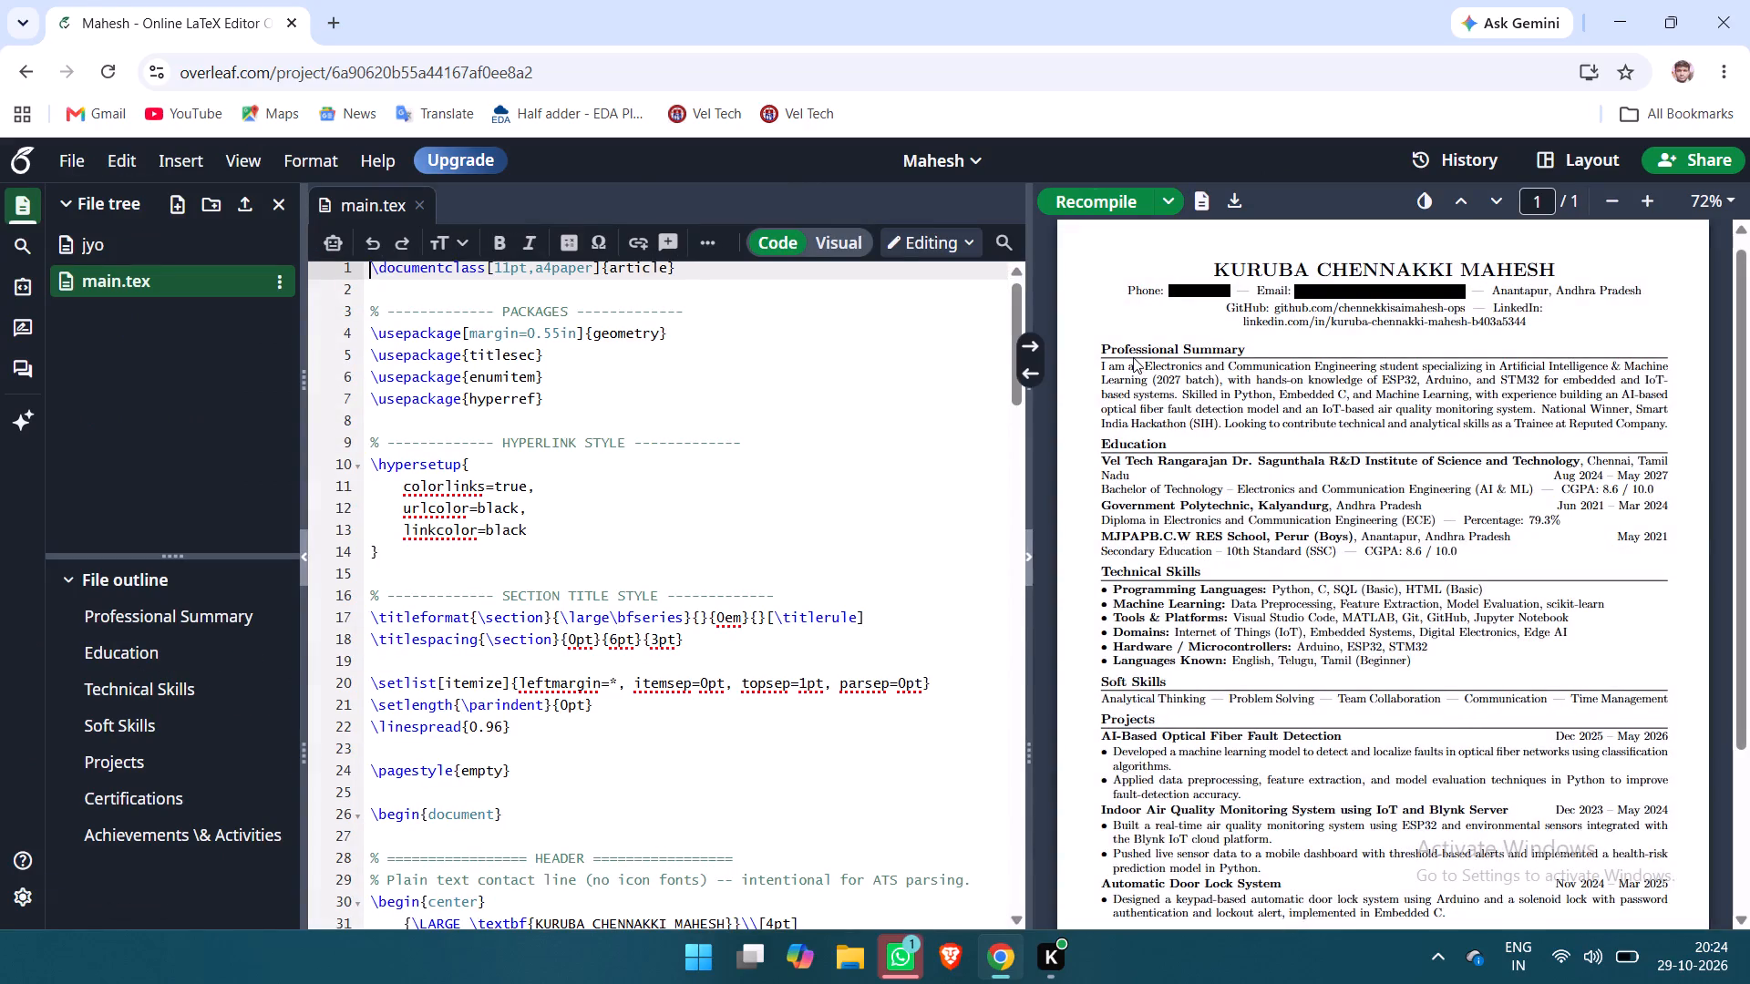
Read through the compiled resume of the "Mahesh" project, from the professional summary to the achievements section.
scroll(1133, 357, down, 5)
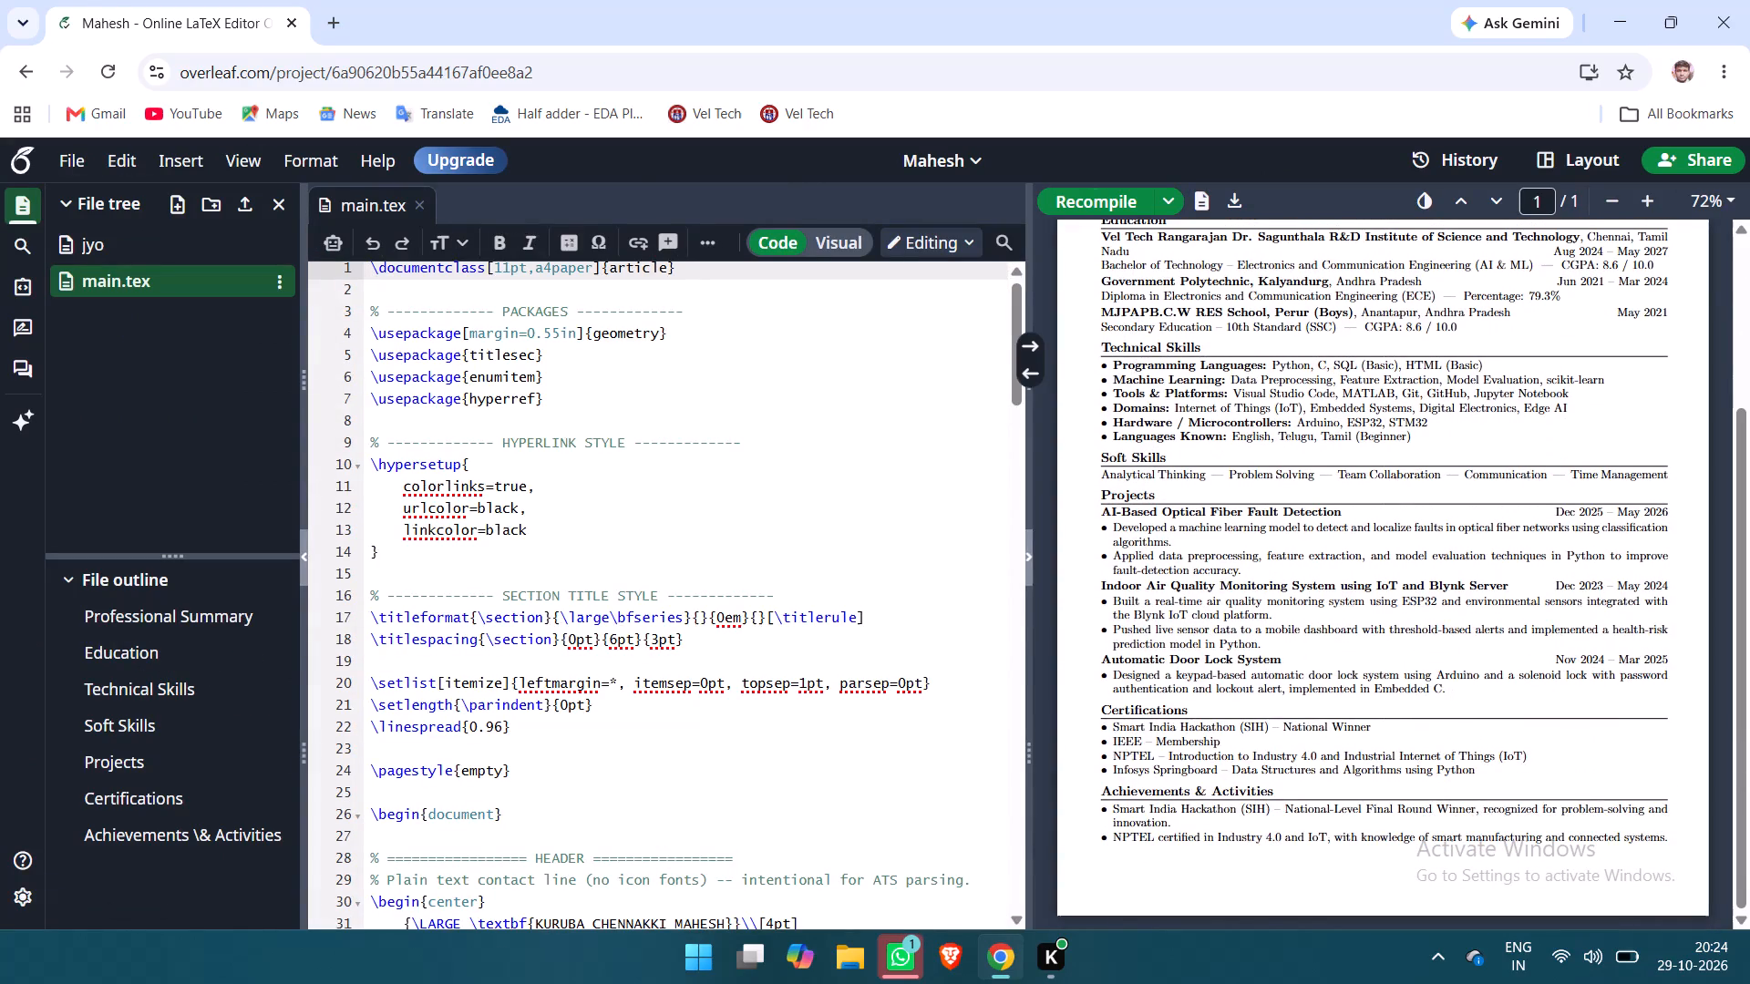
scroll(1133, 357, up, 2)
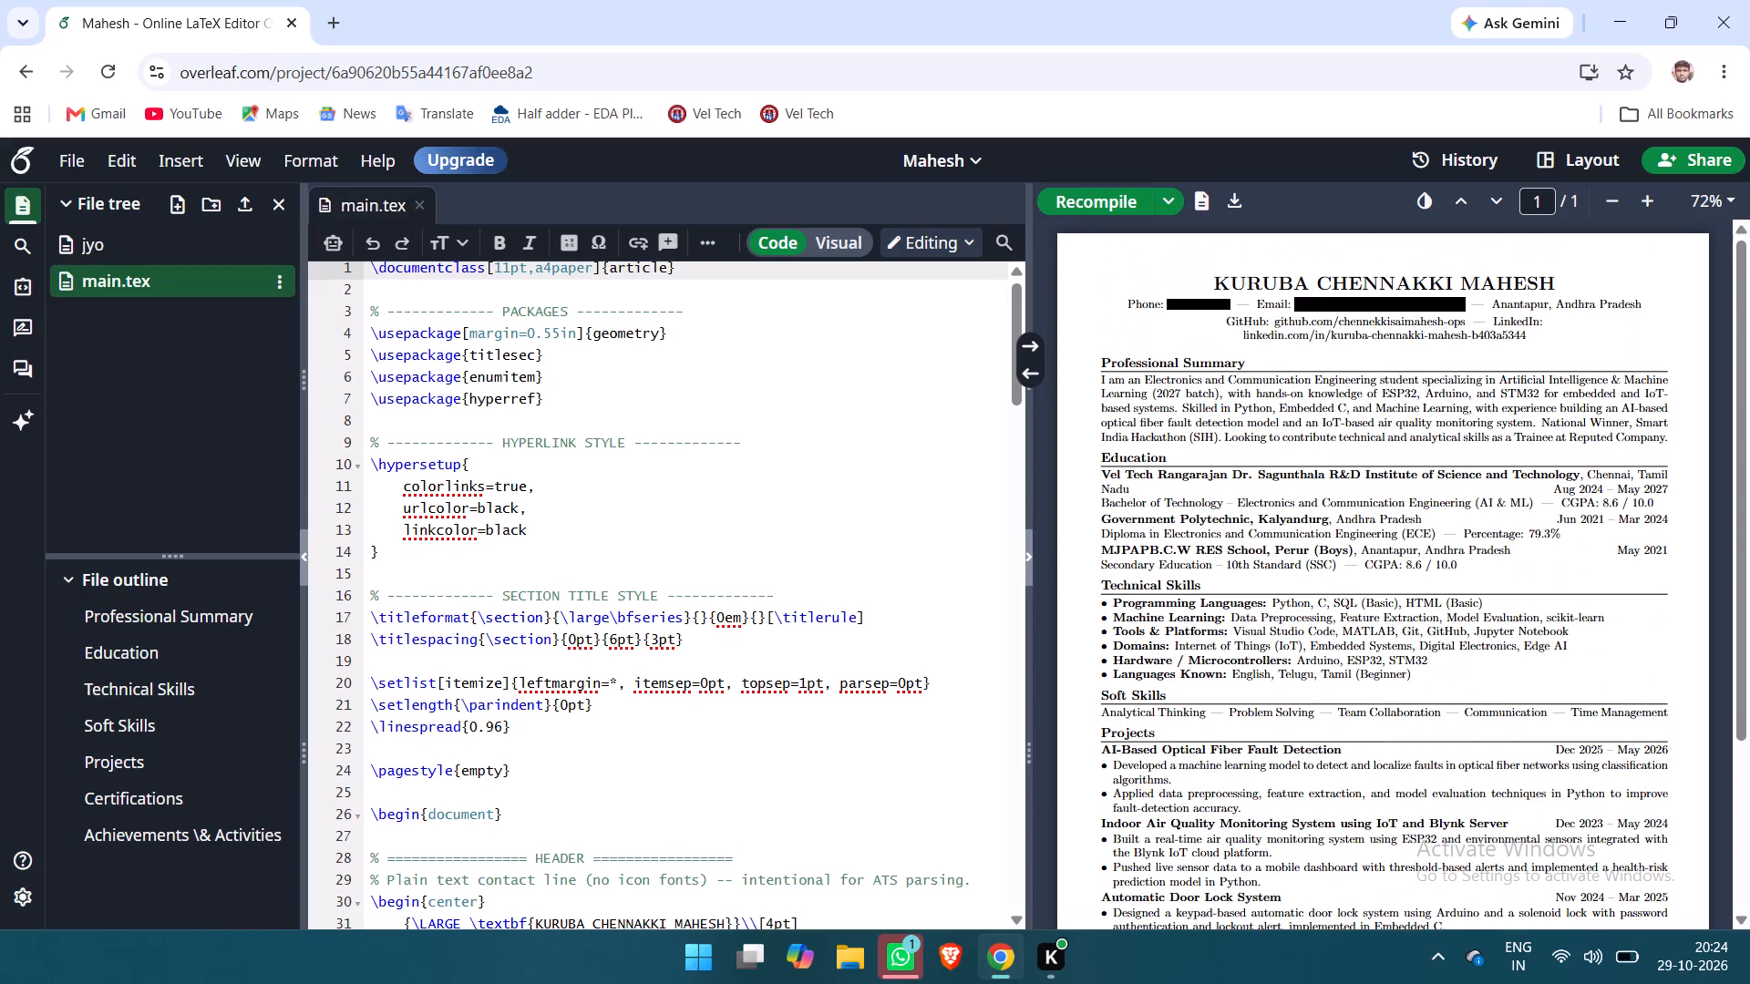
scroll(1133, 357, up, 1)
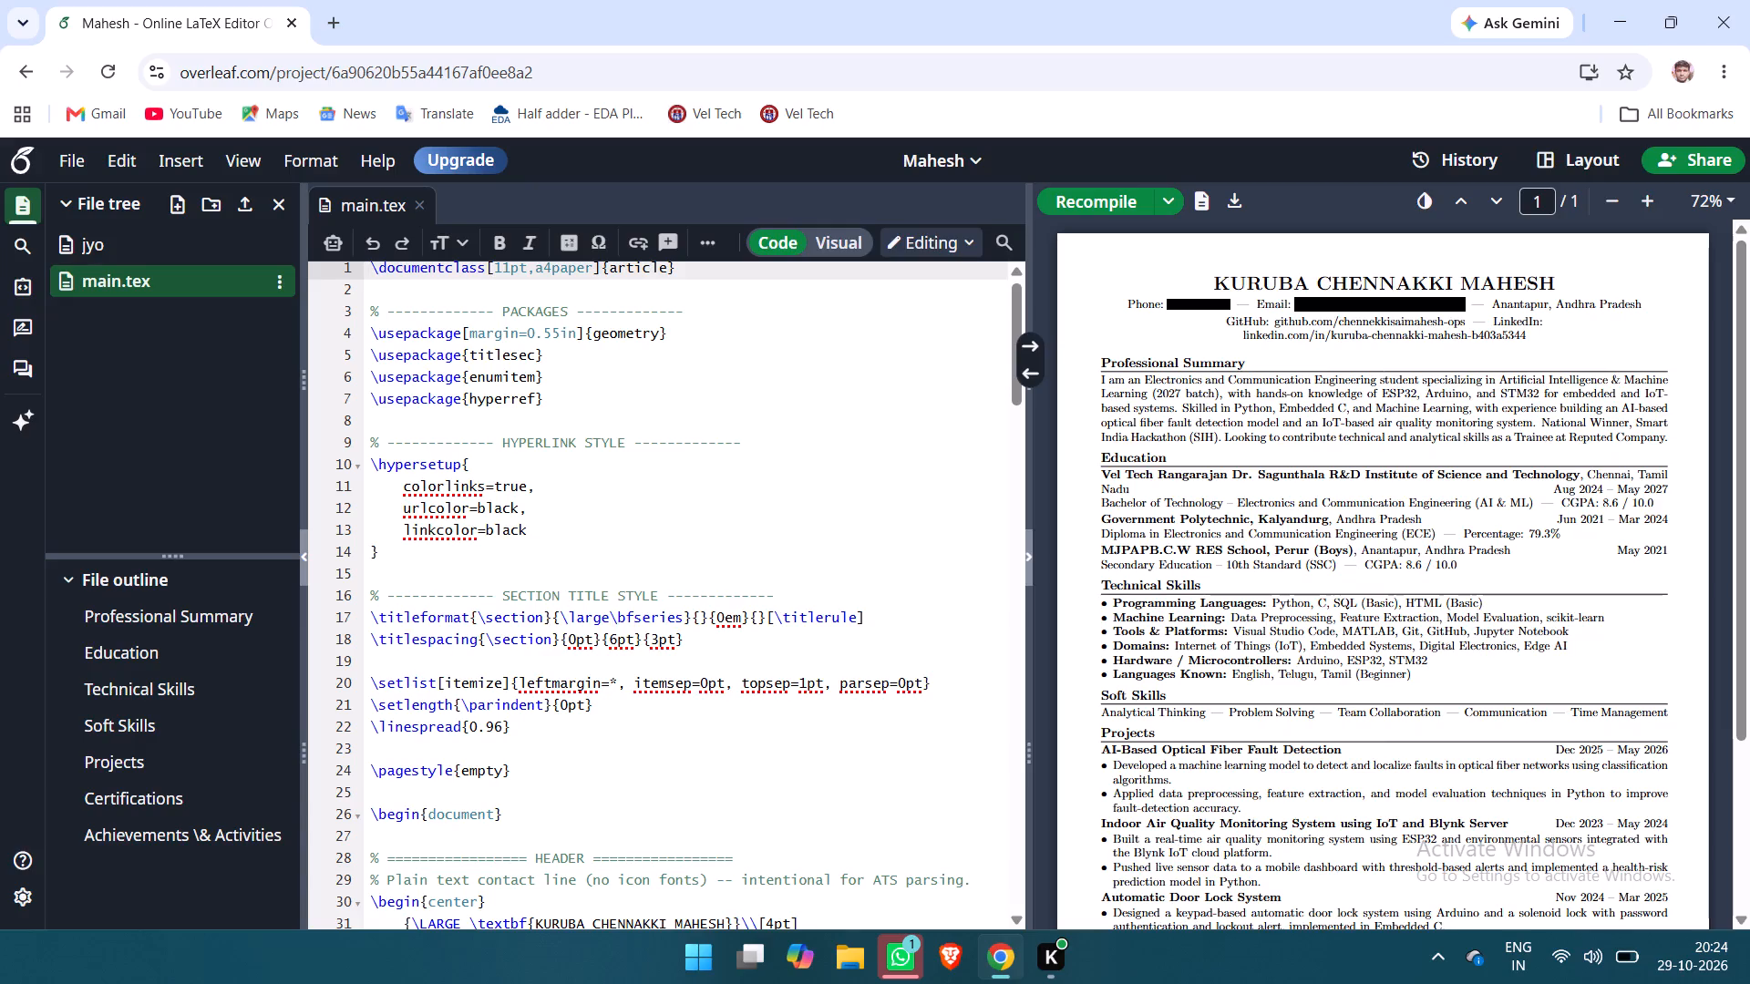
scroll(1371, 635, down, 1)
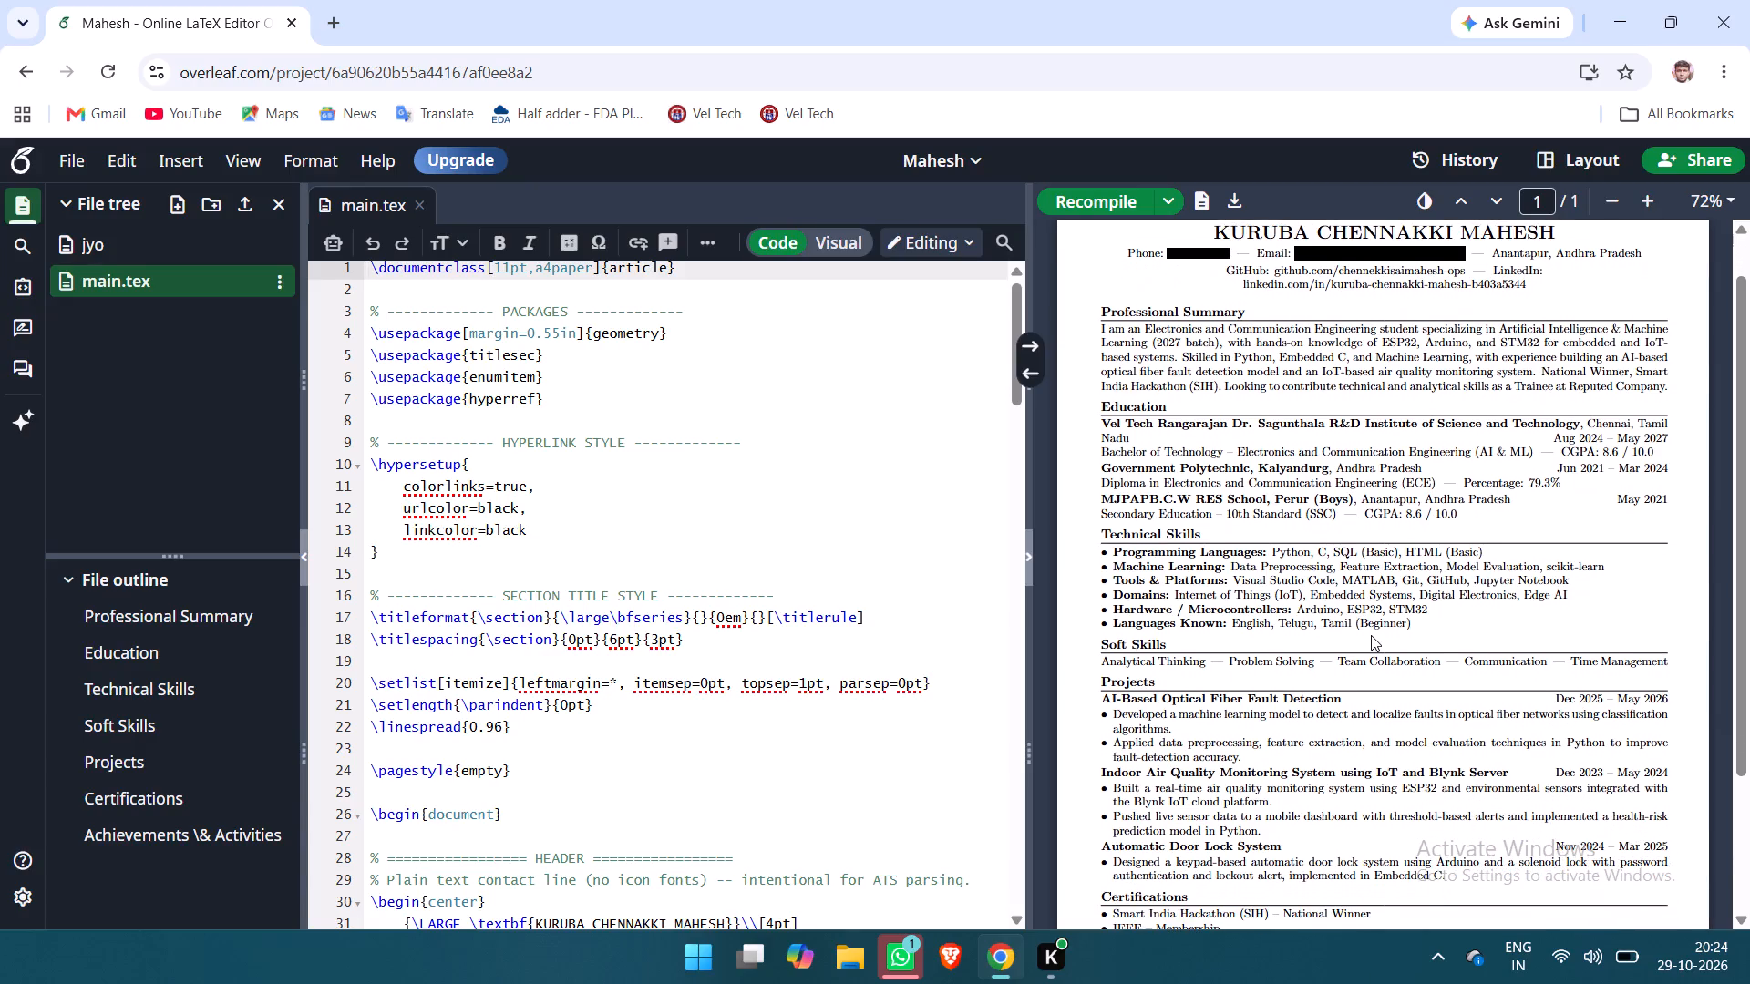
scroll(1371, 635, down, 1)
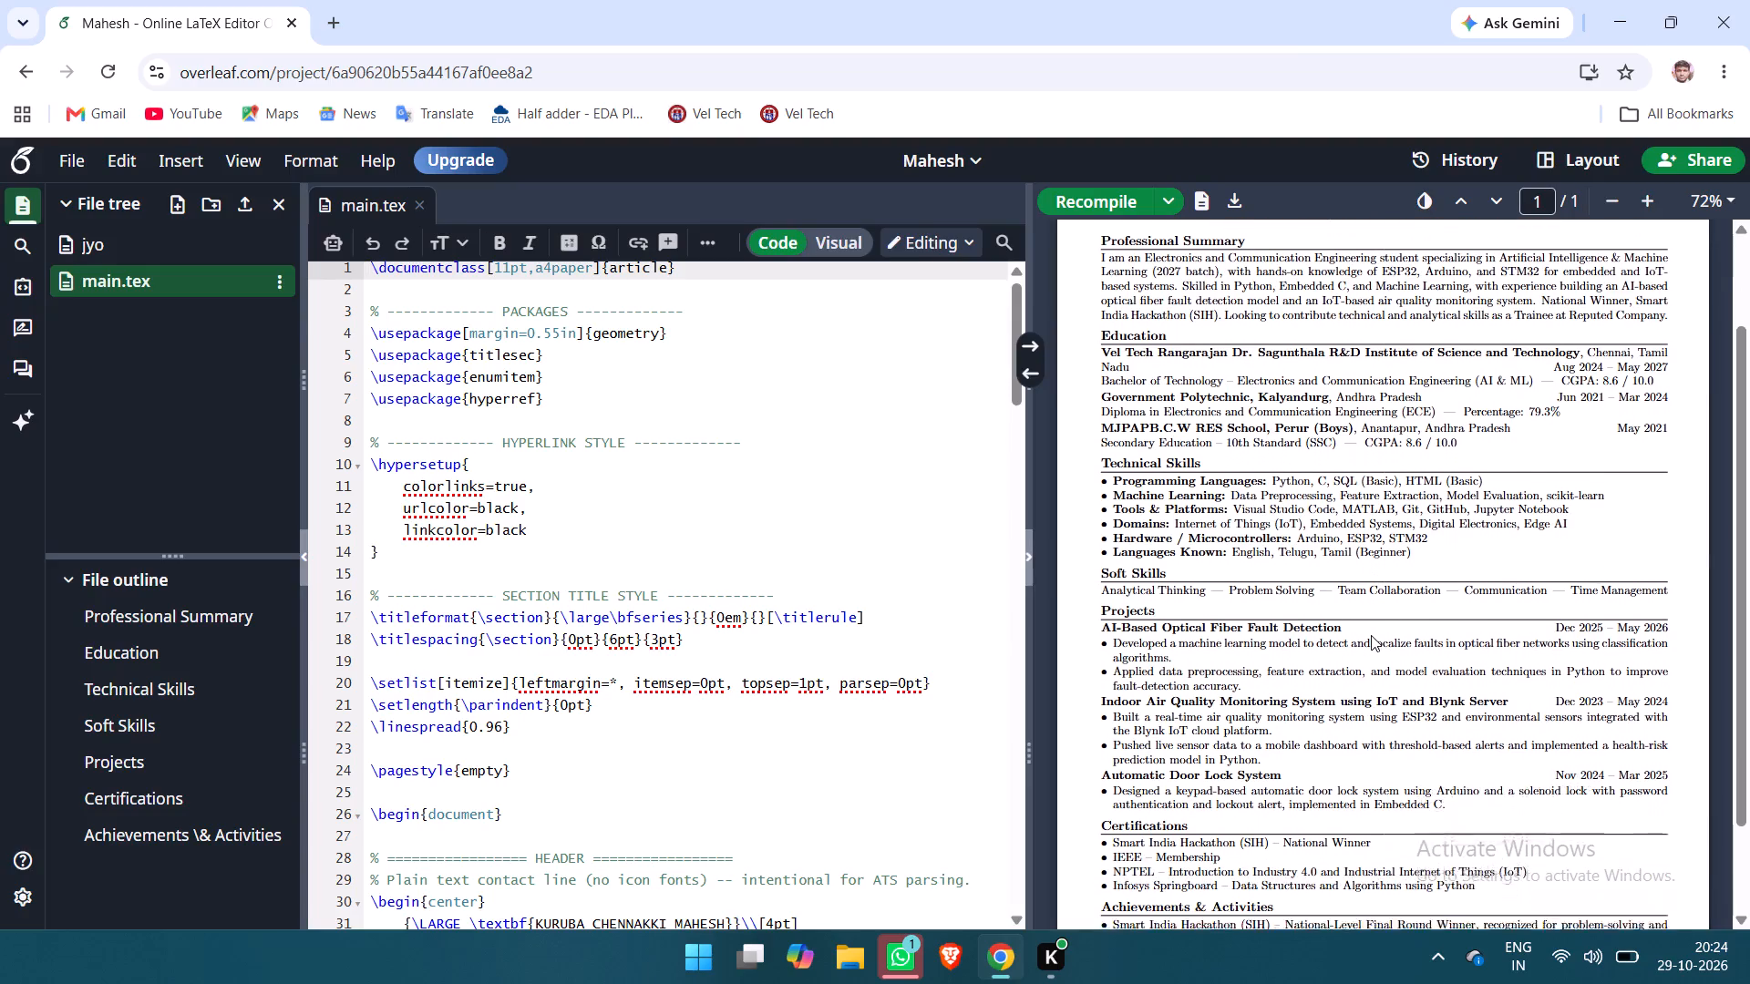
scroll(1371, 635, down, 2)
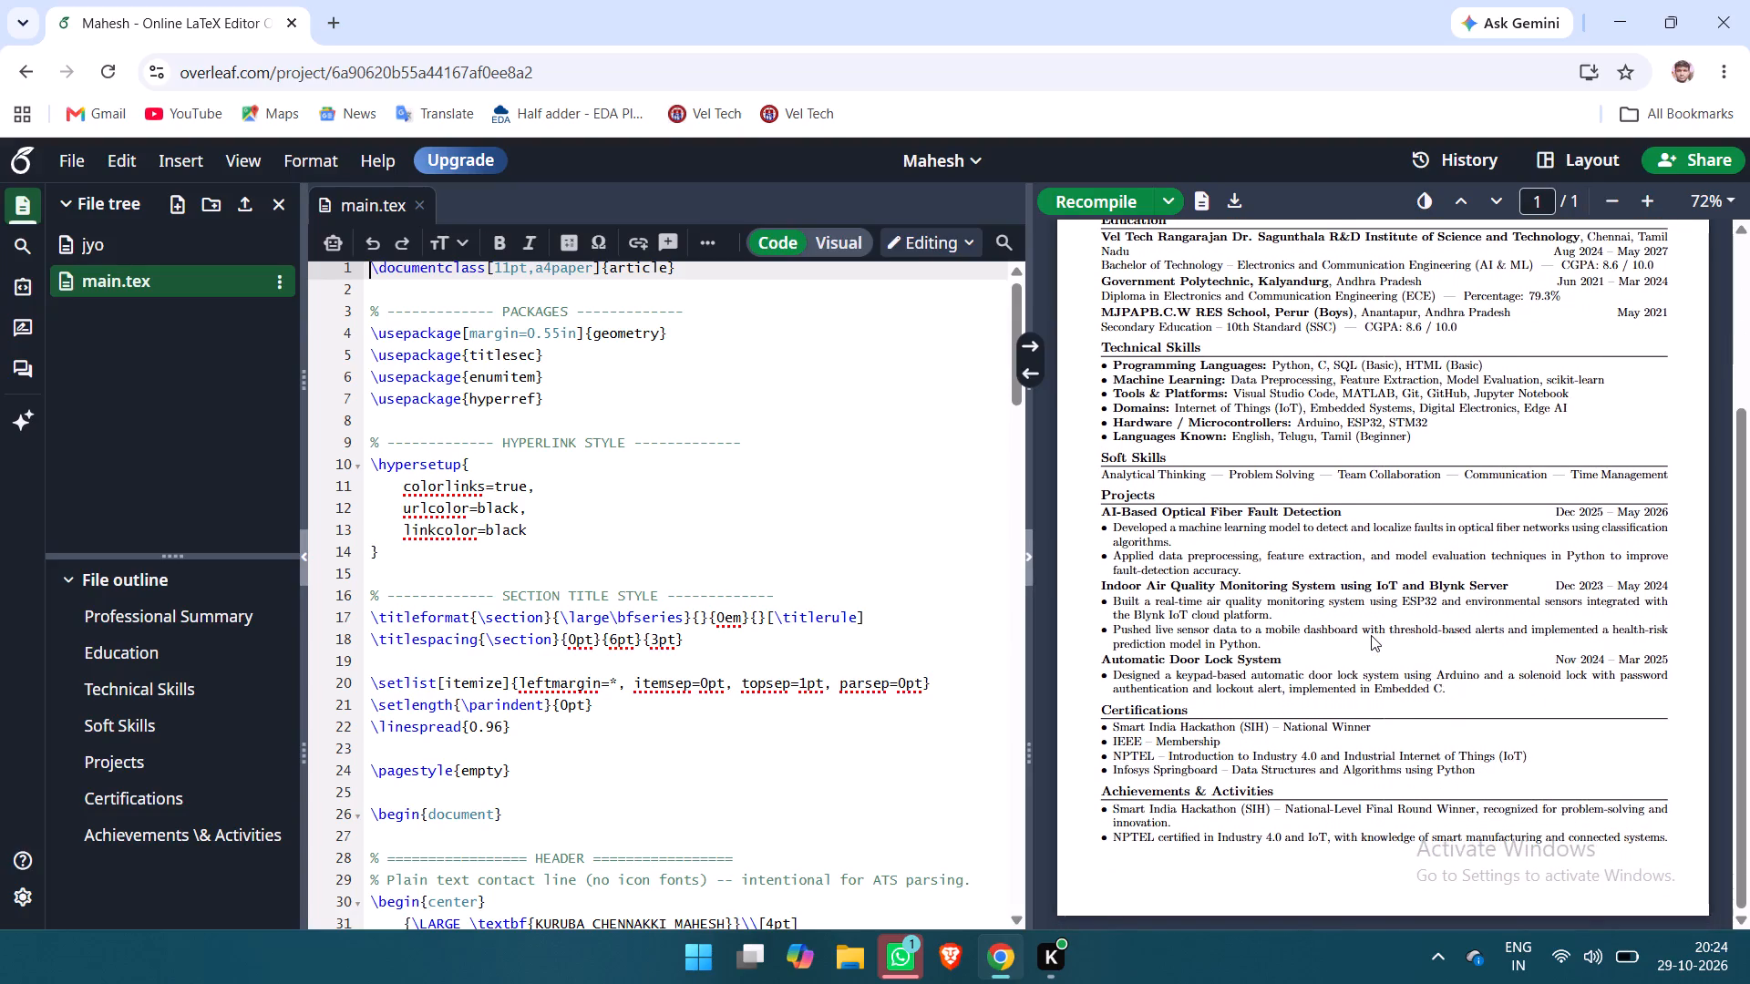
scroll(1371, 635, down, 1)
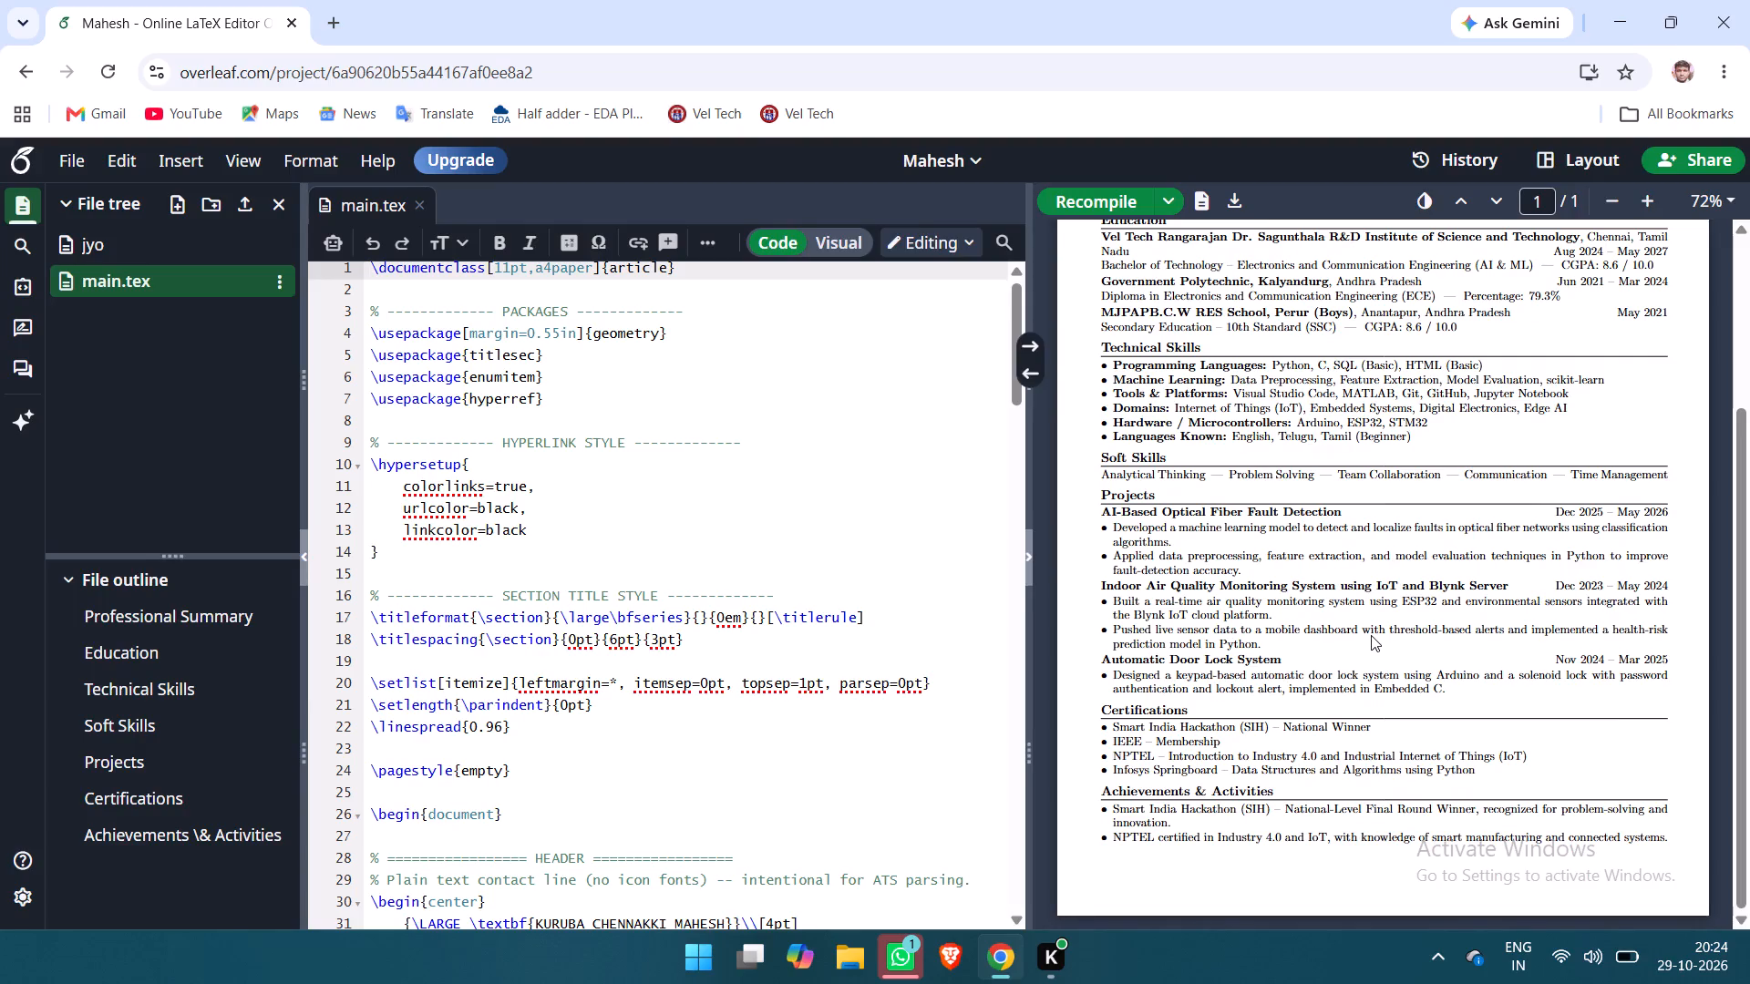
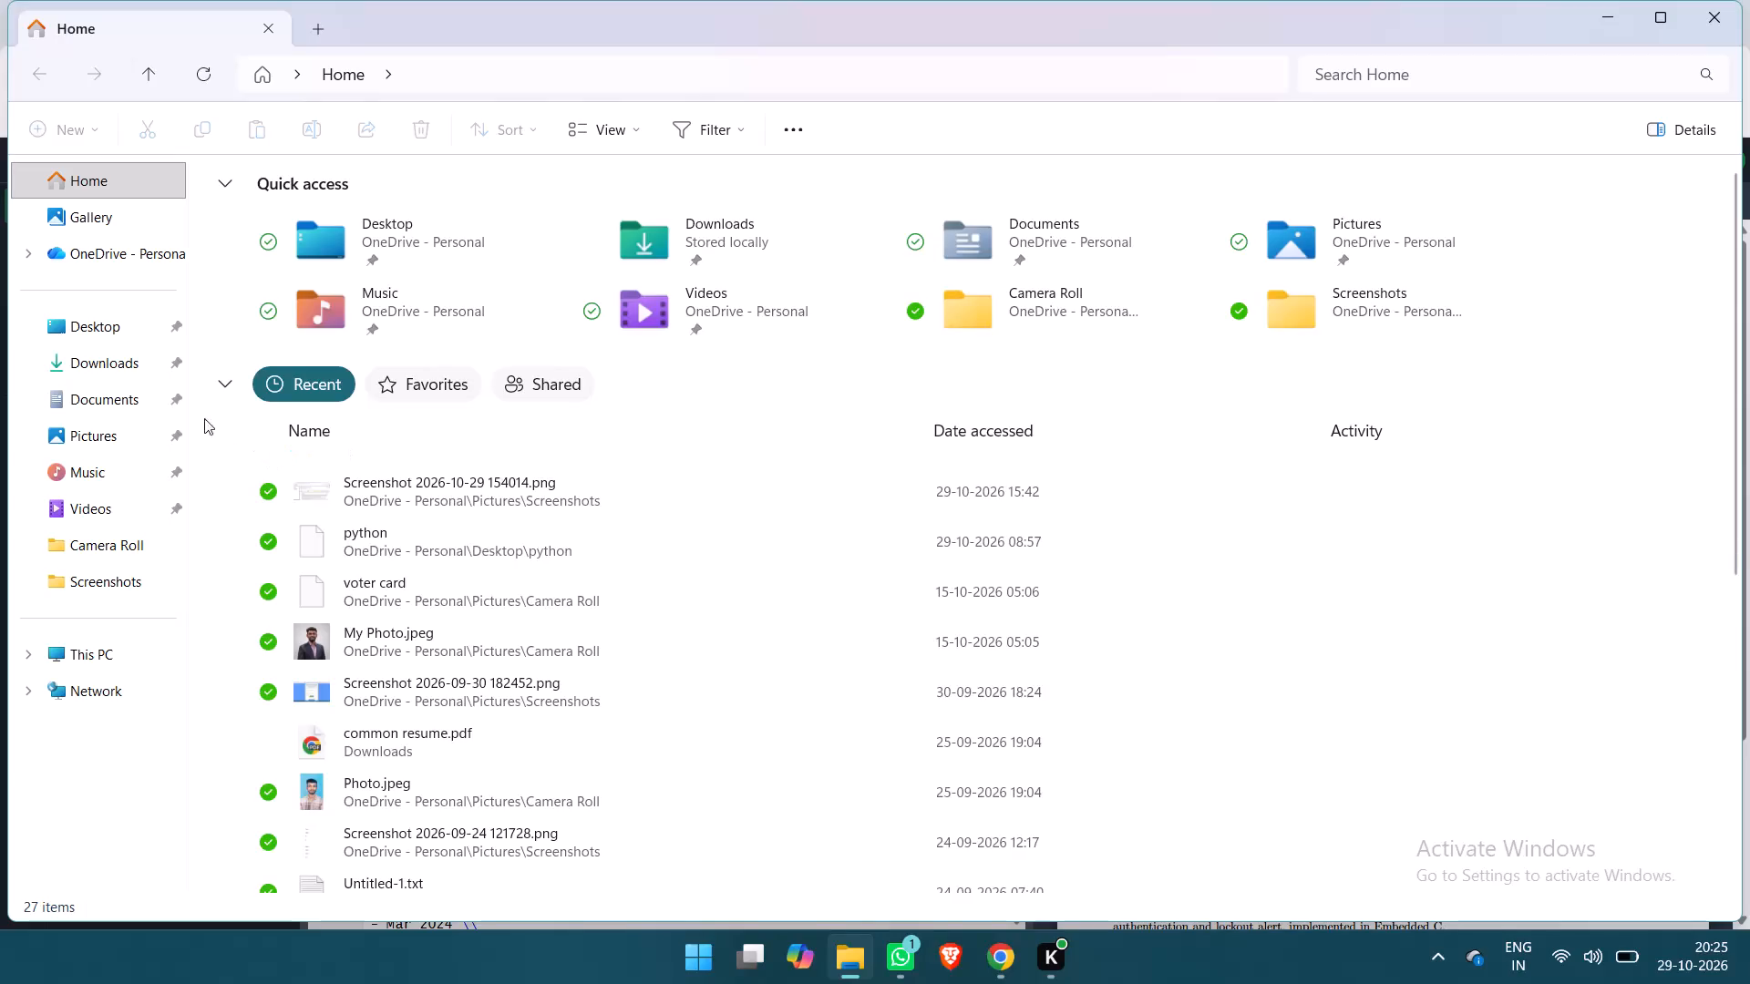
Locate common resume.pdf in the Downloads folder and bring up the choice of apps to open it with.
click(104, 367)
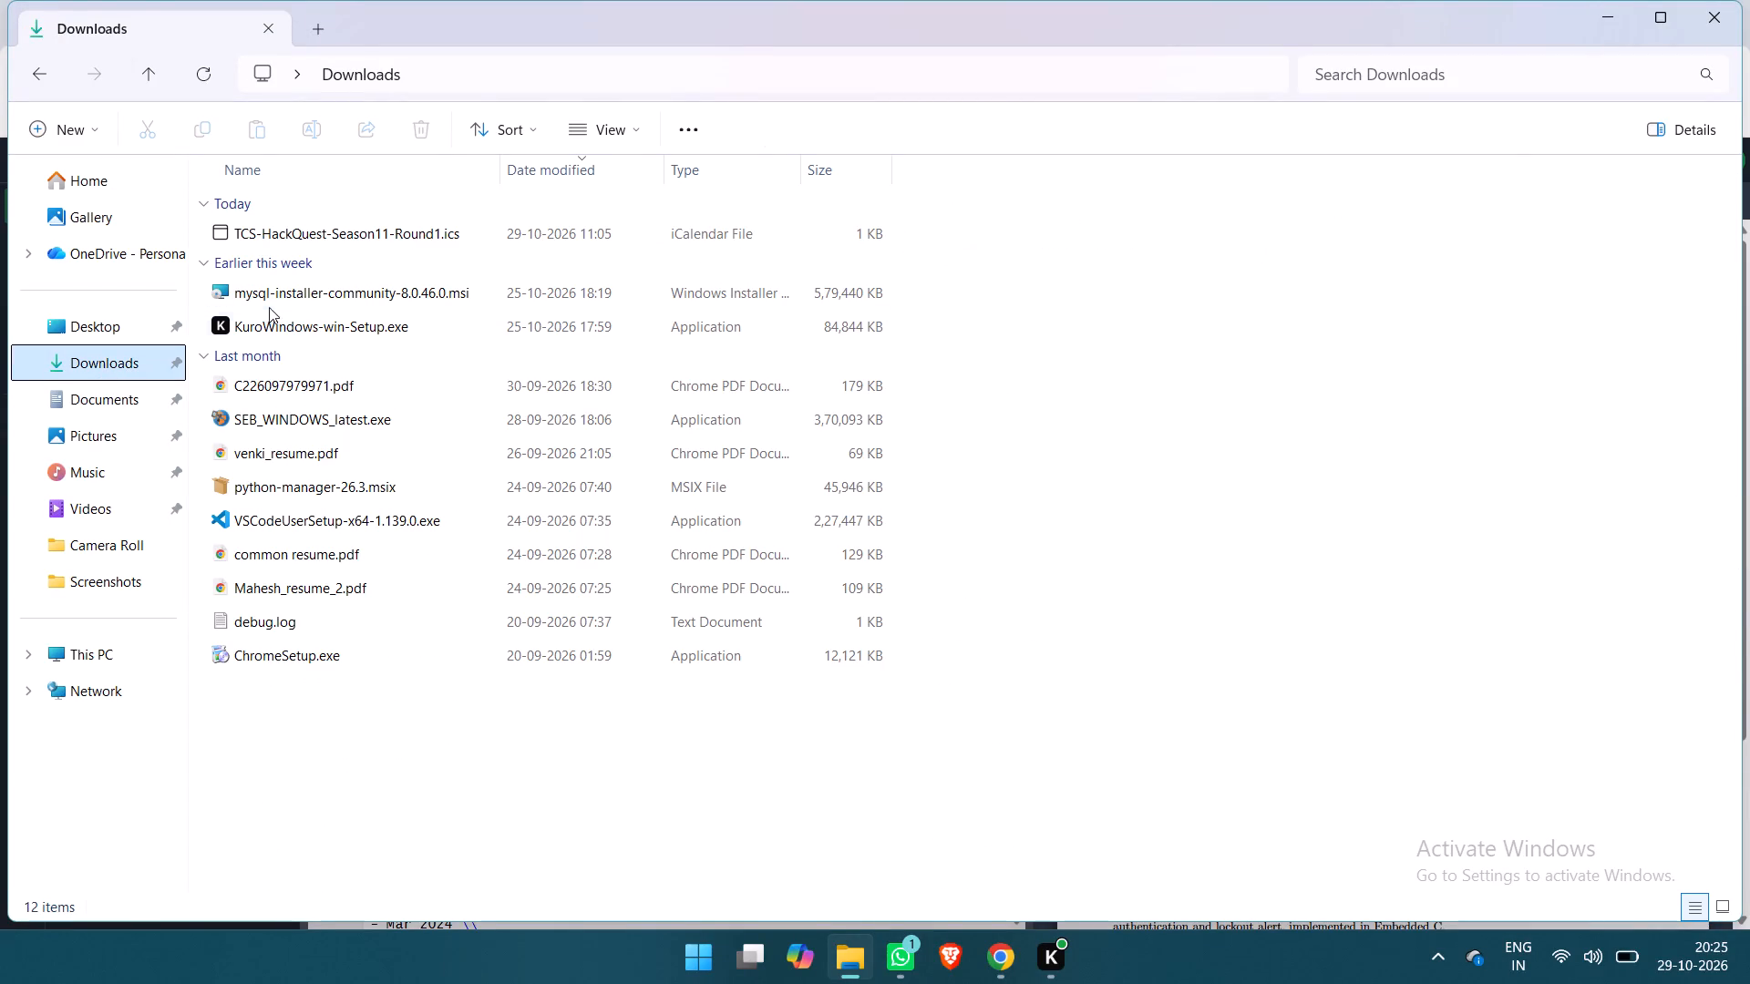
click(324, 590)
right_click(324, 590)
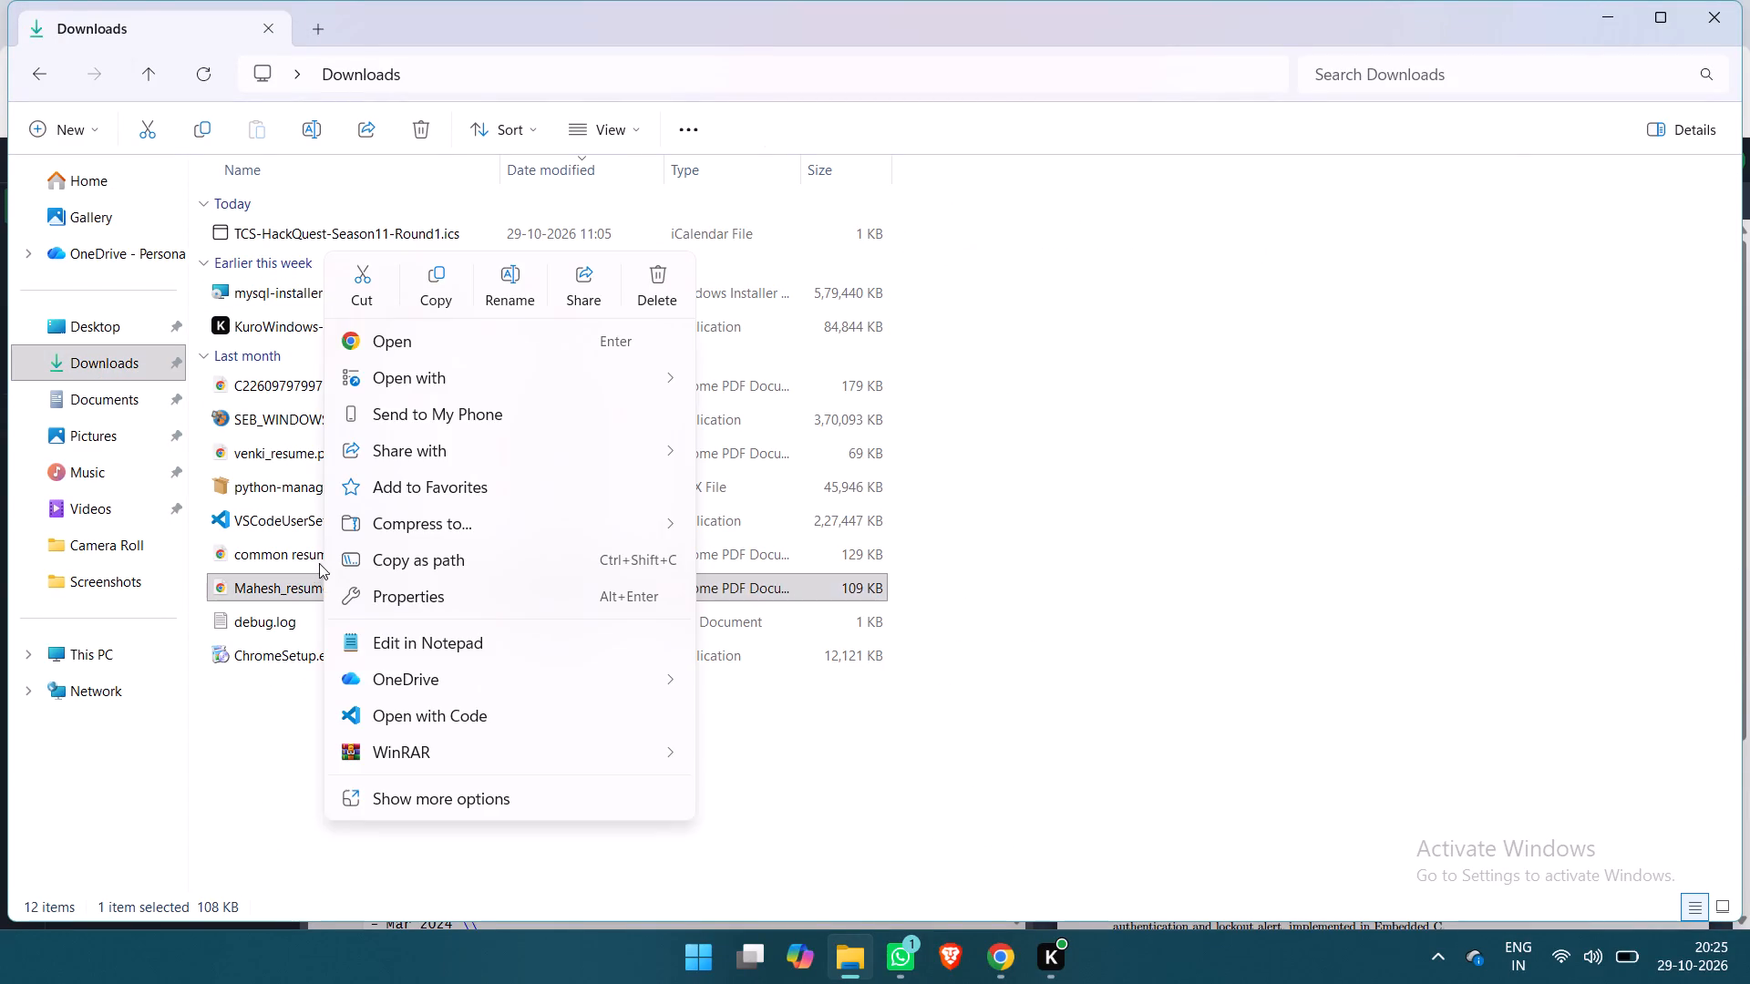
click(317, 558)
click(317, 558)
right_click(317, 558)
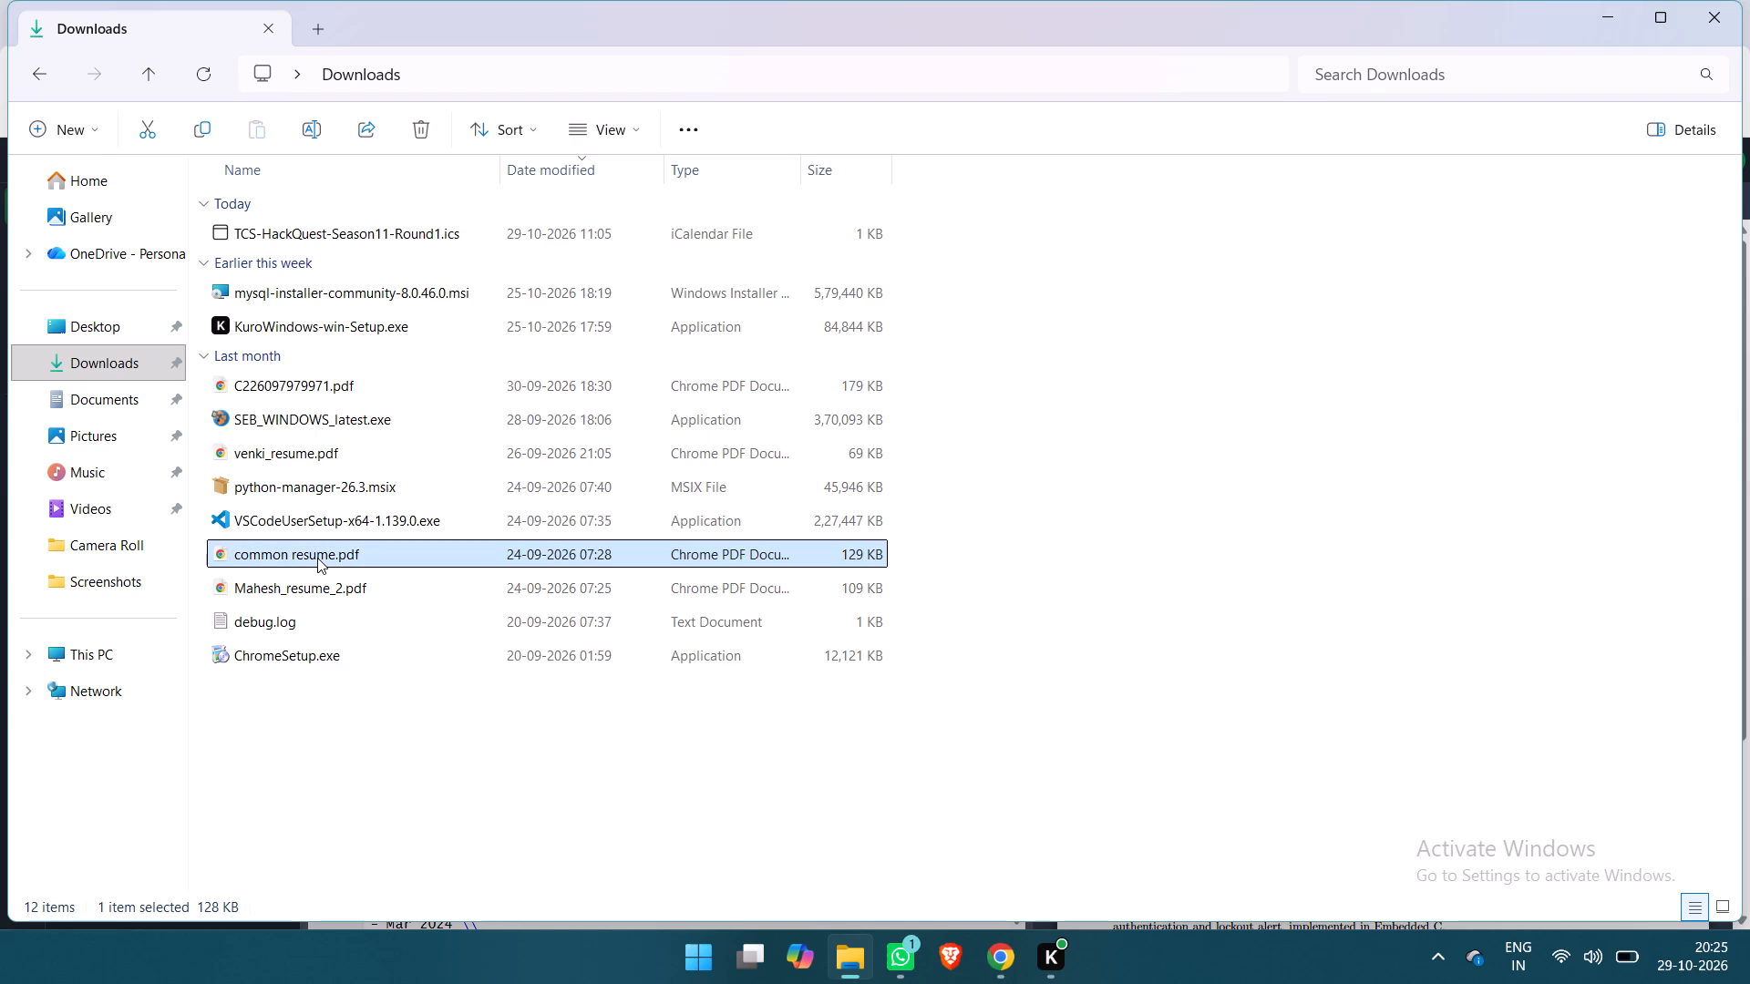
click(398, 385)
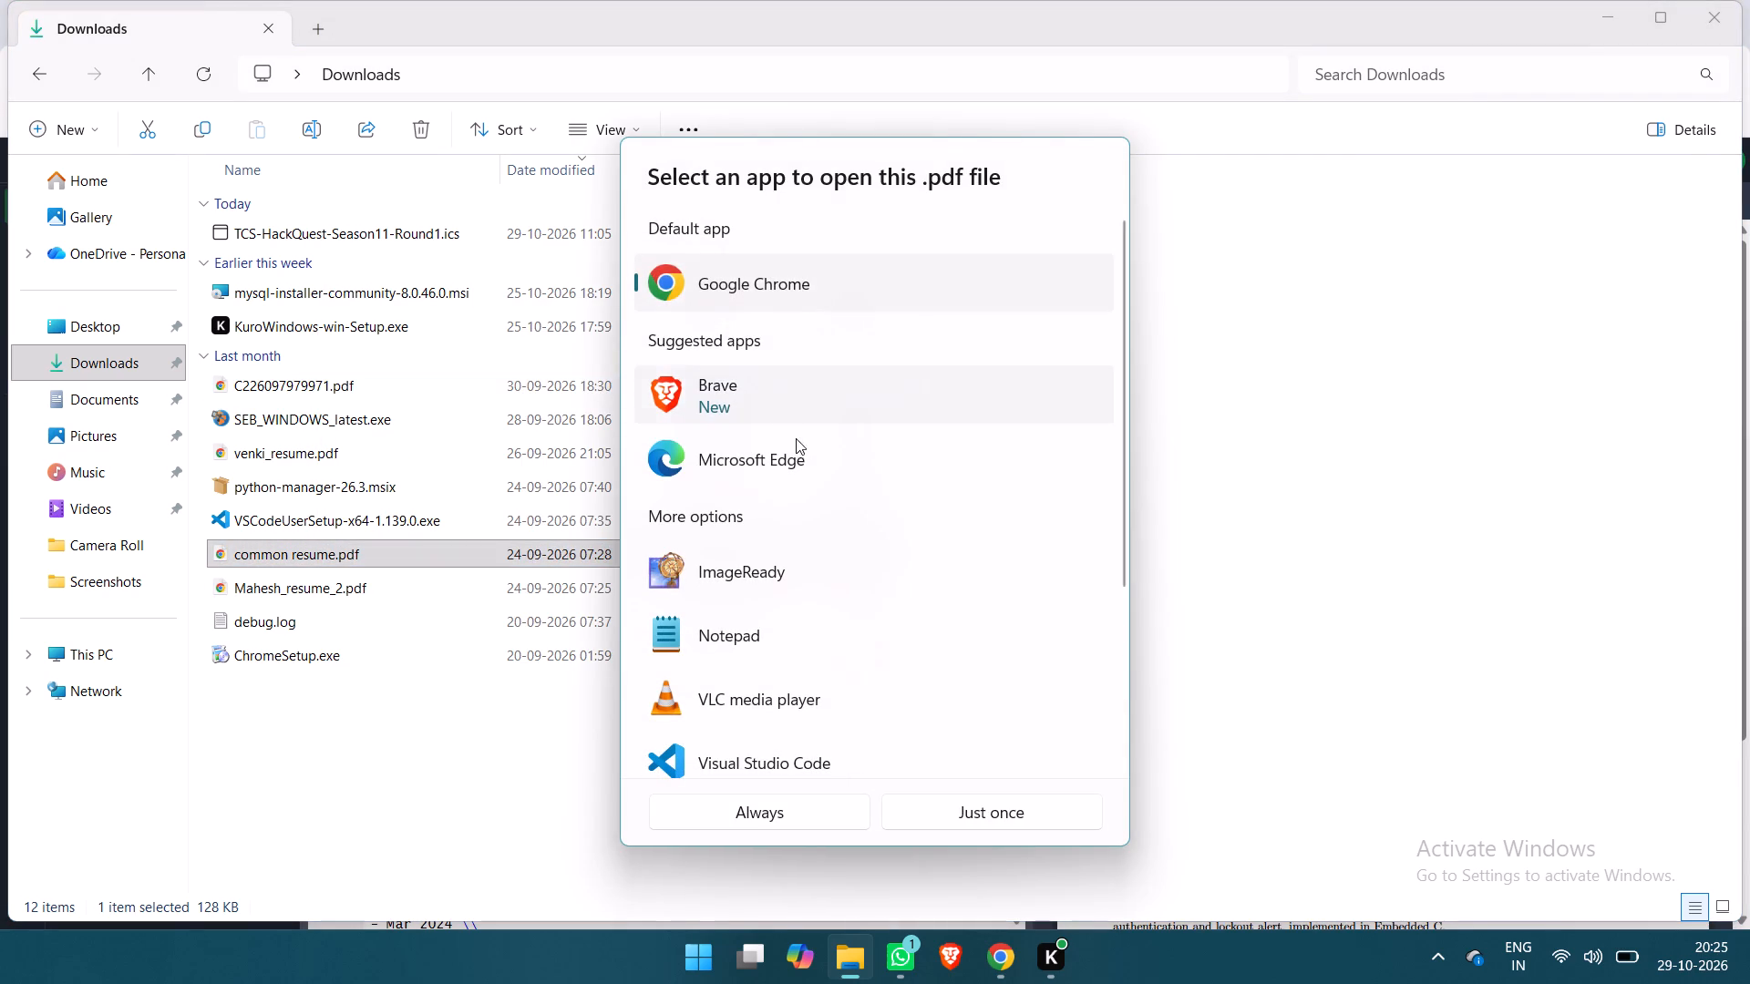
Open common resume.pdf in Google Chrome, making Chrome the app that always opens PDF files.
click(783, 293)
click(833, 813)
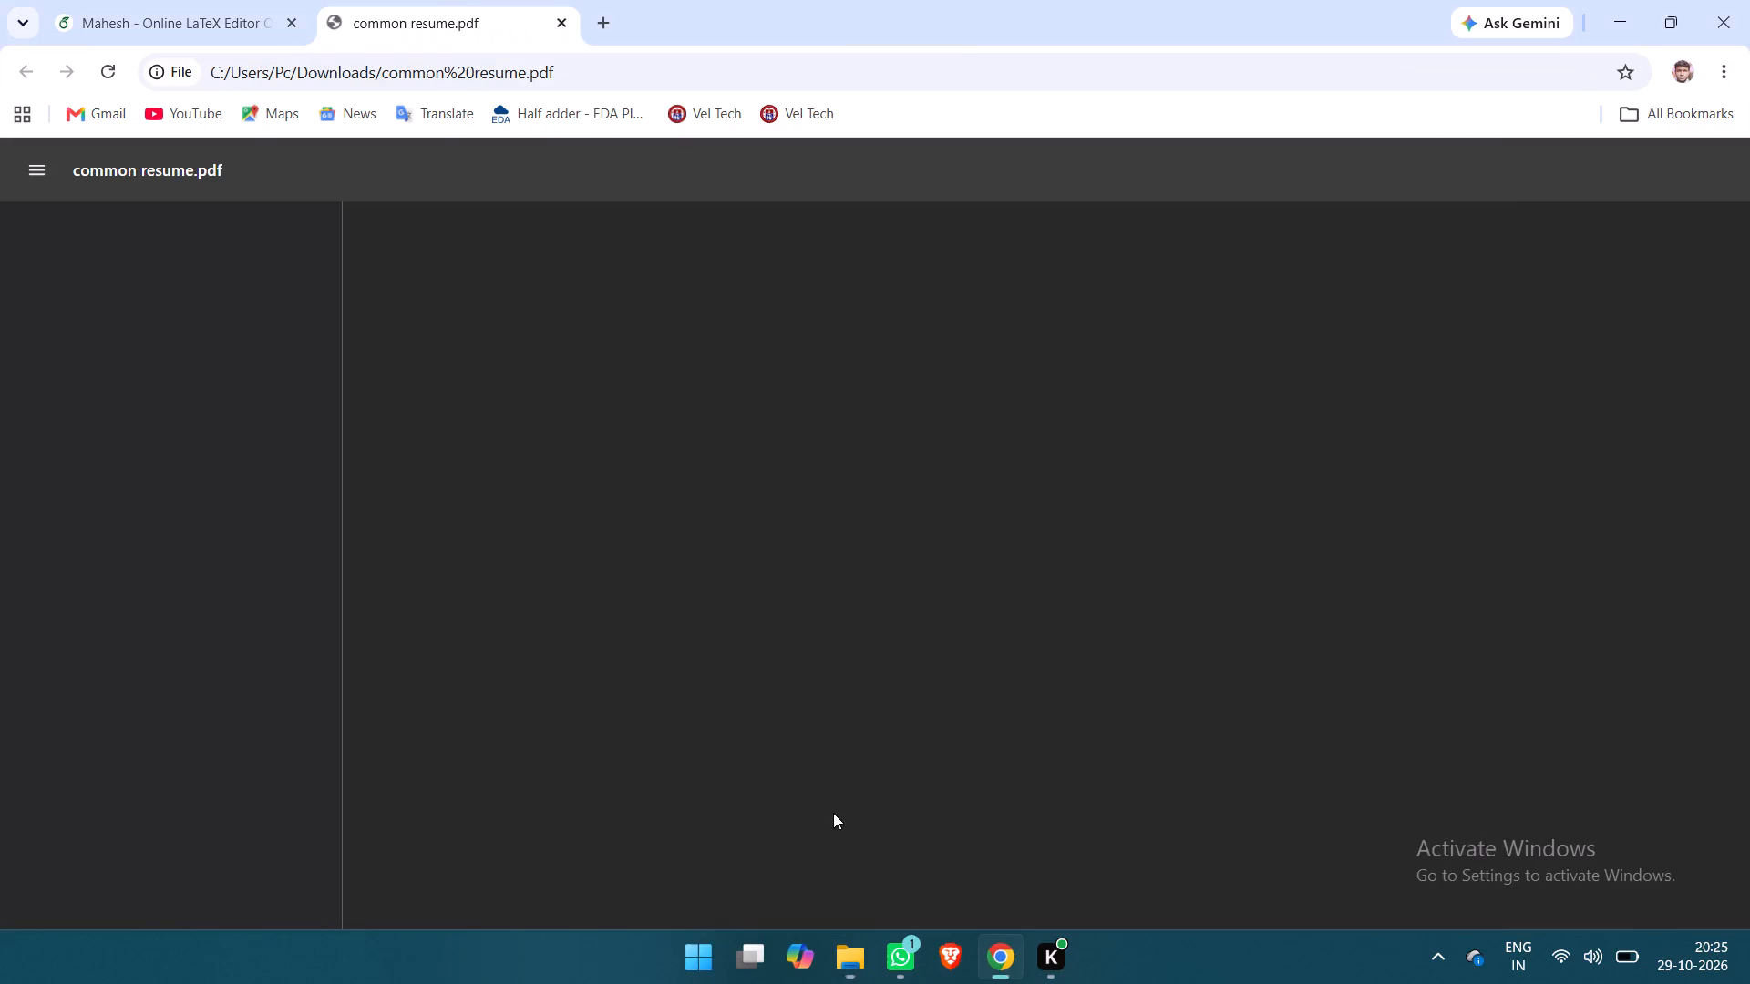
Read through common resume.pdf from the career objective down to the achievements and activities, and return to its beginning.
scroll(903, 702, down, 1)
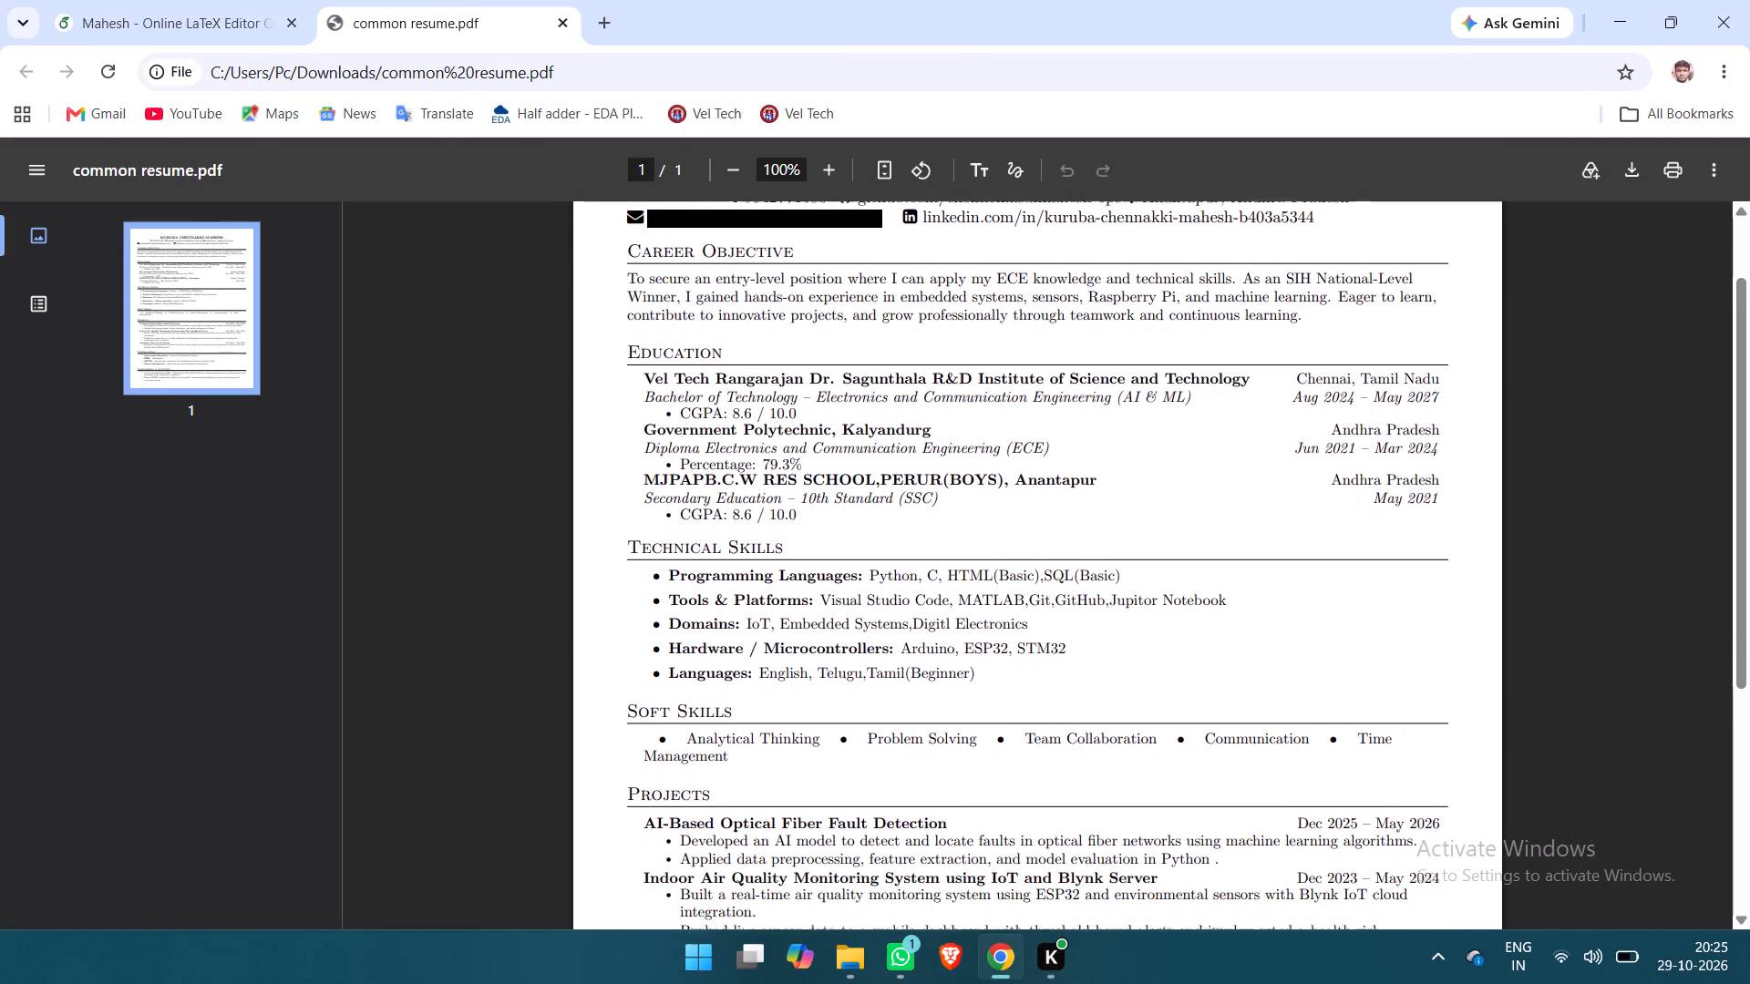
scroll(903, 702, down, 3)
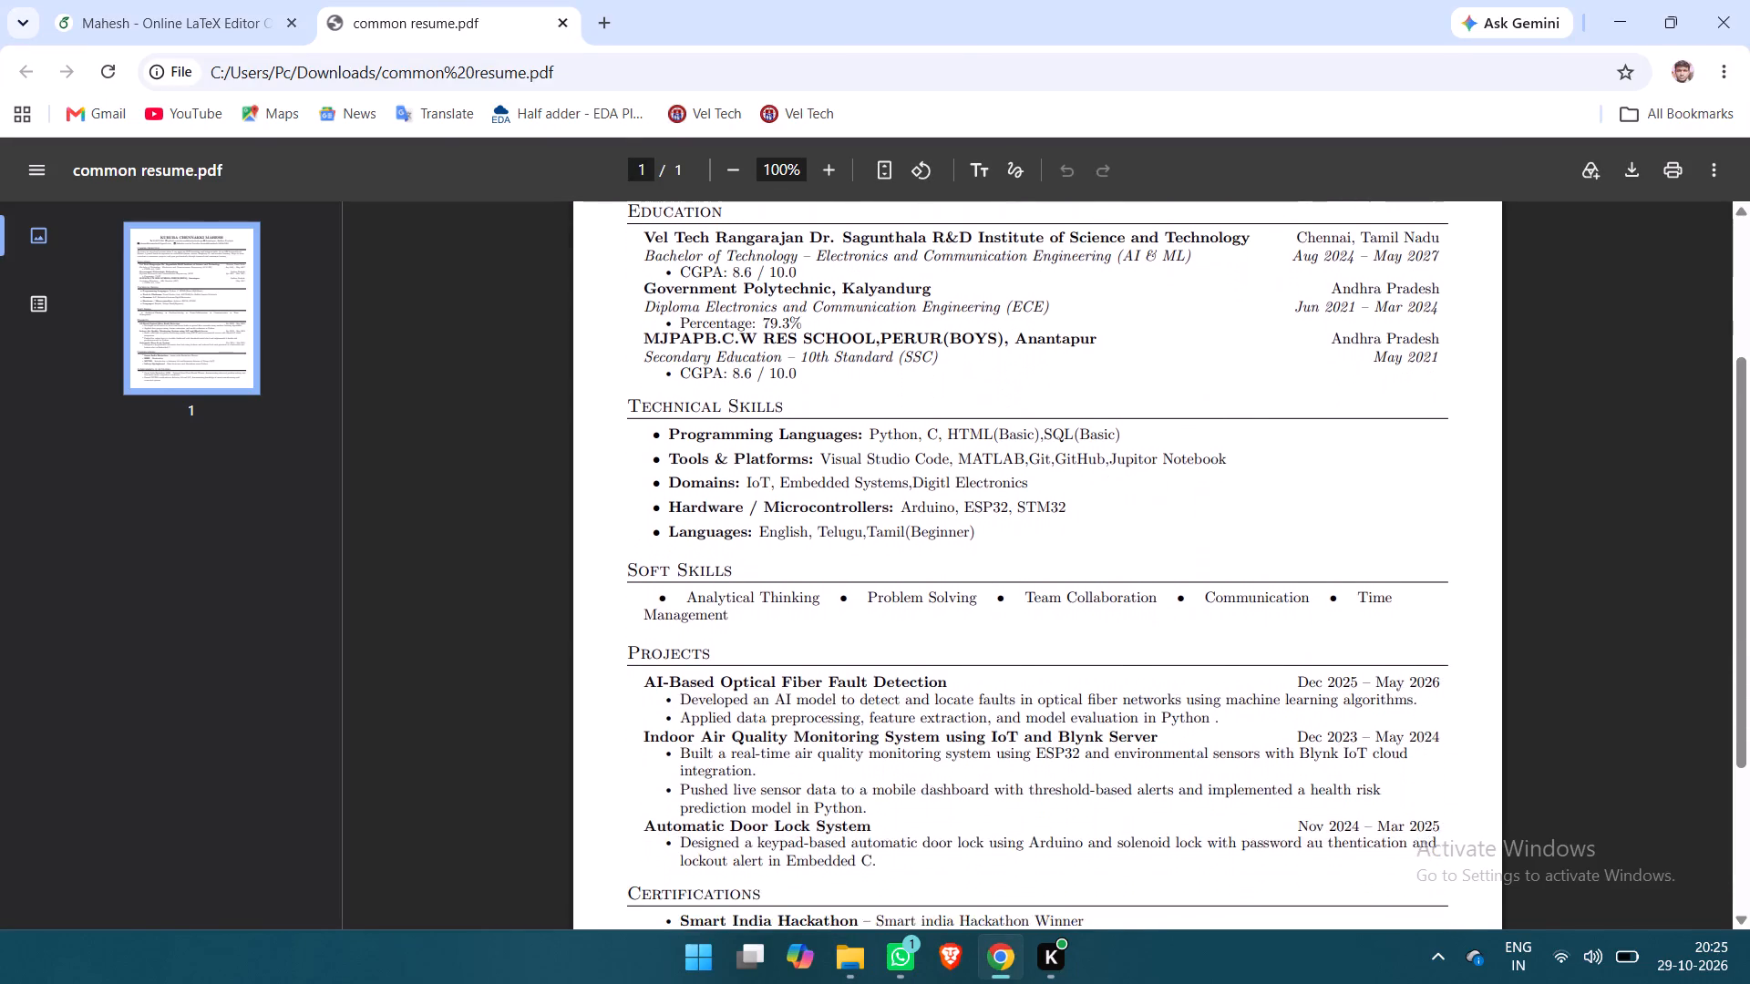
scroll(903, 702, down, 5)
scroll(903, 702, up, 1)
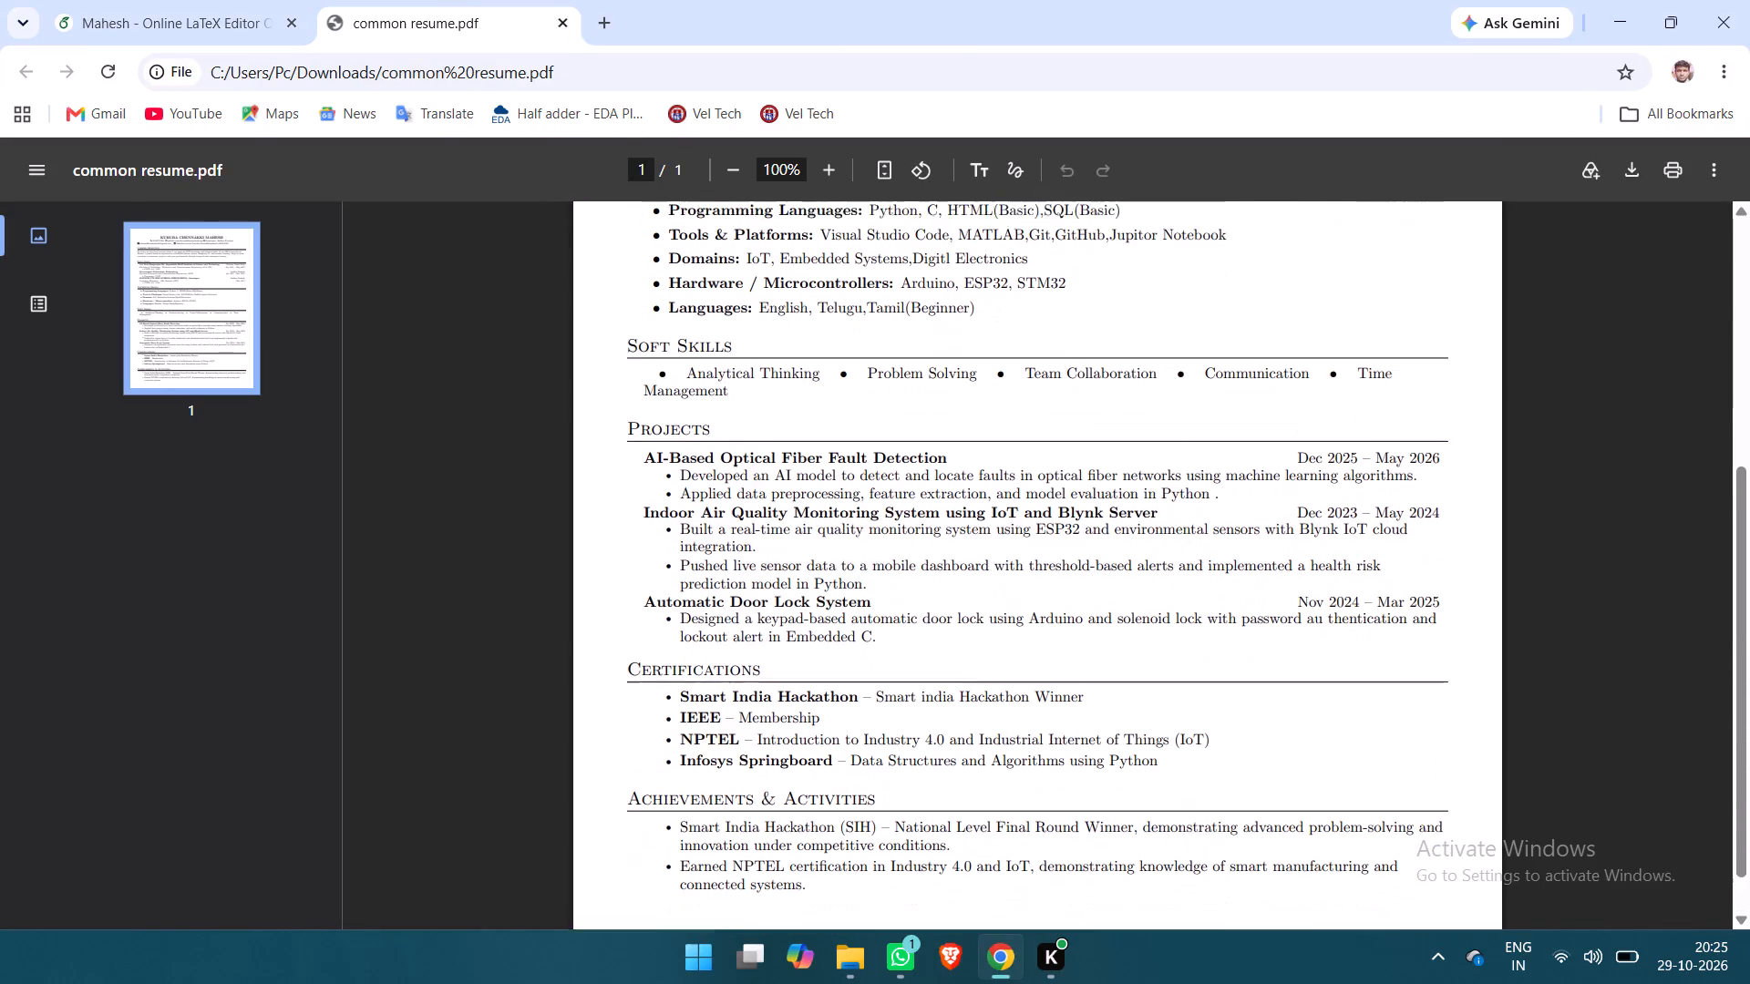
scroll(903, 702, up, 3)
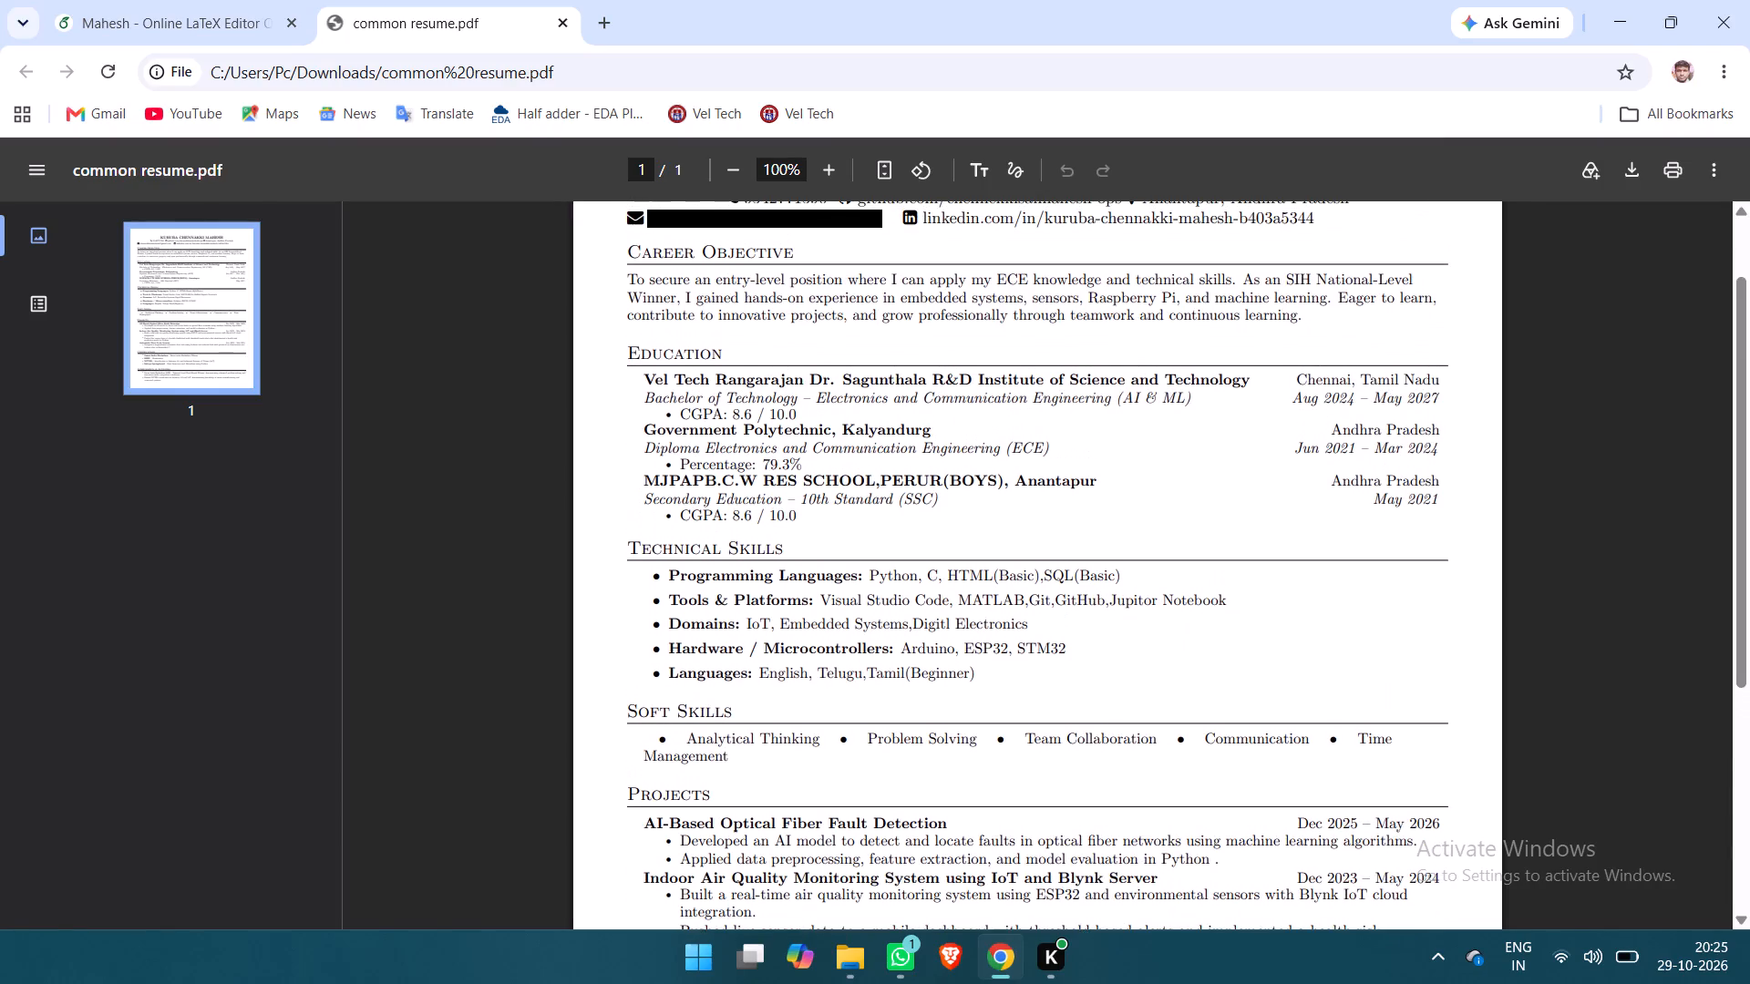
scroll(903, 702, up, 1)
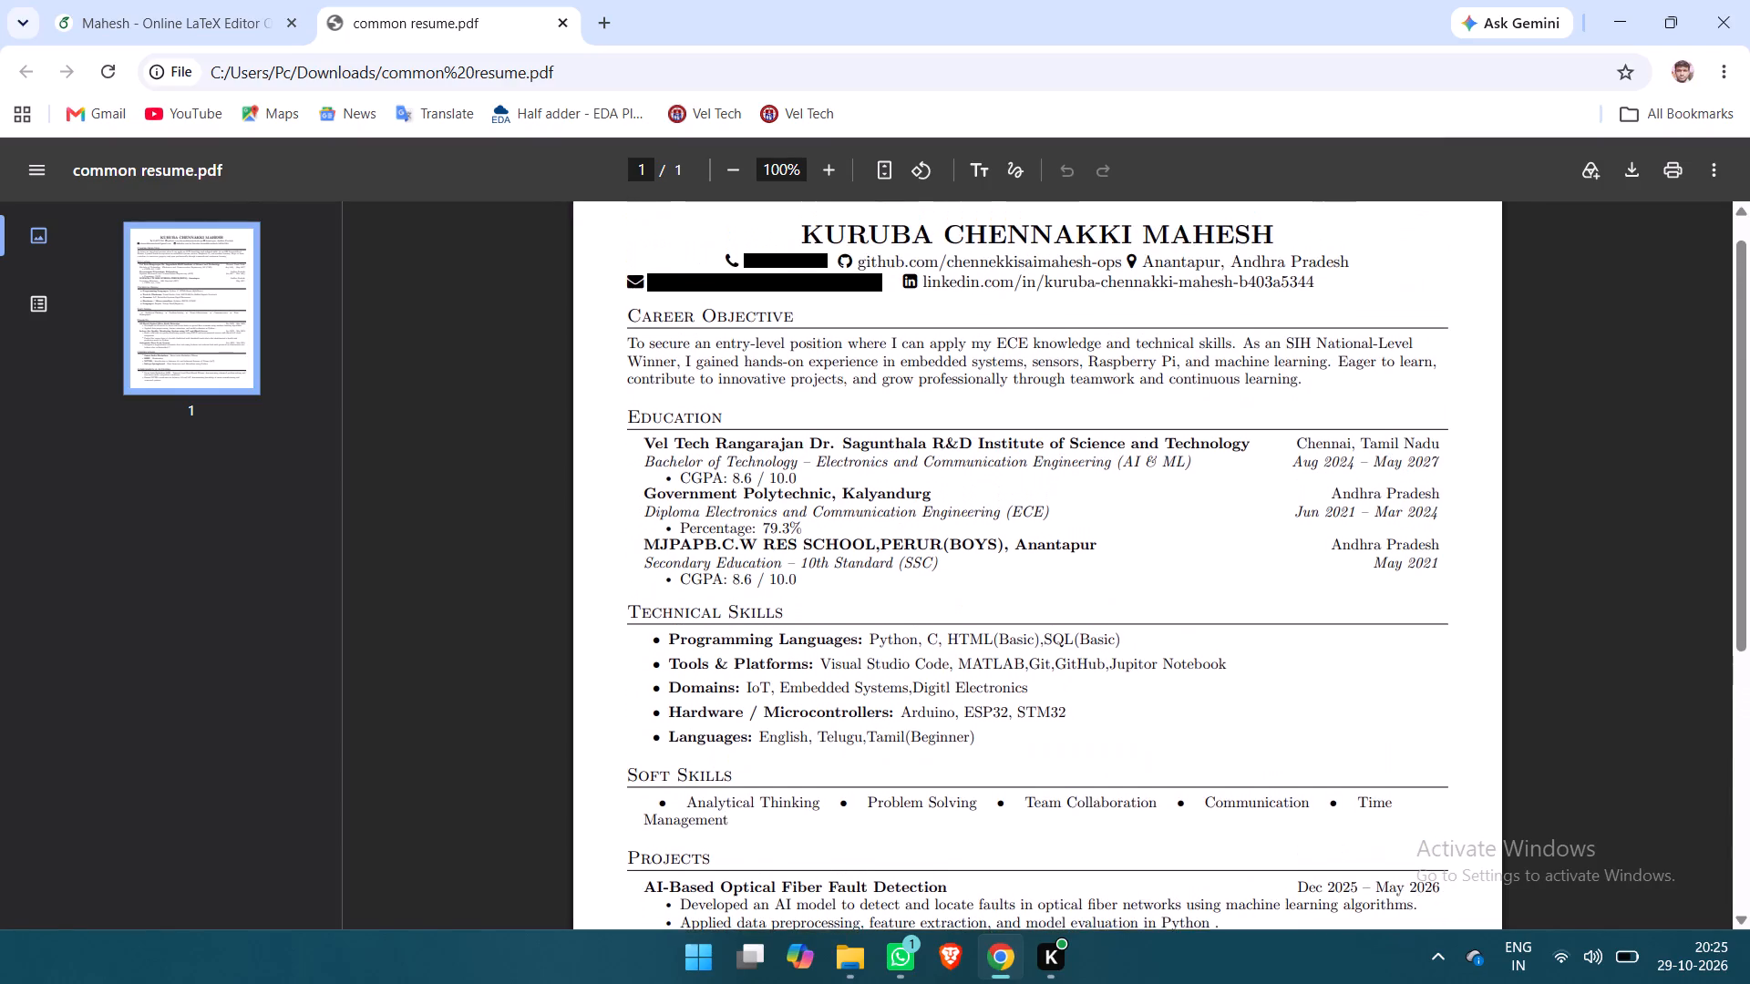
scroll(903, 702, up, 1)
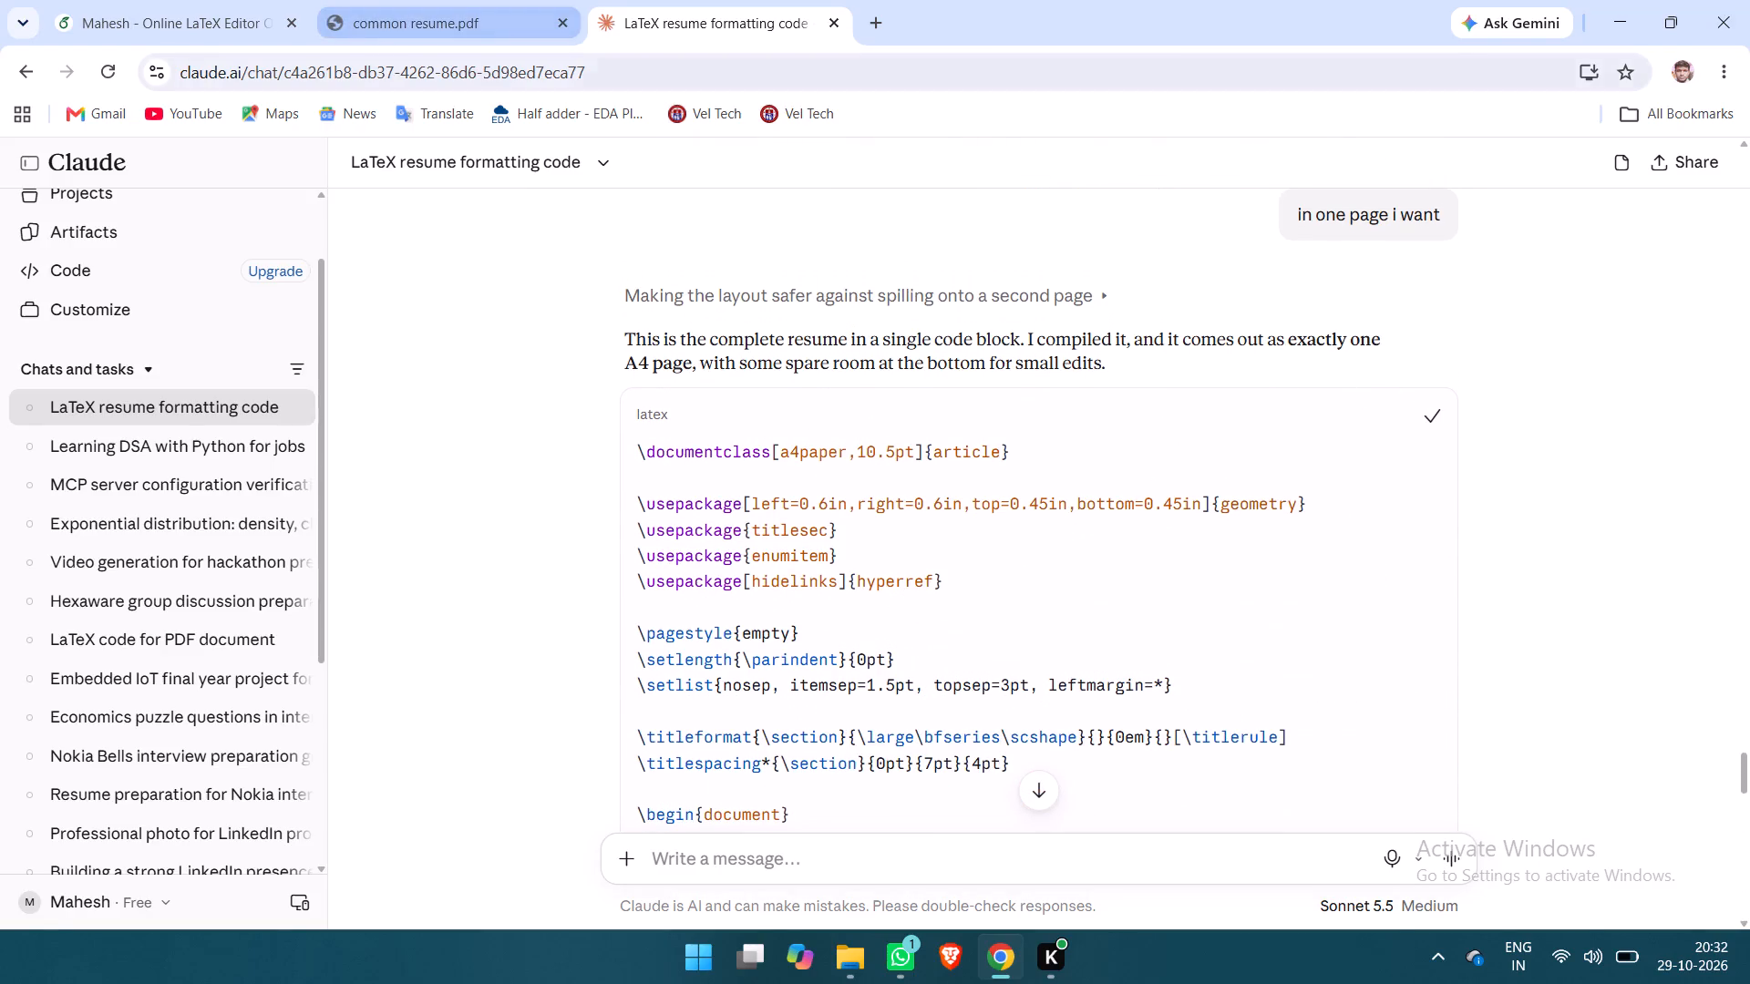
Switch to Overleaf, go back to the project list and create a blank project named "Resume M".
click(175, 24)
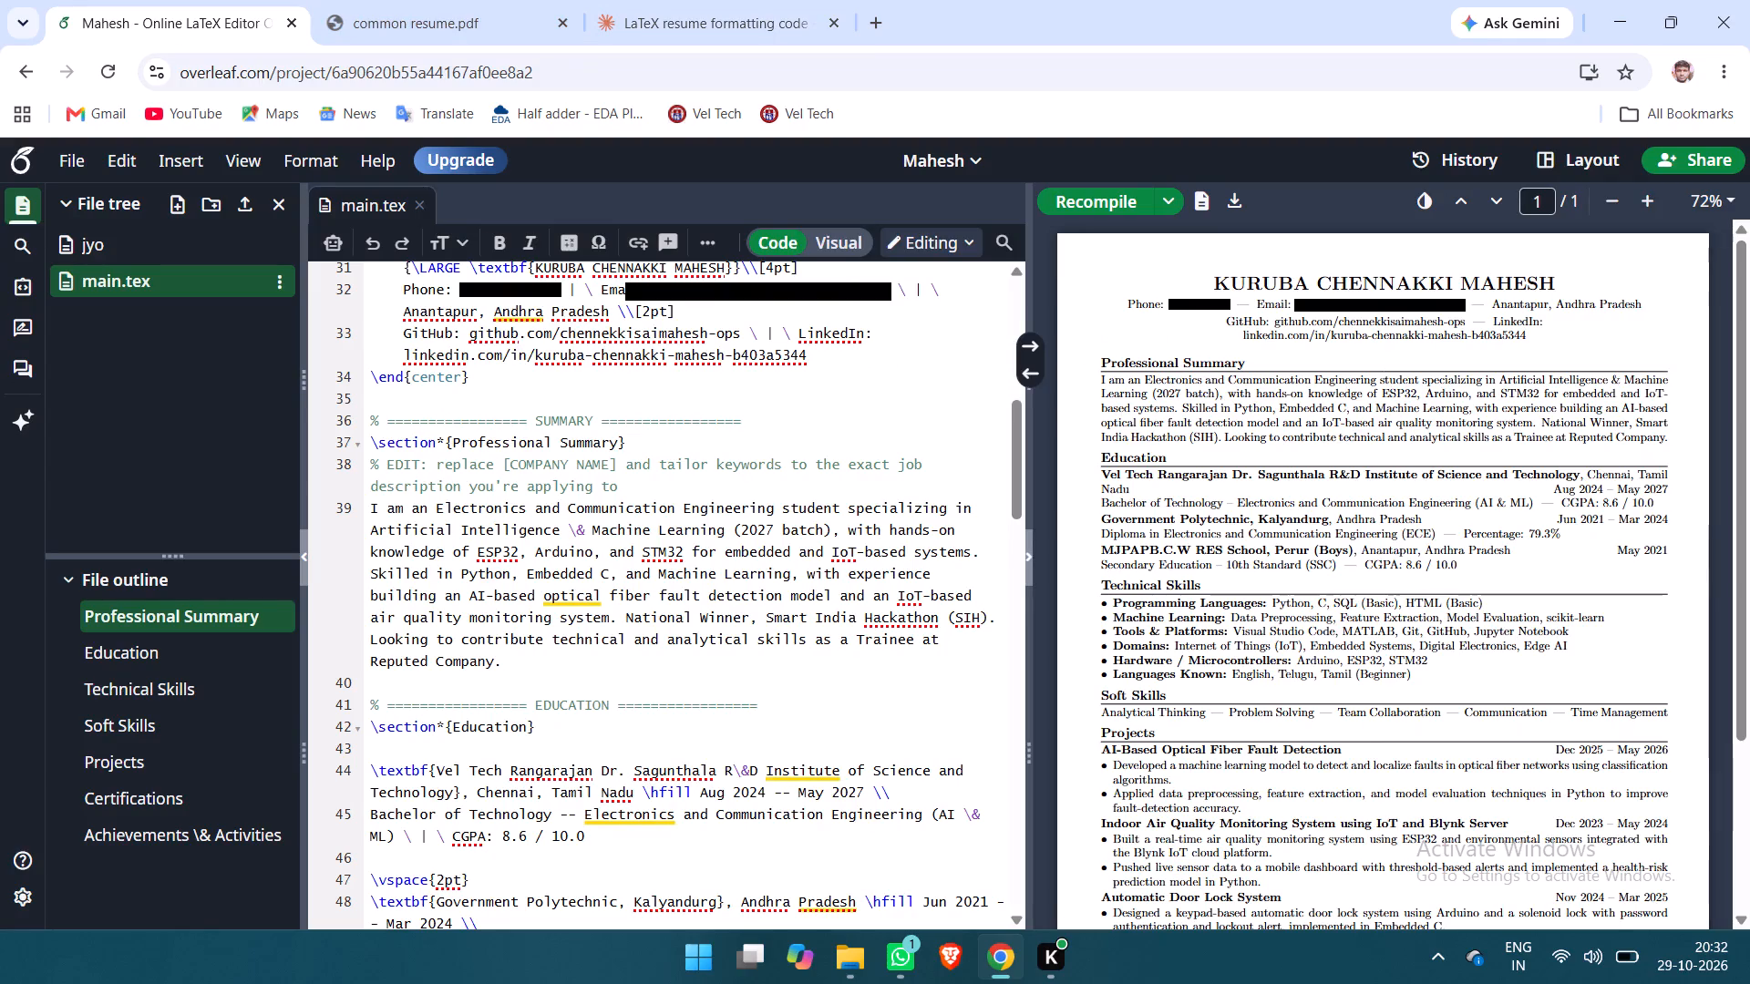
scroll(728, 560, up, 4)
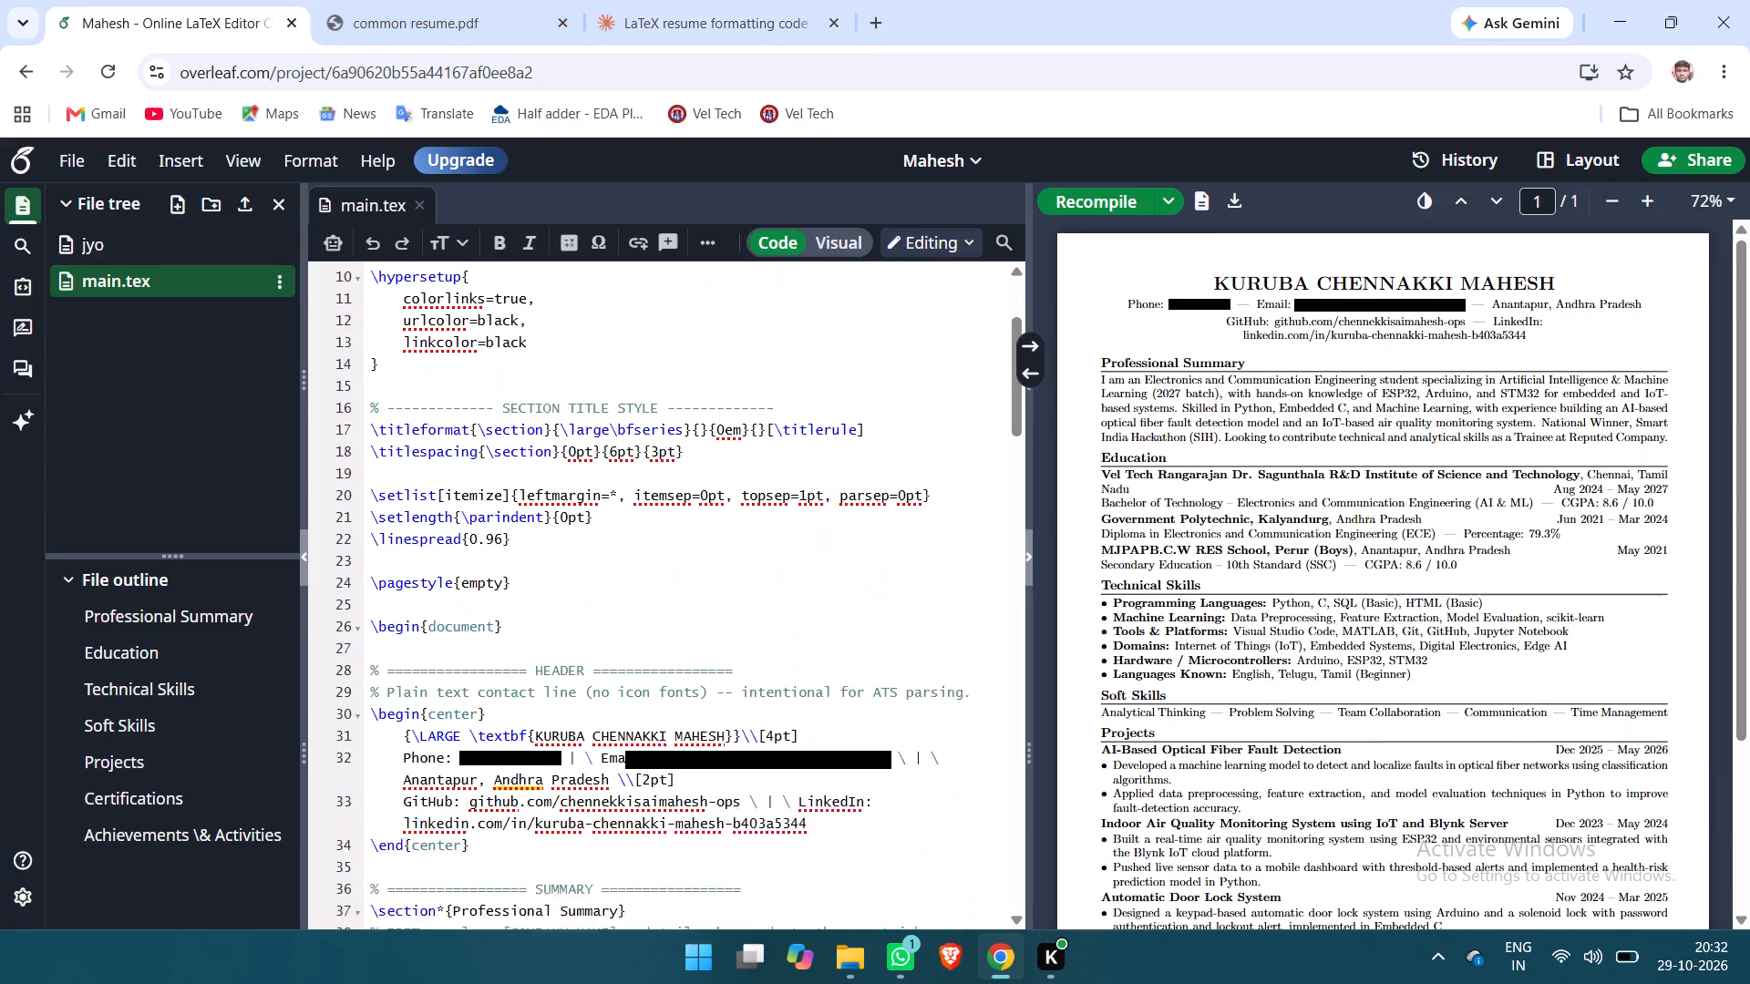
click(23, 72)
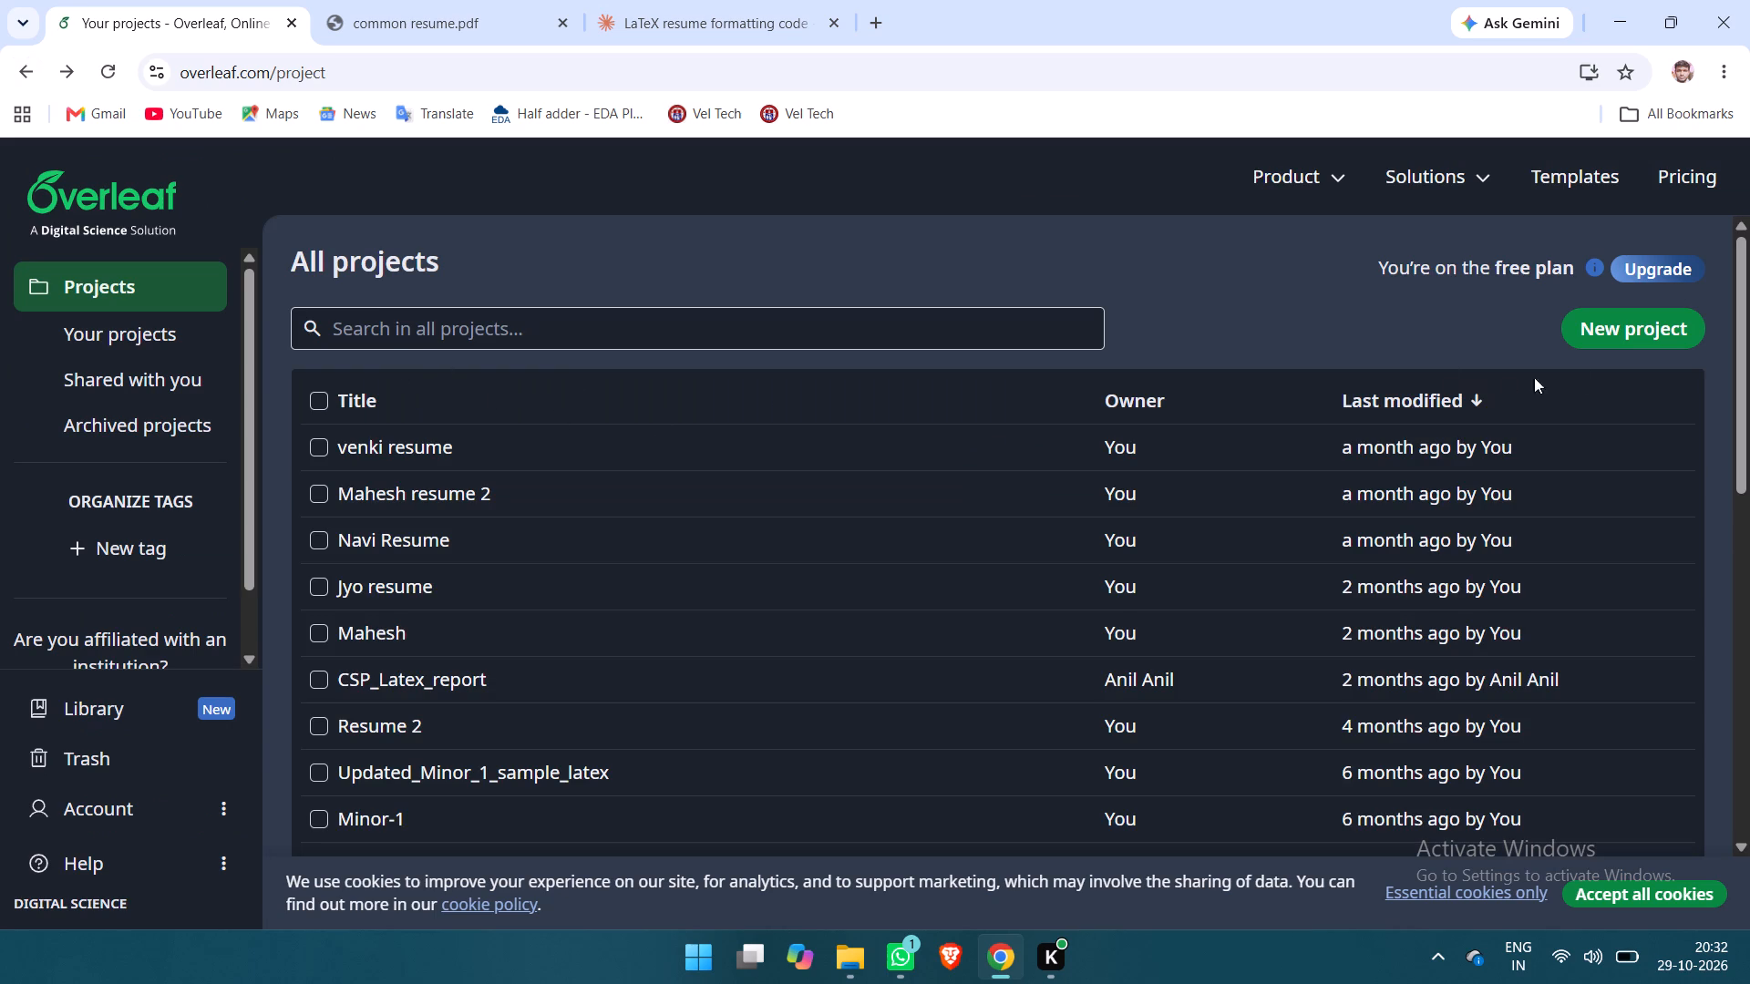
click(1618, 320)
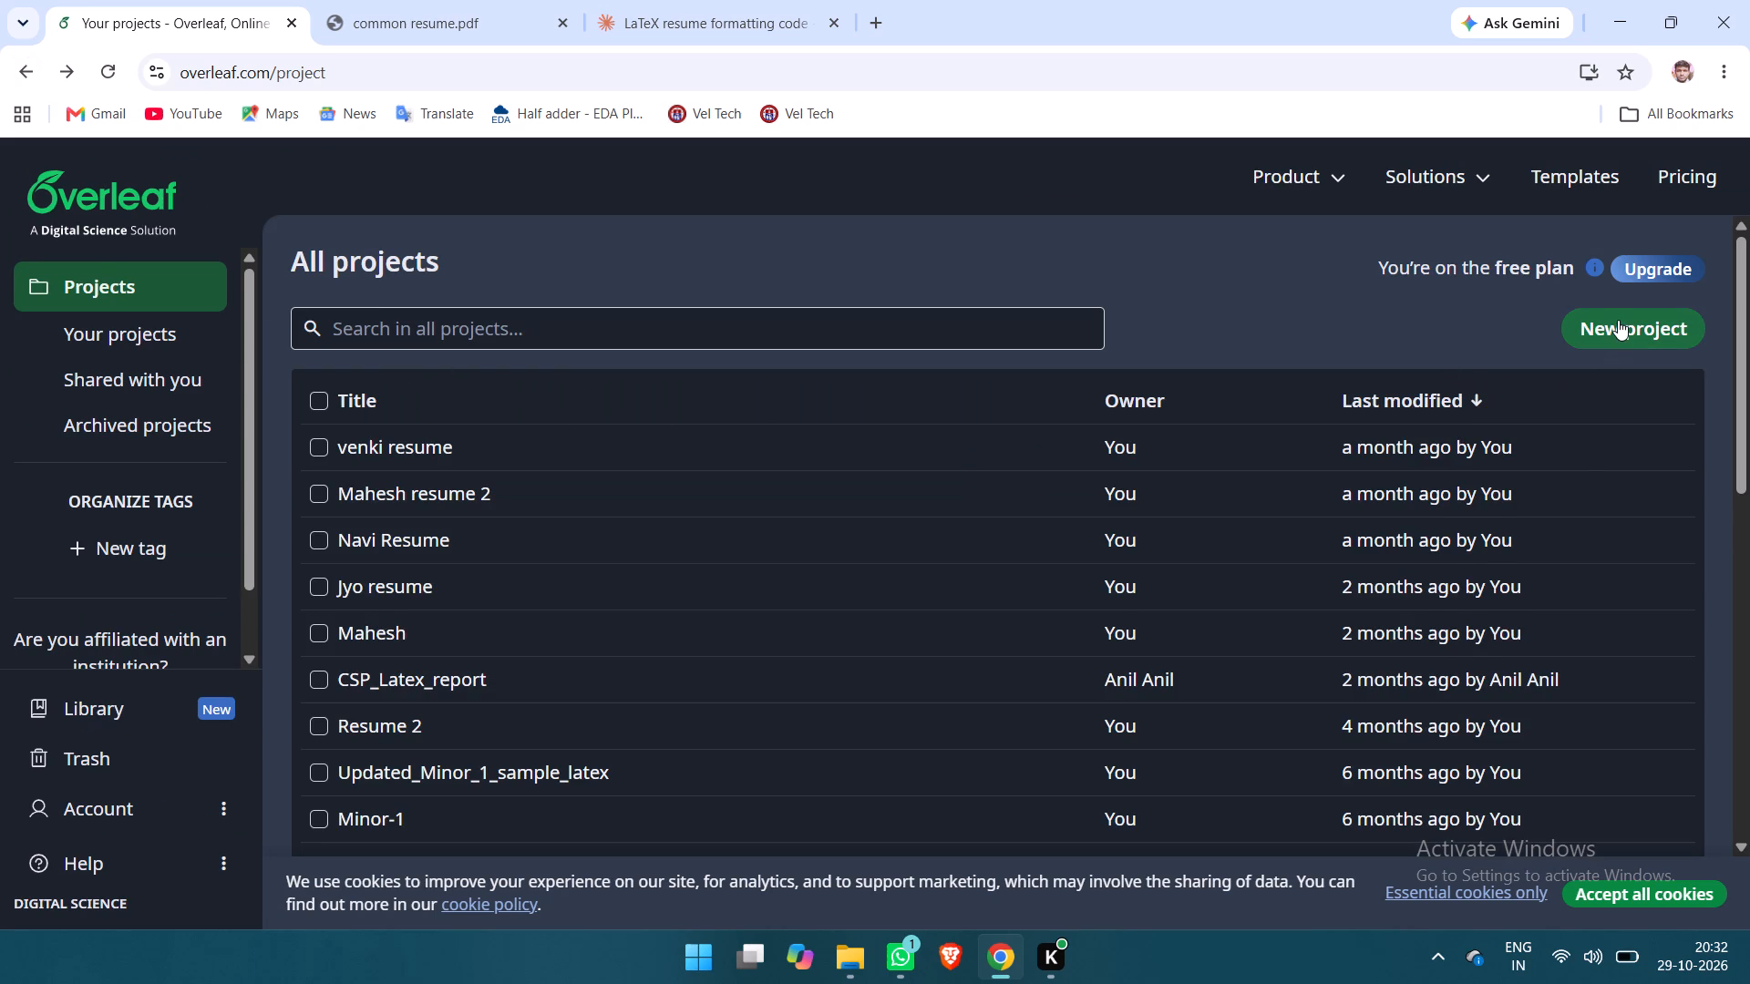
click(1523, 382)
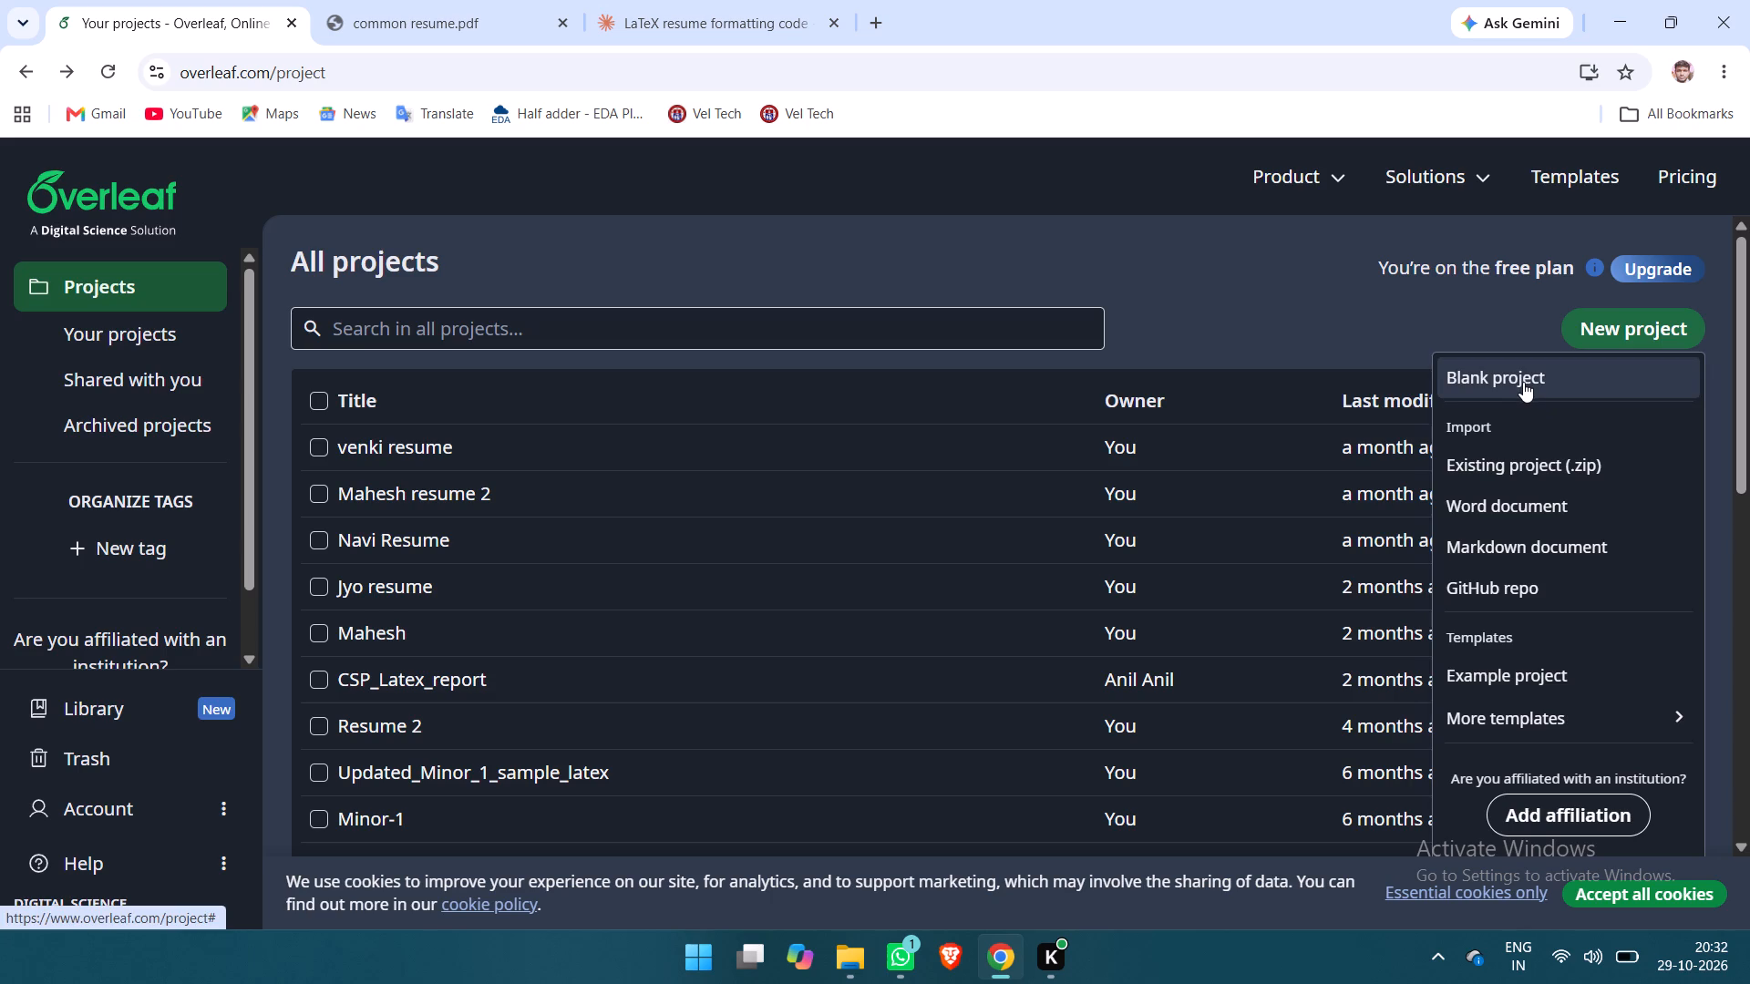
click(634, 292)
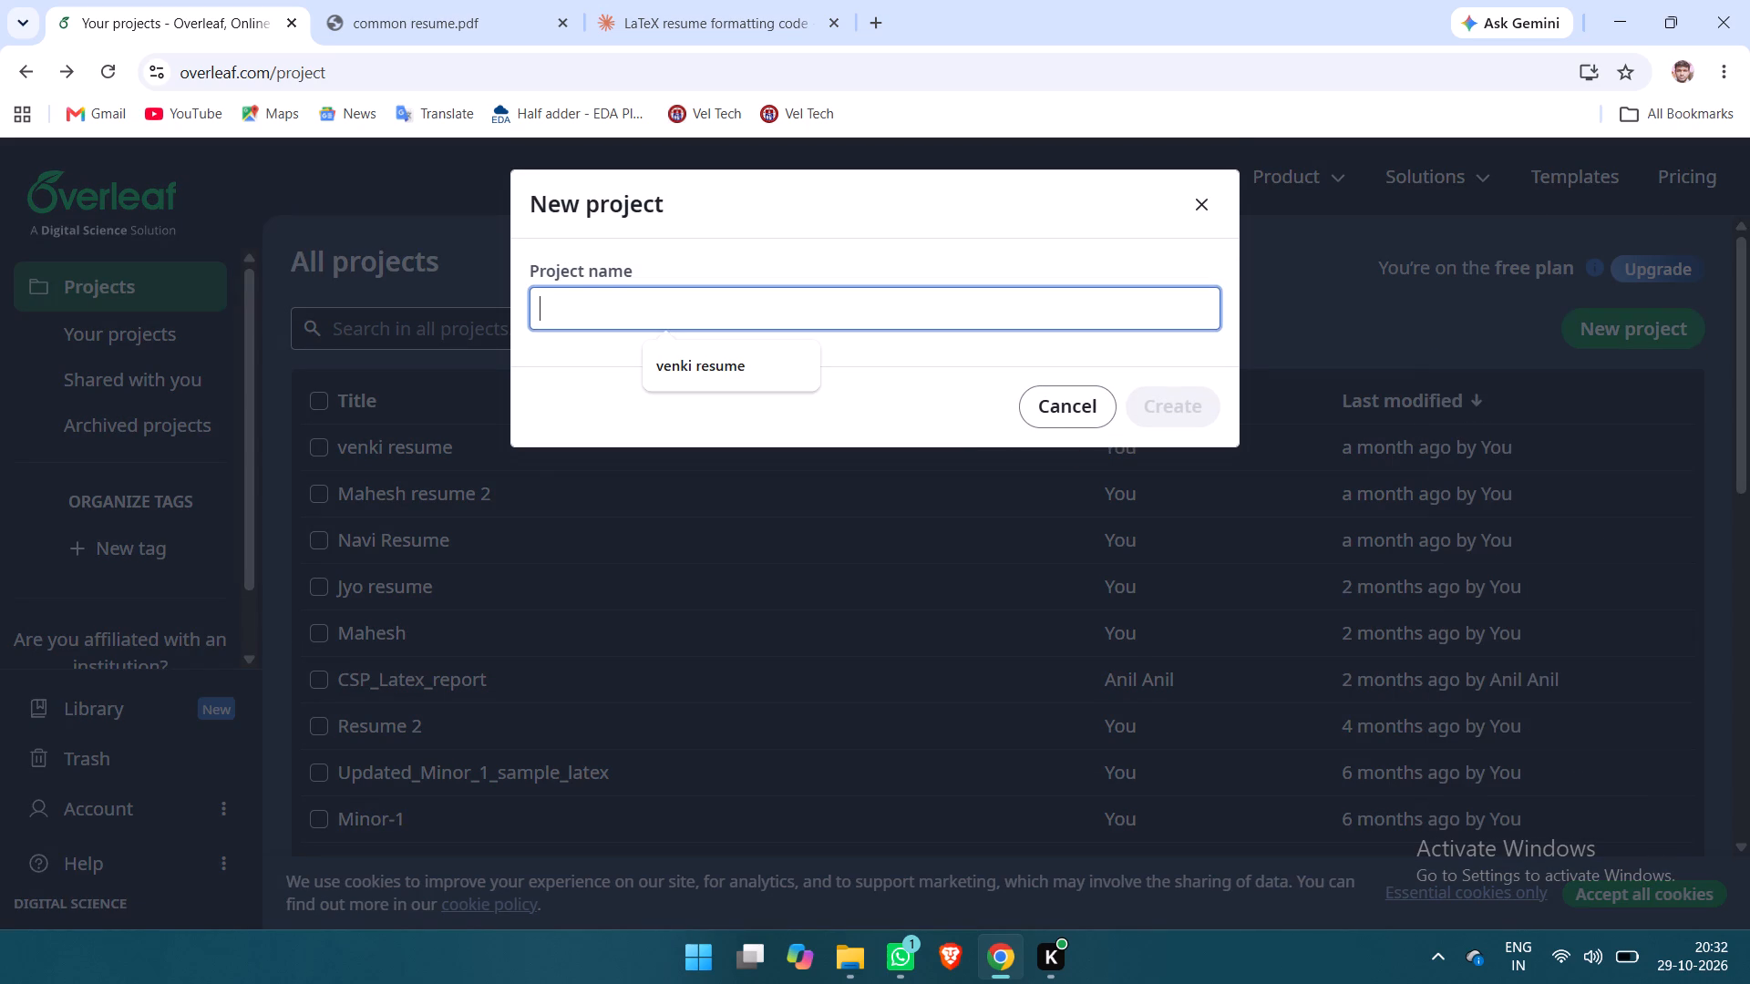
text(re)
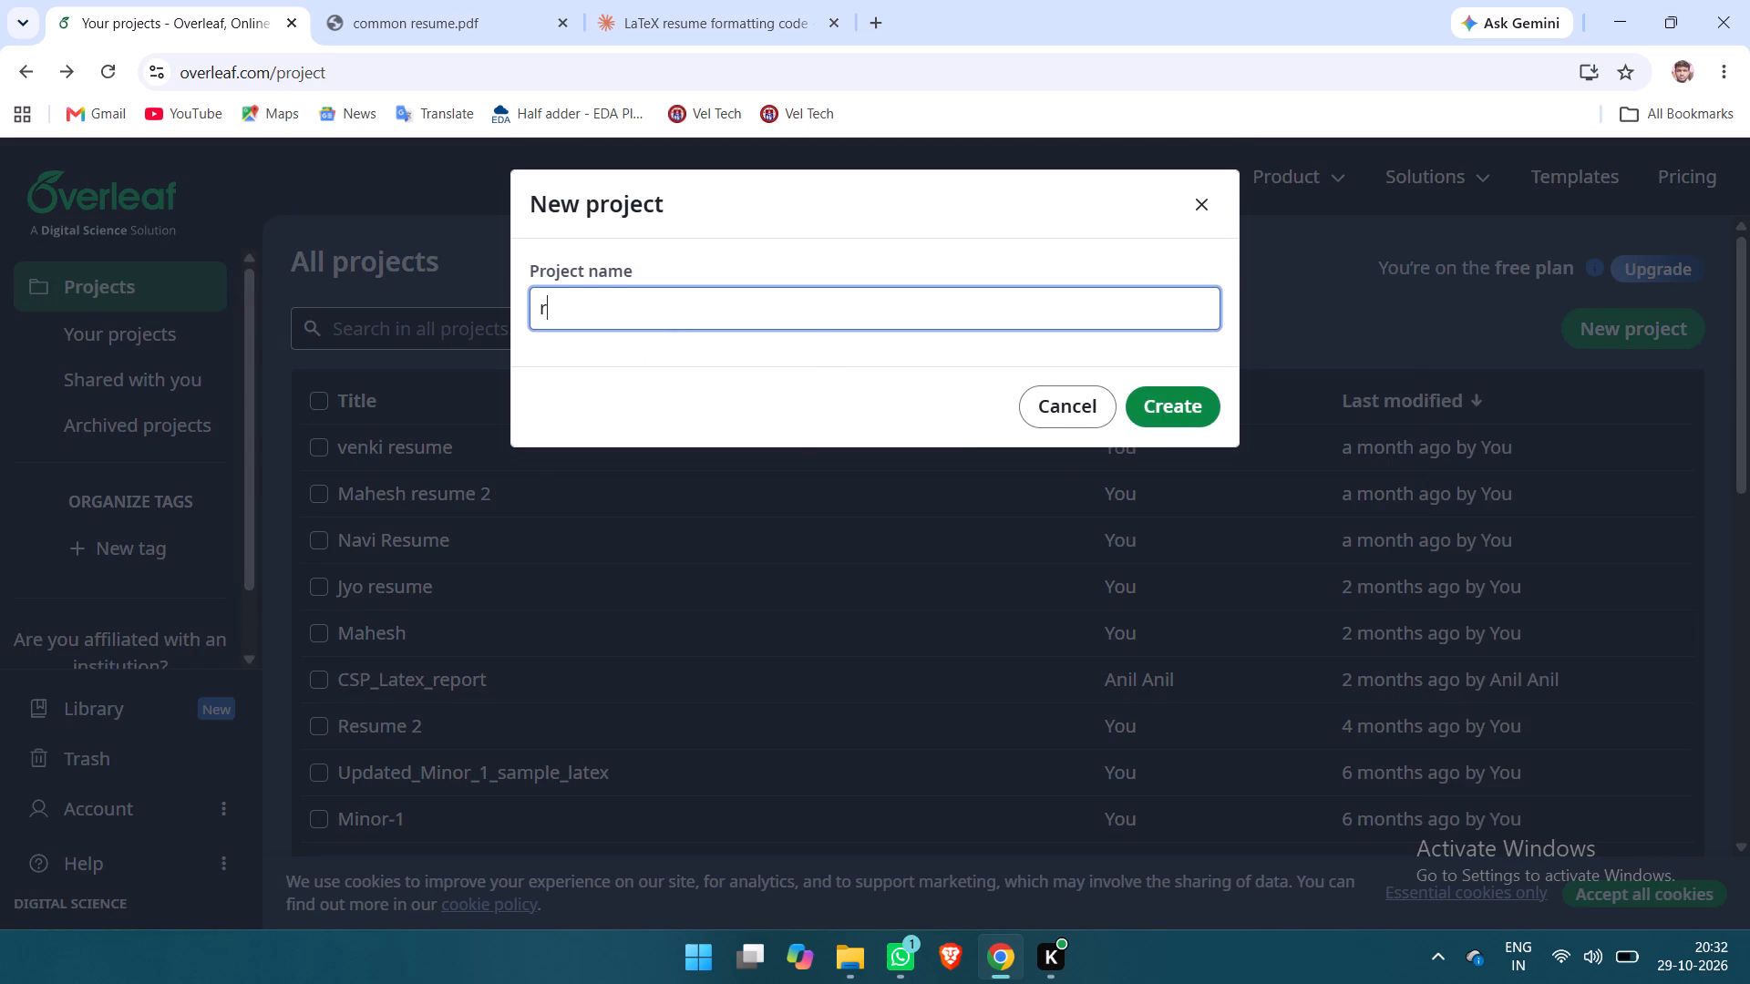
key(BackSpace)
key(BackSpace)
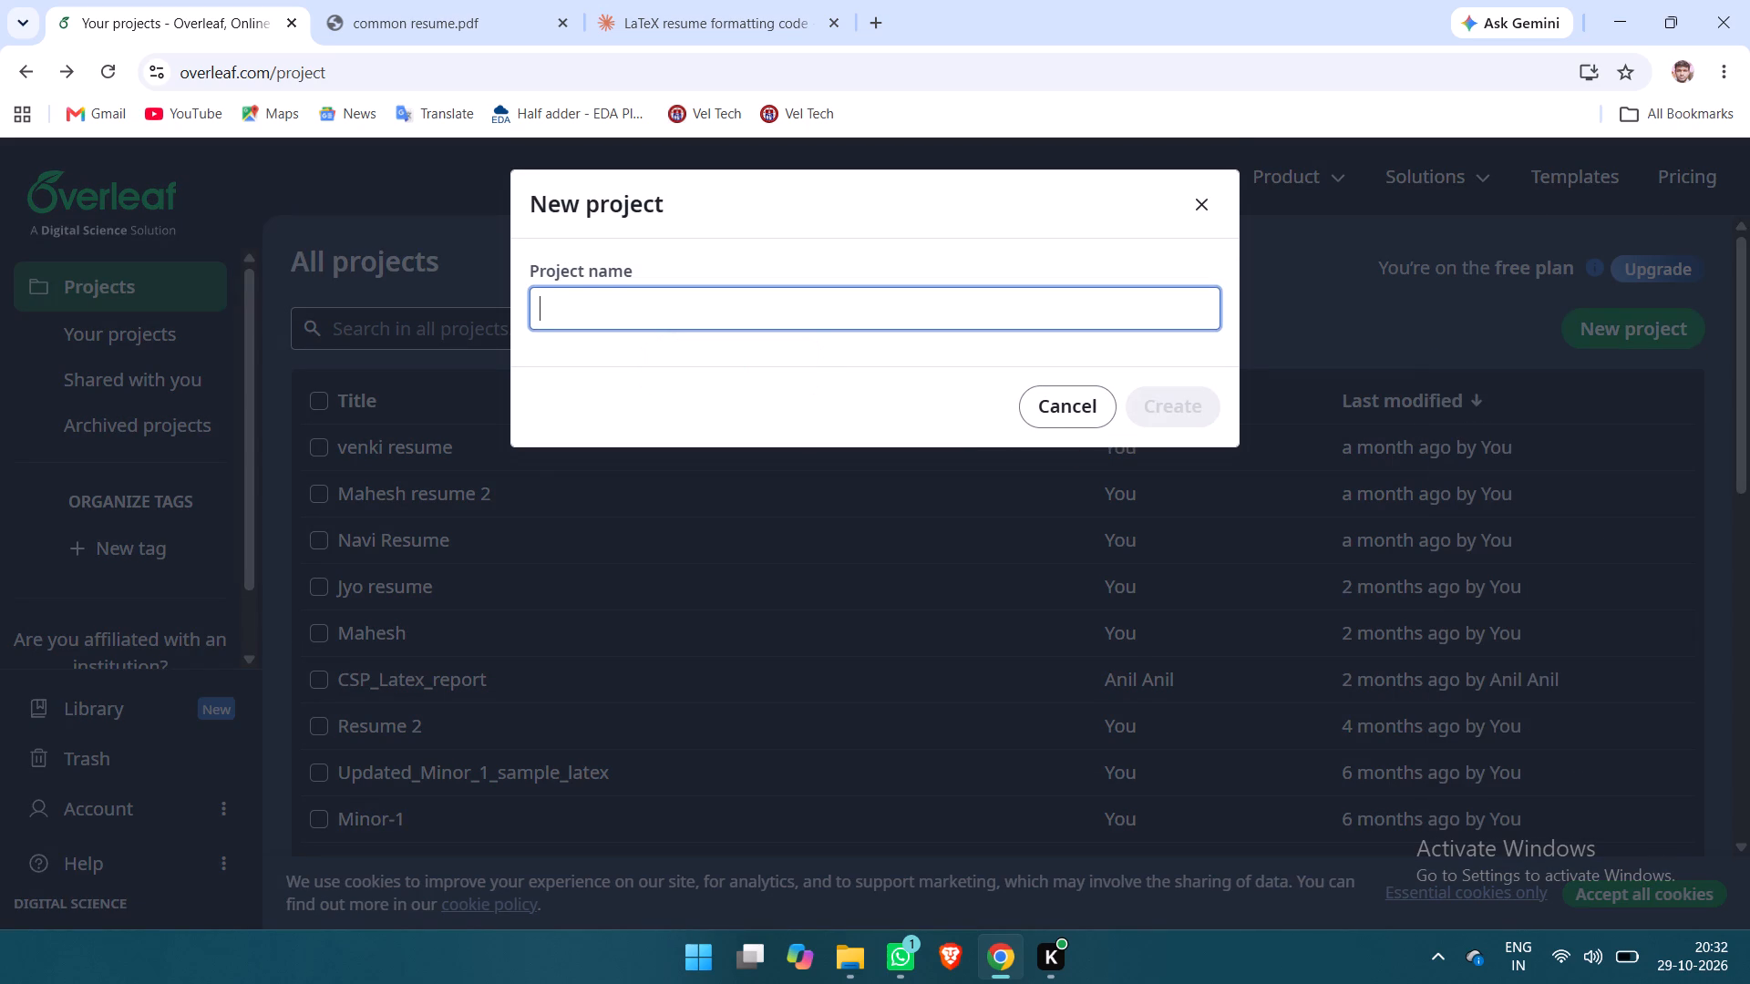
key(shift+r)
text(esume)
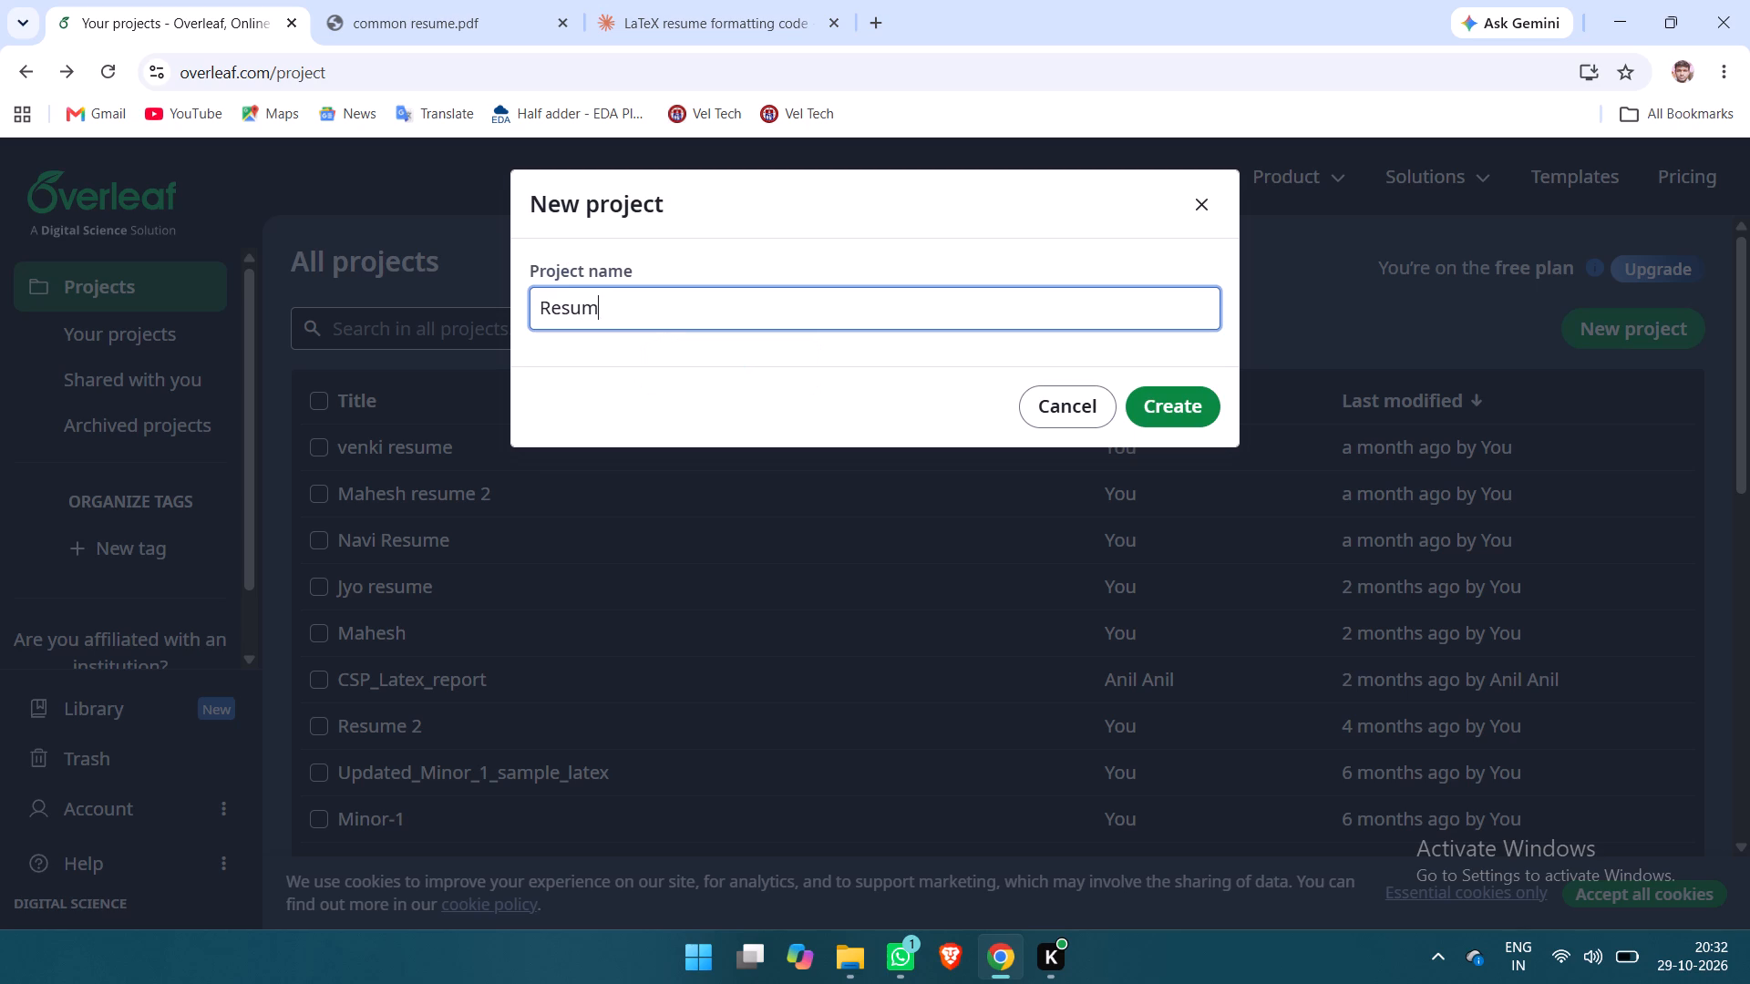
key(space)
key(m)
key(BackSpace)
key(shift+m)
click(1191, 415)
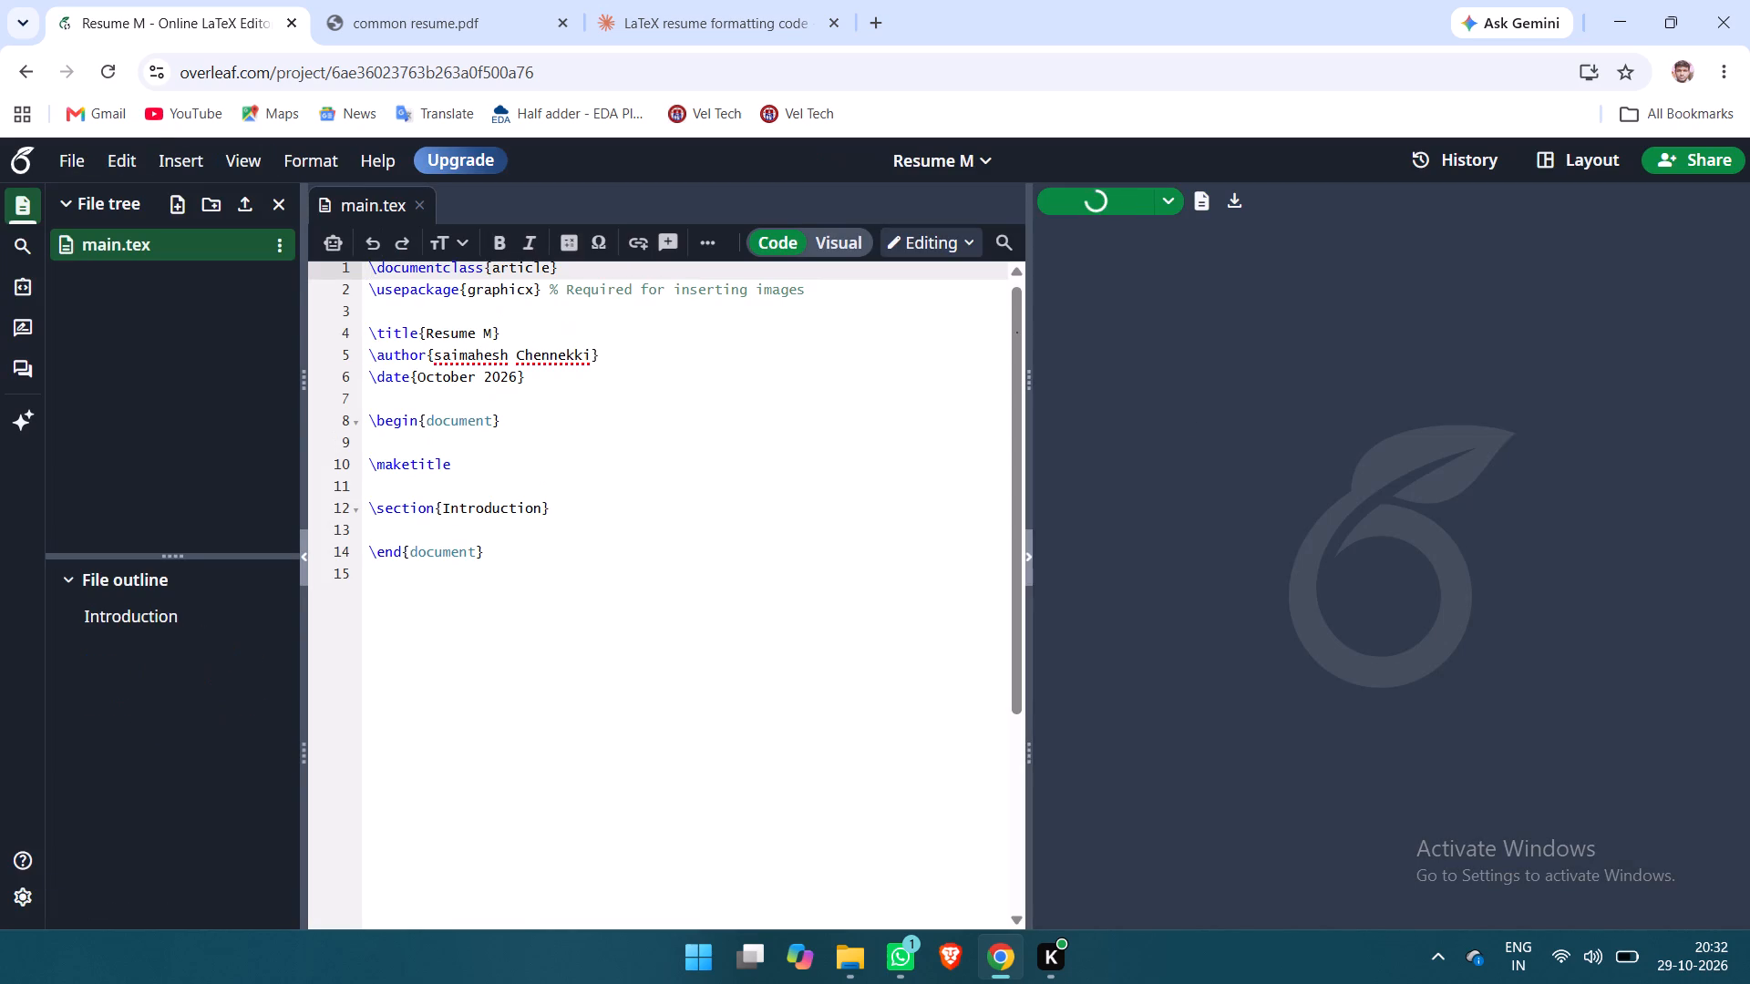
Replace the default template code in main.tex with the copied one-page resume code and recompile the PDF.
drag(753, 538, 353, 267)
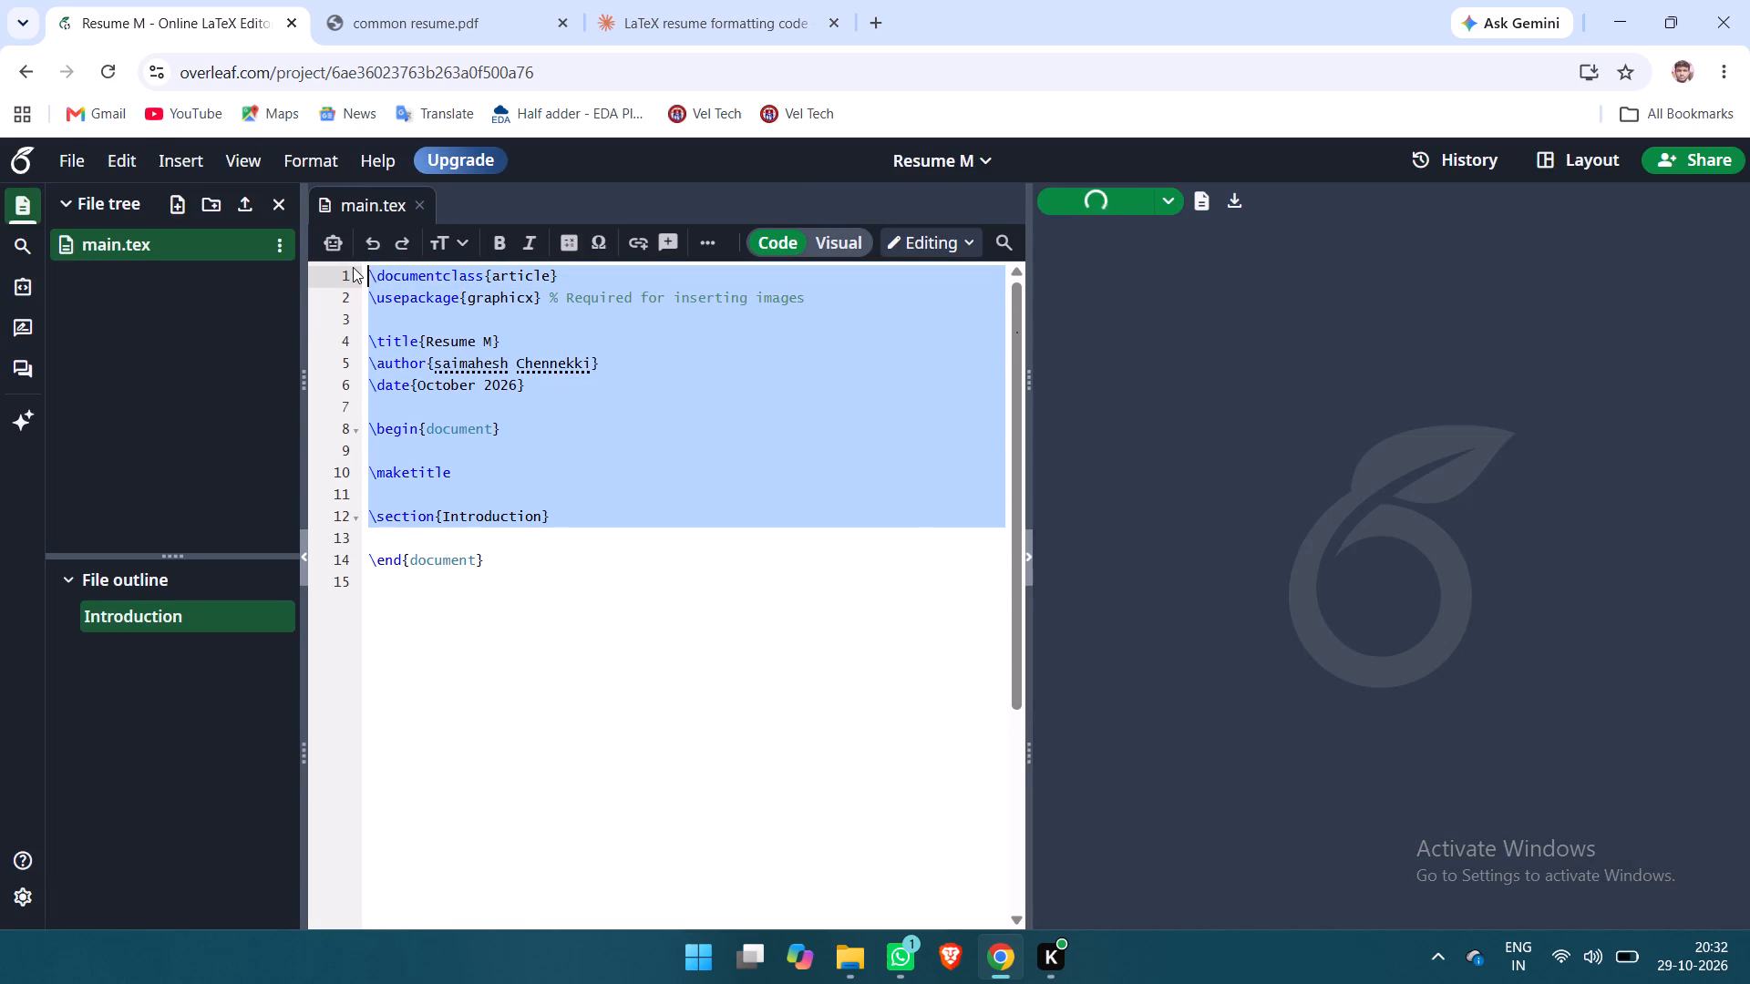
key(ctrl+v)
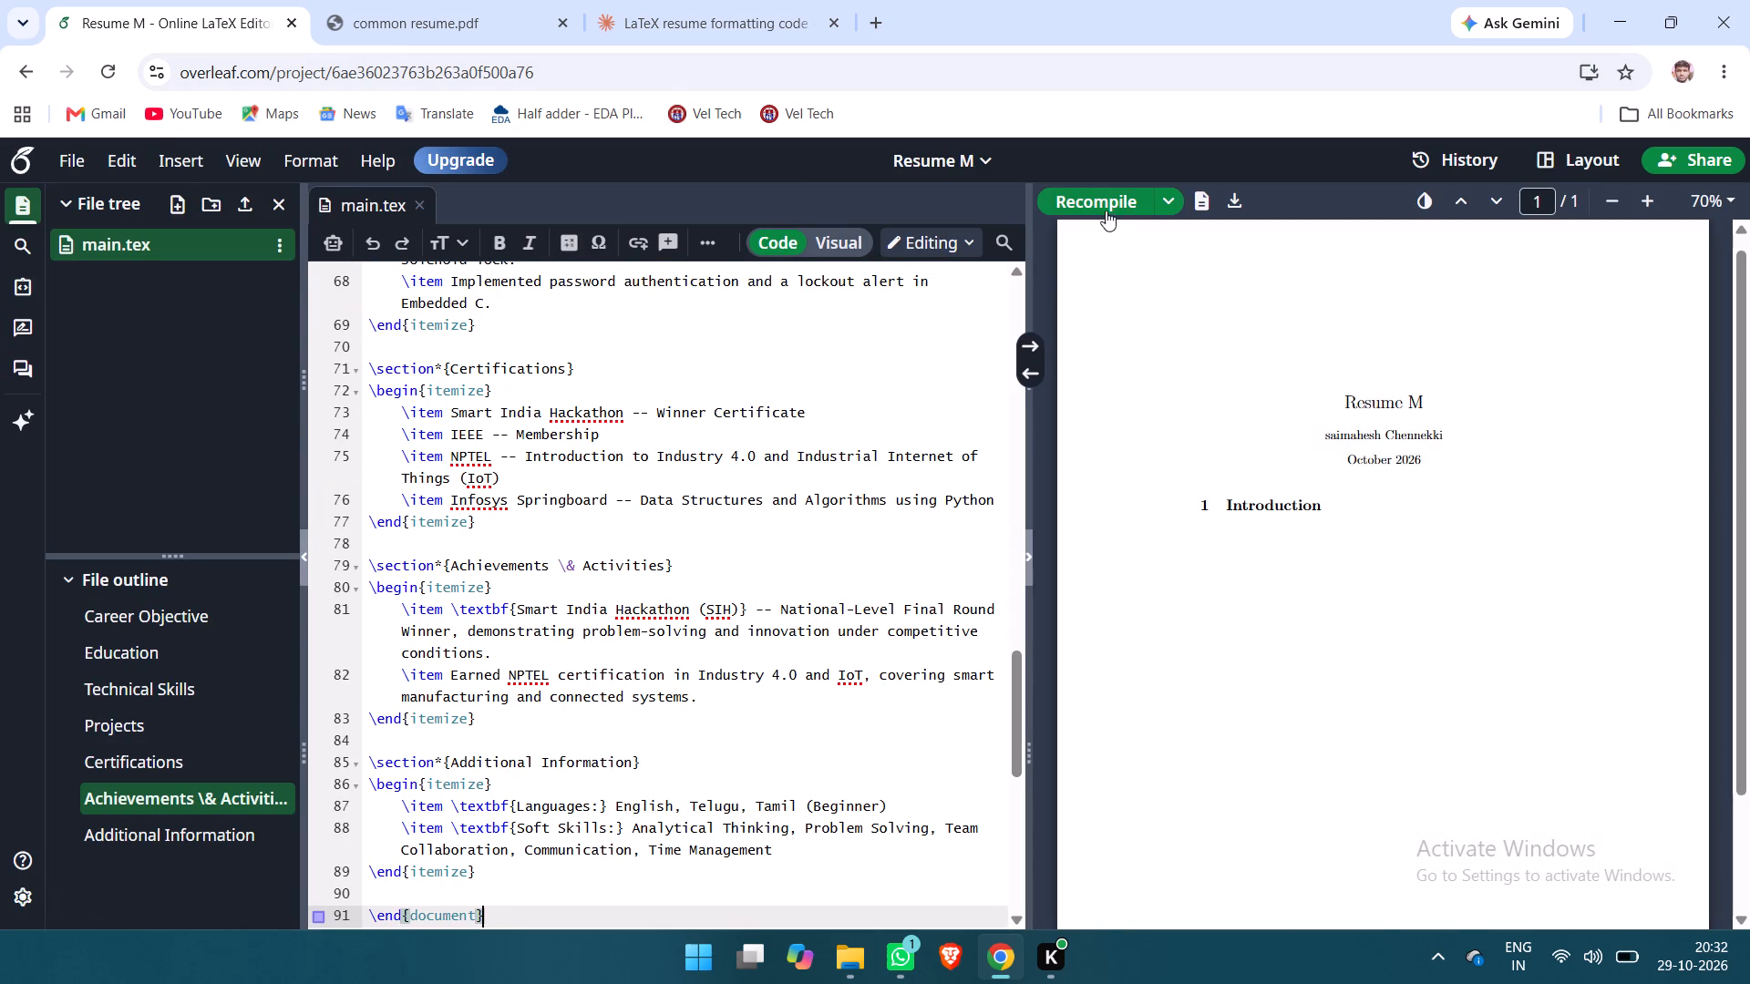
click(1101, 202)
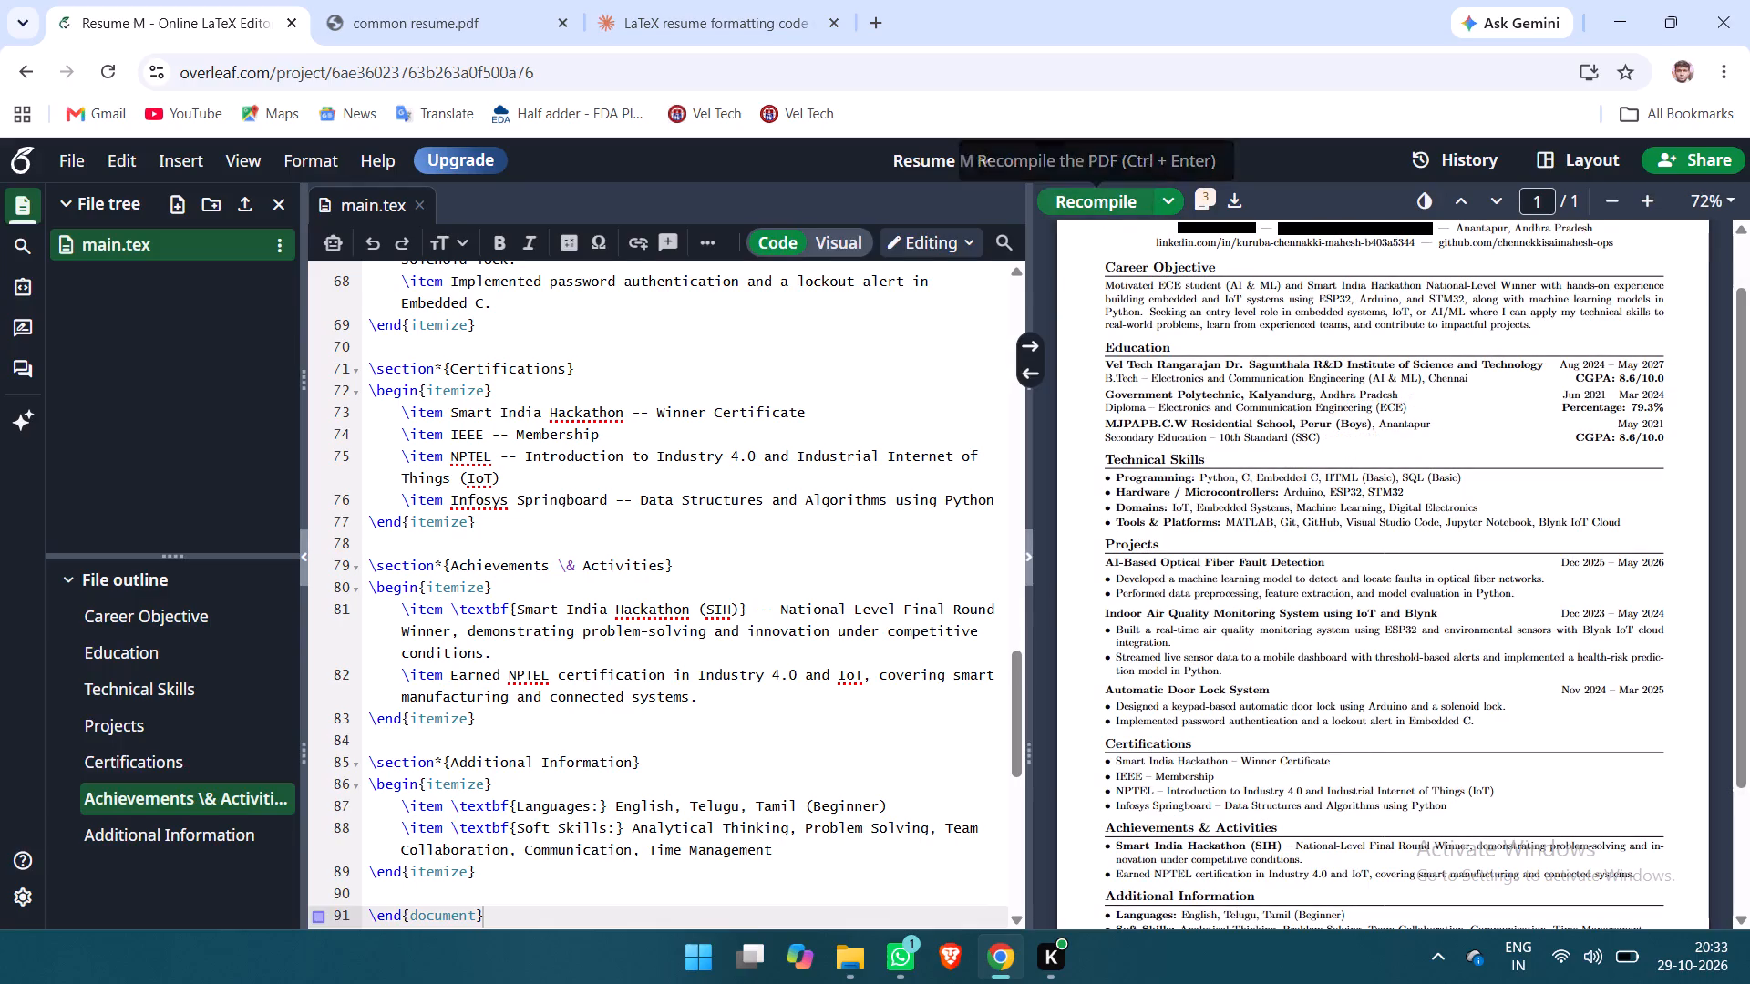
scroll(1272, 379, down, 2)
scroll(1272, 379, up, 1)
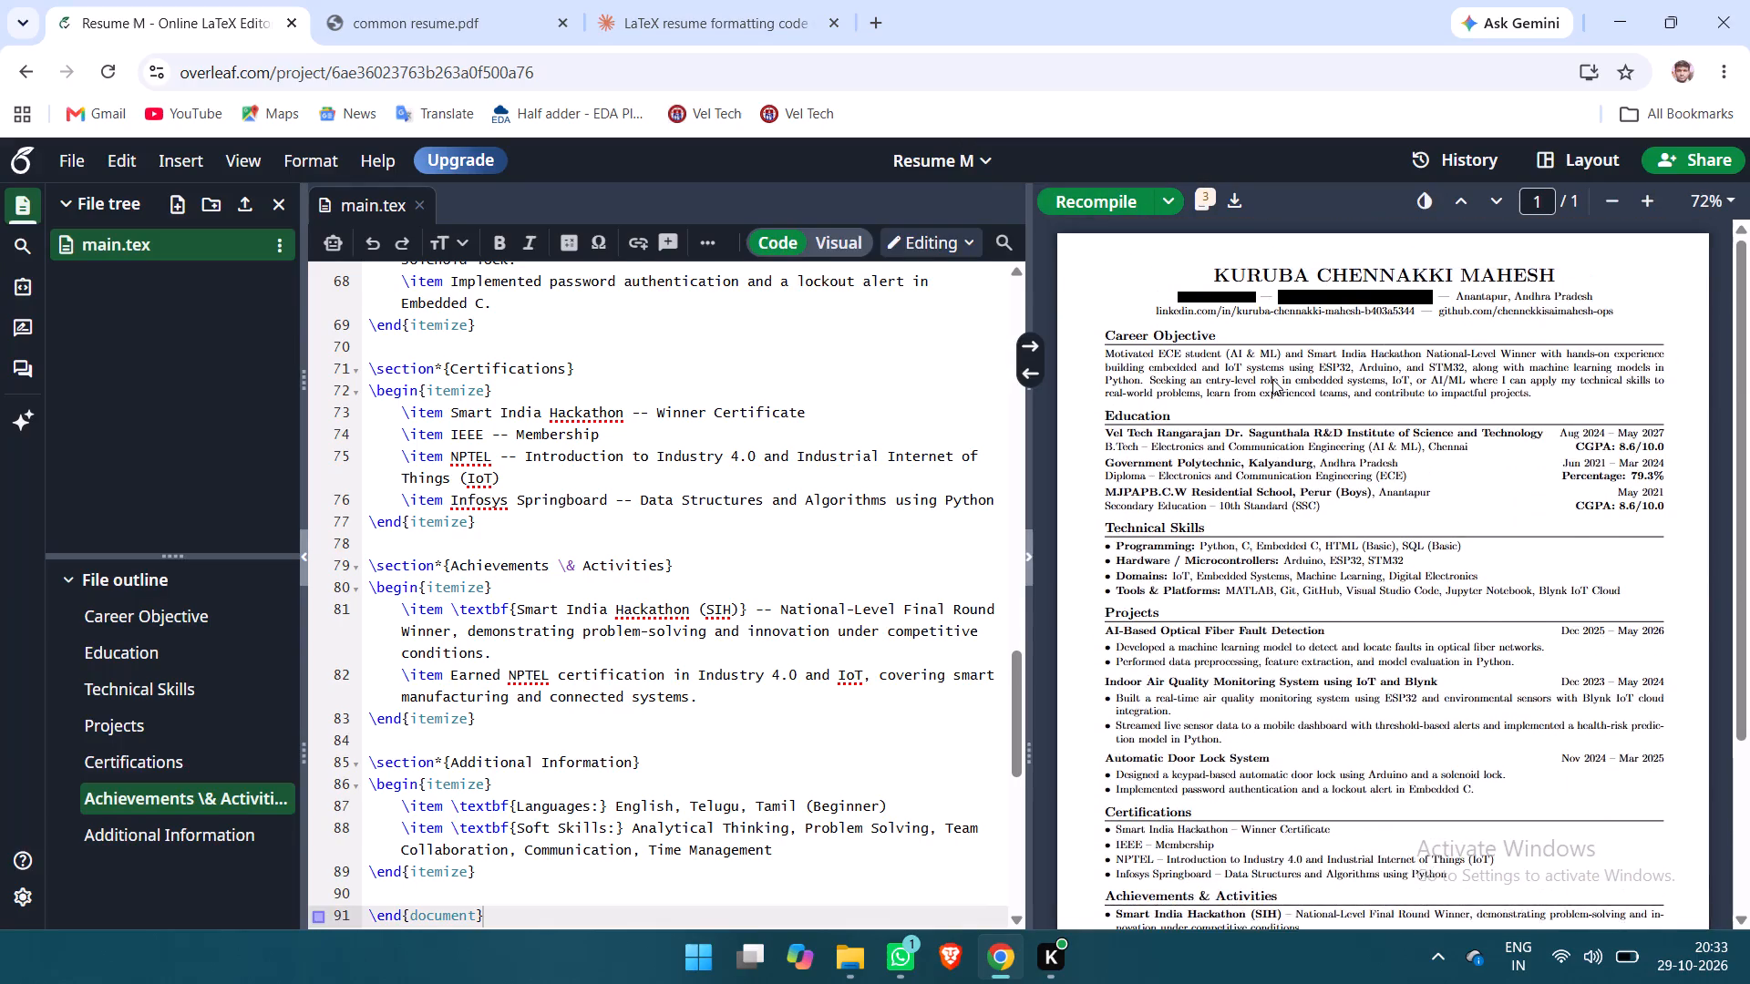
scroll(1272, 379, up, 1)
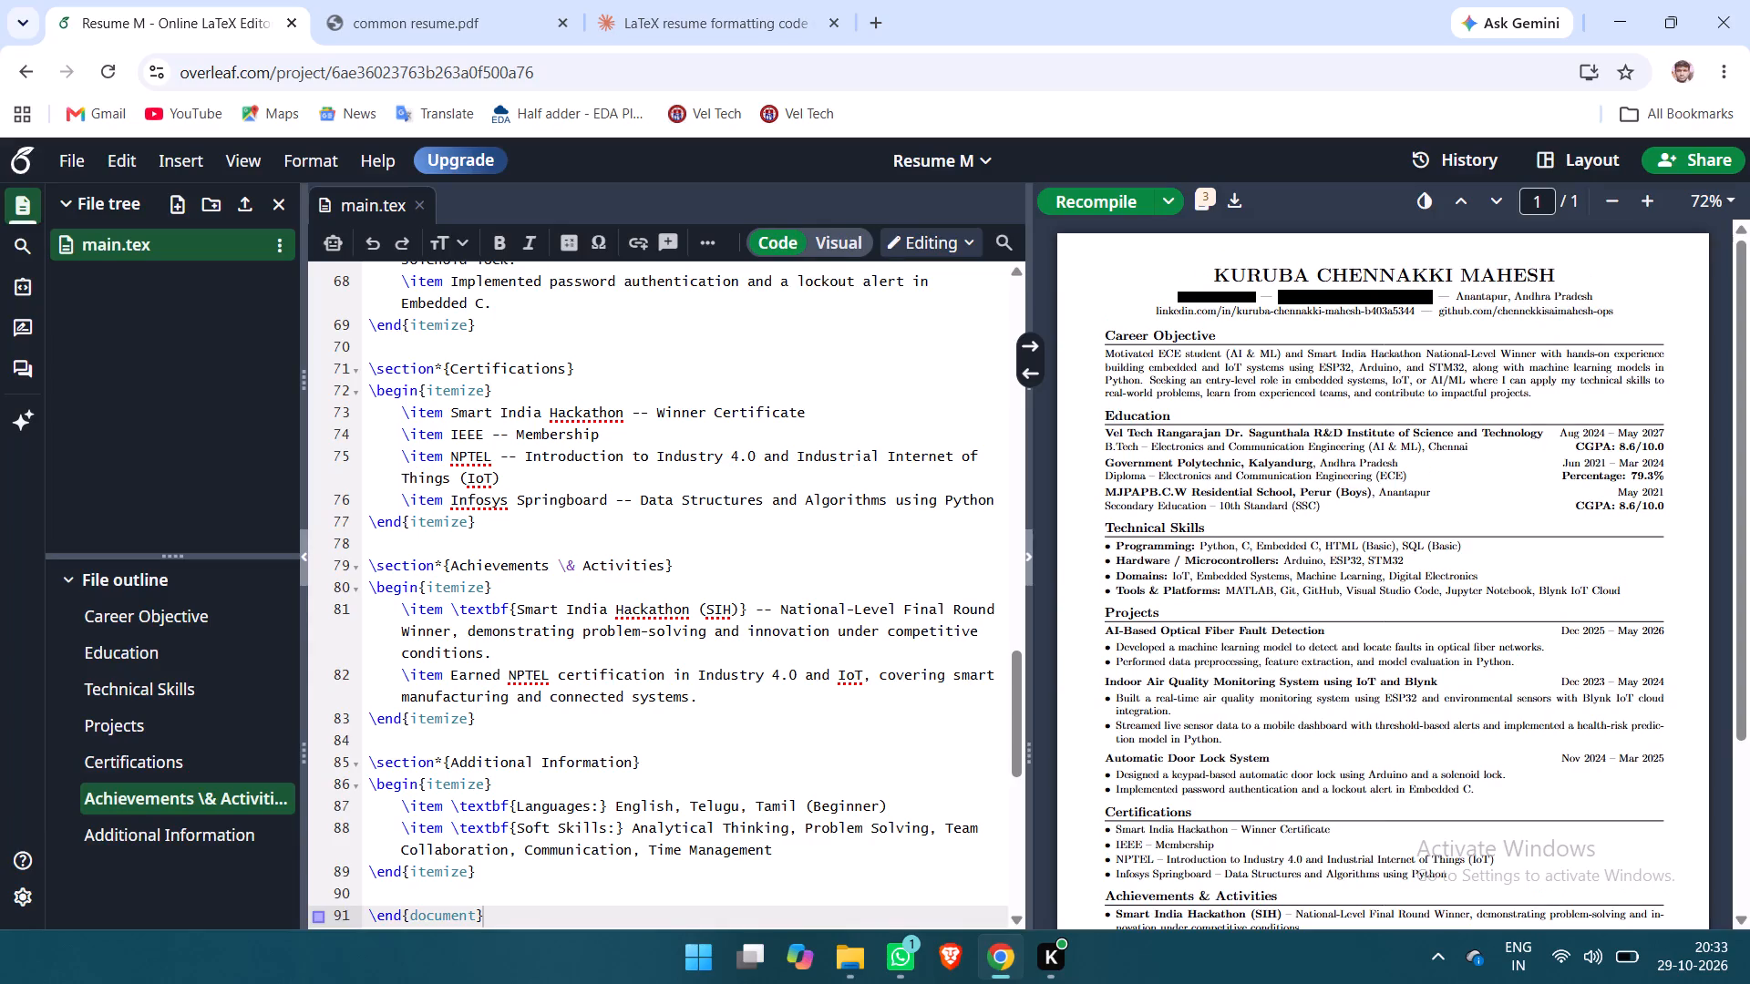
scroll(1272, 379, up, 2)
click(371, 3)
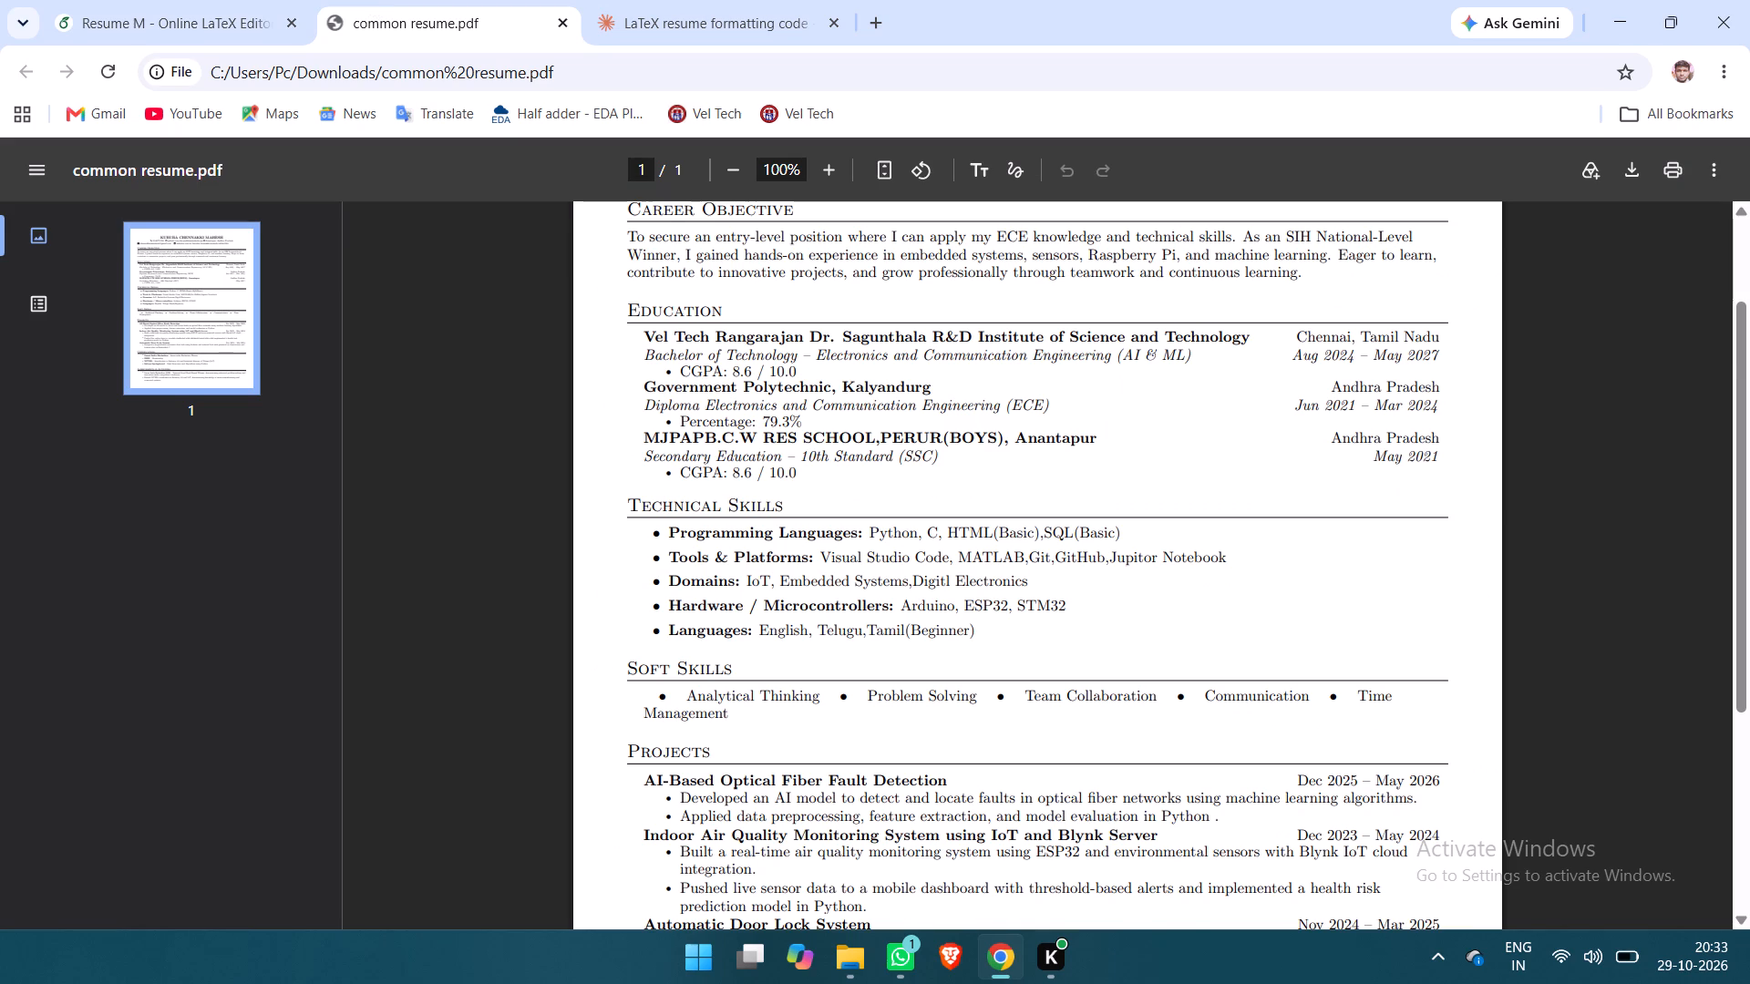
scroll(775, 393, down, 1)
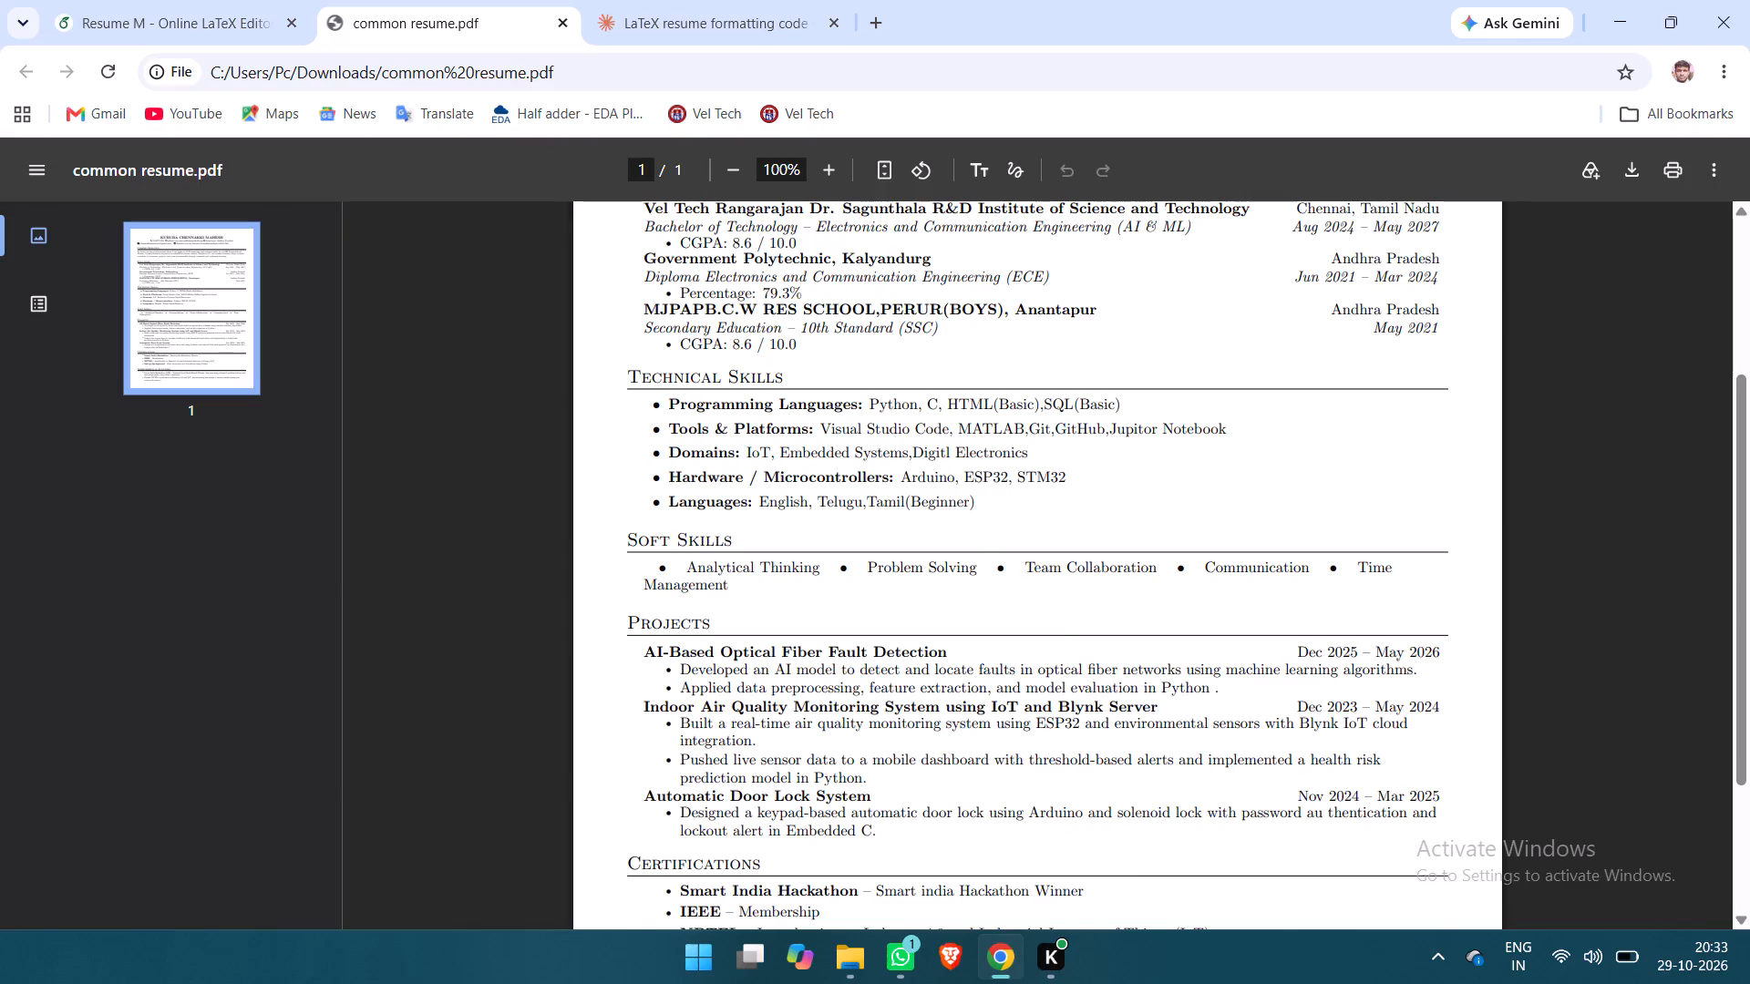
scroll(983, 659, down, 4)
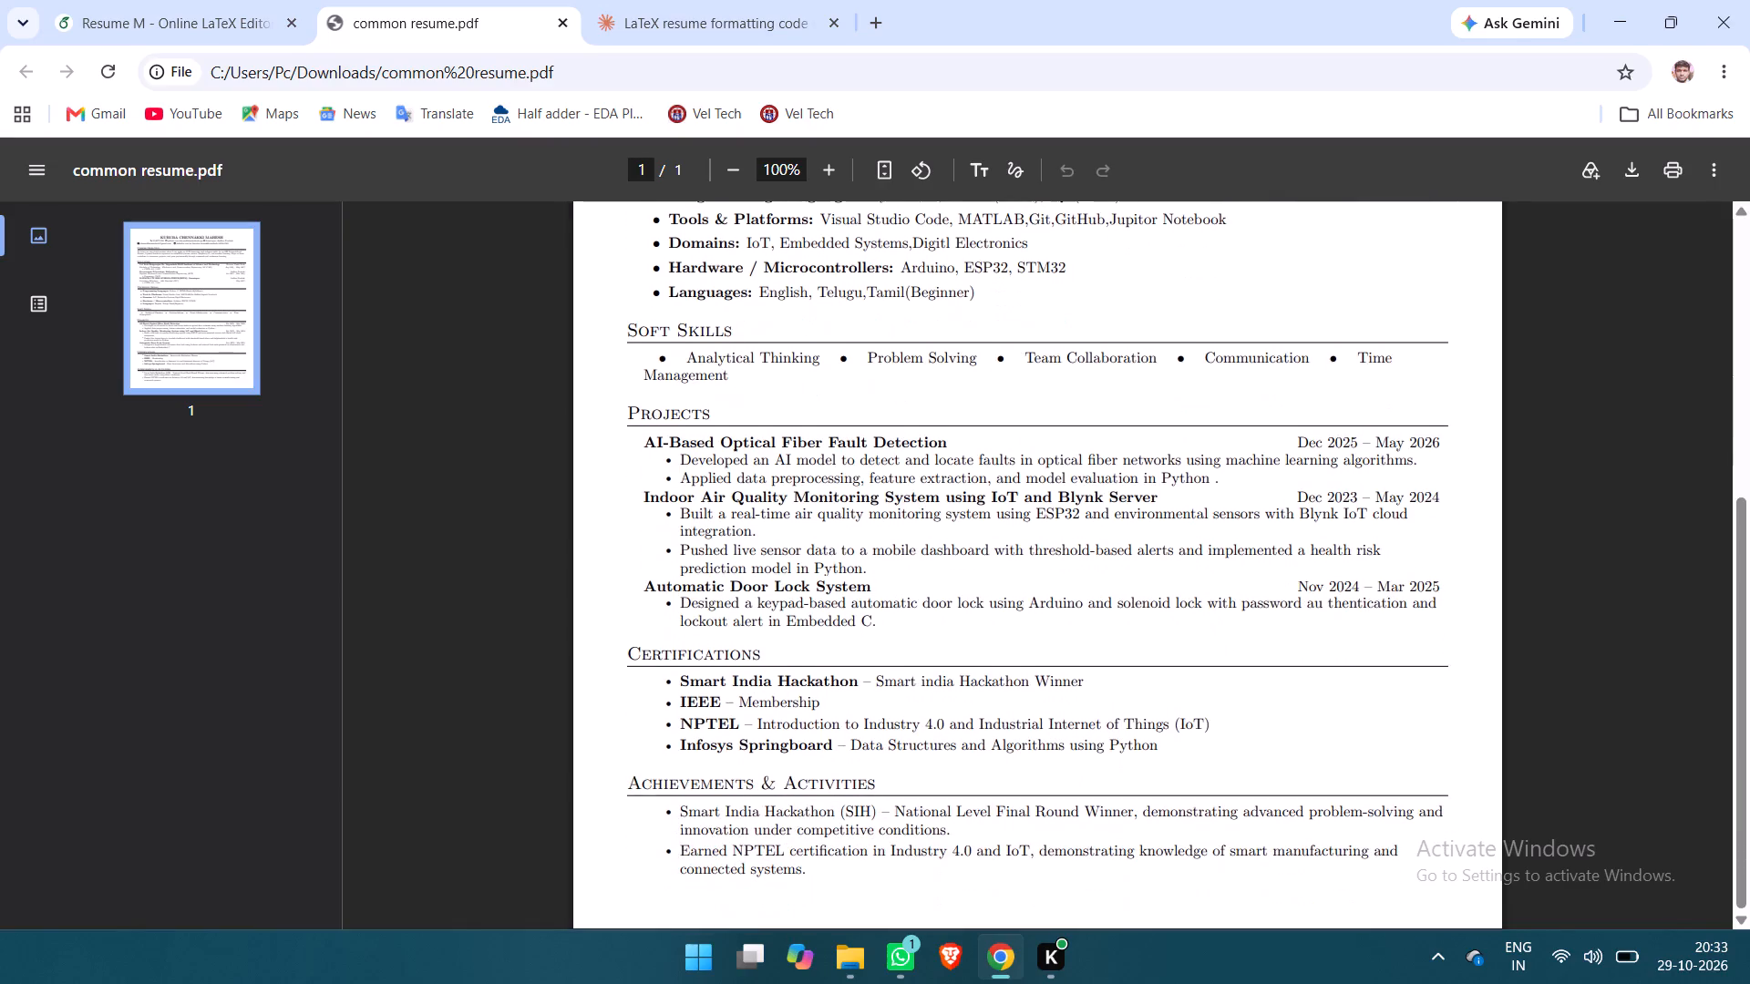
scroll(983, 659, up, 6)
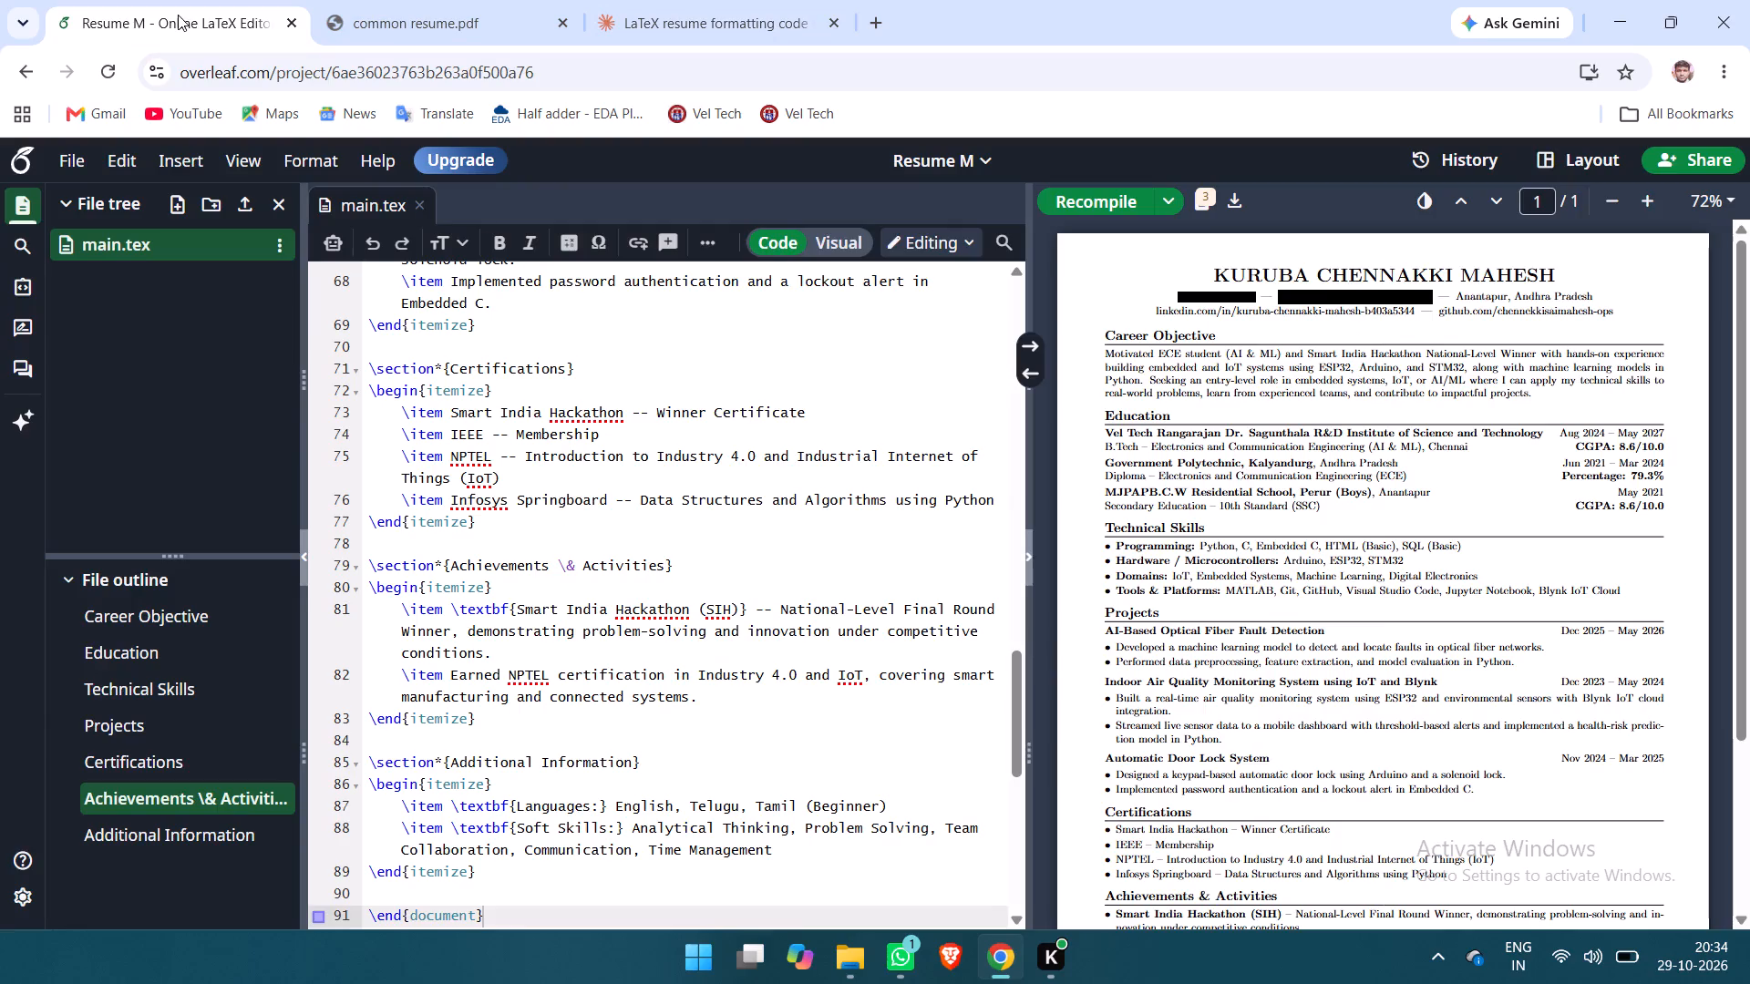
click(765, 727)
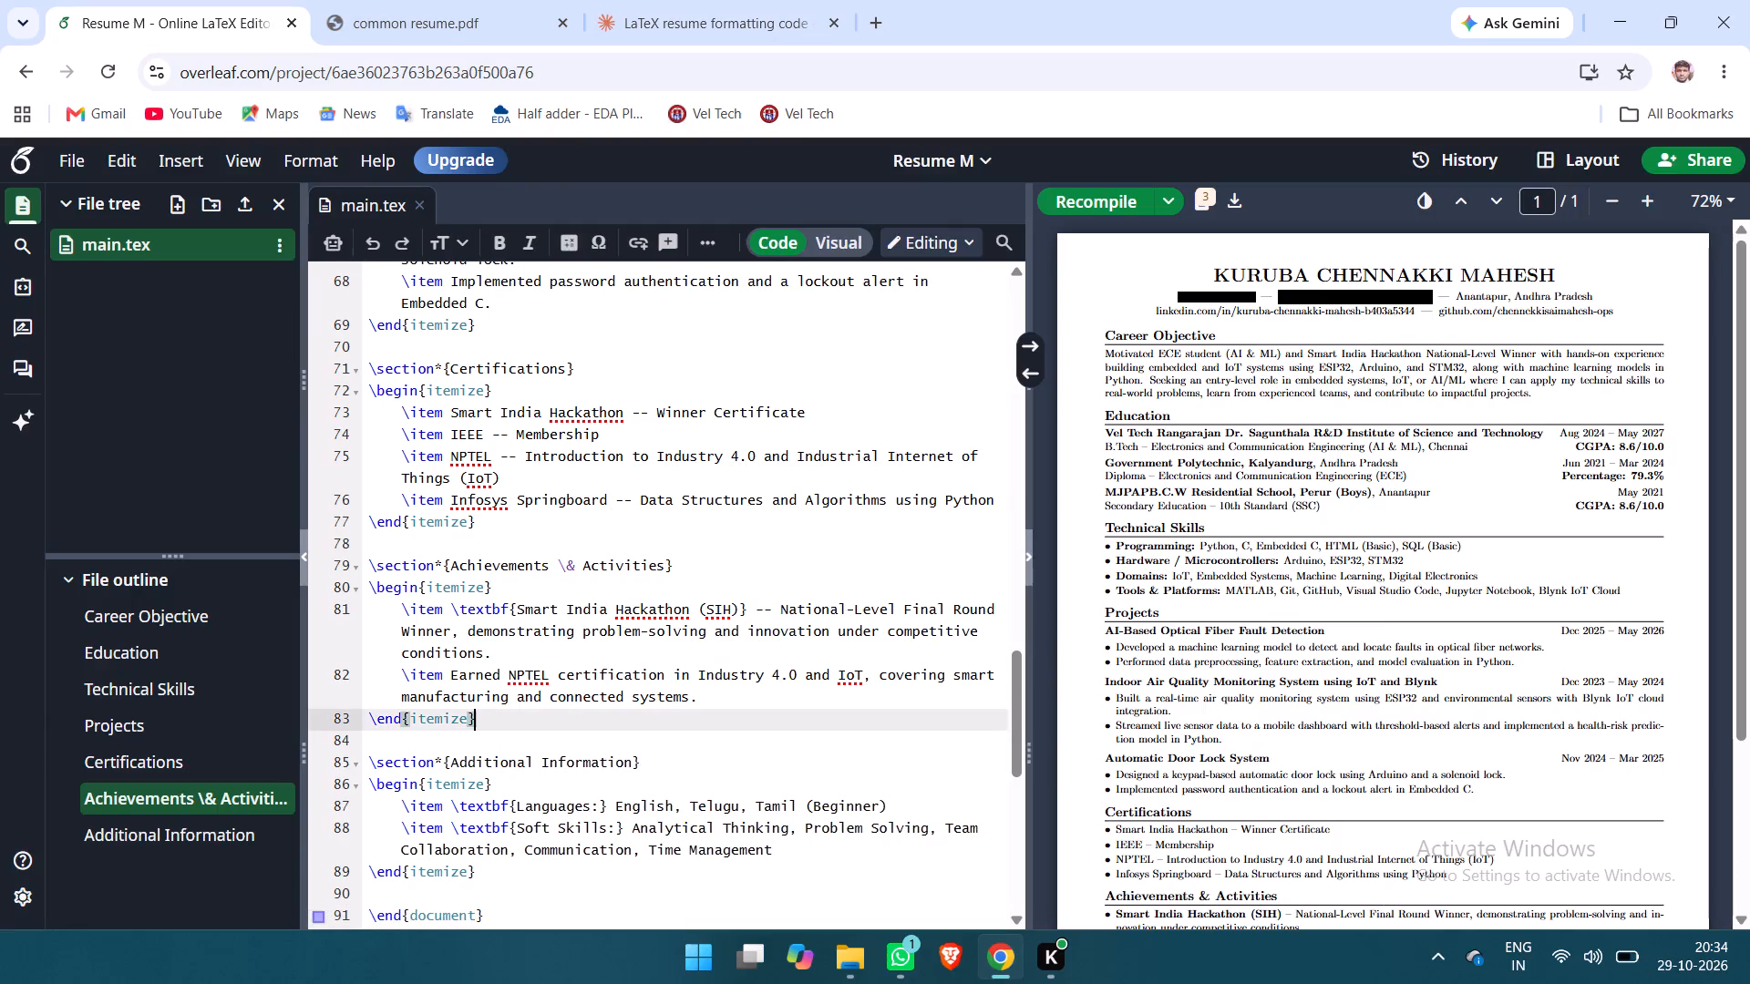
key(ctrl+a)
key(ctrl+v)
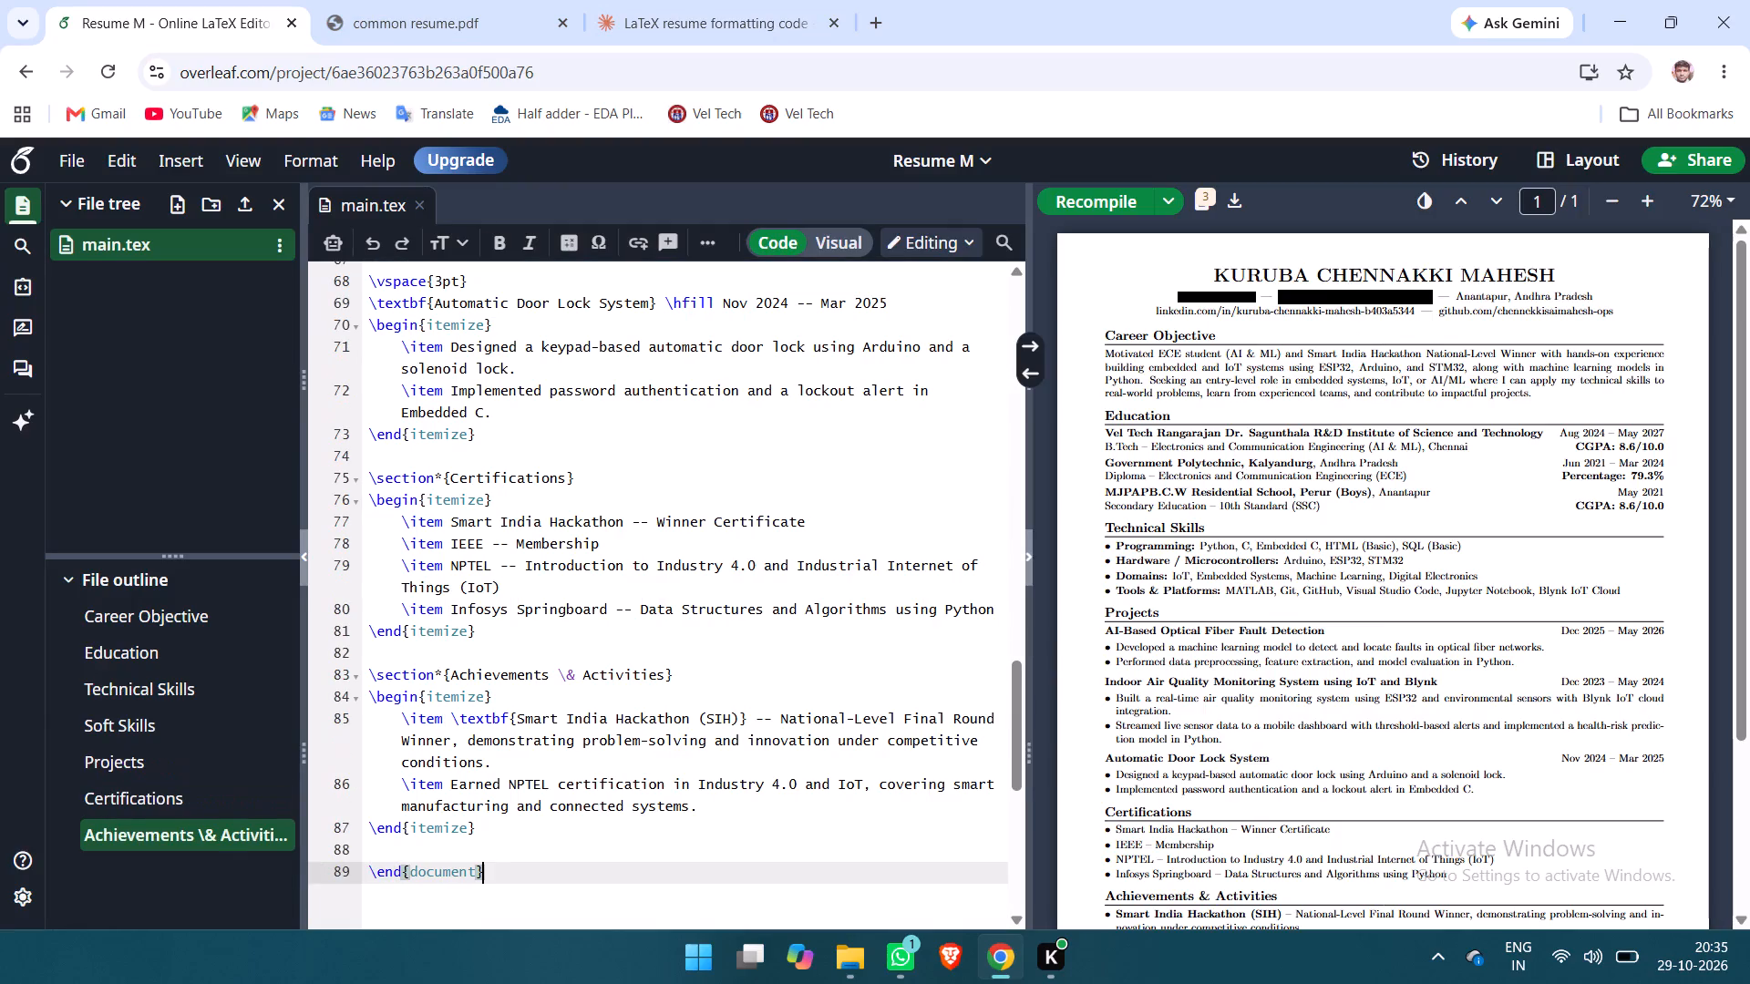
click(1101, 208)
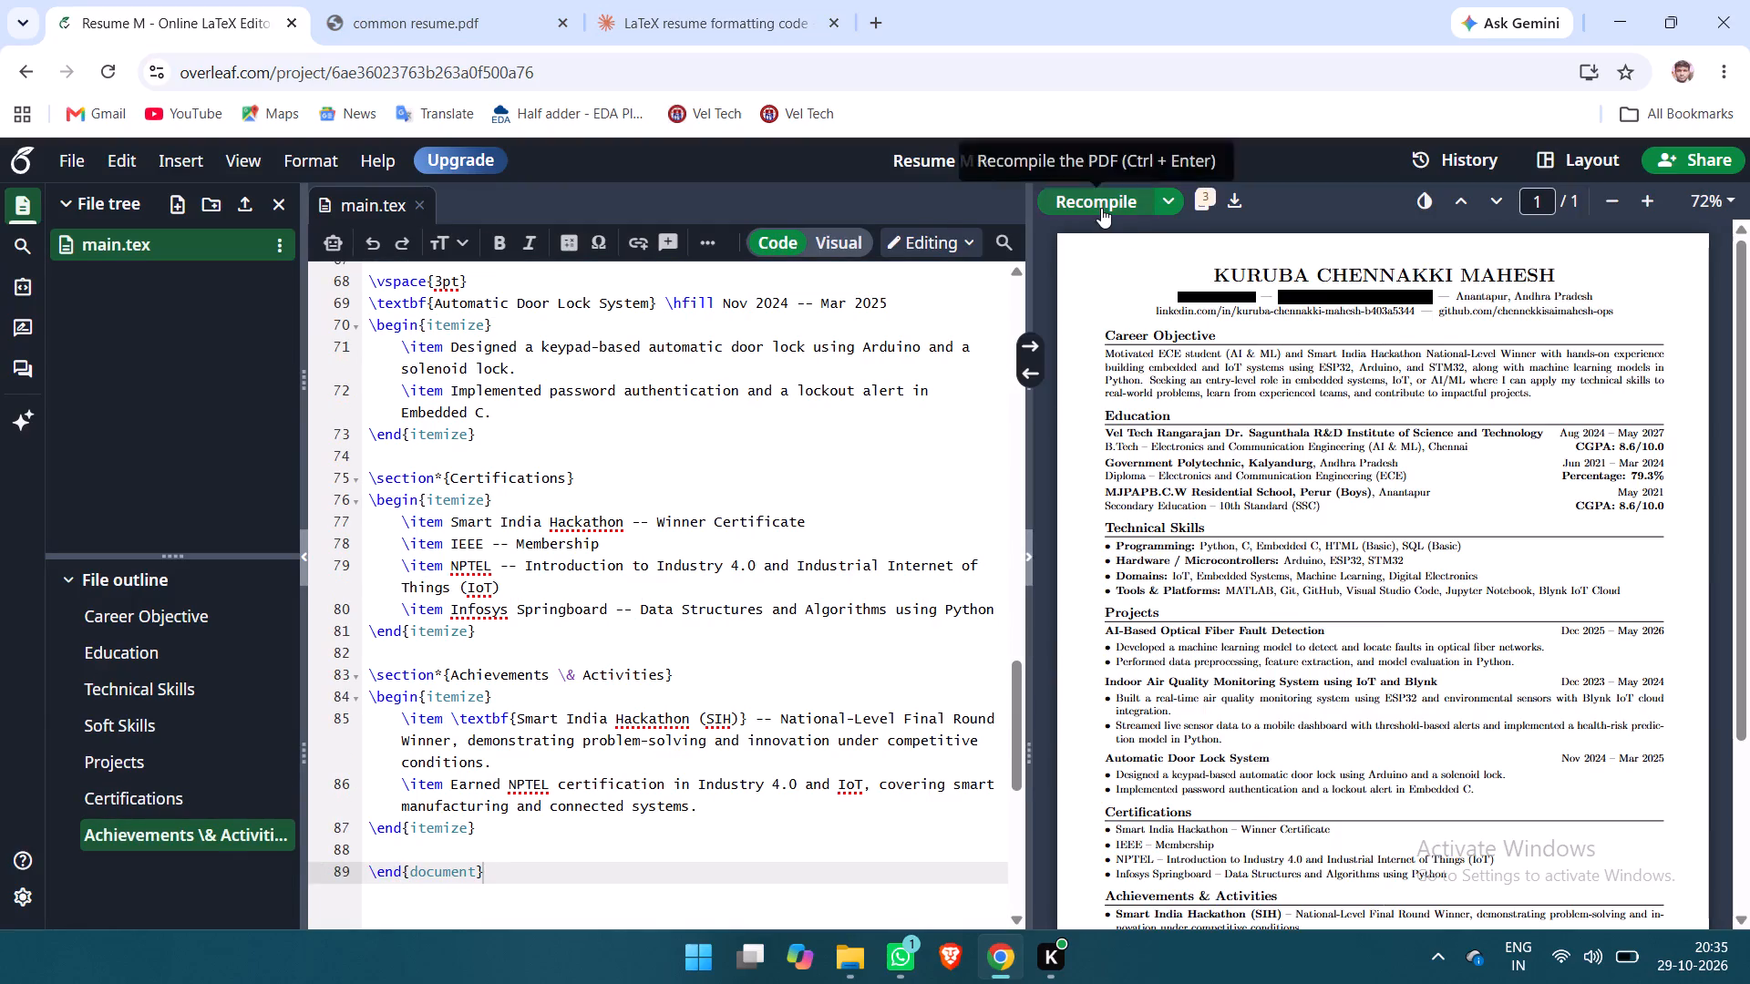
Review the recompiled resume and delete "Embedded C" from the Programming line of Technical Skills in main.tex.
scroll(1227, 511, down, 3)
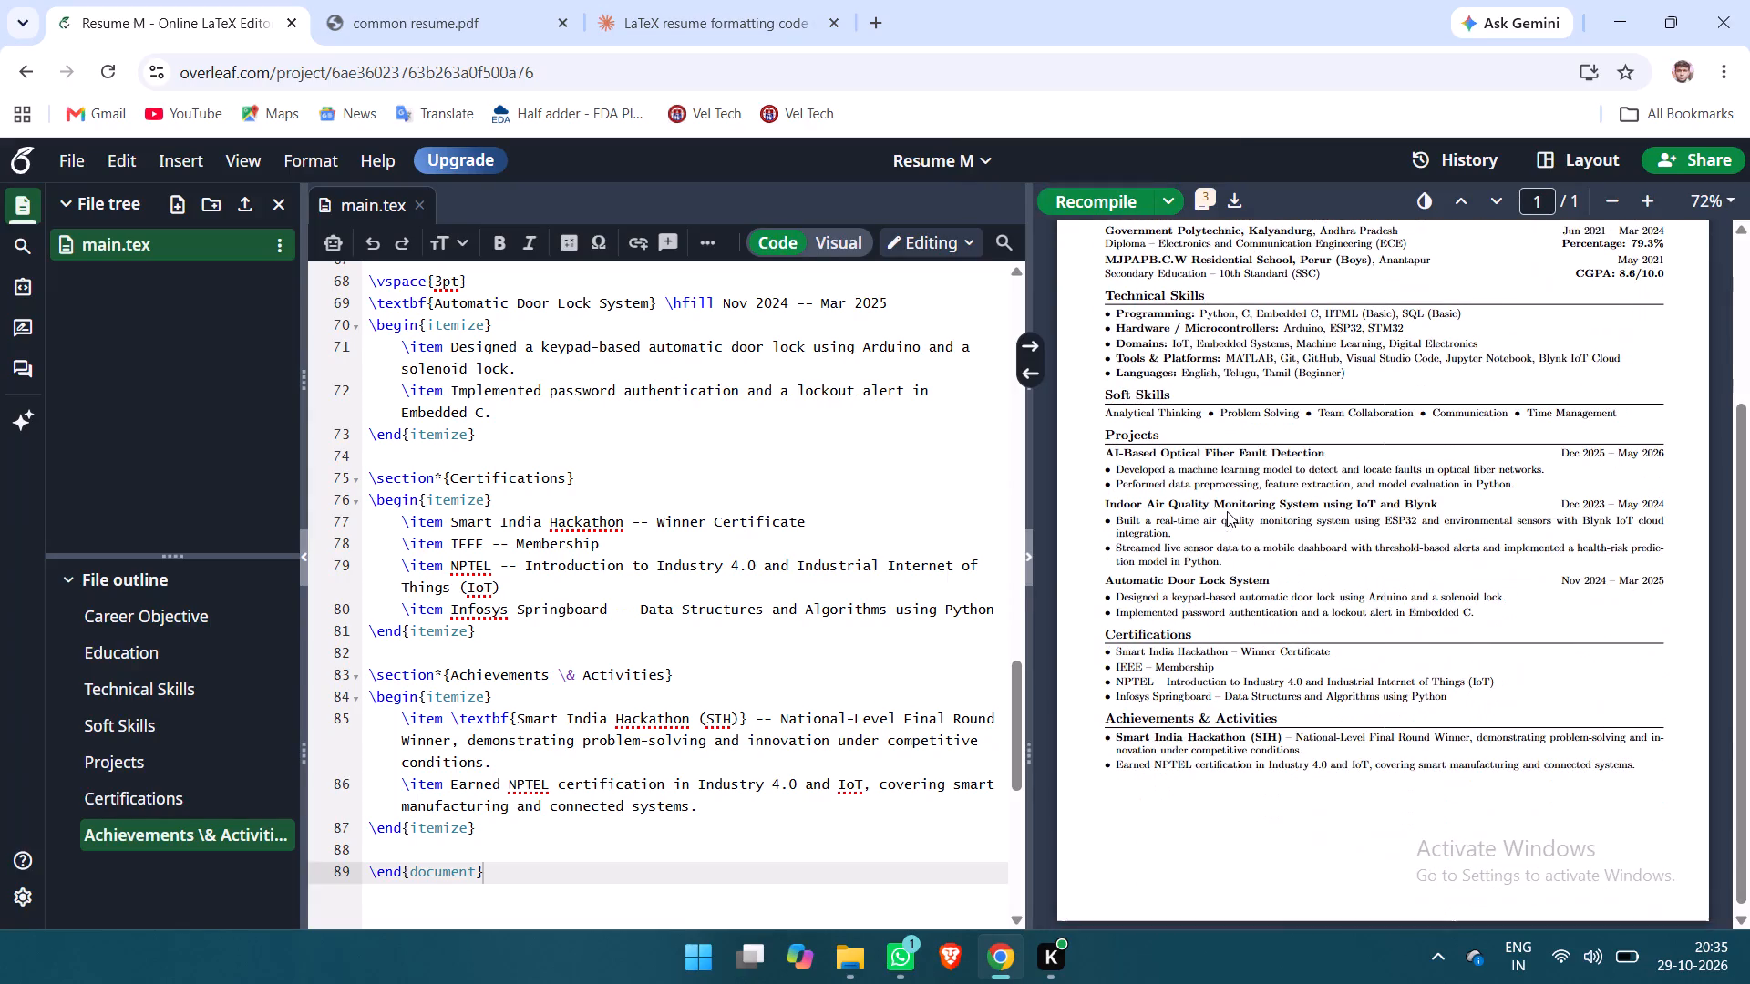
scroll(1227, 511, down, 1)
scroll(1227, 511, up, 3)
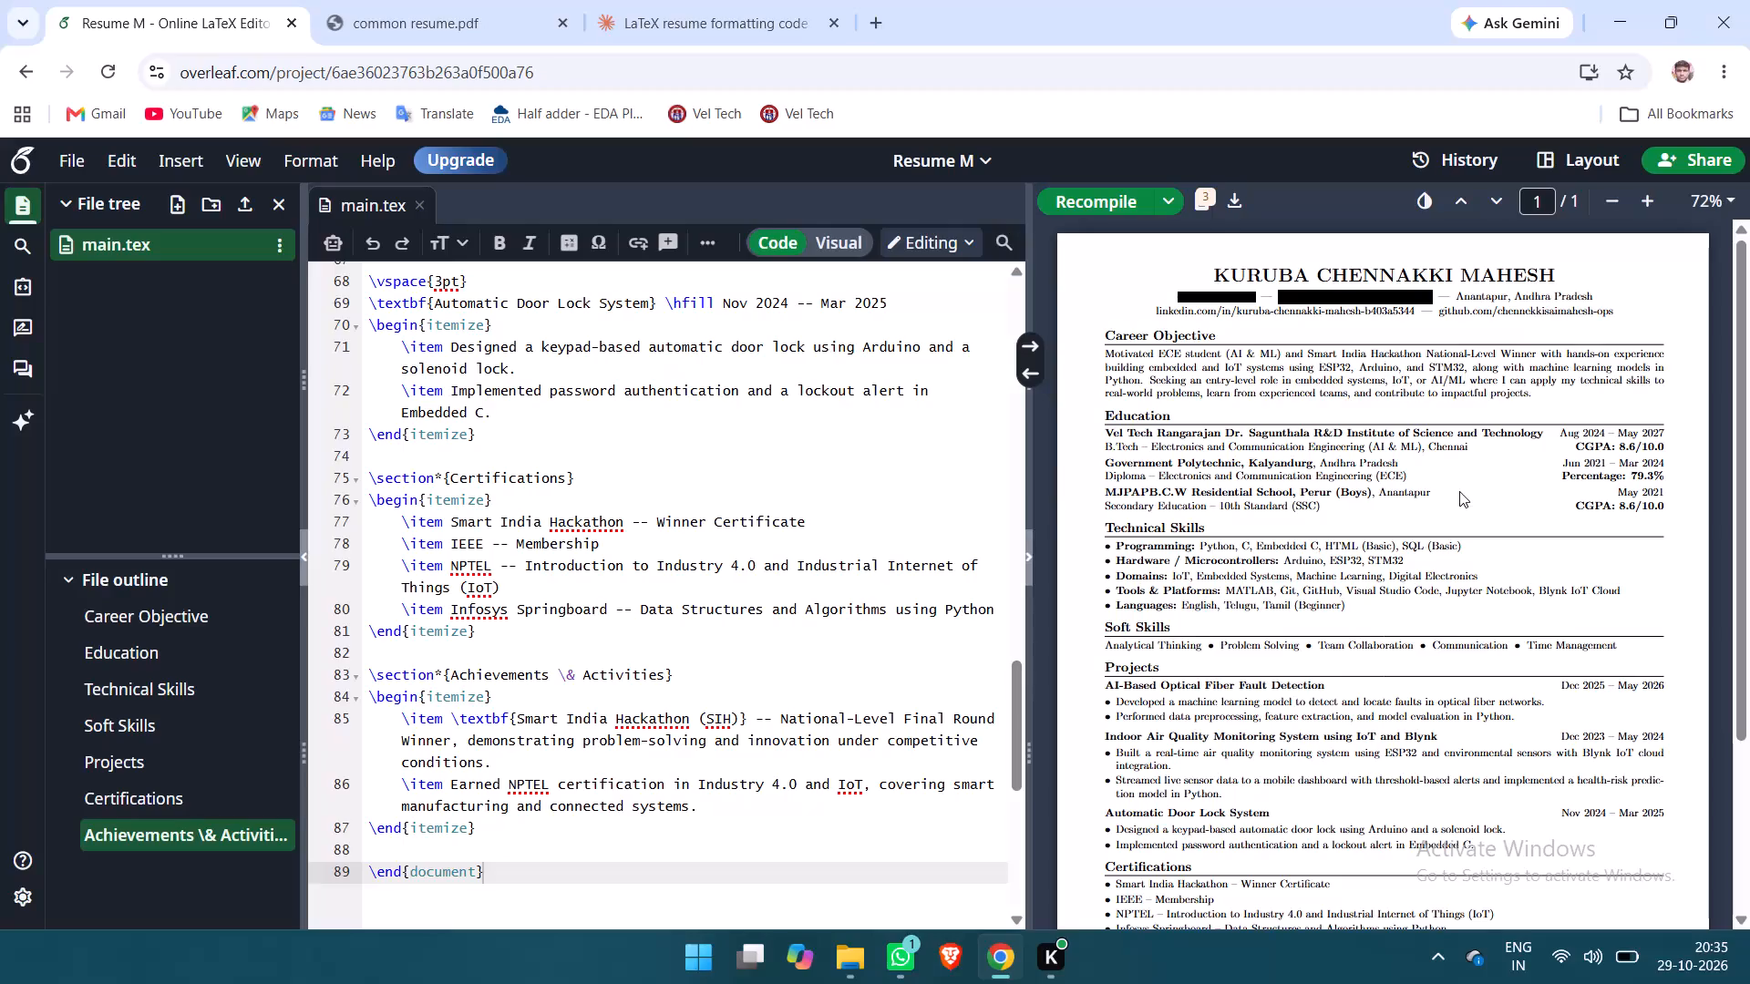
scroll(1484, 464, down, 1)
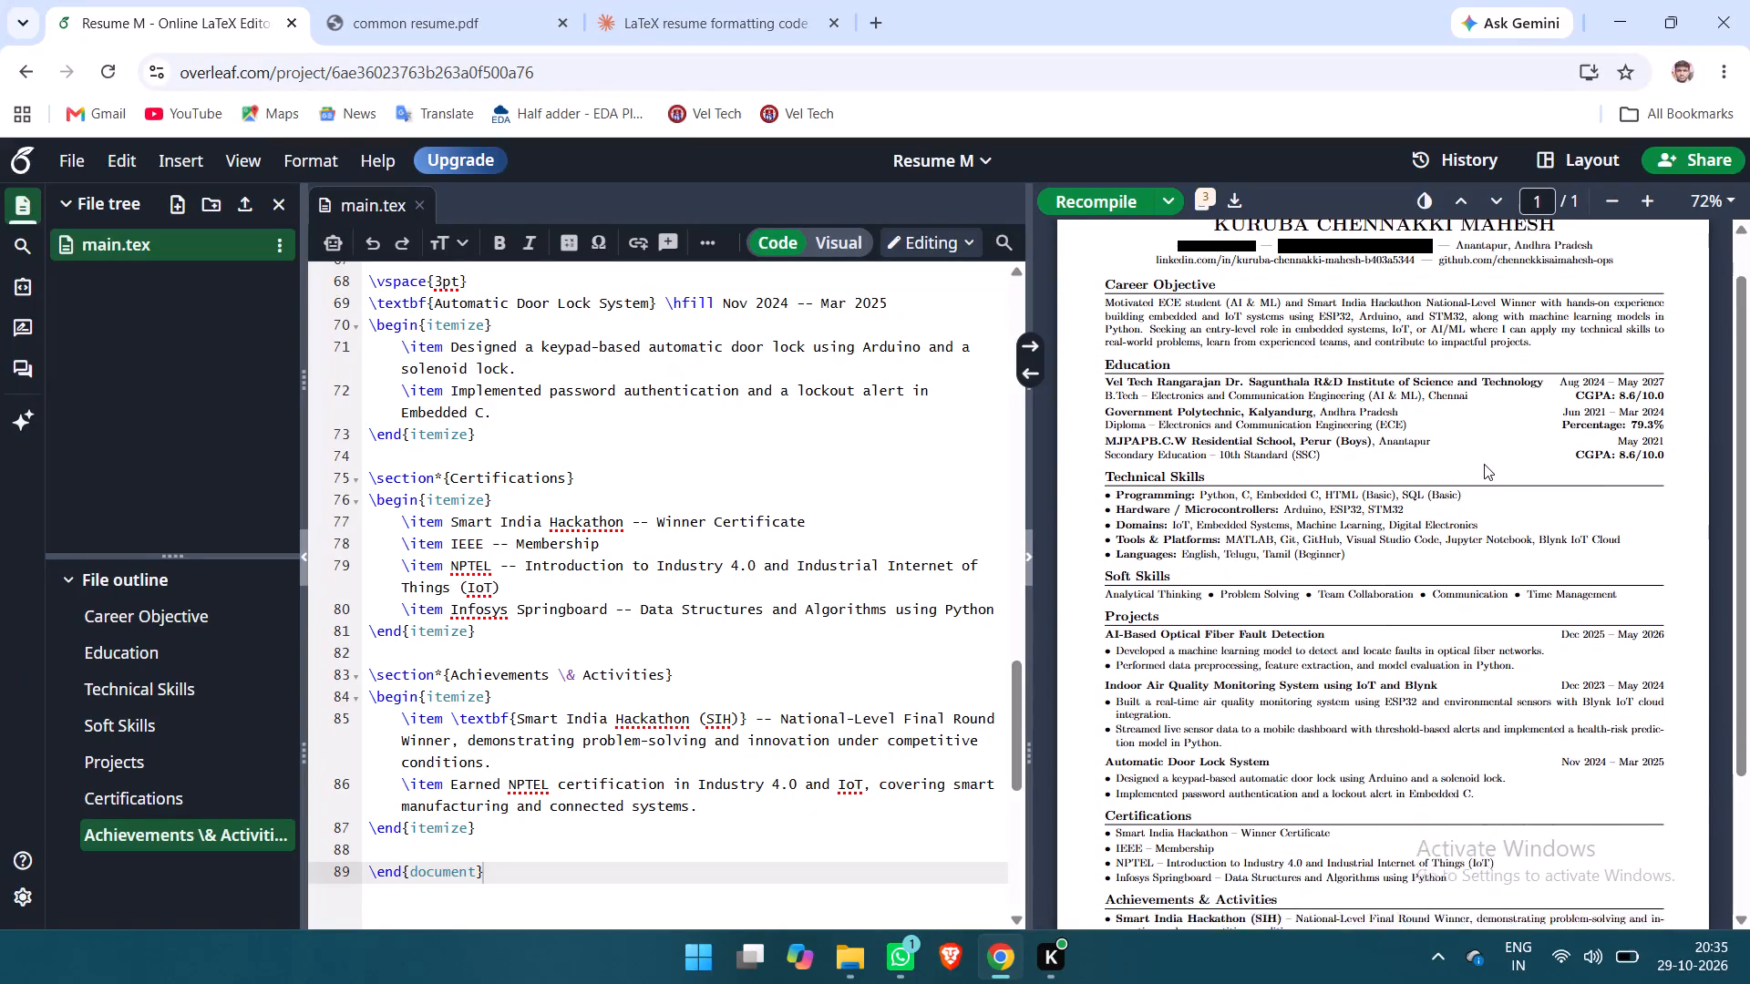
scroll(1484, 464, down, 1)
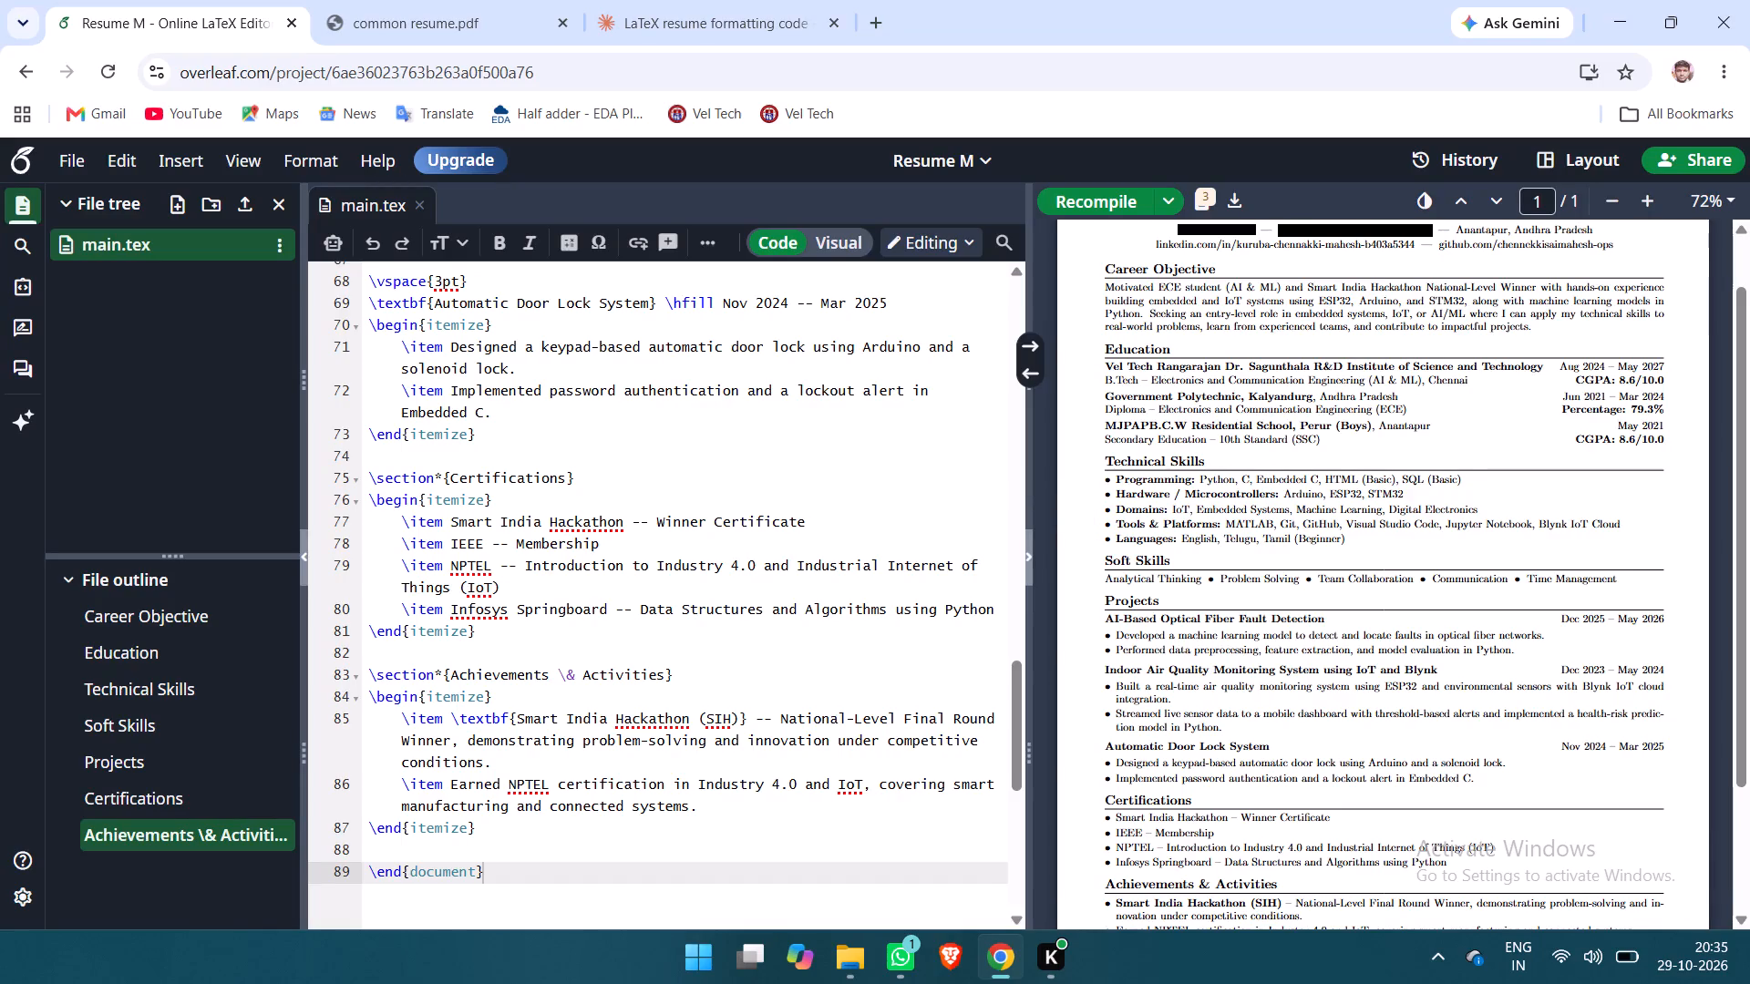
double_click(1265, 479)
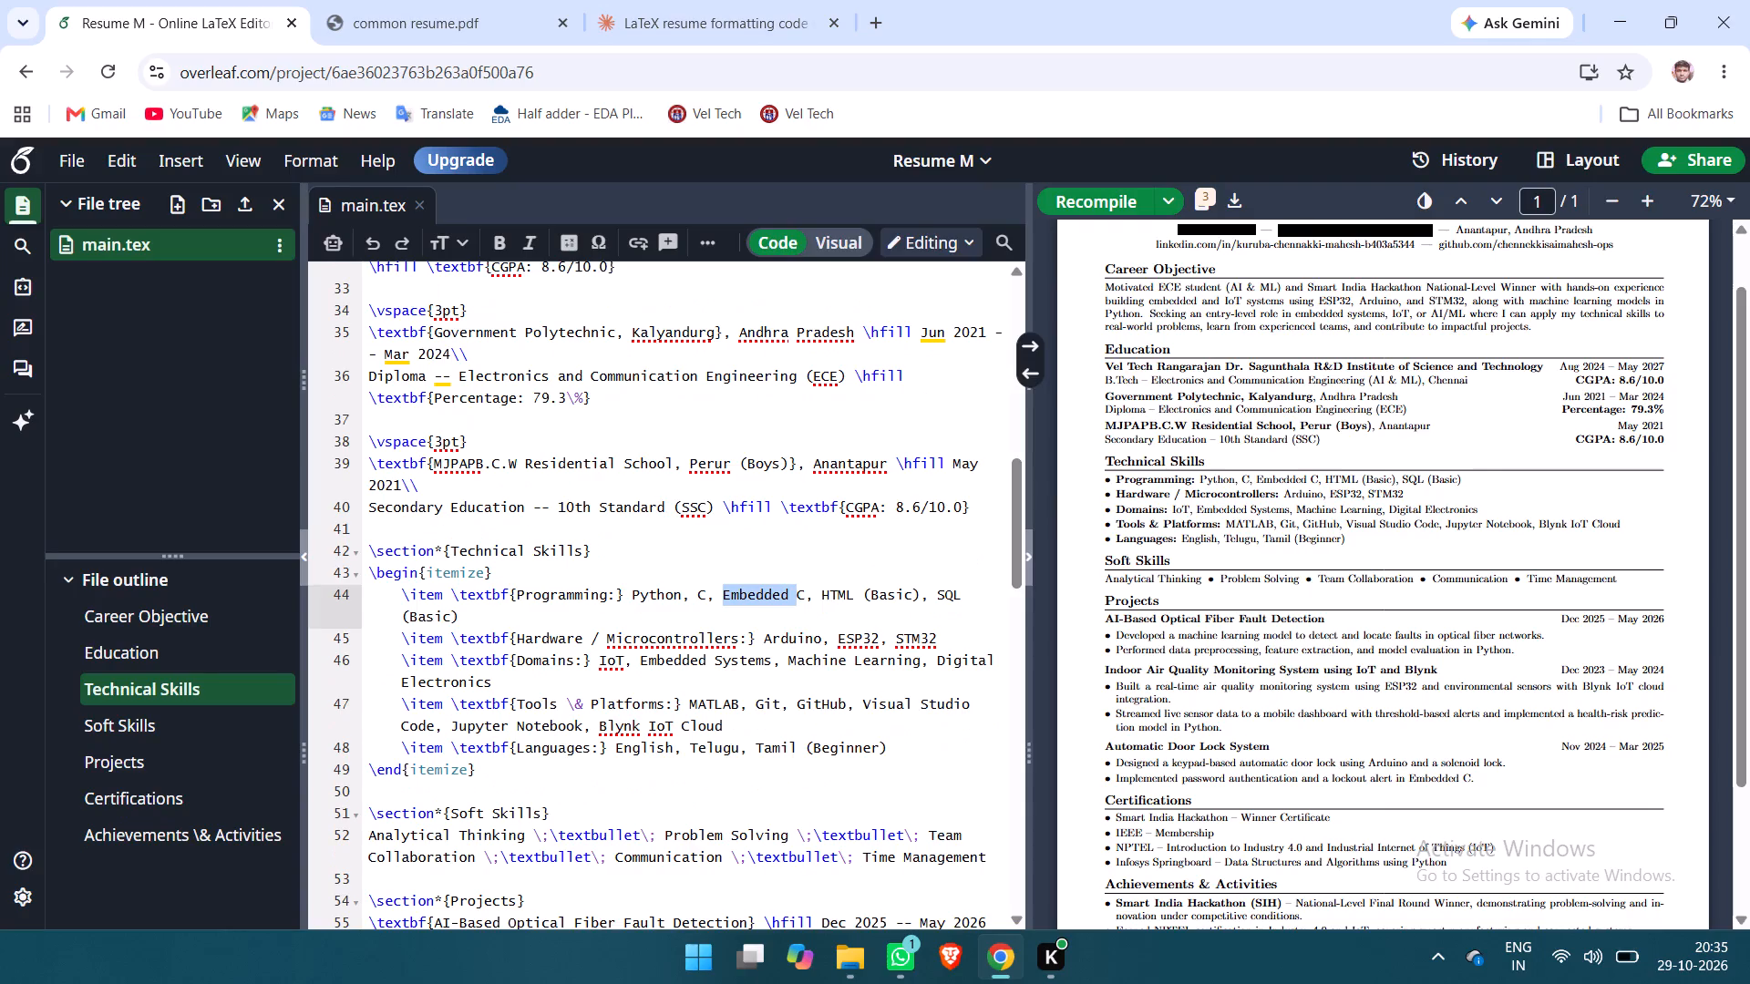
click(804, 595)
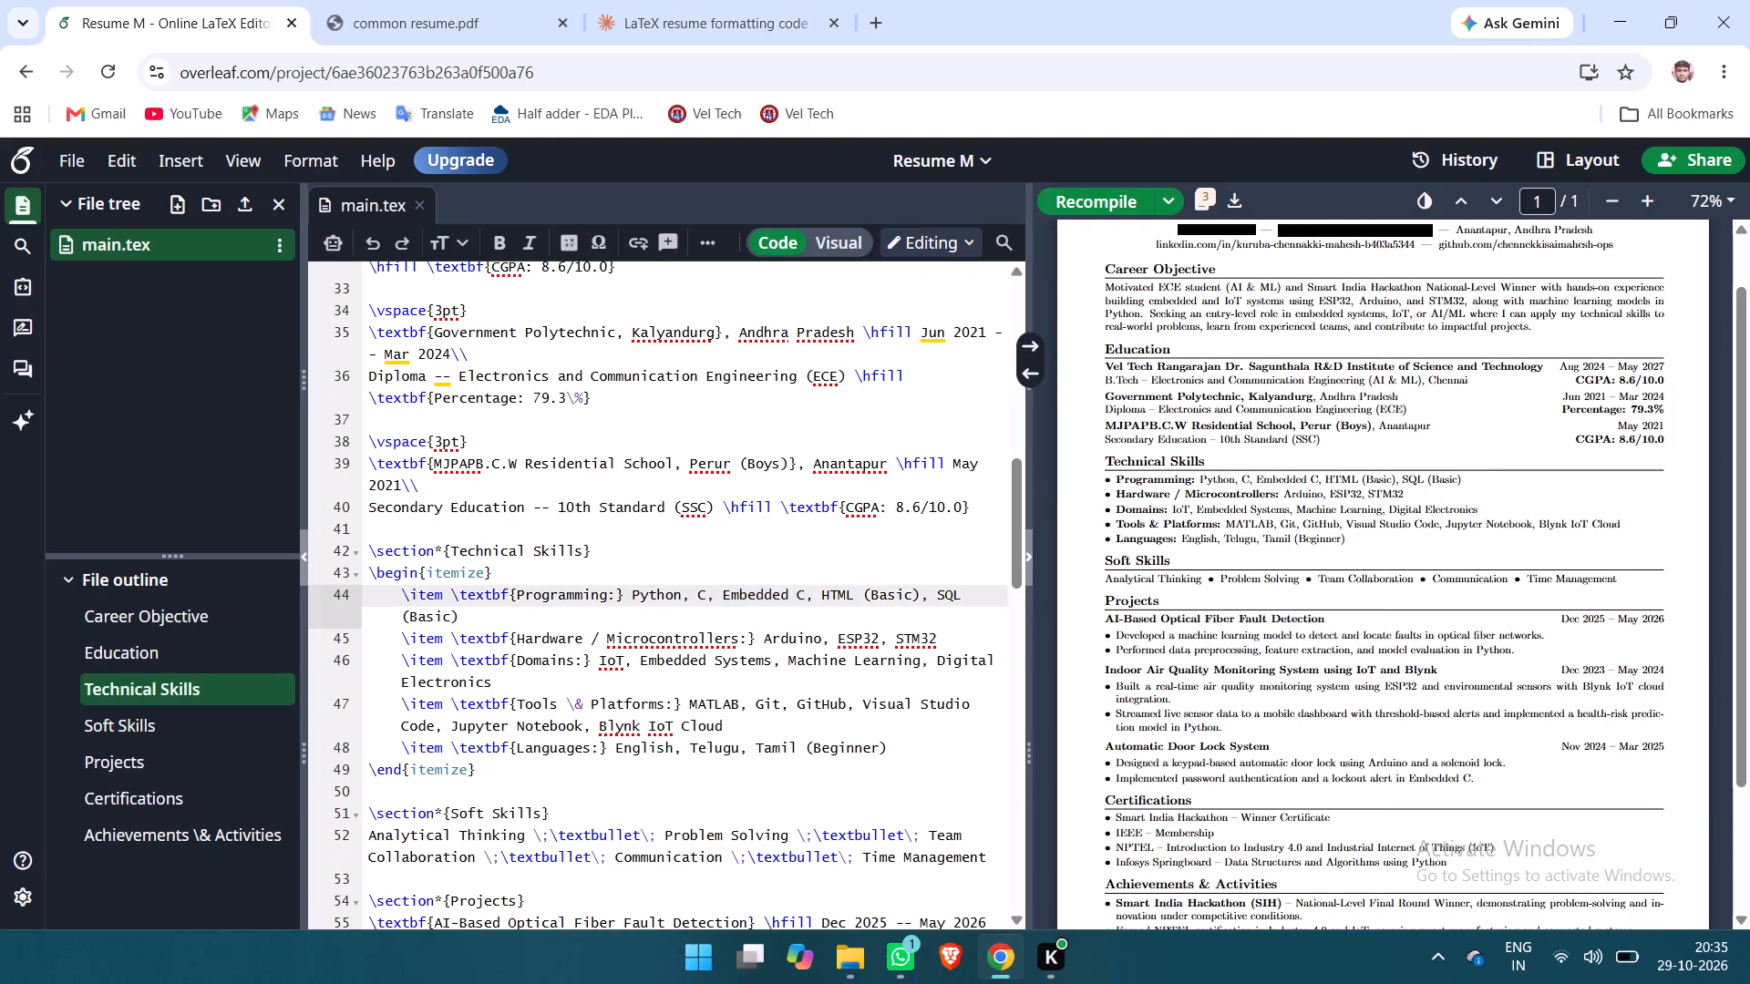
click(810, 595)
key(BackSpace)
key(BackSpace)
key(BackSpace)
key(BackSpace)
key(BackSpace)
key(BackSpace)
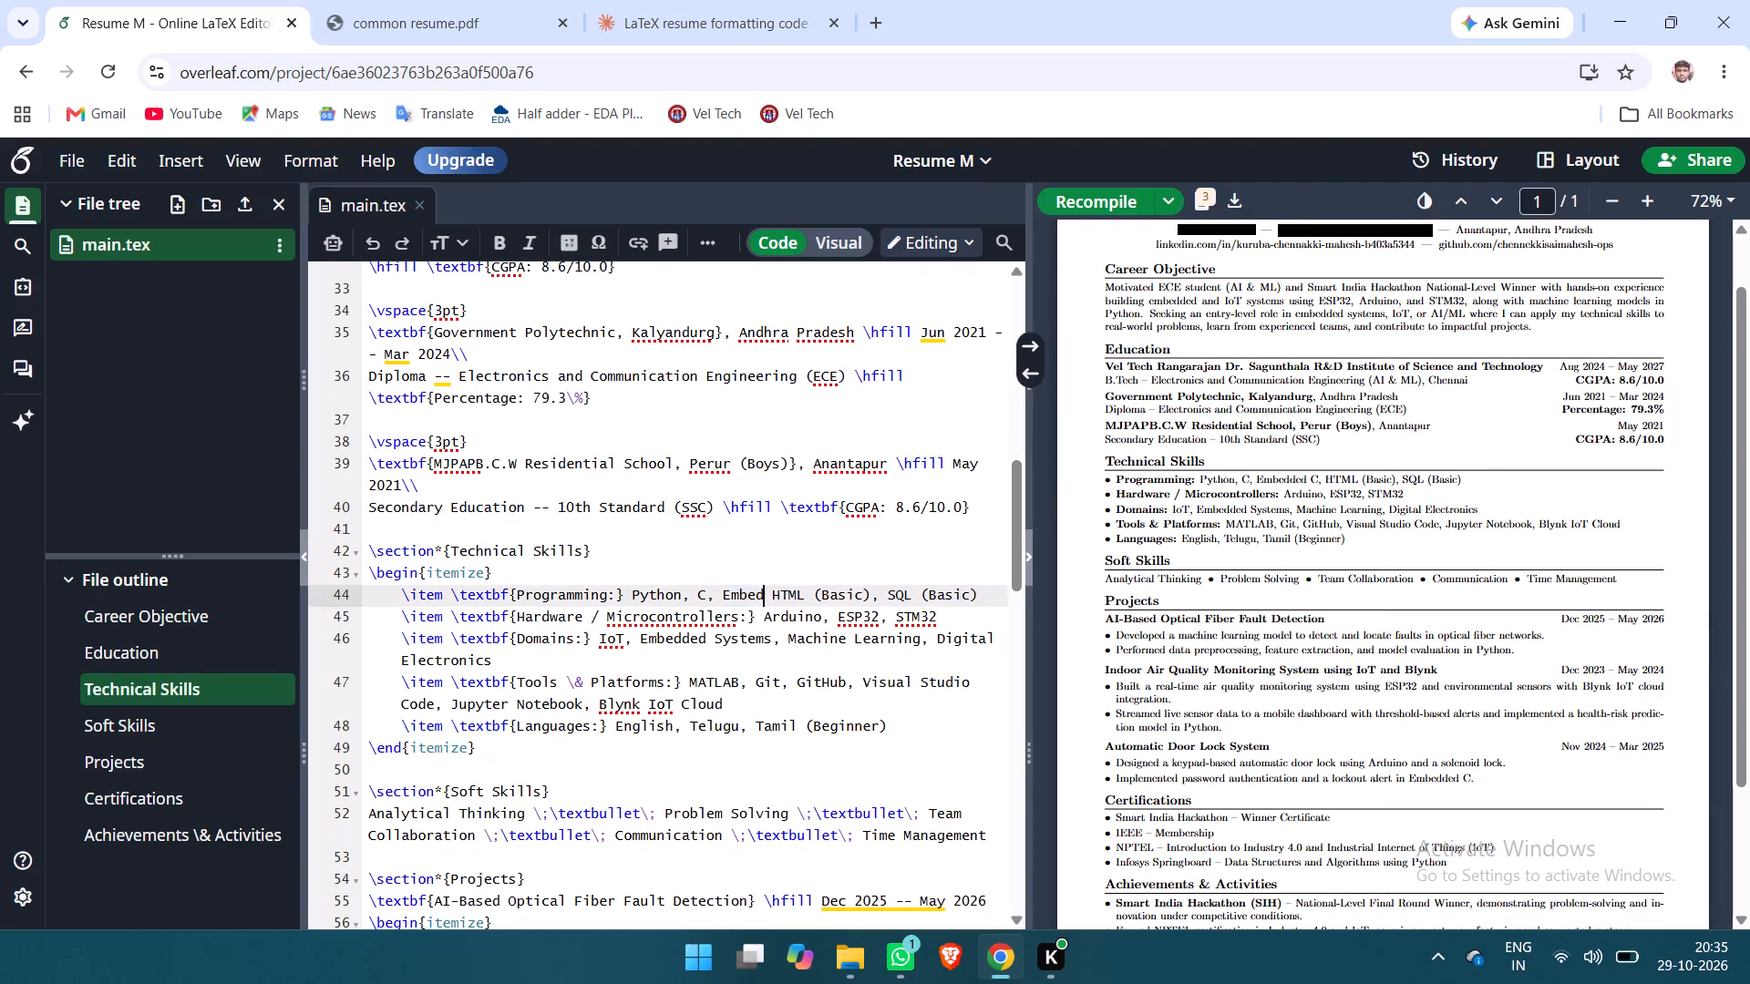
key(BackSpace)
key(BackSpace)
key(BackSpace)
key(BackSpace)
key(BackSpace)
key(BackSpace)
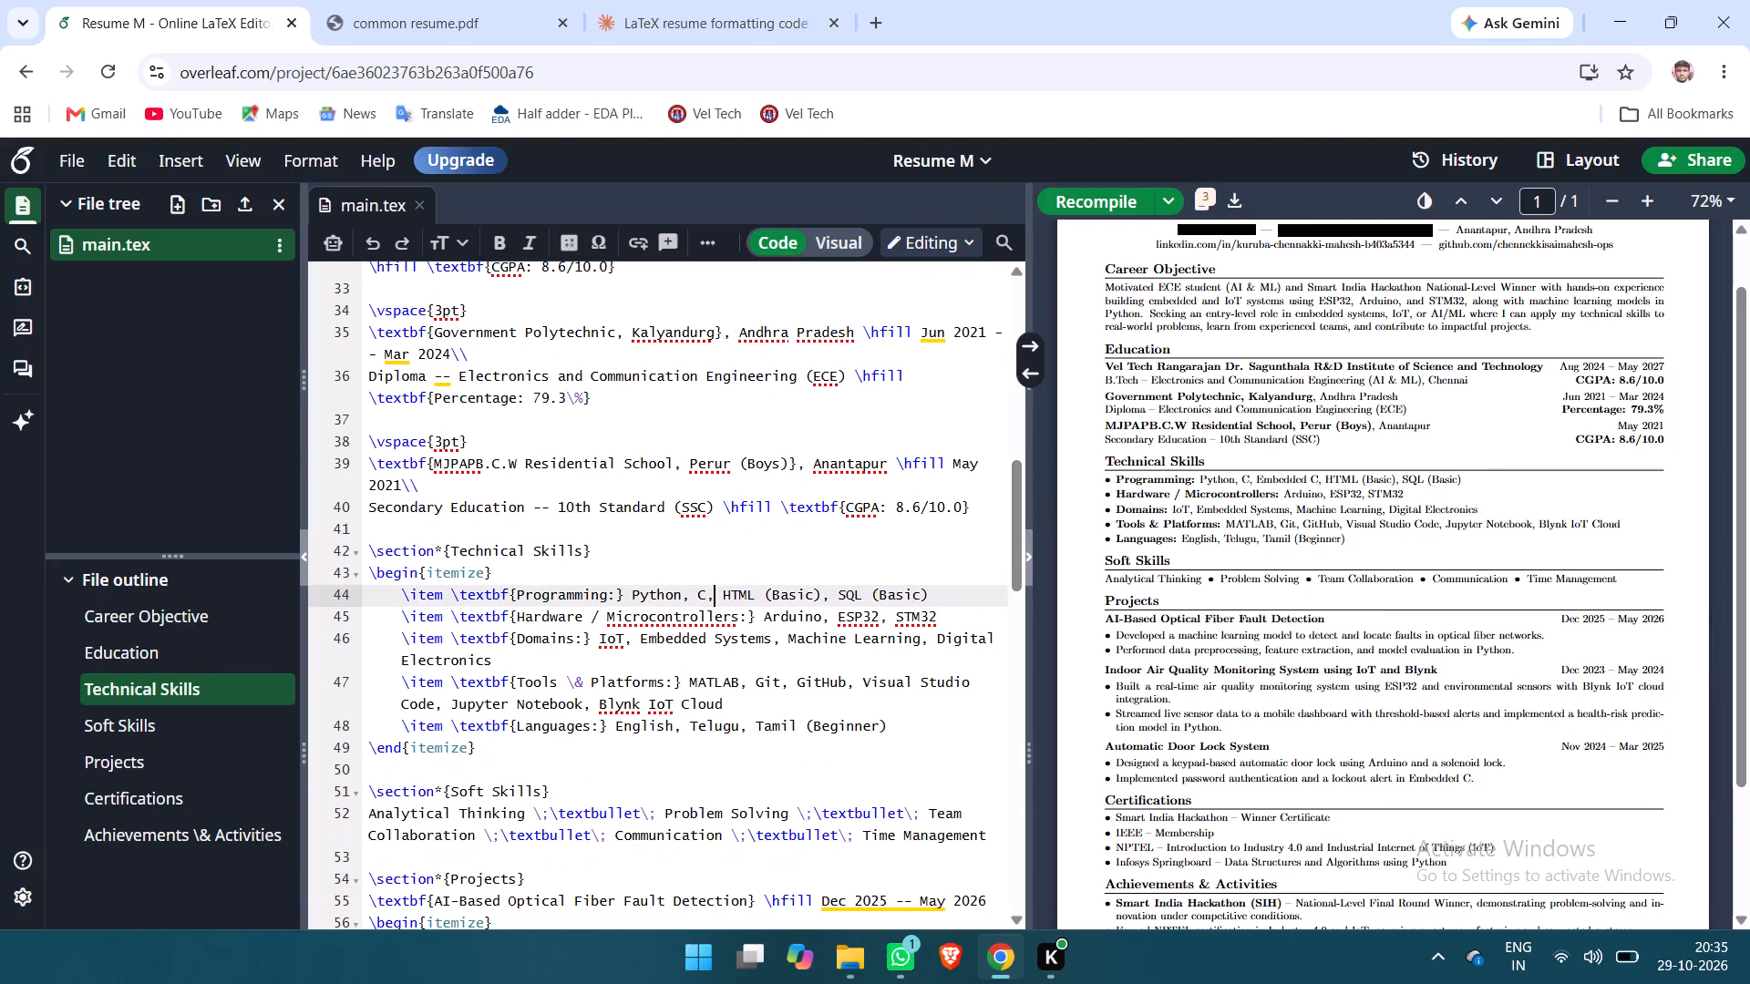
key(Right)
key(BackSpace)
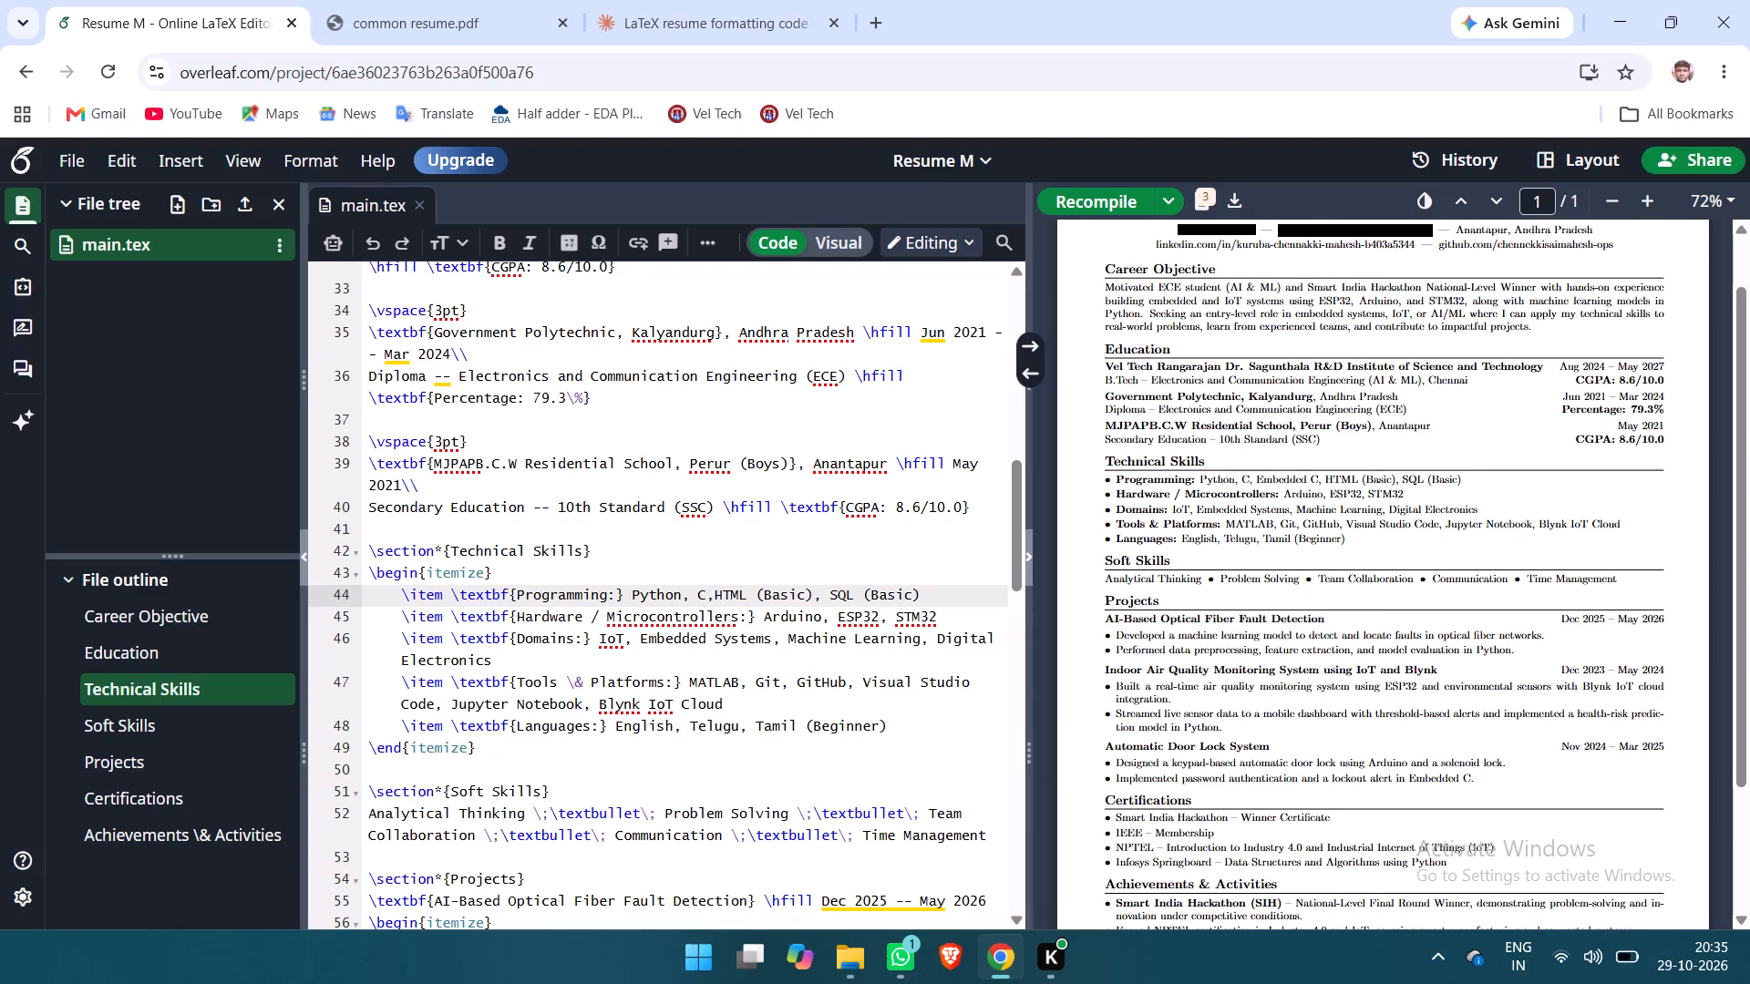
Delete "MATLAB, Git, GitHub," from the start of the Tools & Platforms list, ahead of Visual Studio Code.
click(860, 683)
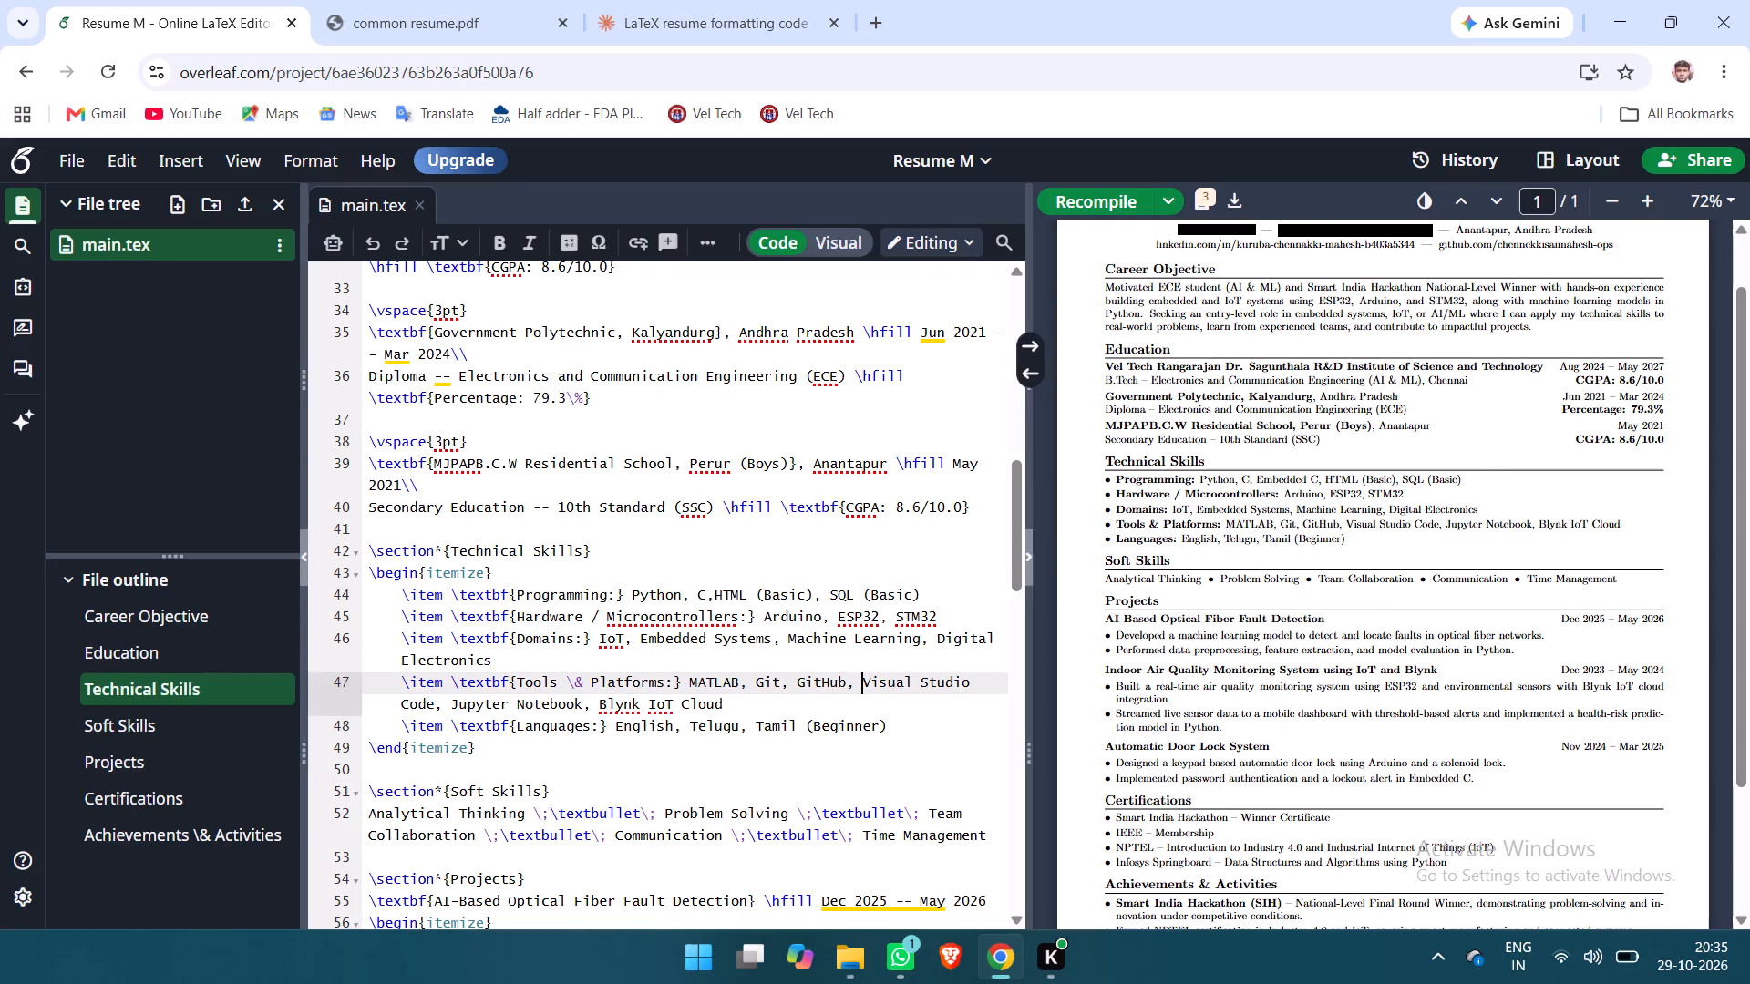
key(BackSpace)
key(BackSpace)
key(BackSpace)
key(BackSpace)
key(BackSpace)
key(BackSpace)
key(BackSpace)
key(BackSpace)
key(BackSpace)
key(BackSpace)
key(BackSpace)
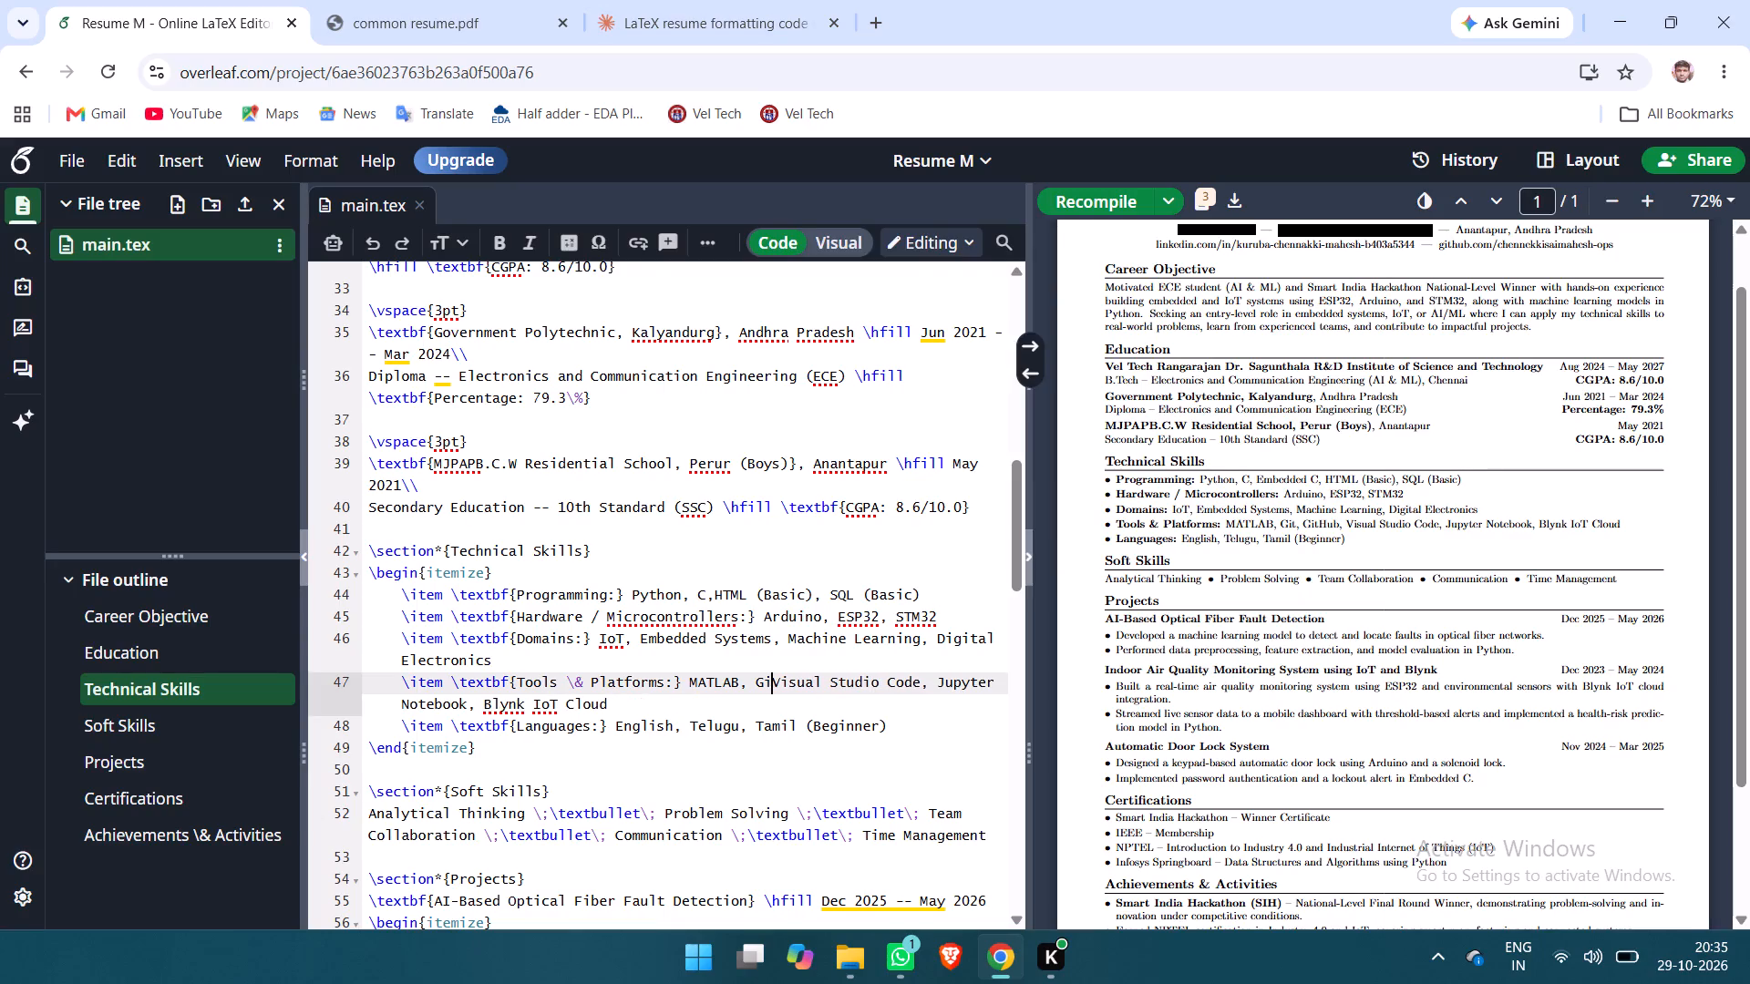
key(BackSpace)
key(BackSpace)
key(BackSpace)
key(BackSpace)
key(BackSpace)
key(BackSpace)
key(BackSpace)
key(BackSpace)
key(BackSpace)
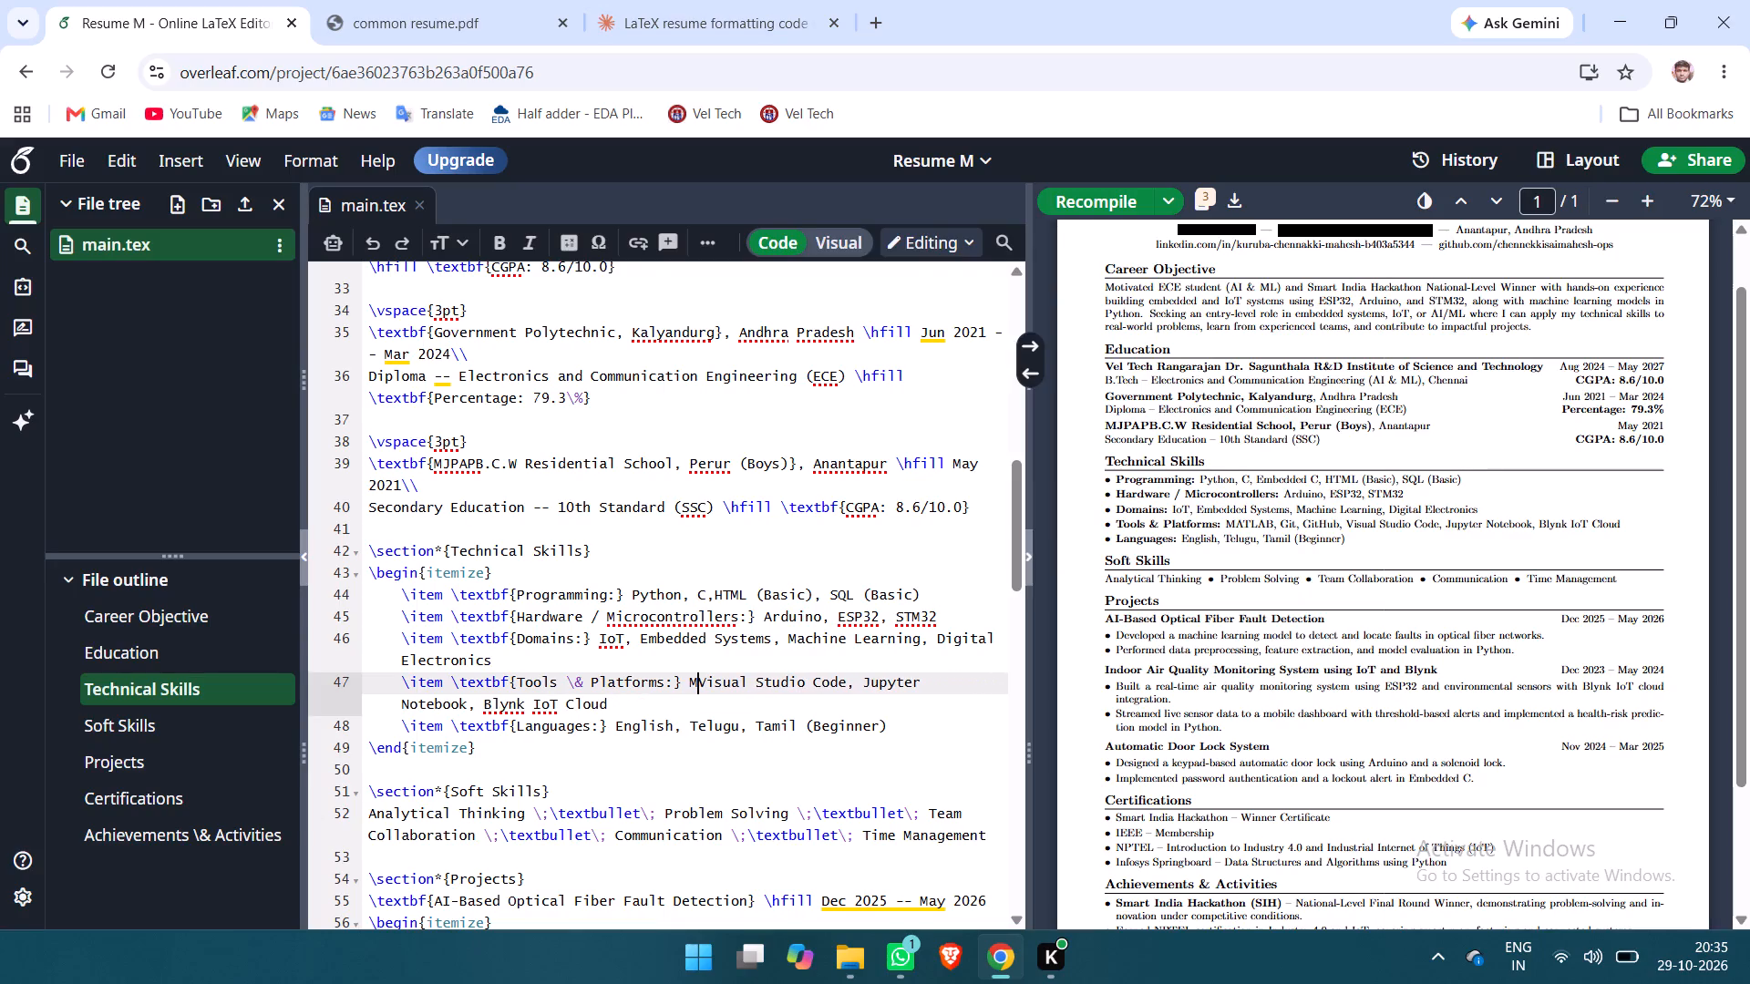
key(BackSpace)
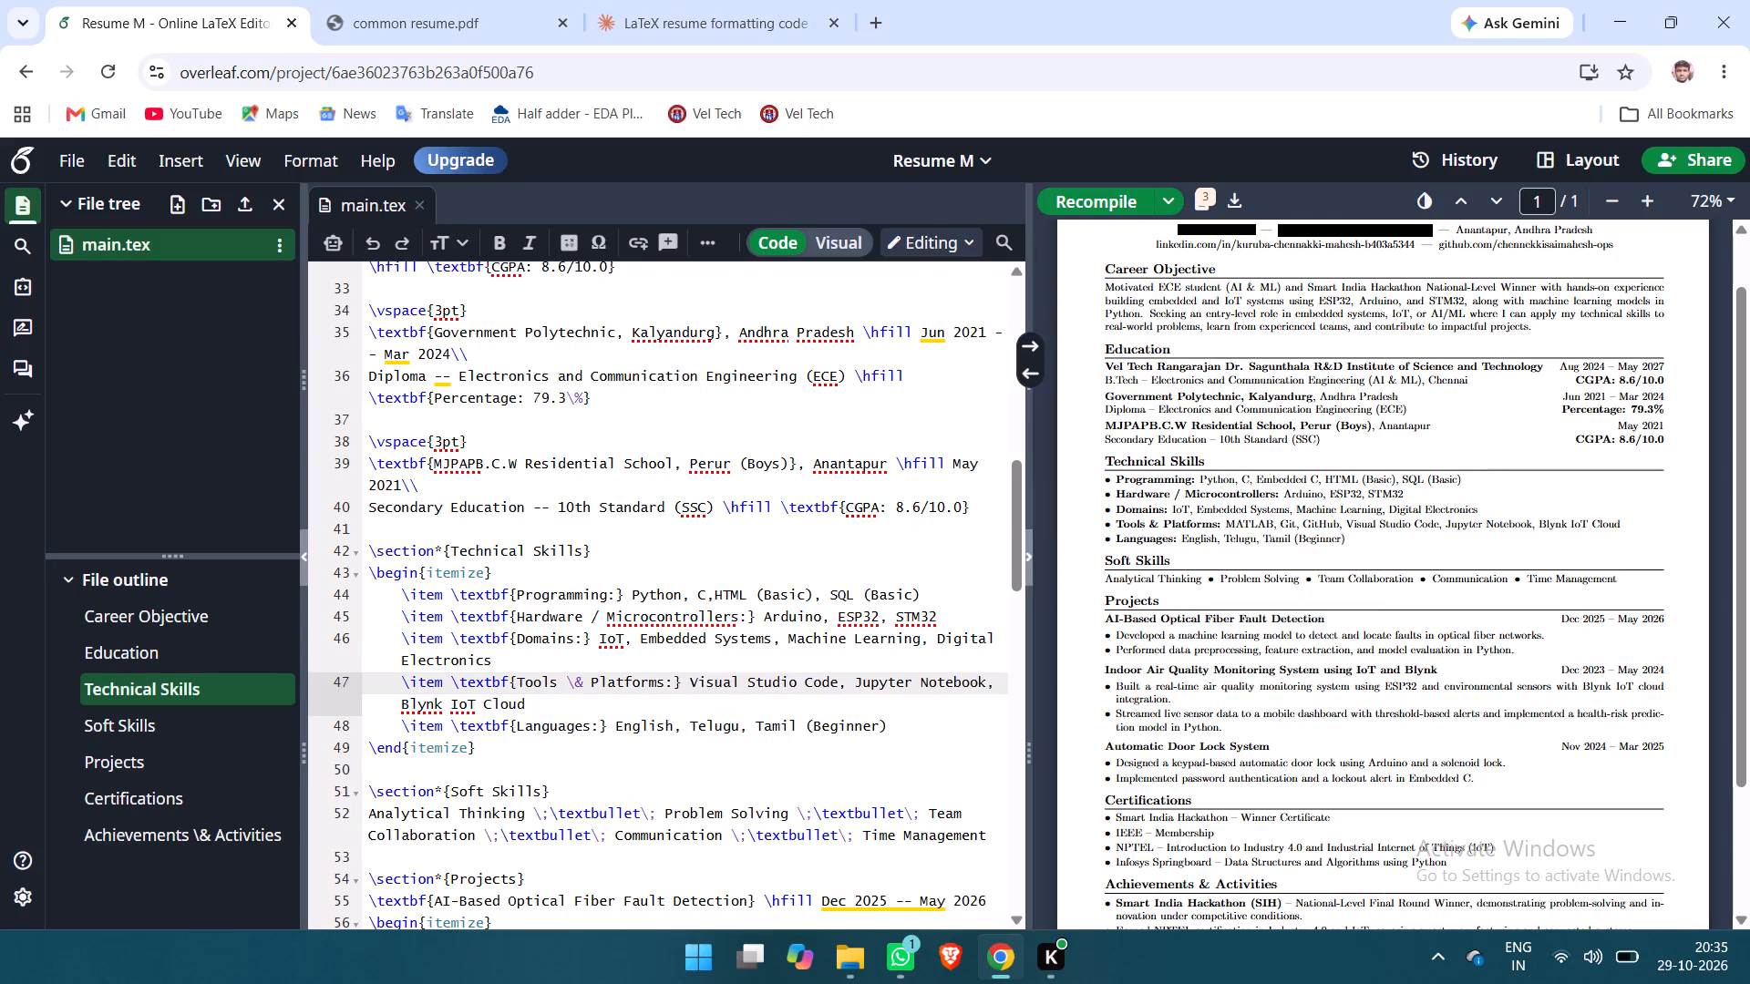
Delete "Jupyter Notebook, Blynk IoT Cloud" from the end of the Tools & Platforms list.
click(564, 700)
key(BackSpace)
key(BackSpace)
key(BackSpace)
key(BackSpace)
key(BackSpace)
key(BackSpace)
key(BackSpace)
key(BackSpace)
key(BackSpace)
key(BackSpace)
key(BackSpace)
key(BackSpace)
key(BackSpace)
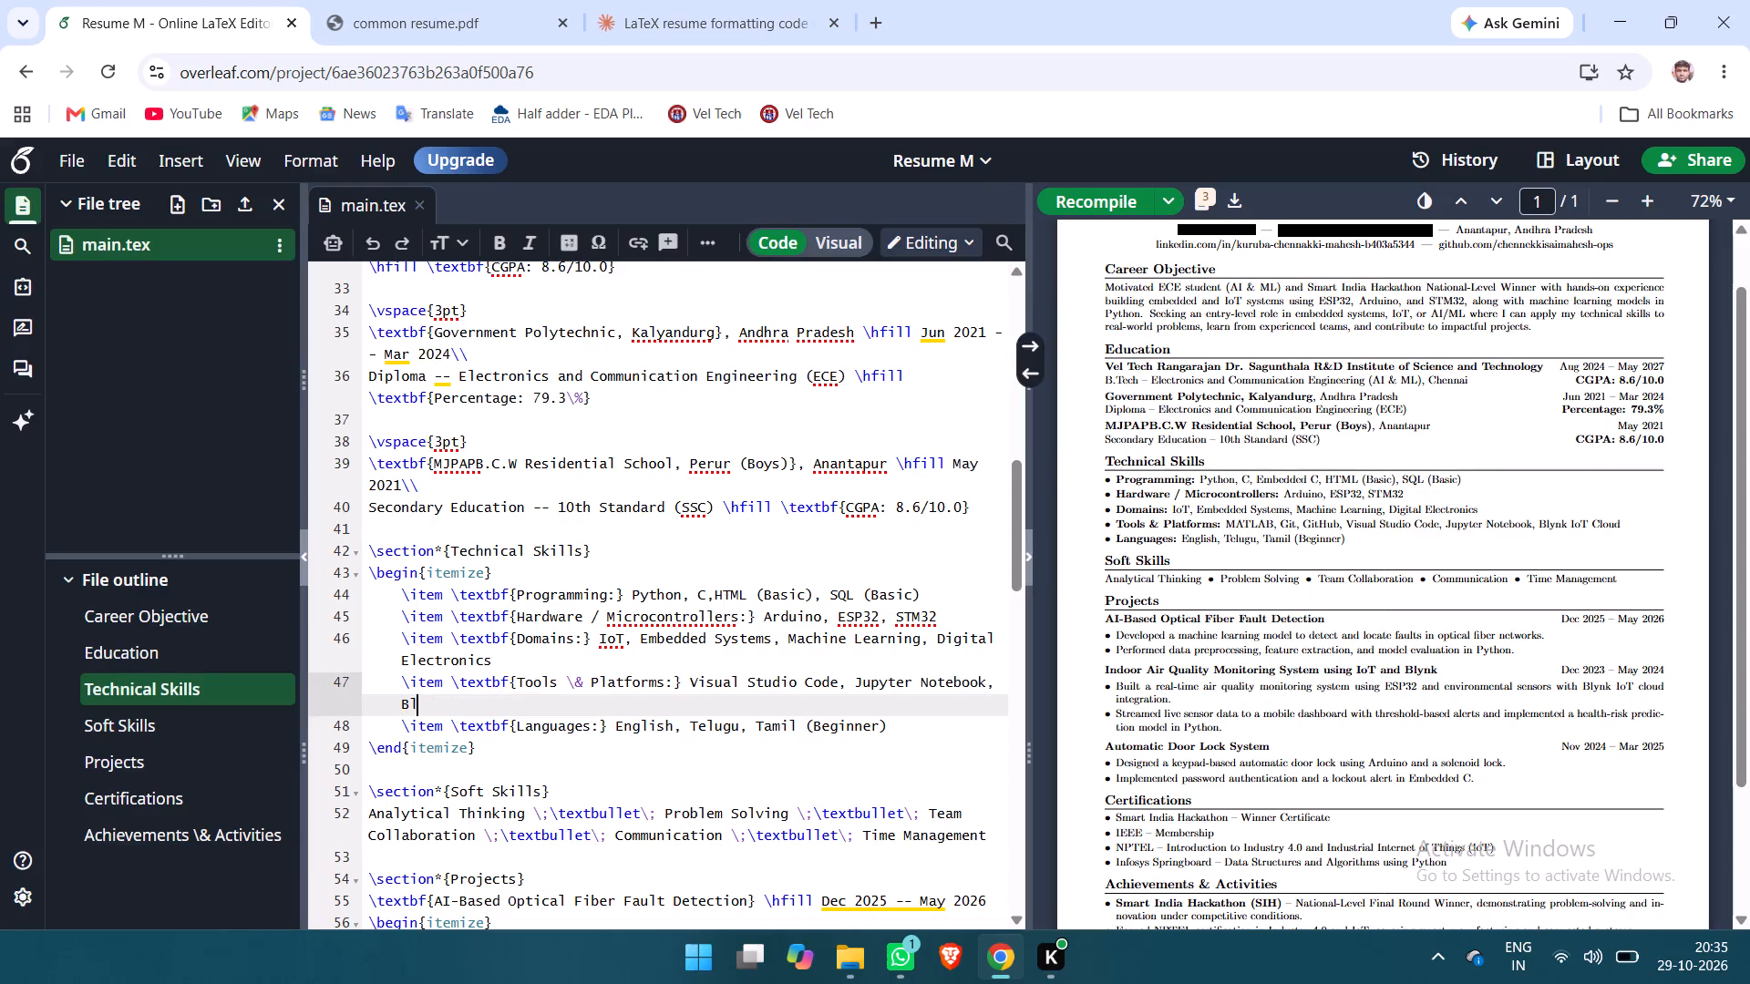
key(BackSpace)
key(BackSpace)
key(BackSpace)
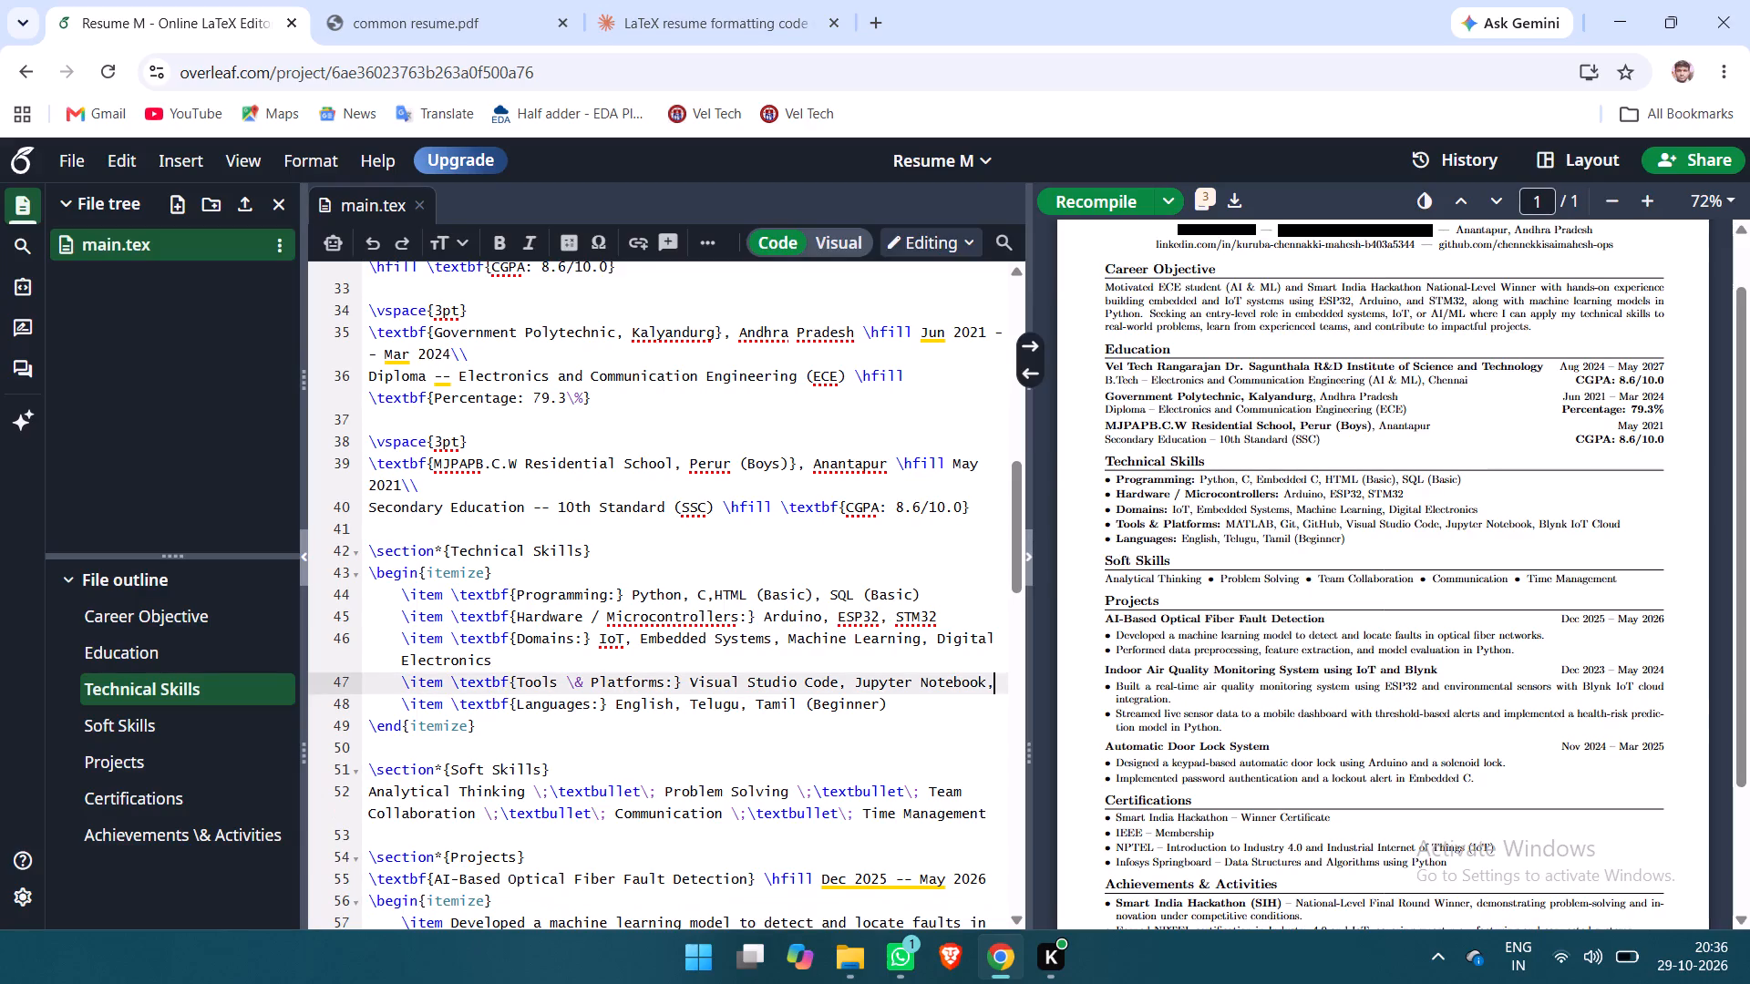
key(BackSpace)
key(BackSpace)
key(BackSpace)
key(BackSpace)
key(BackSpace)
key(BackSpace)
key(BackSpace)
key(BackSpace)
key(BackSpace)
key(BackSpace)
key(BackSpace)
key(BackSpace)
key(BackSpace)
key(BackSpace)
key(BackSpace)
key(BackSpace)
key(BackSpace)
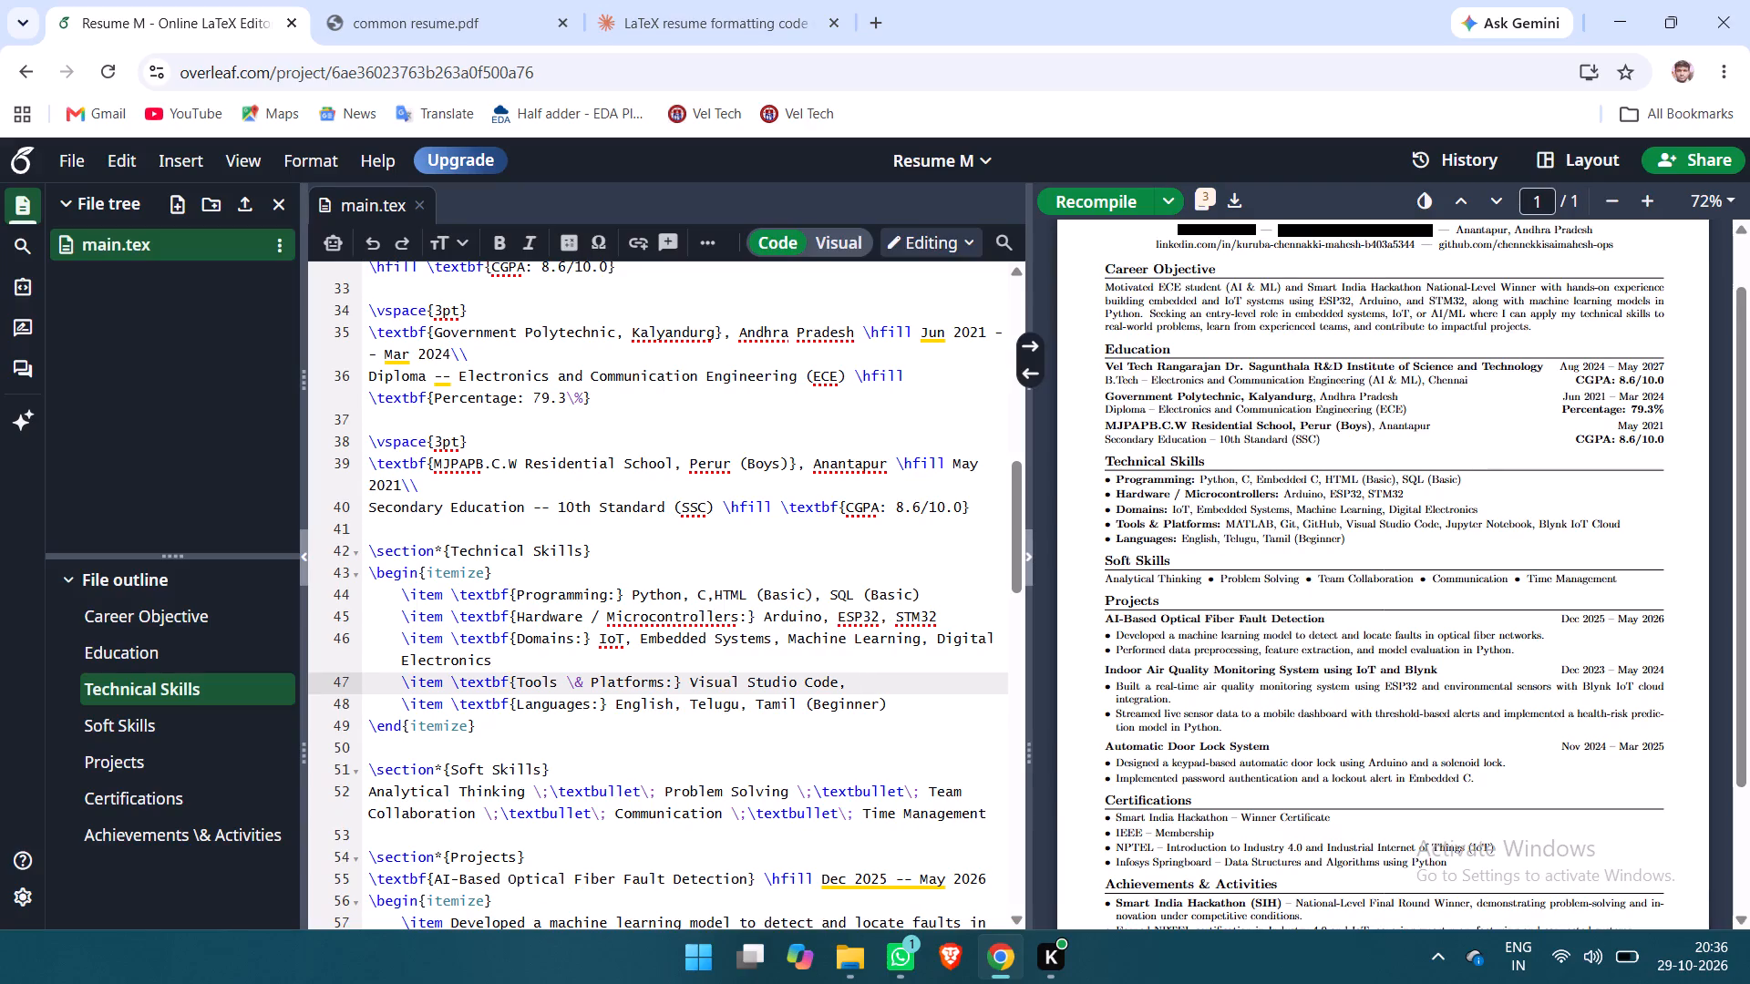
Add "MATLAB, Git Hub" after Visual Studio Code in the Tools & Platforms list.
text(MATLAB)
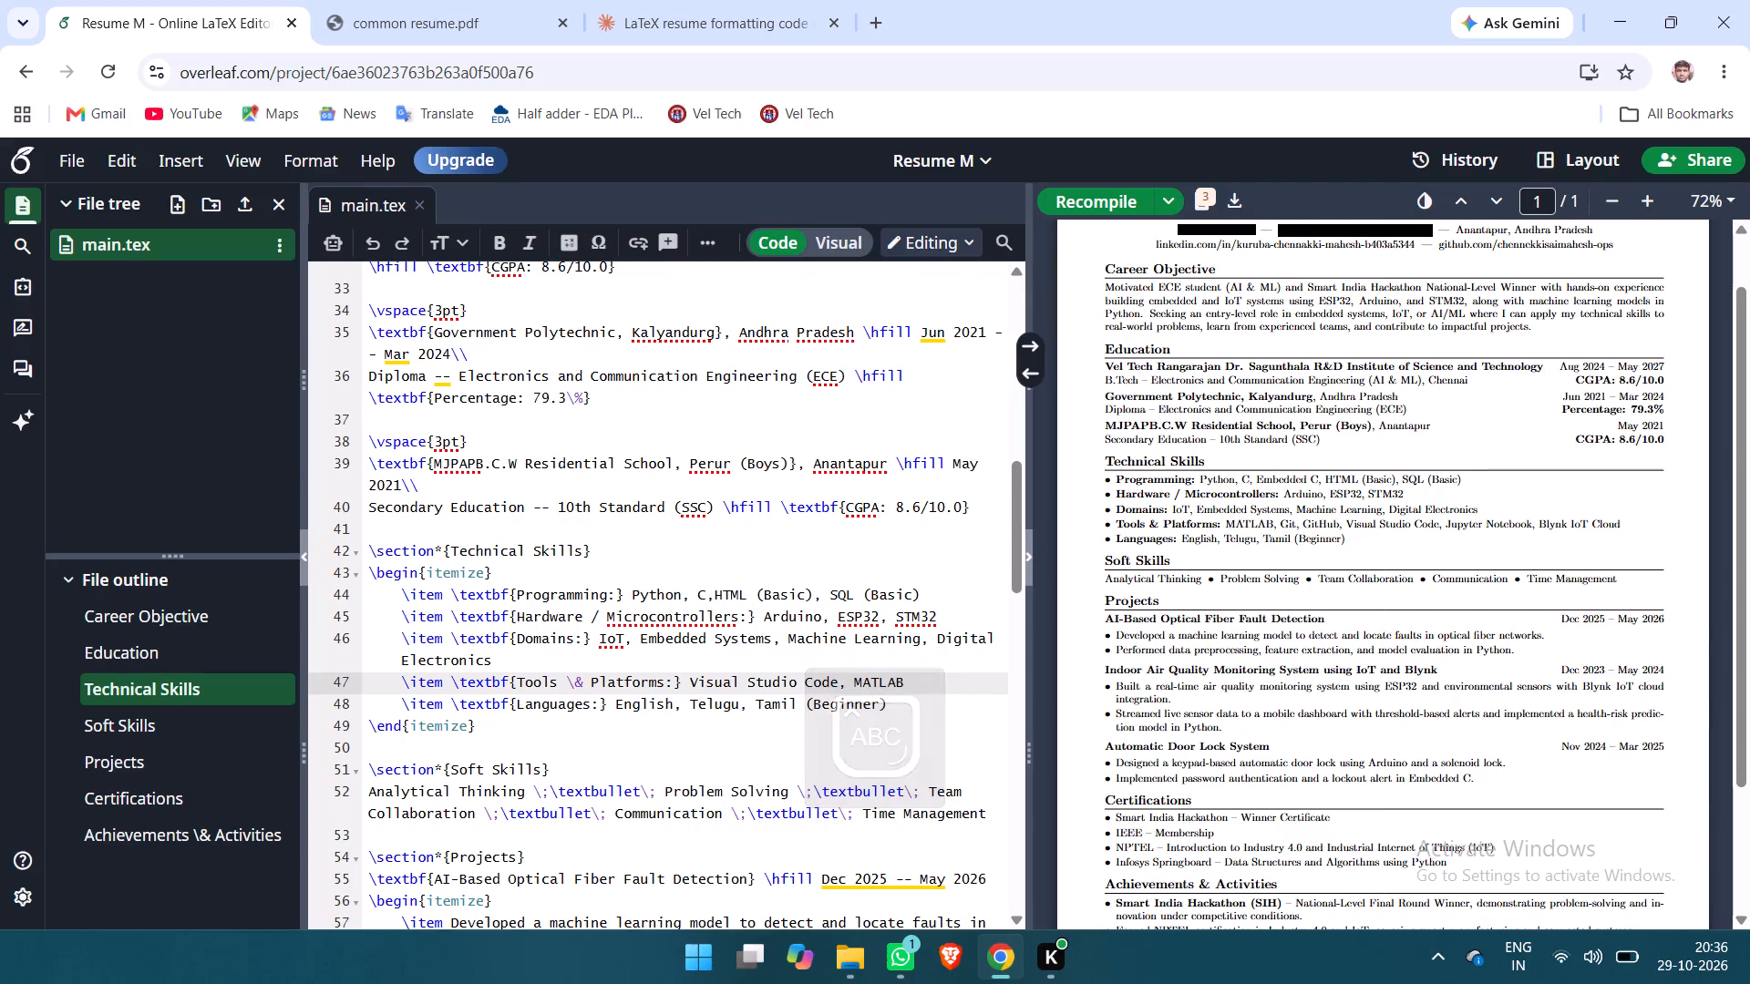
key(comma)
key(space)
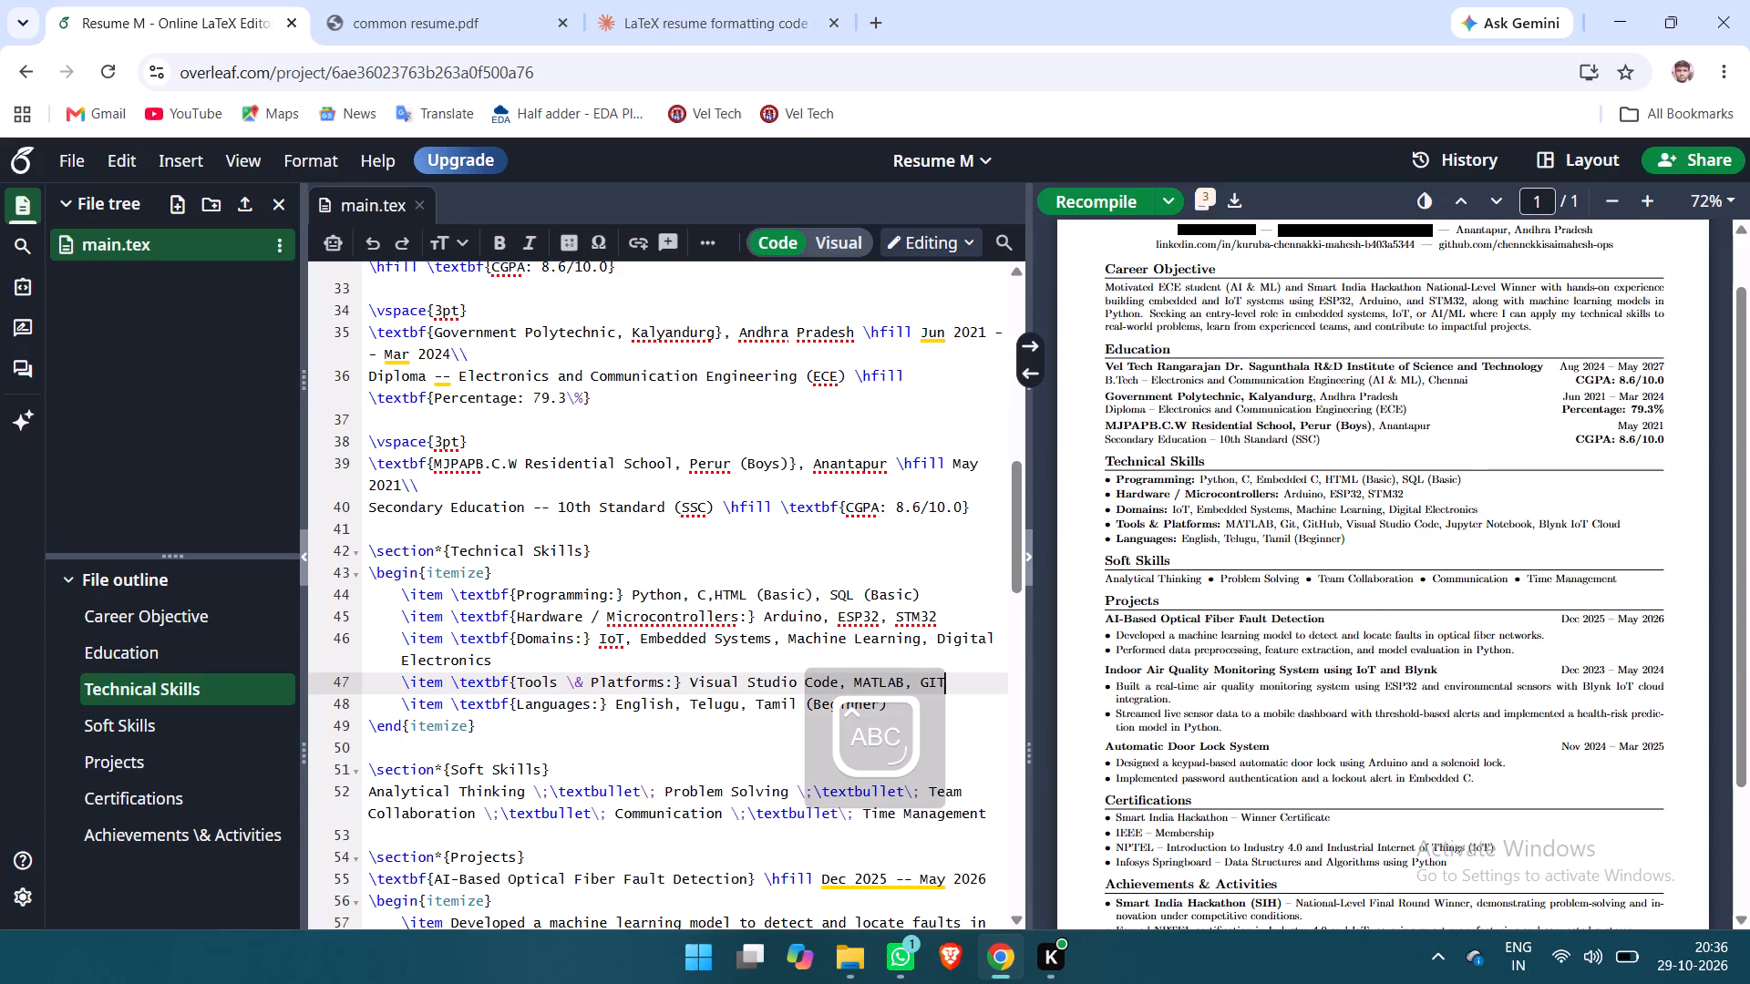
key(BackSpace)
key(BackSpace)
text(it)
key(space)
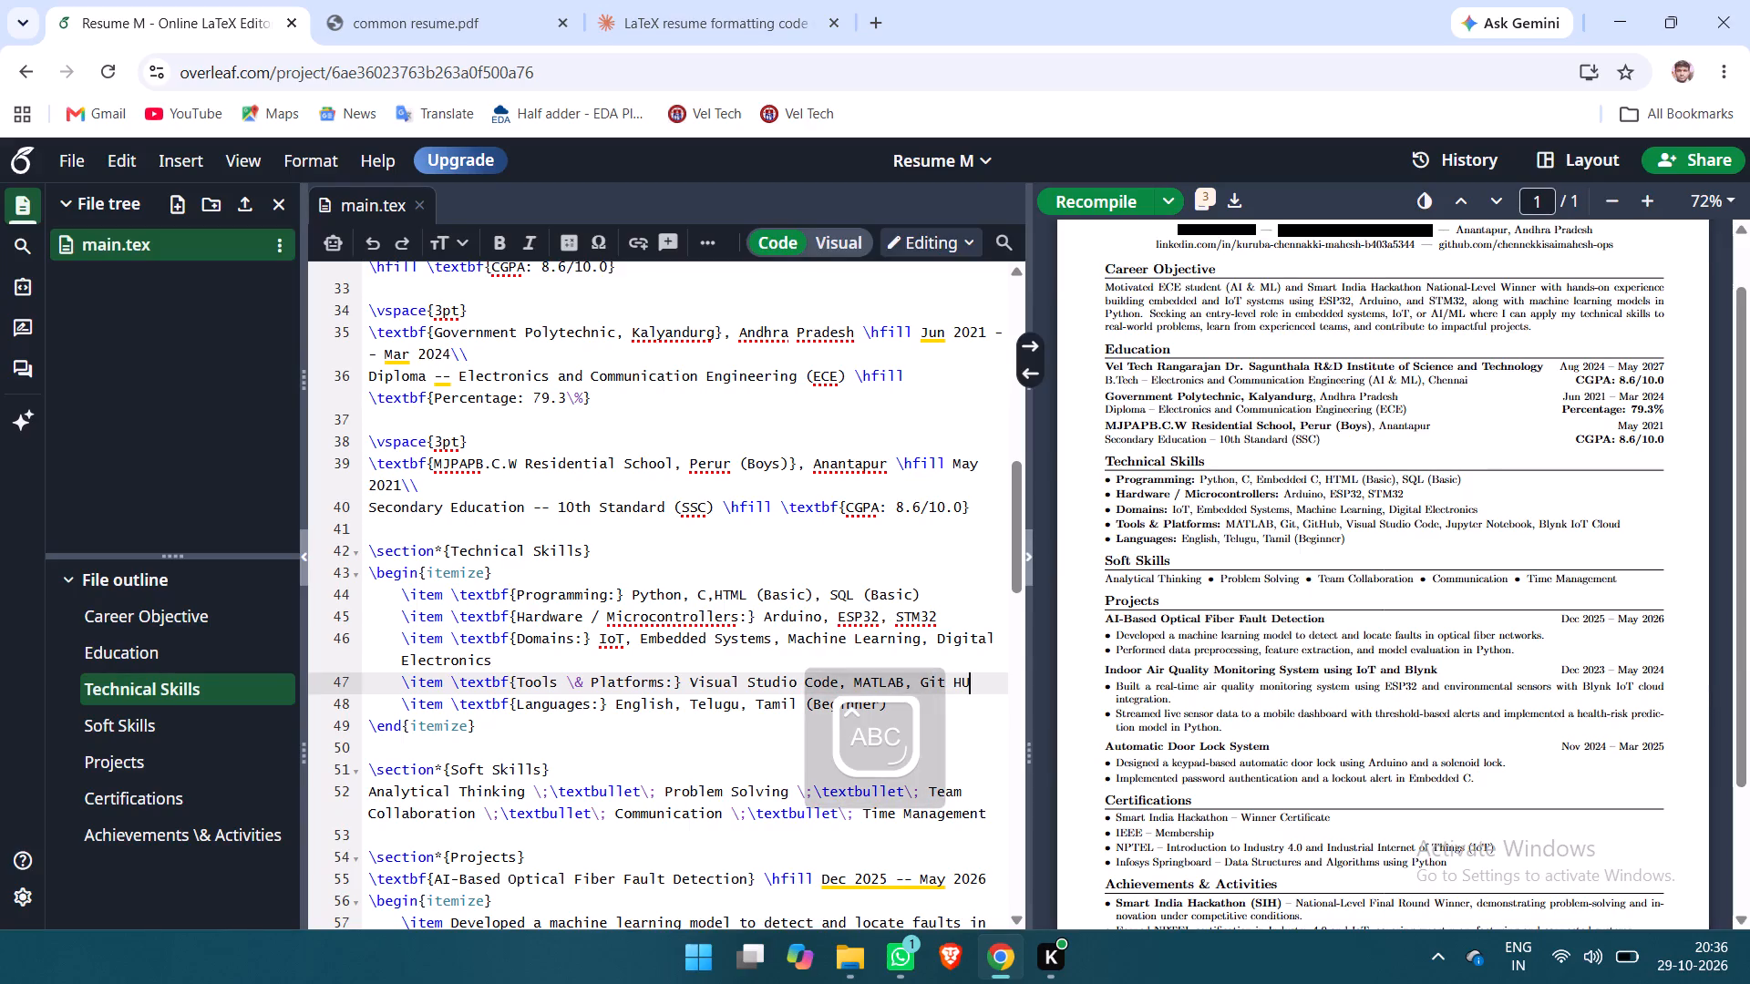
key(BackSpace)
text(ub)
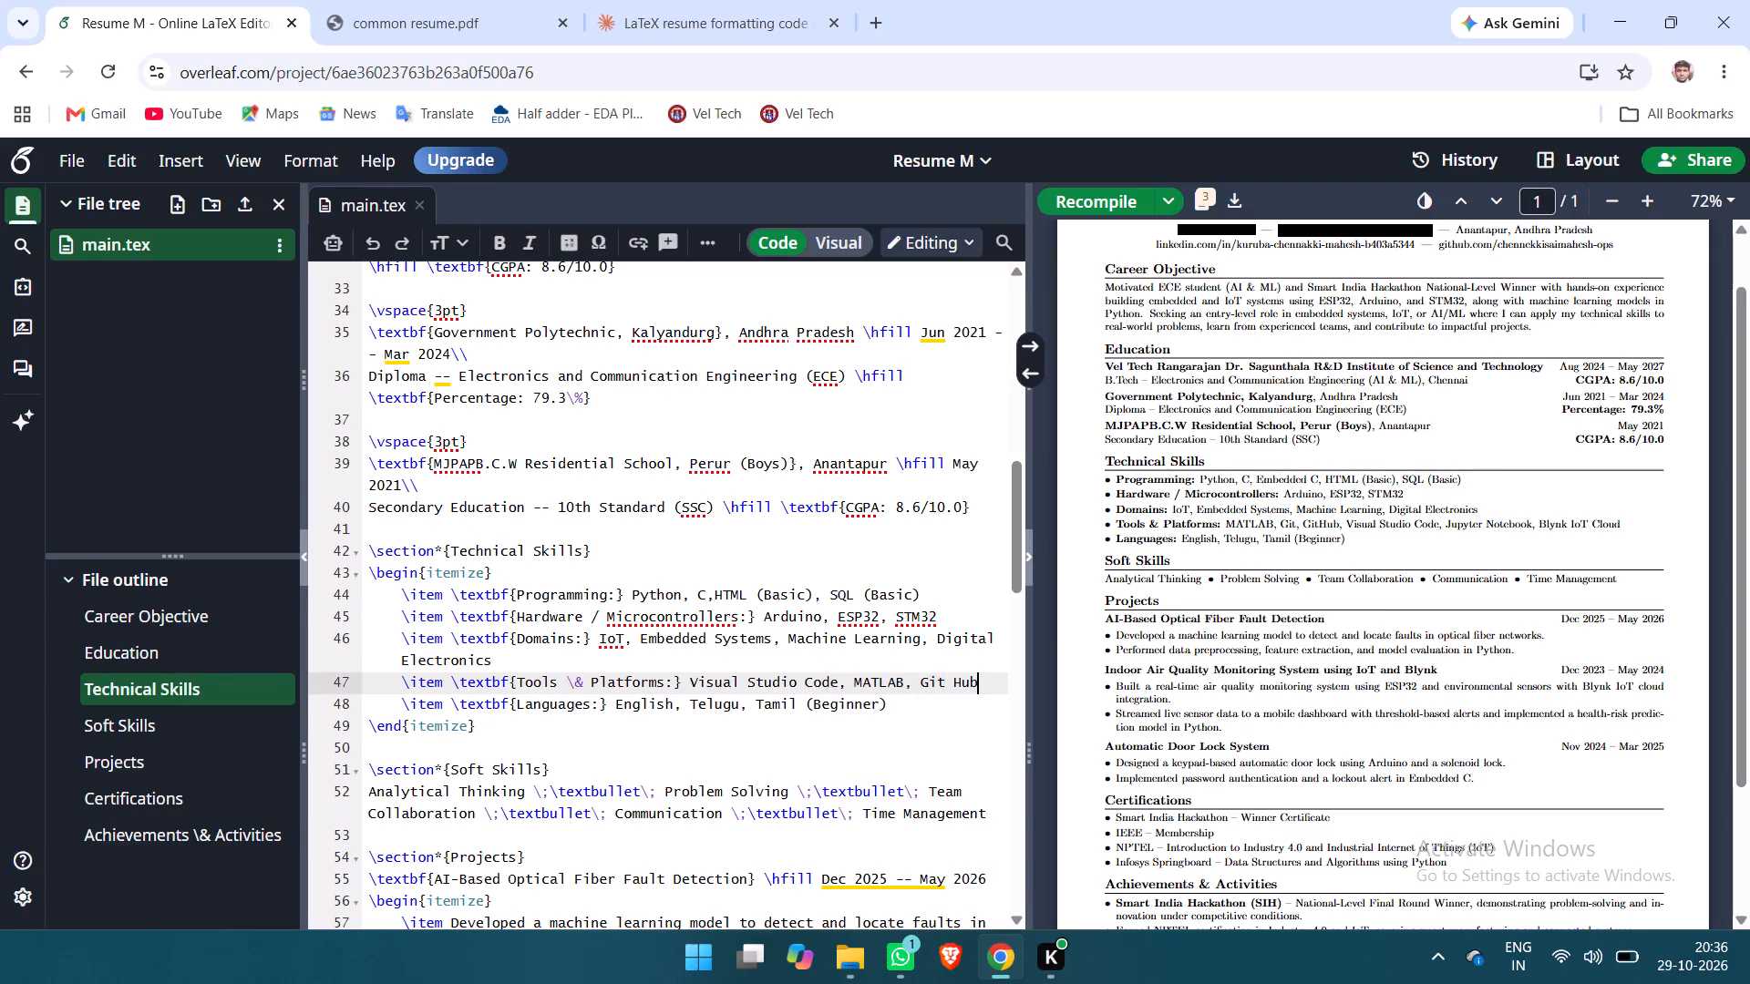
End the Tools & Platforms line with a full stop after "Git Hub".
key(period)
Delete "Machine Learning," from the Domains line of Technical Skills, leaving a single space before "Digital Electronics".
scroll(1309, 499, down, 1)
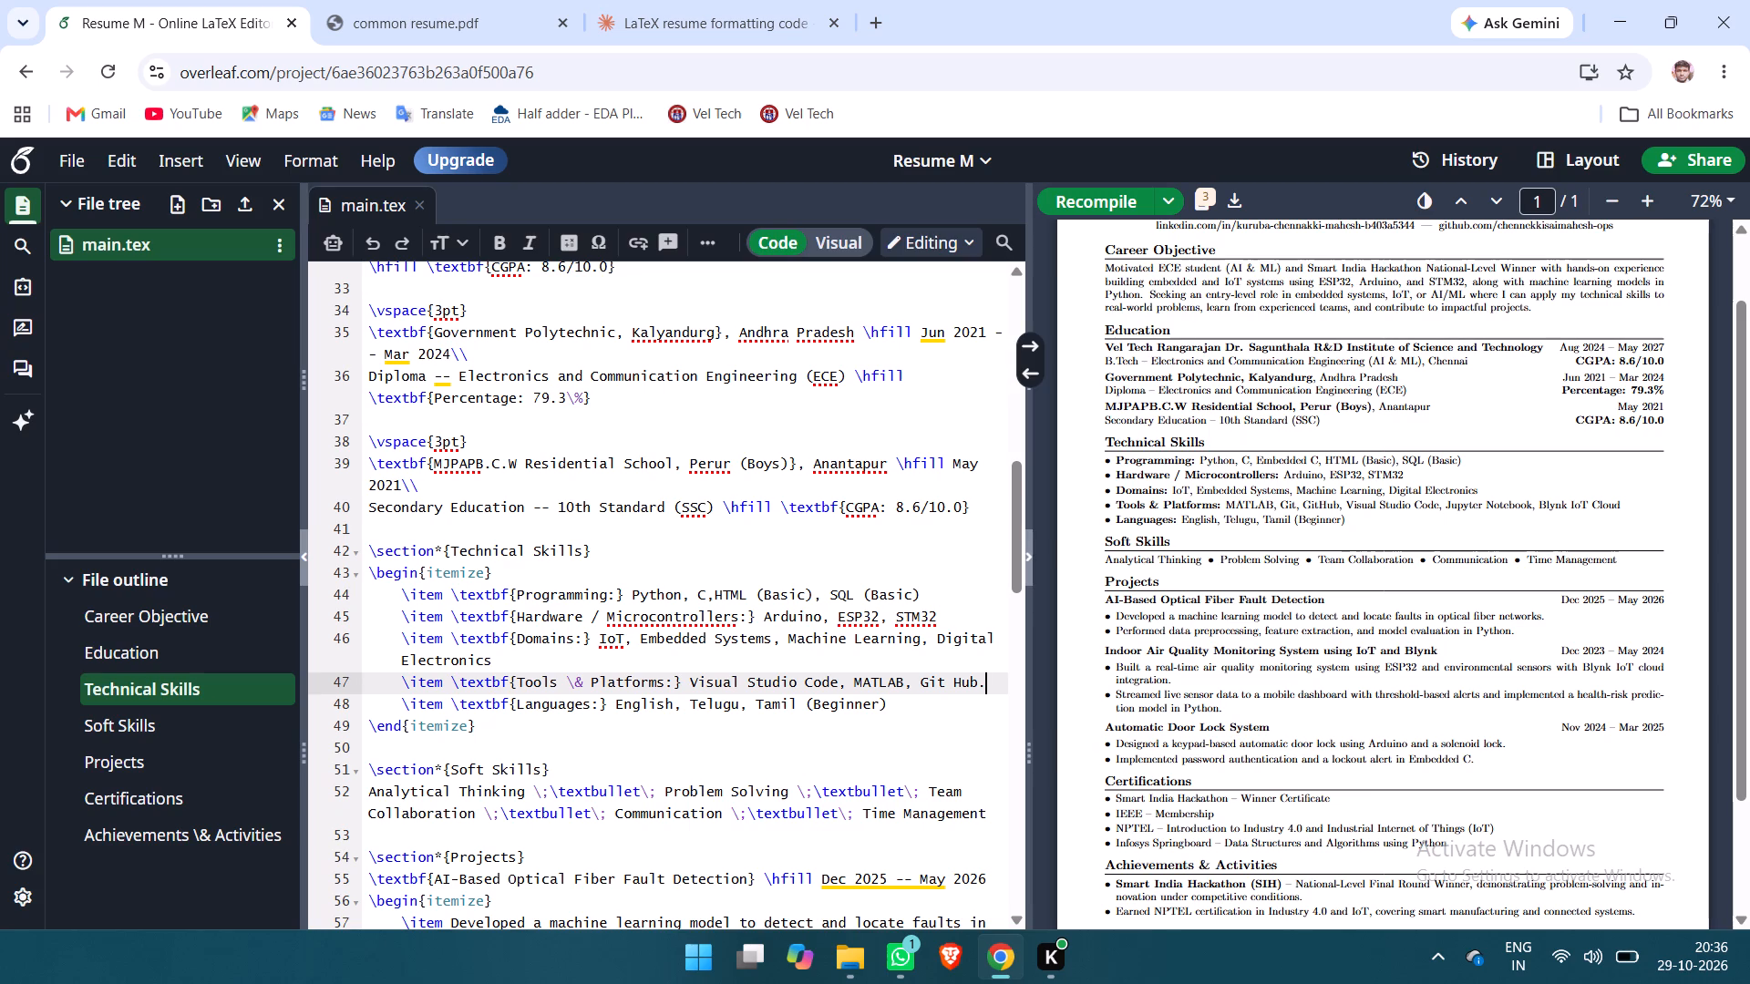
click(1384, 492)
scroll(889, 659, down, 3)
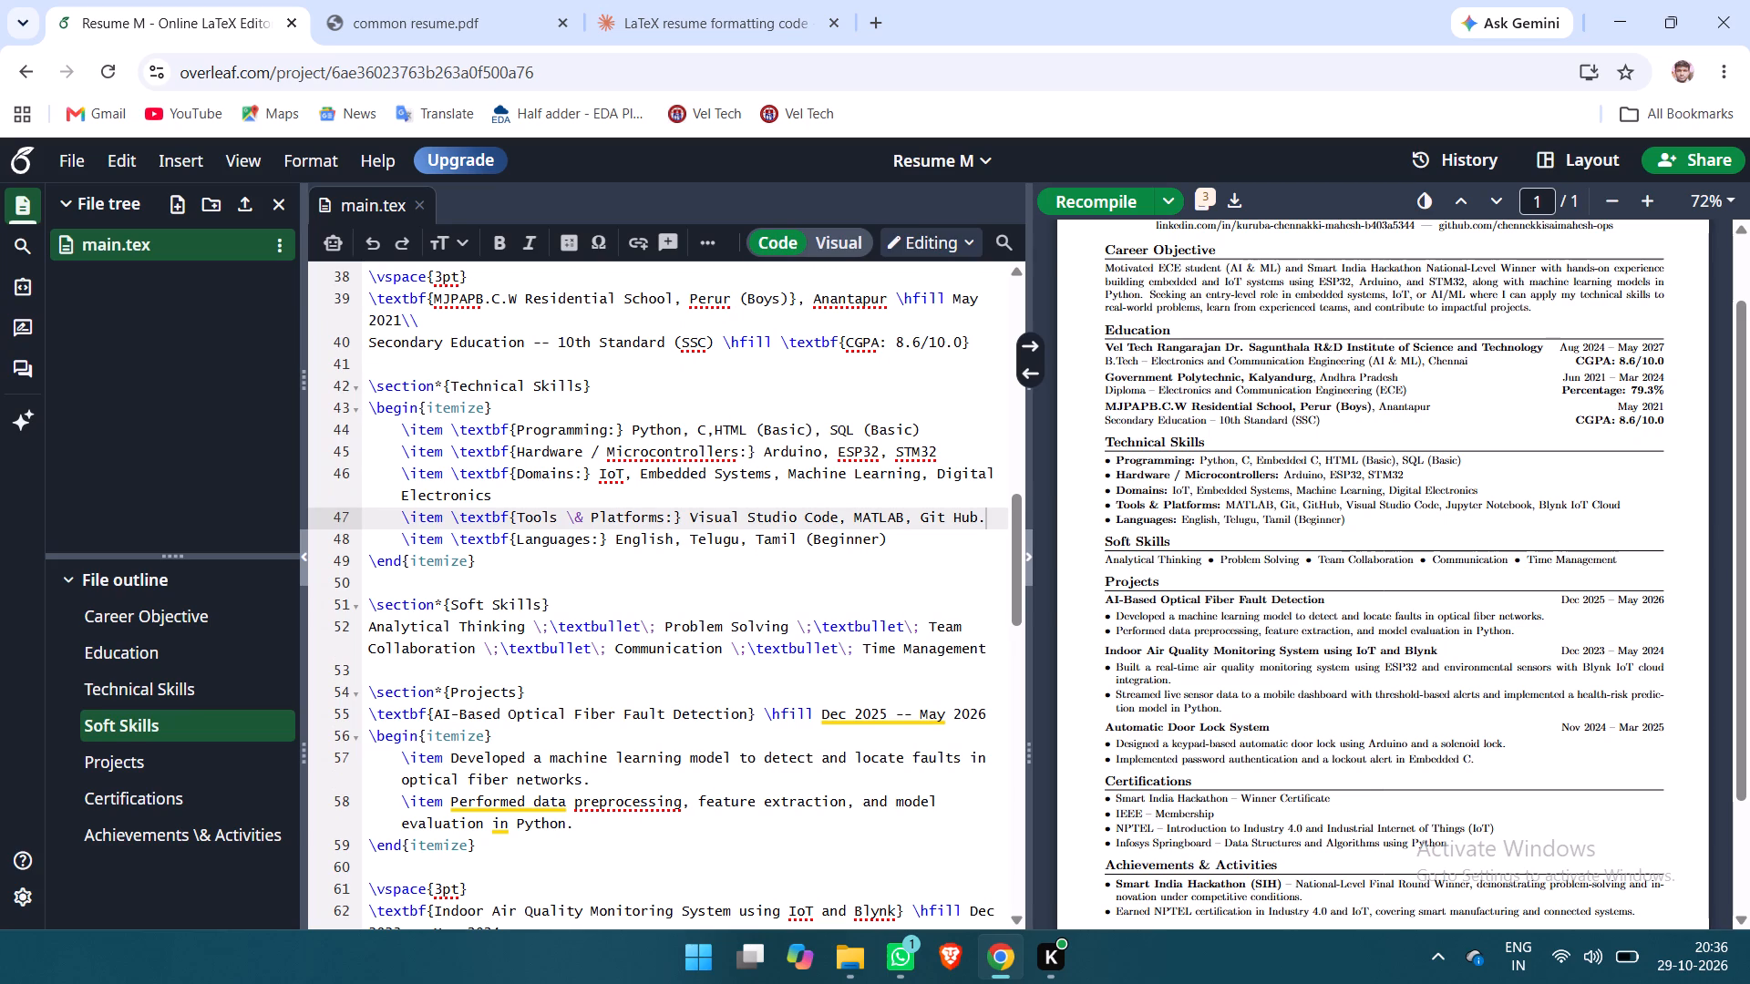
click(931, 475)
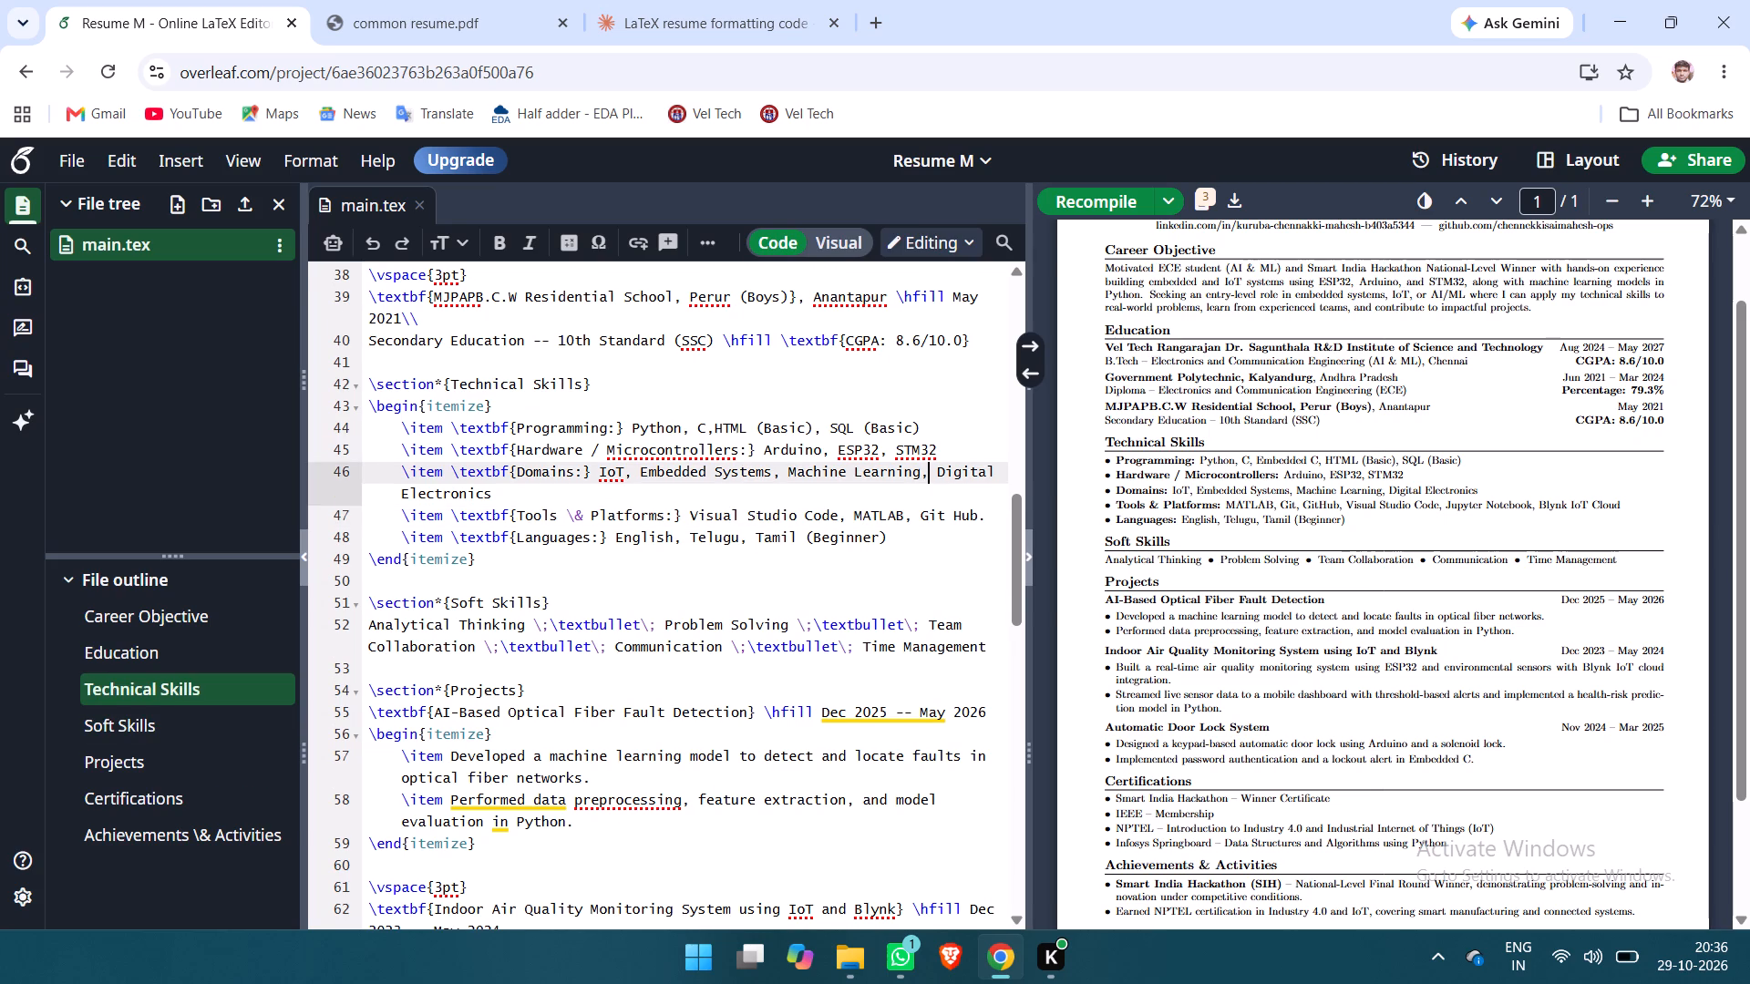
key(BackSpace)
key(BackSpace)
key(BackSpace)
key(BackSpace)
key(BackSpace)
key(BackSpace)
key(BackSpace)
key(BackSpace)
key(BackSpace)
key(BackSpace)
key(BackSpace)
key(BackSpace)
key(BackSpace)
key(BackSpace)
key(BackSpace)
key(BackSpace)
key(BackSpace)
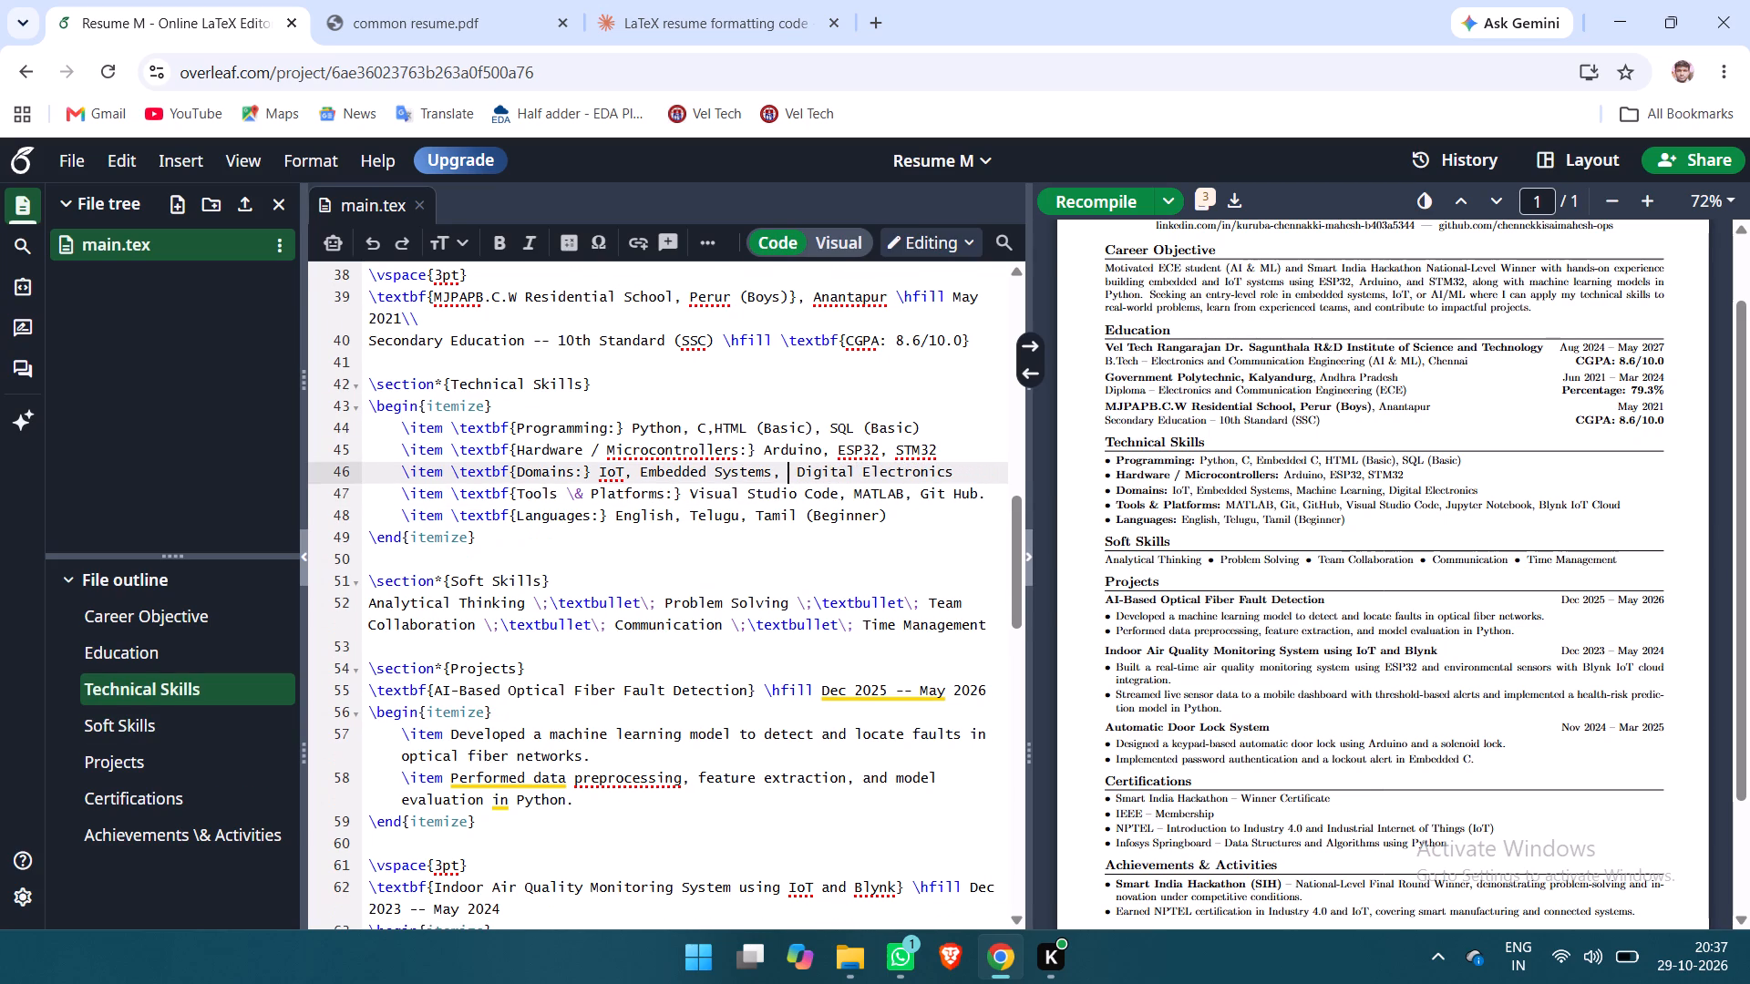
key(Right)
key(BackSpace)
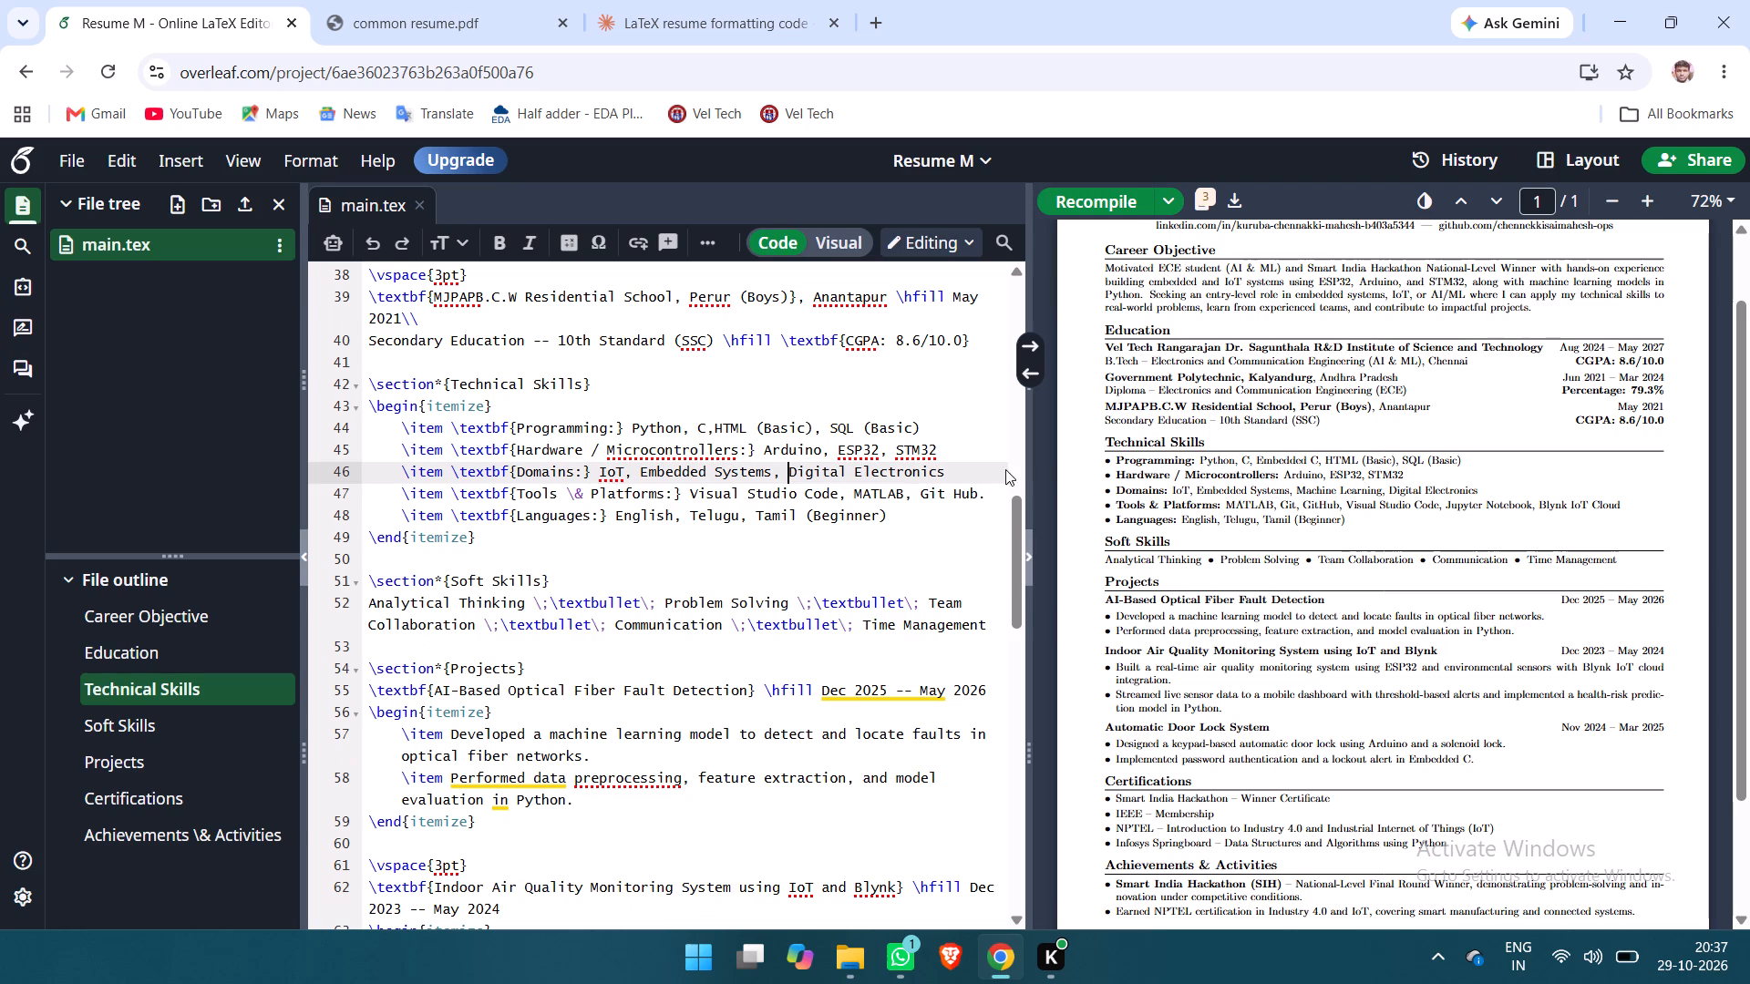
End the Domains line with a full stop after "Digital Electronics".
click(955, 467)
key(period)
scroll(1292, 576, down, 1)
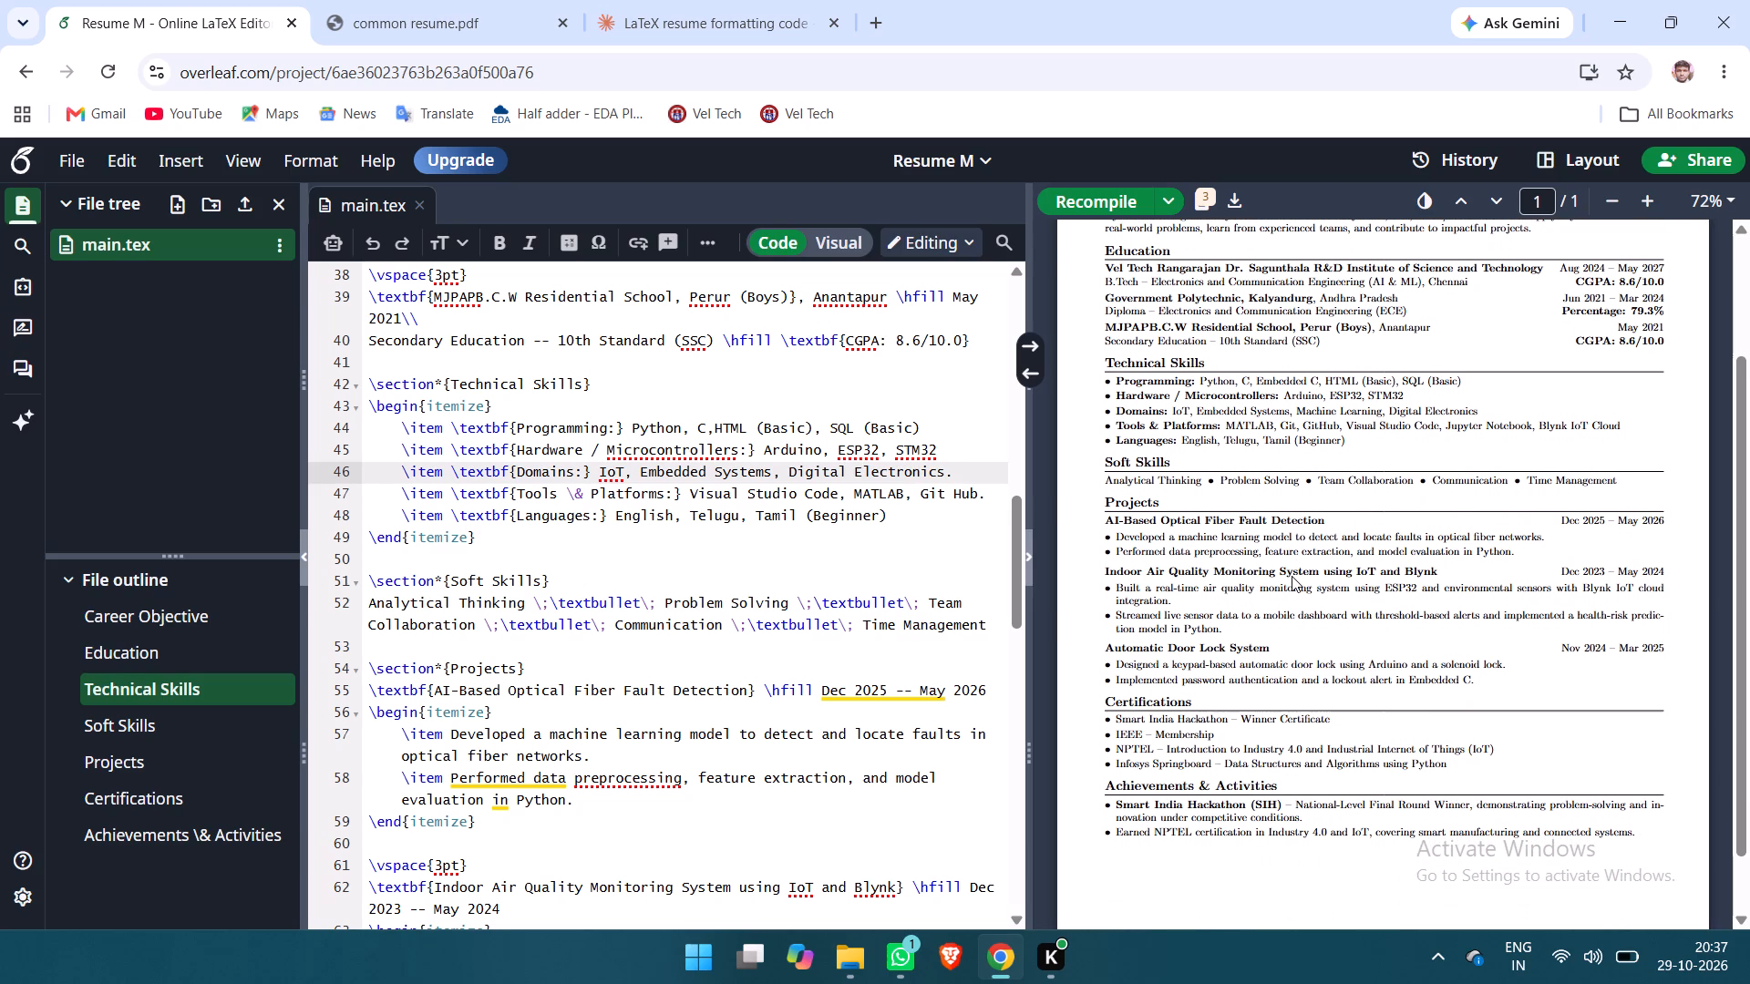
scroll(923, 638, down, 1)
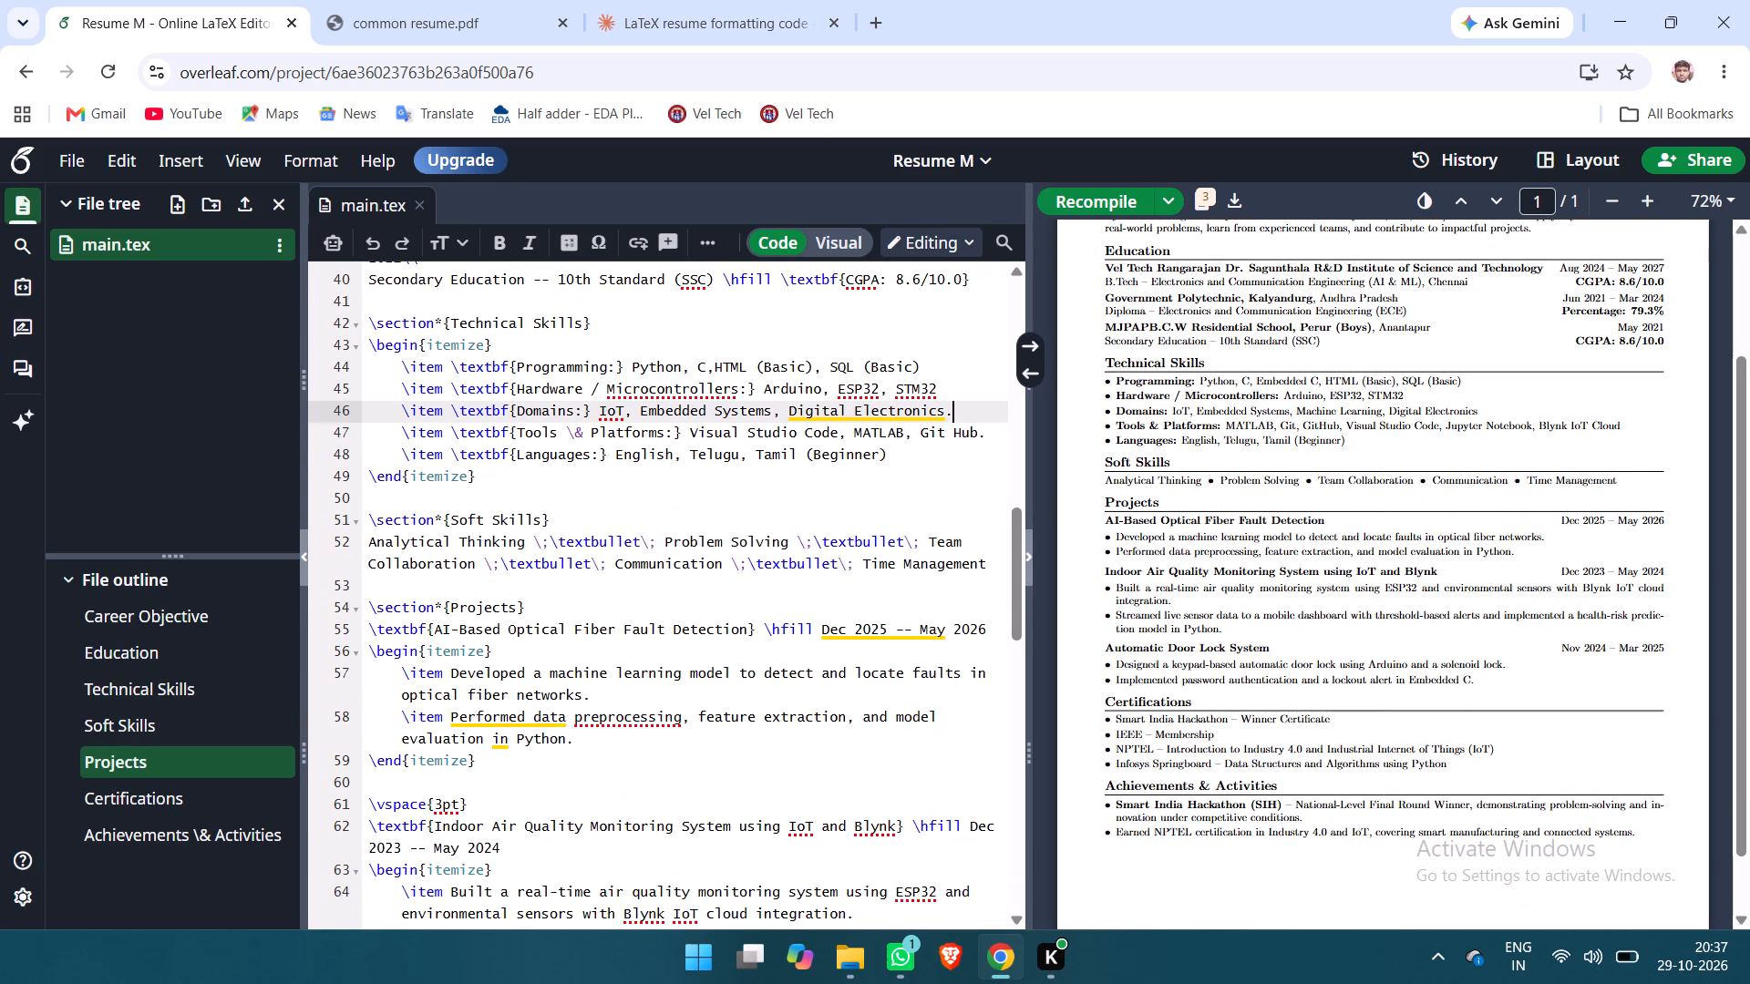
scroll(923, 638, down, 3)
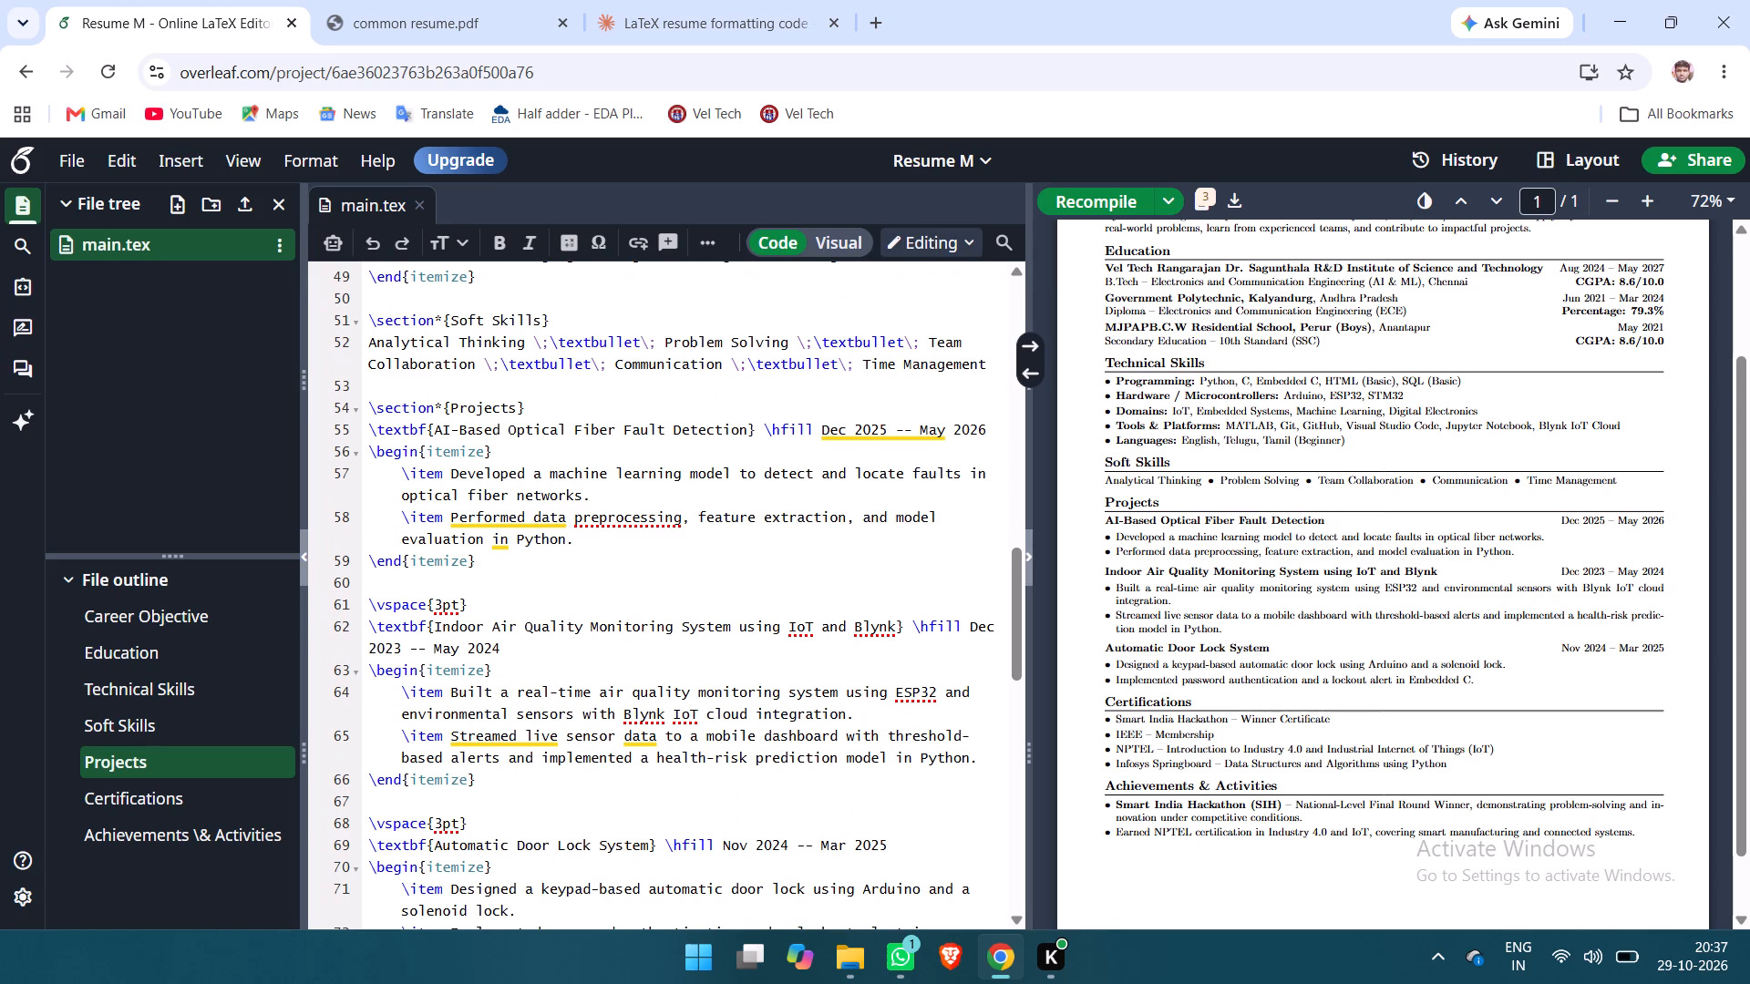
drag(989, 760, 403, 697)
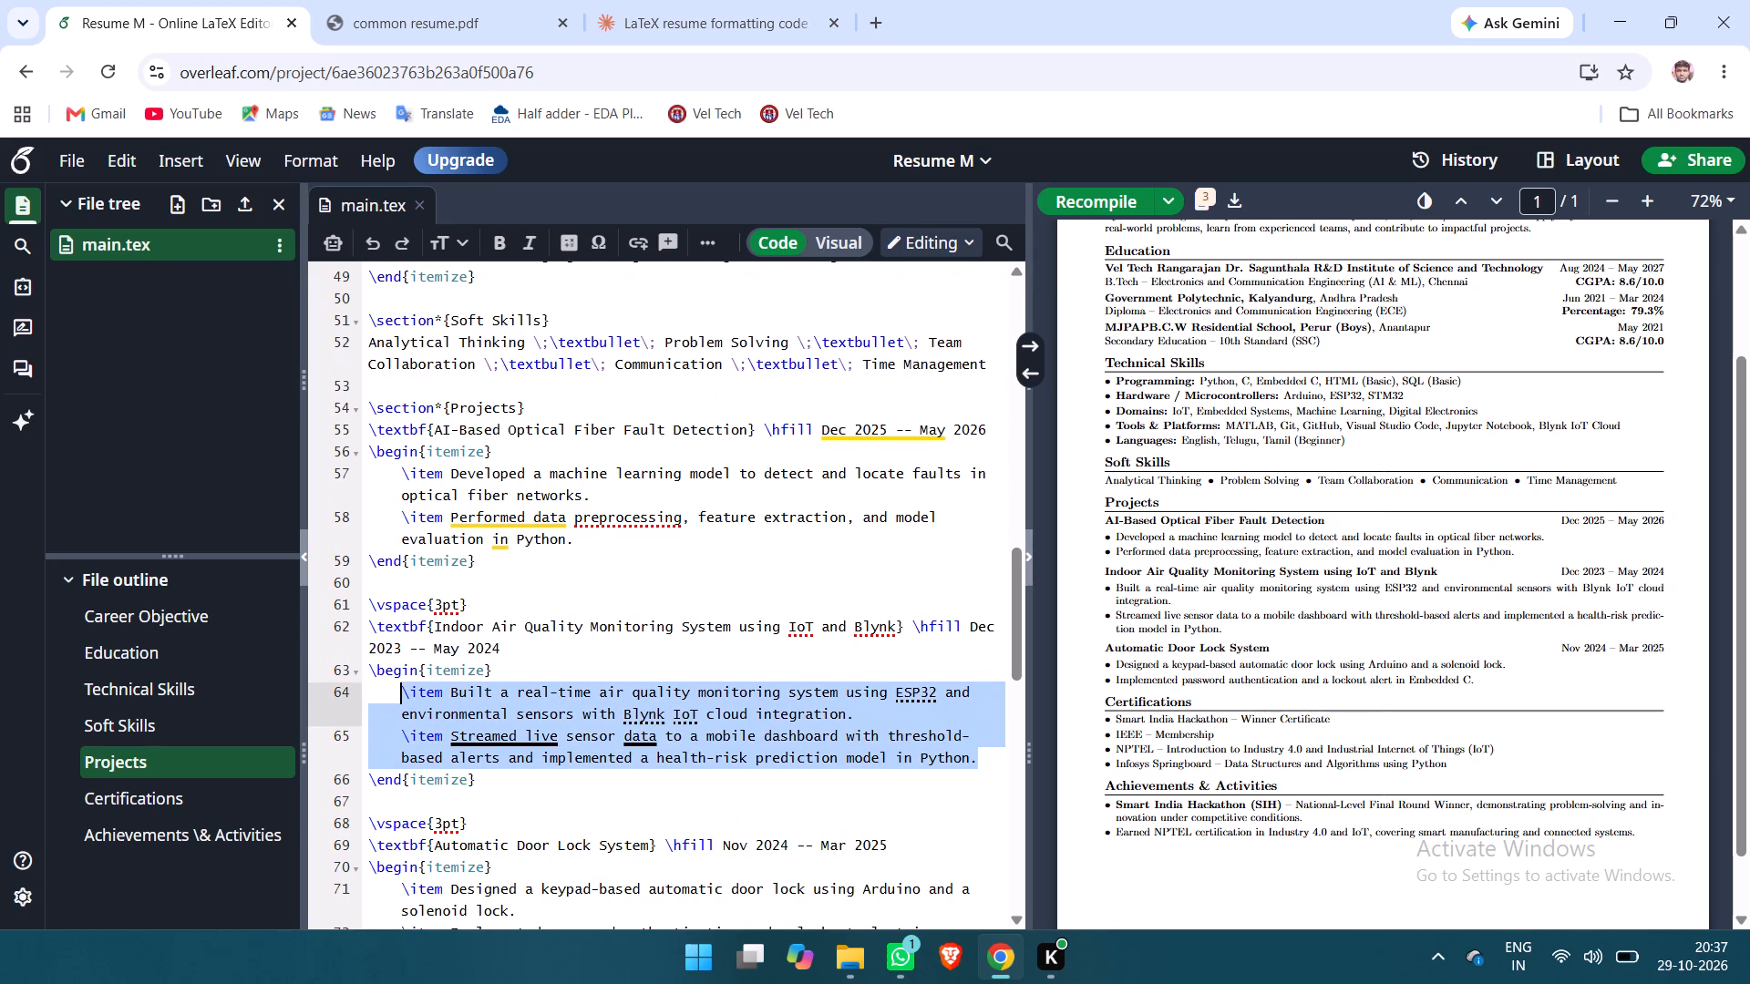
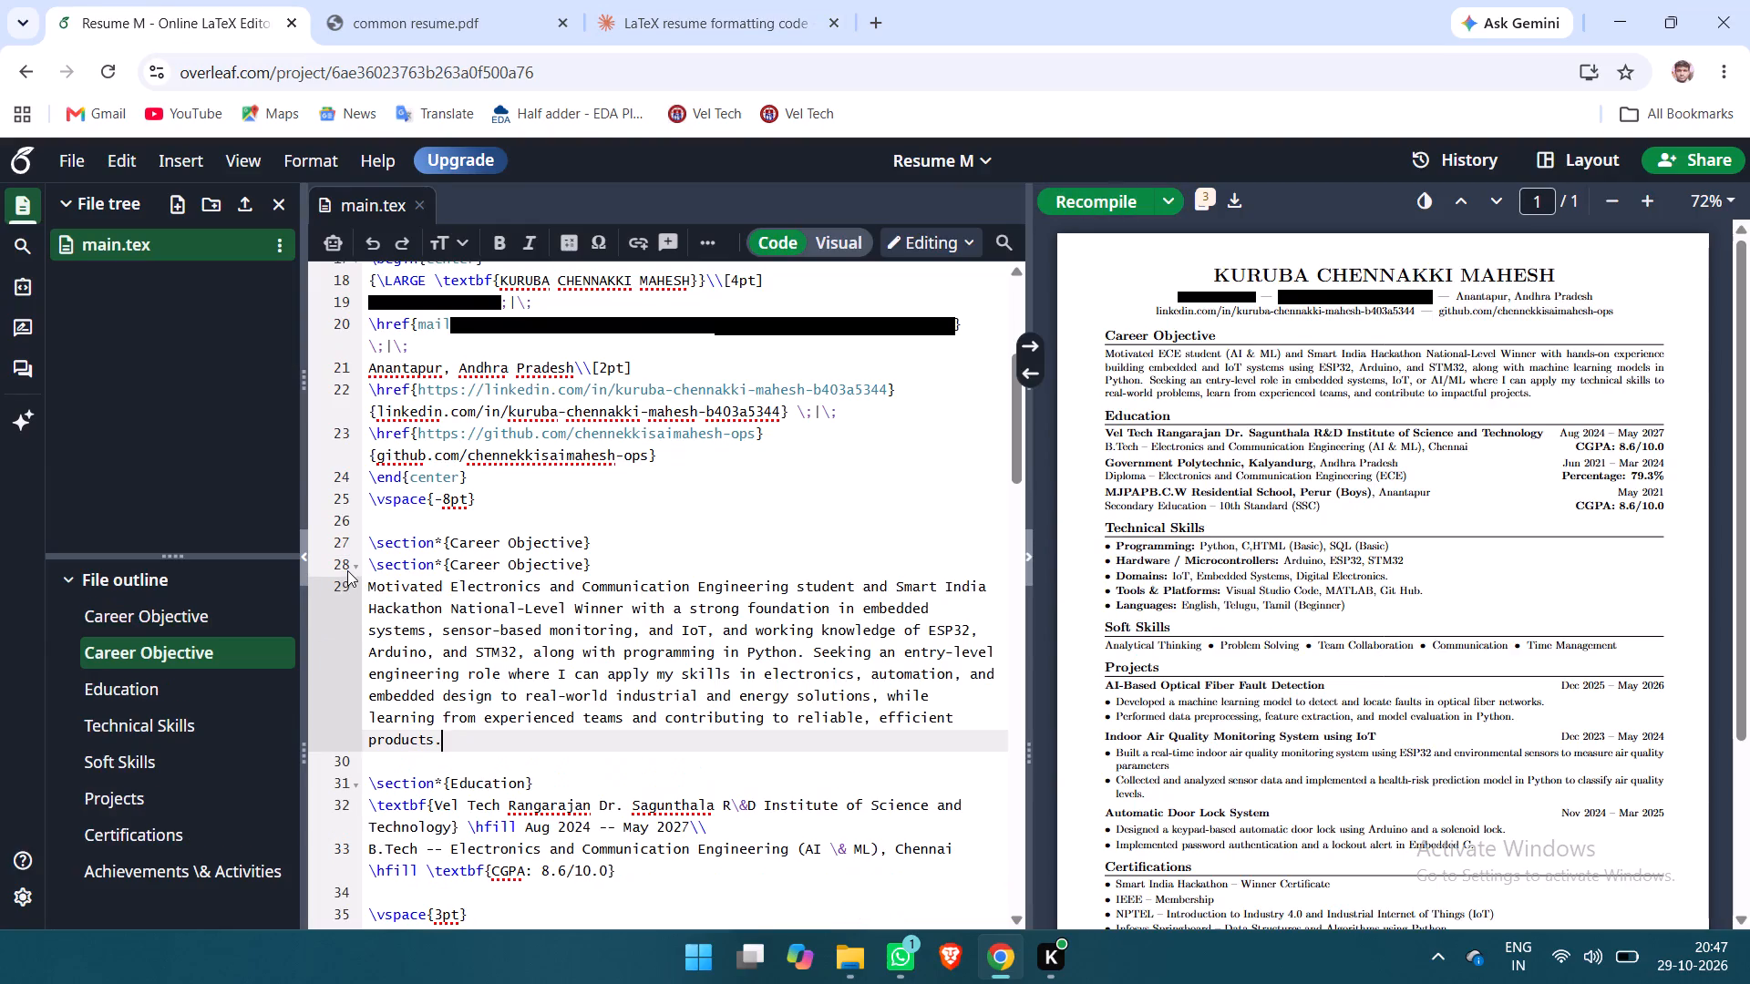
click(1084, 196)
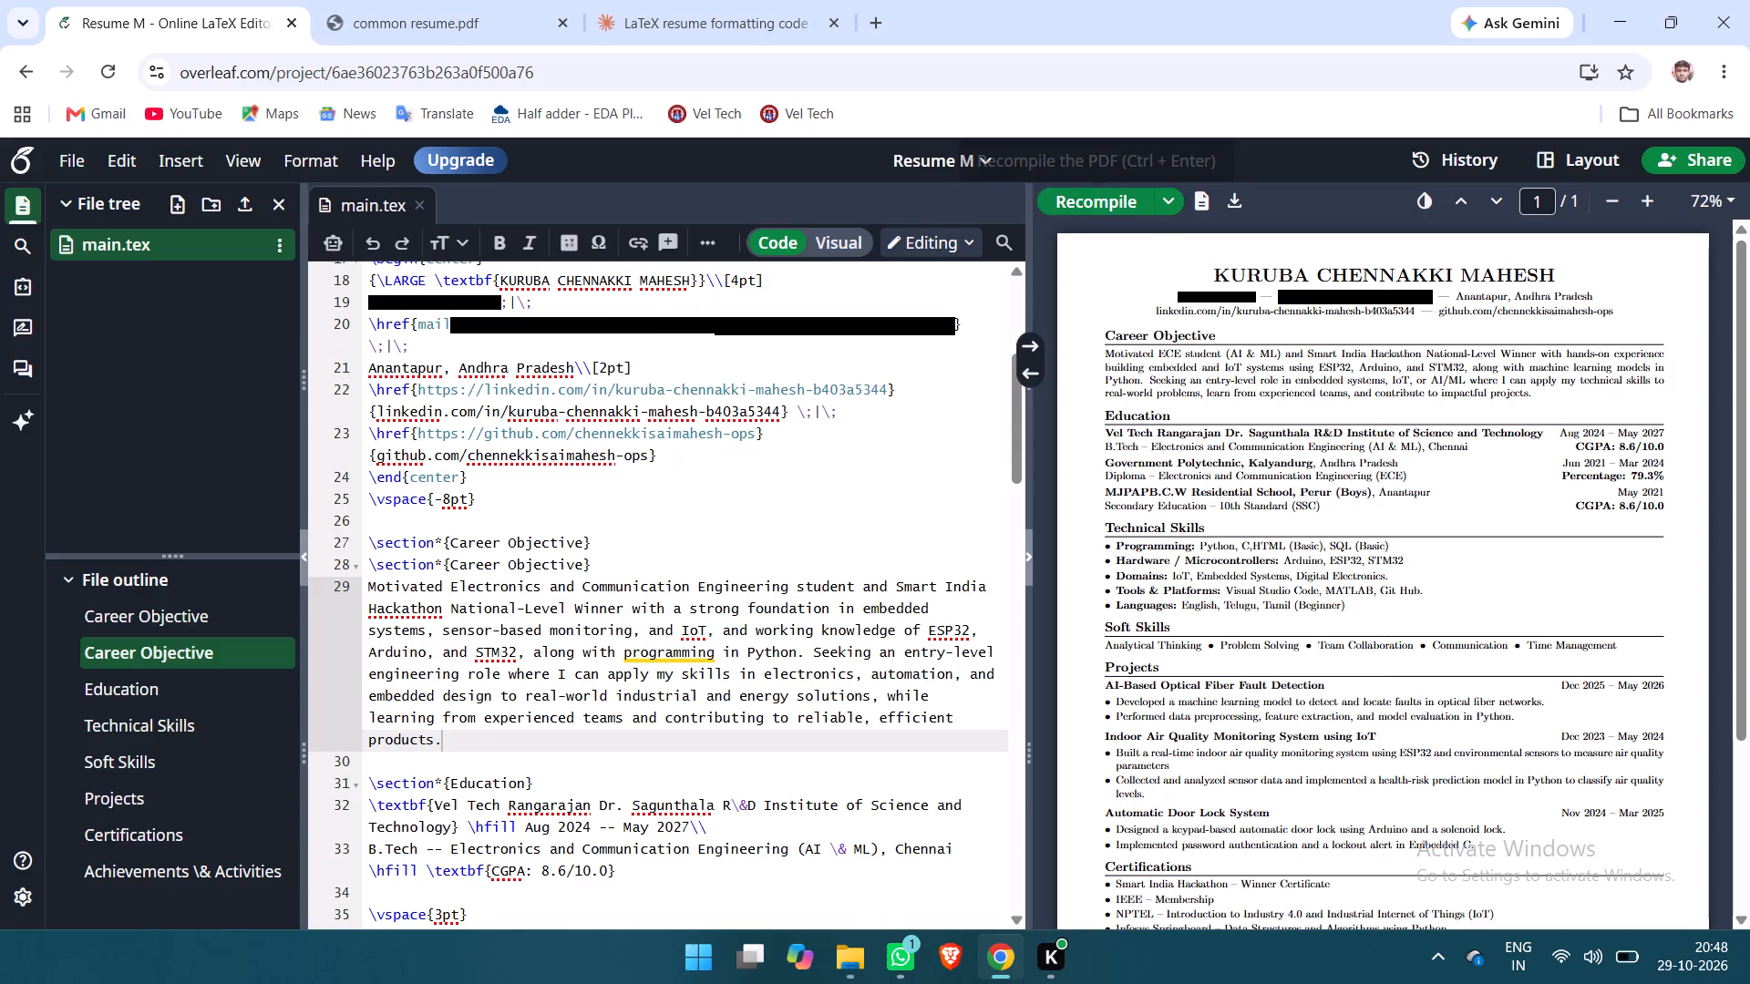
Delete the duplicate \section*{Career Objective} line above the new objective paragraph and recompile the resume.
click(596, 569)
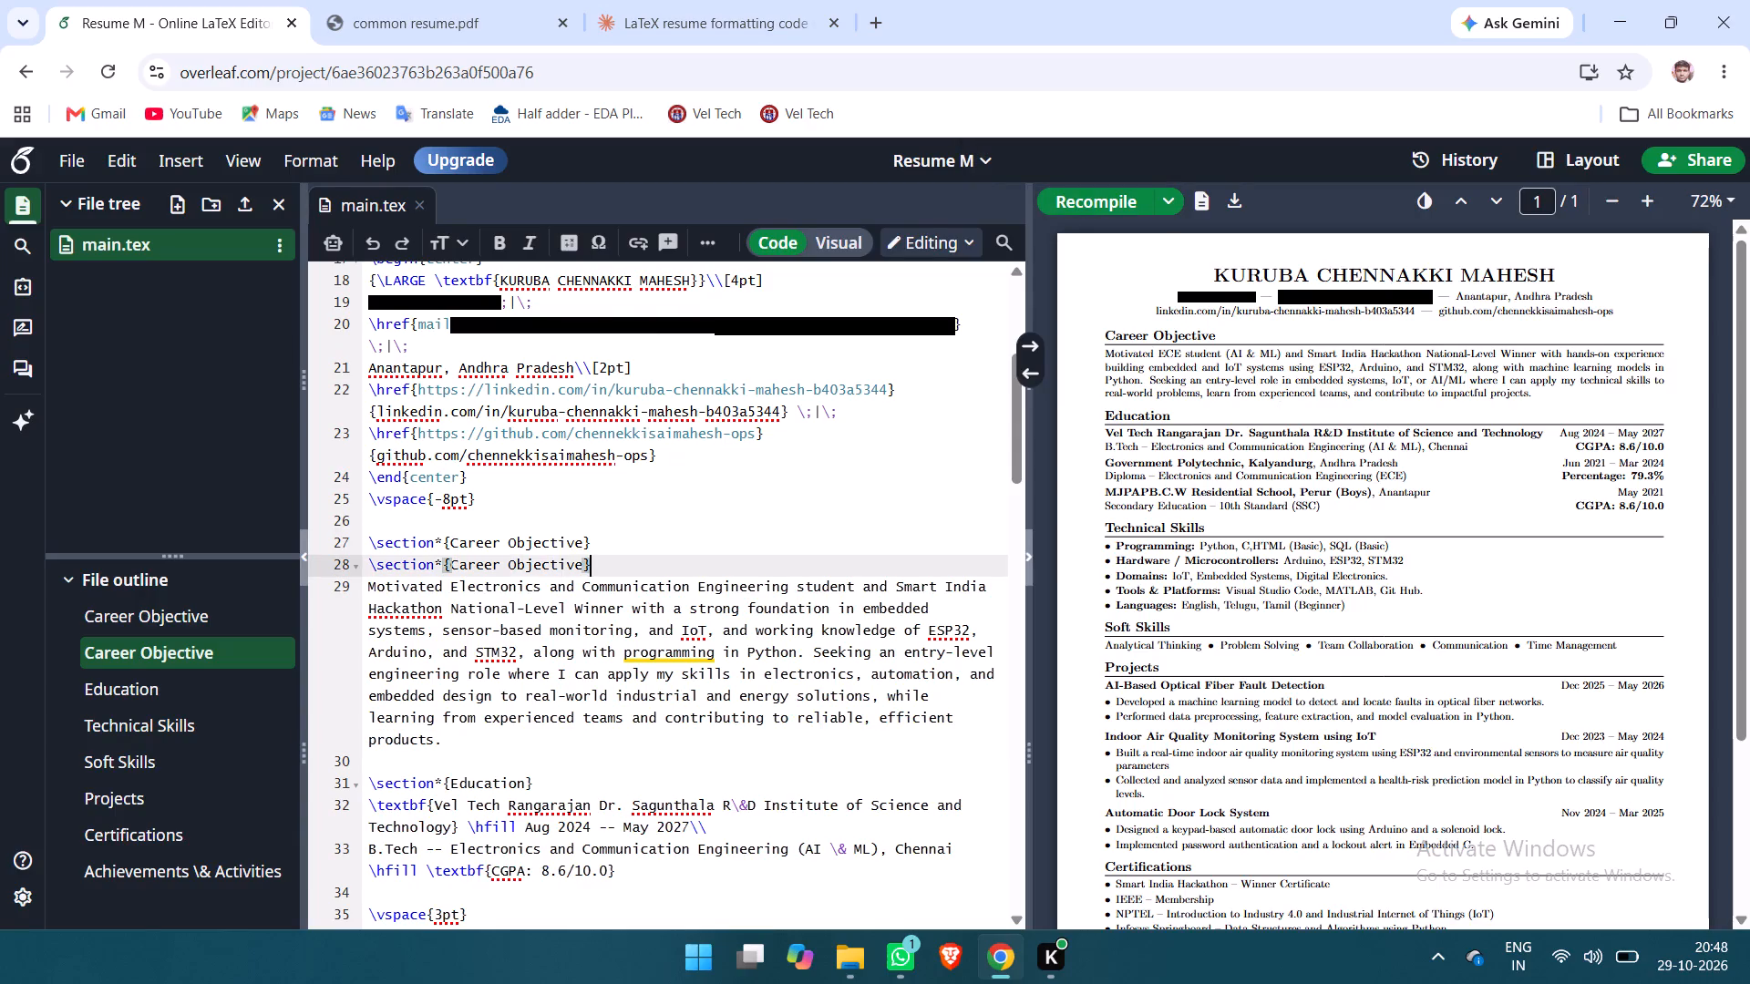
key(BackSpace)
key(BackSpace)
key(BackSpace)
key(BackSpace)
key(BackSpace)
key(BackSpace)
key(BackSpace)
key(BackSpace)
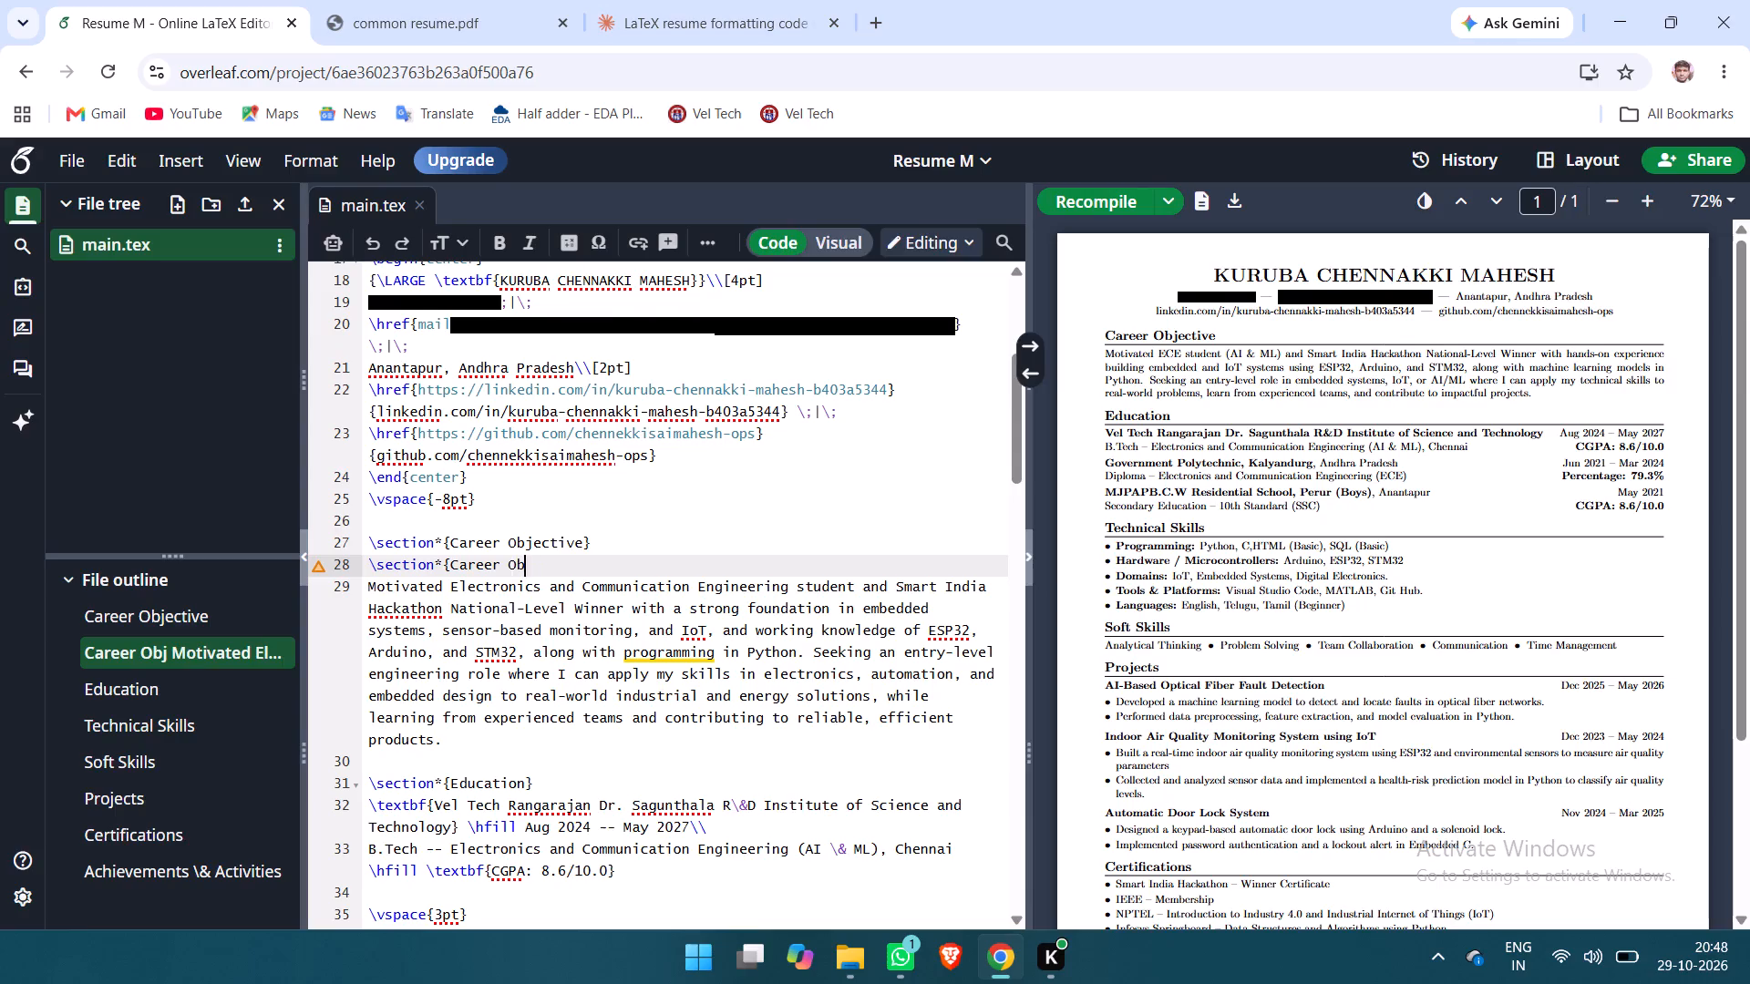
key(BackSpace)
key(BackSpace)
key(BackSpace)
key(BackSpace)
key(BackSpace)
key(BackSpace)
key(BackSpace)
key(BackSpace)
key(BackSpace)
key(BackSpace)
key(BackSpace)
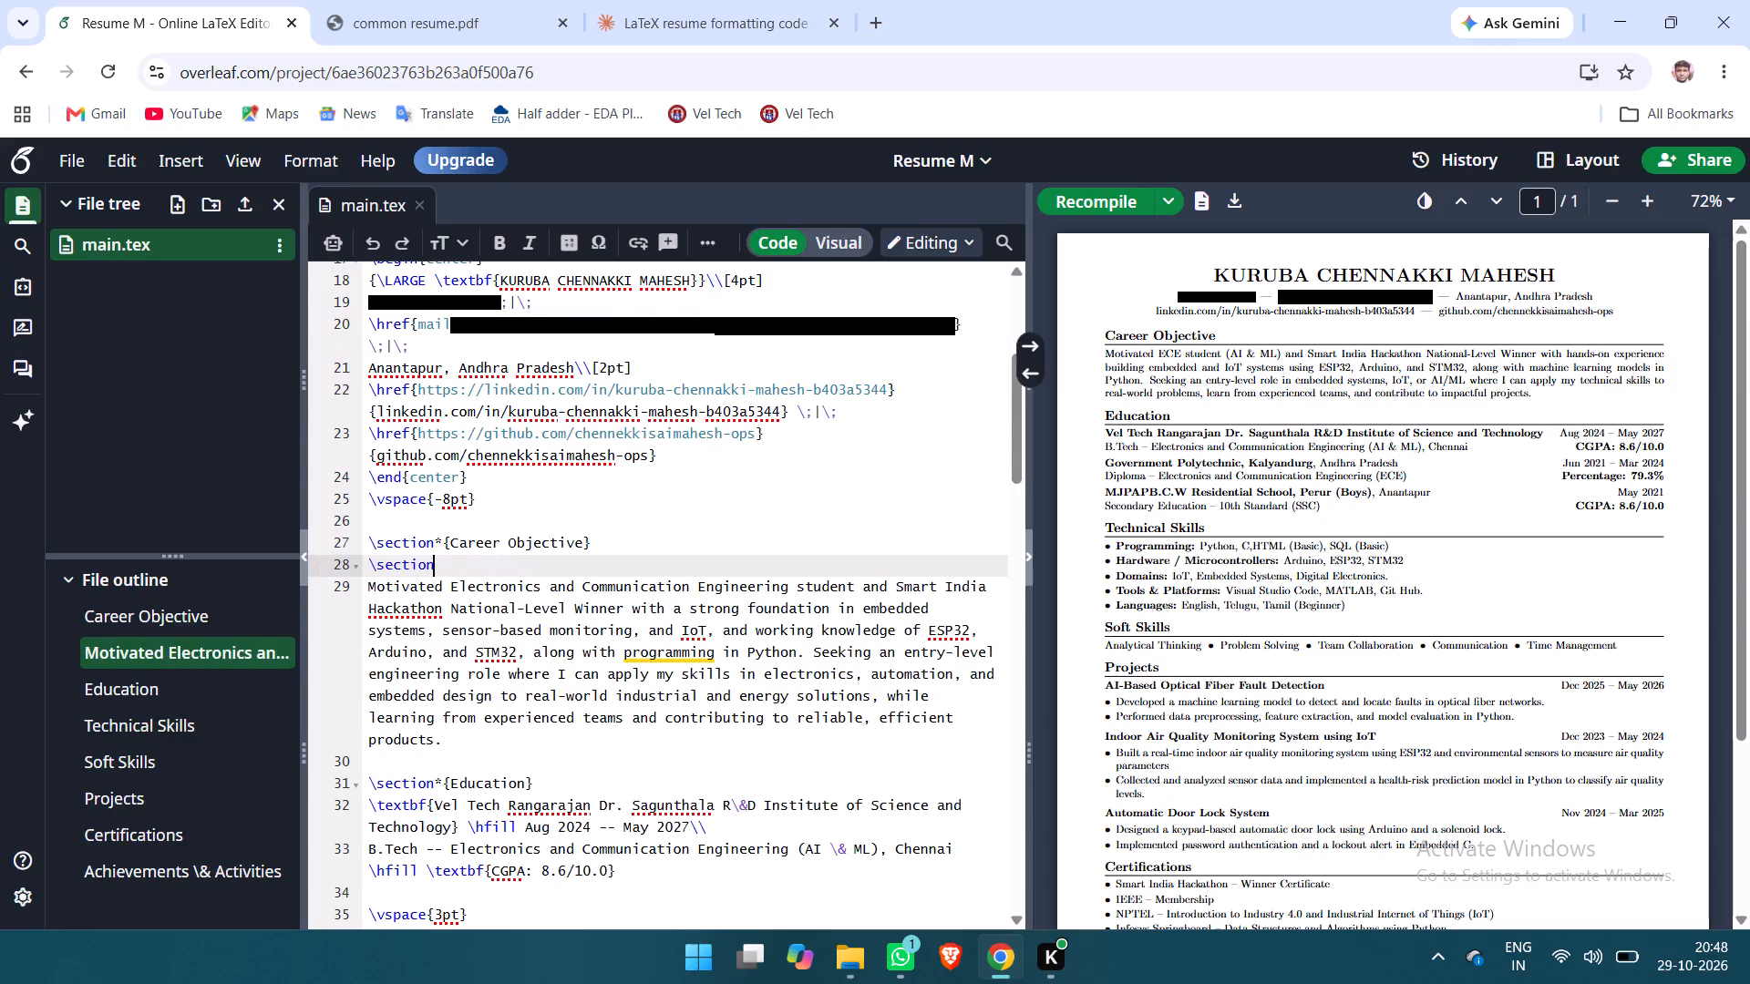
key(BackSpace)
key(BackSpace)
key(BackSpace)
key(BackSpace)
key(BackSpace)
key(BackSpace)
key(BackSpace)
key(BackSpace)
key(BackSpace)
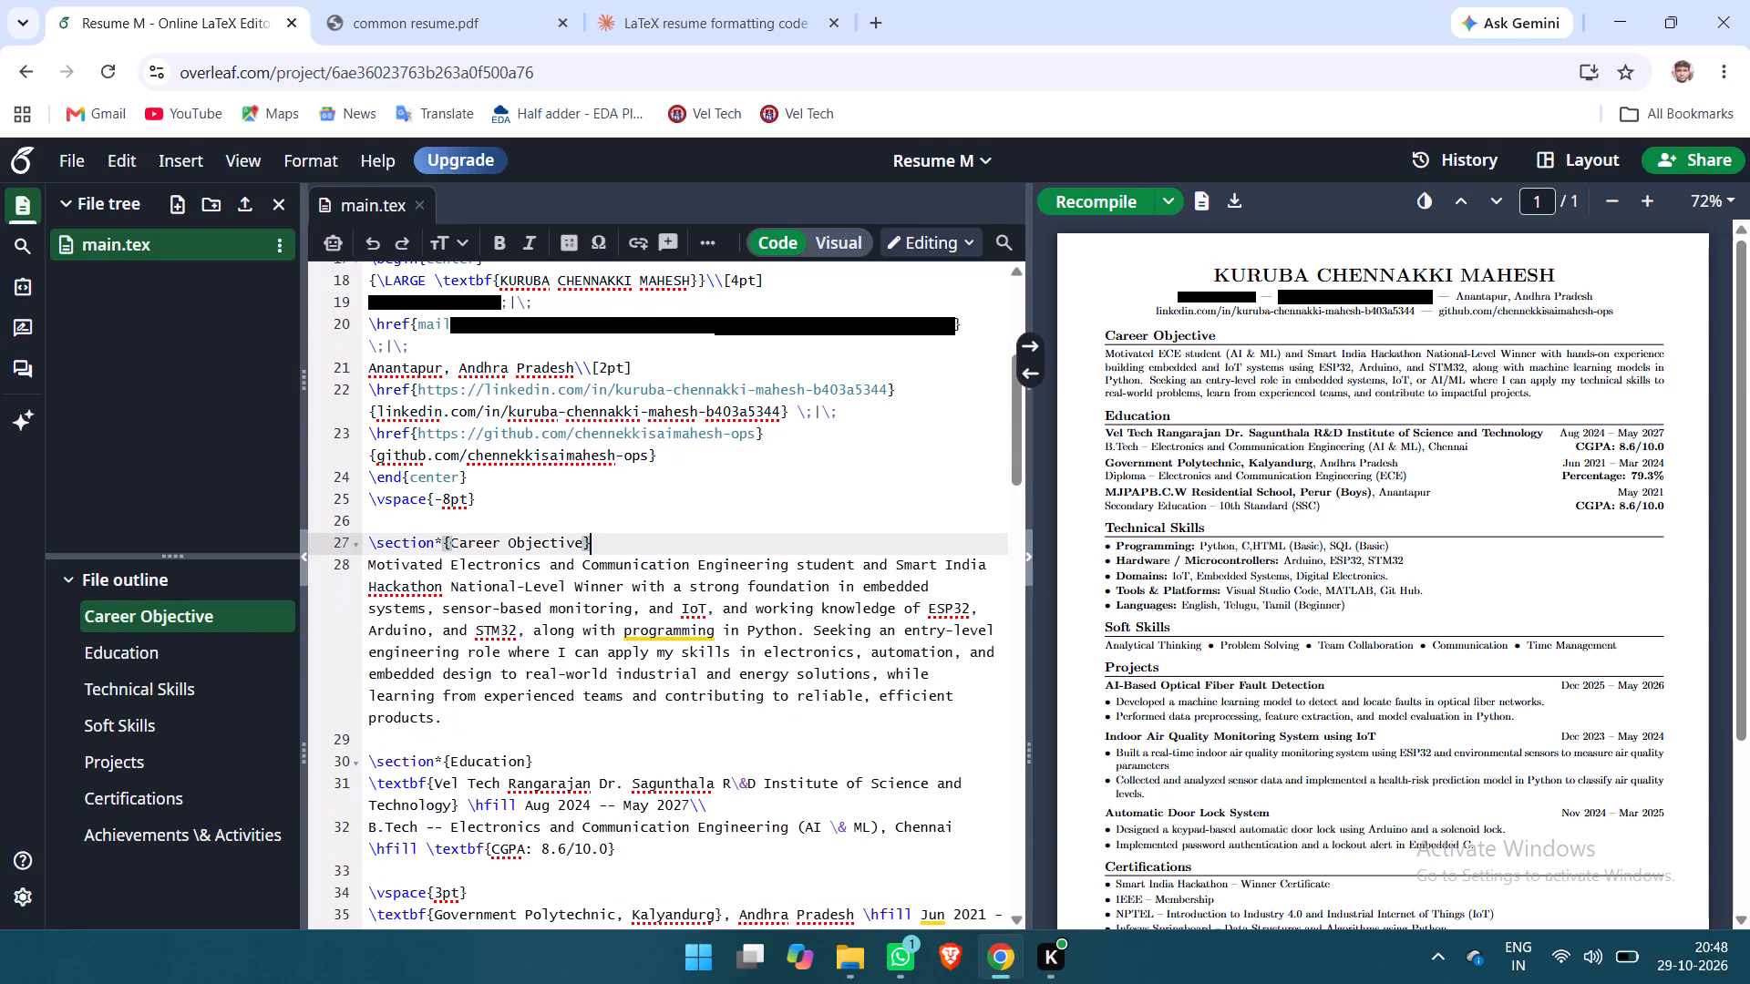
click(1082, 190)
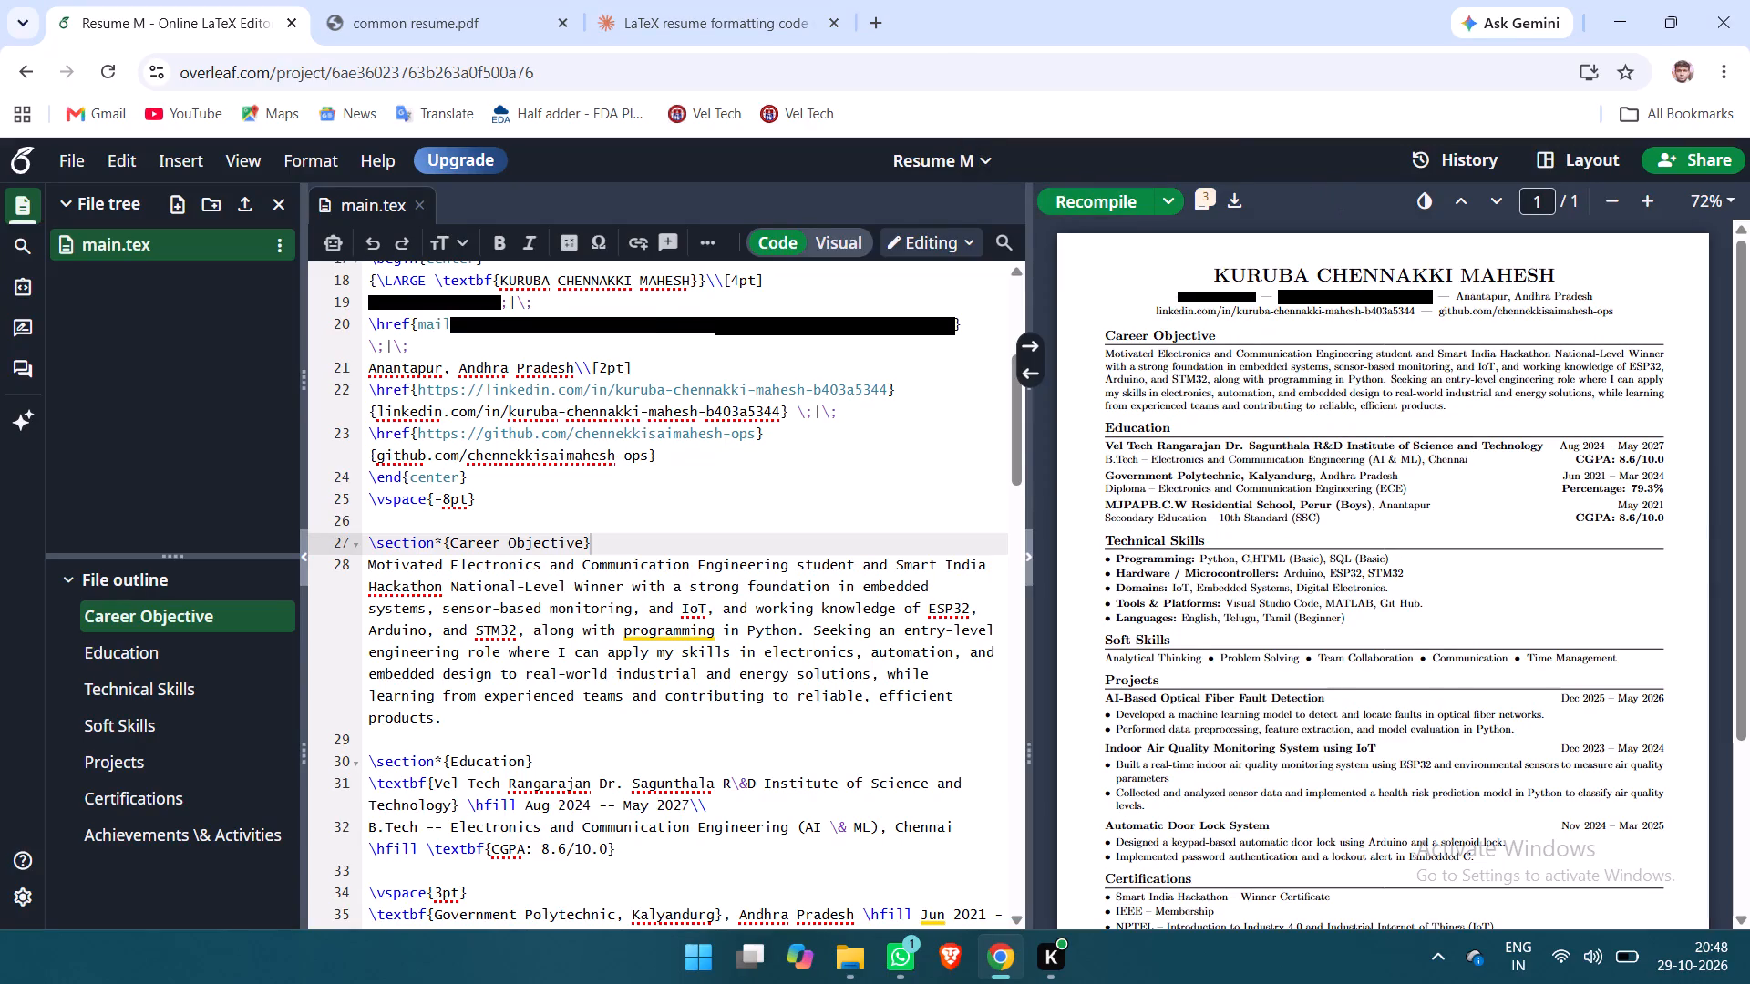
scroll(1334, 400, down, 3)
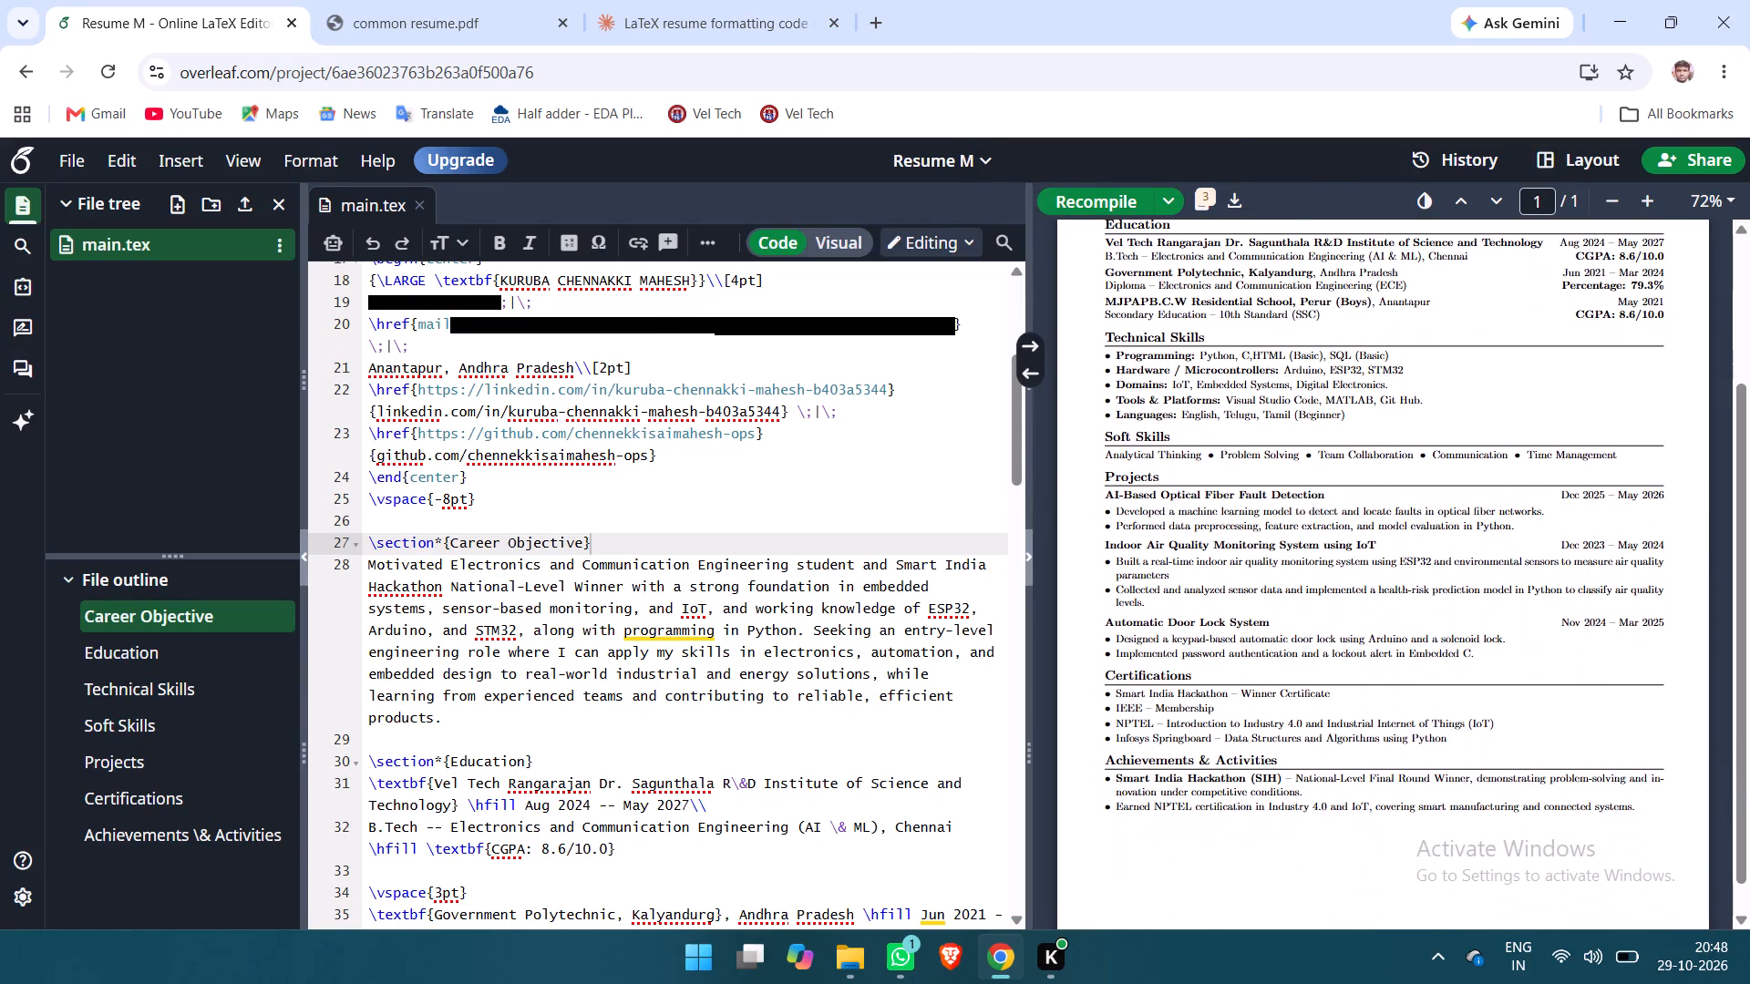
double_click(1434, 530)
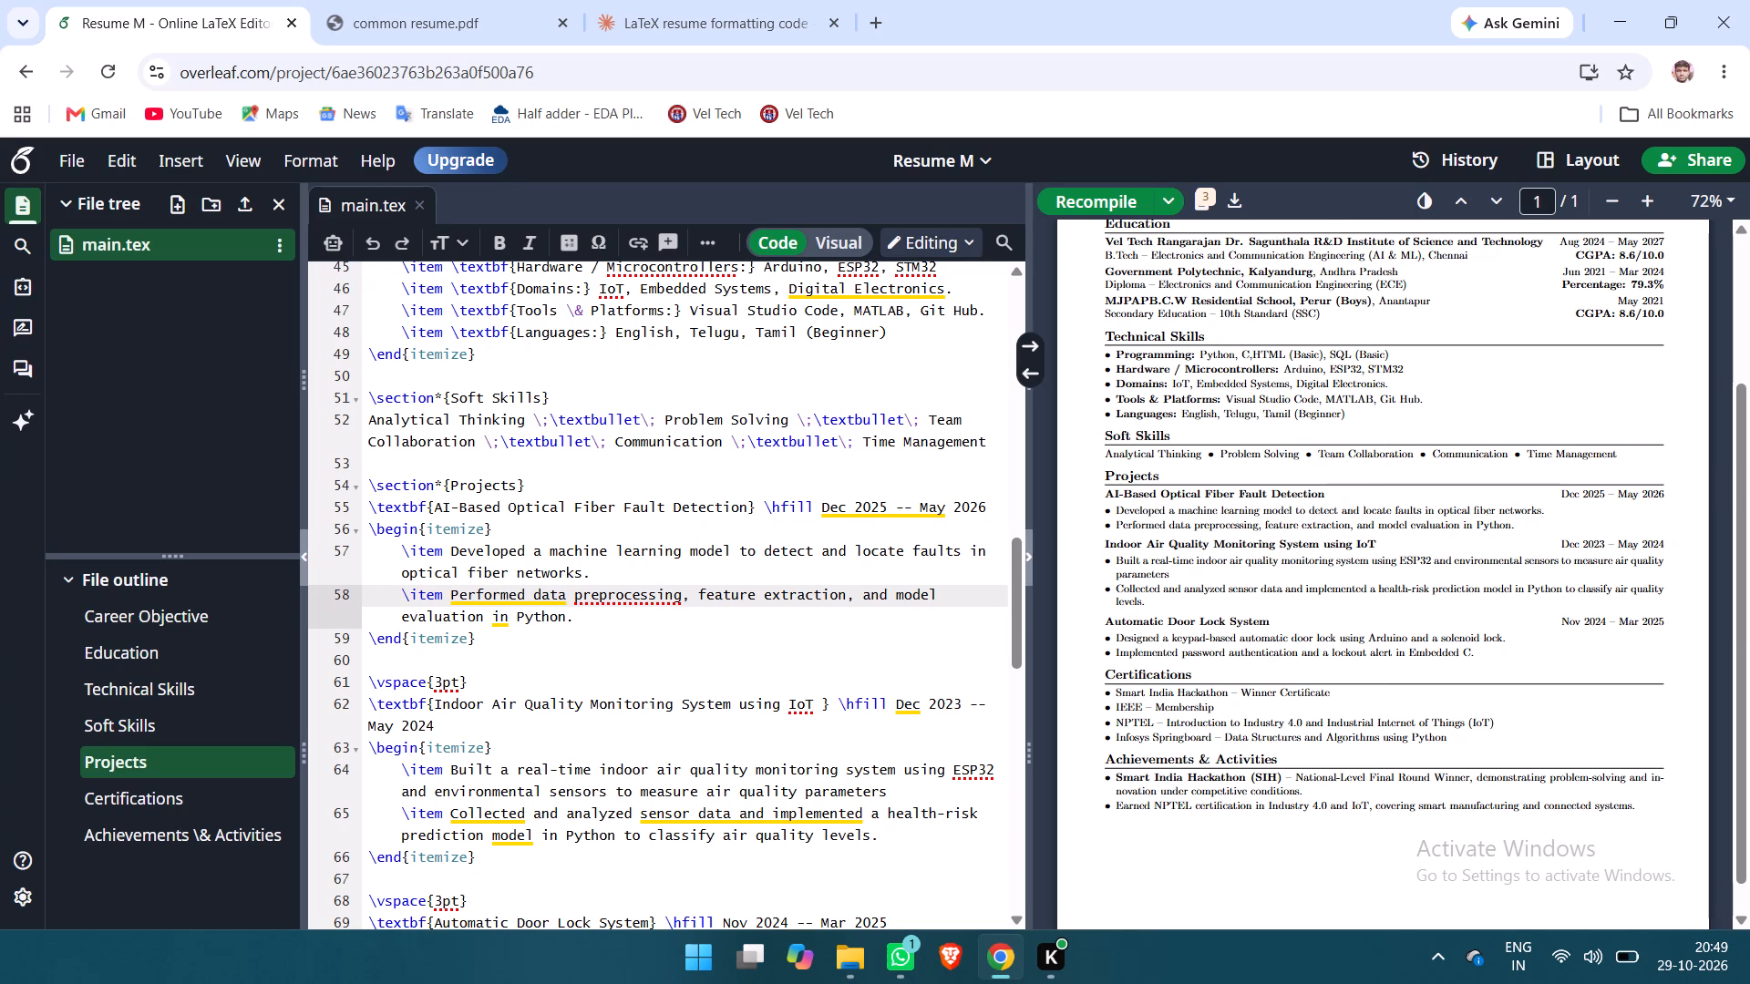
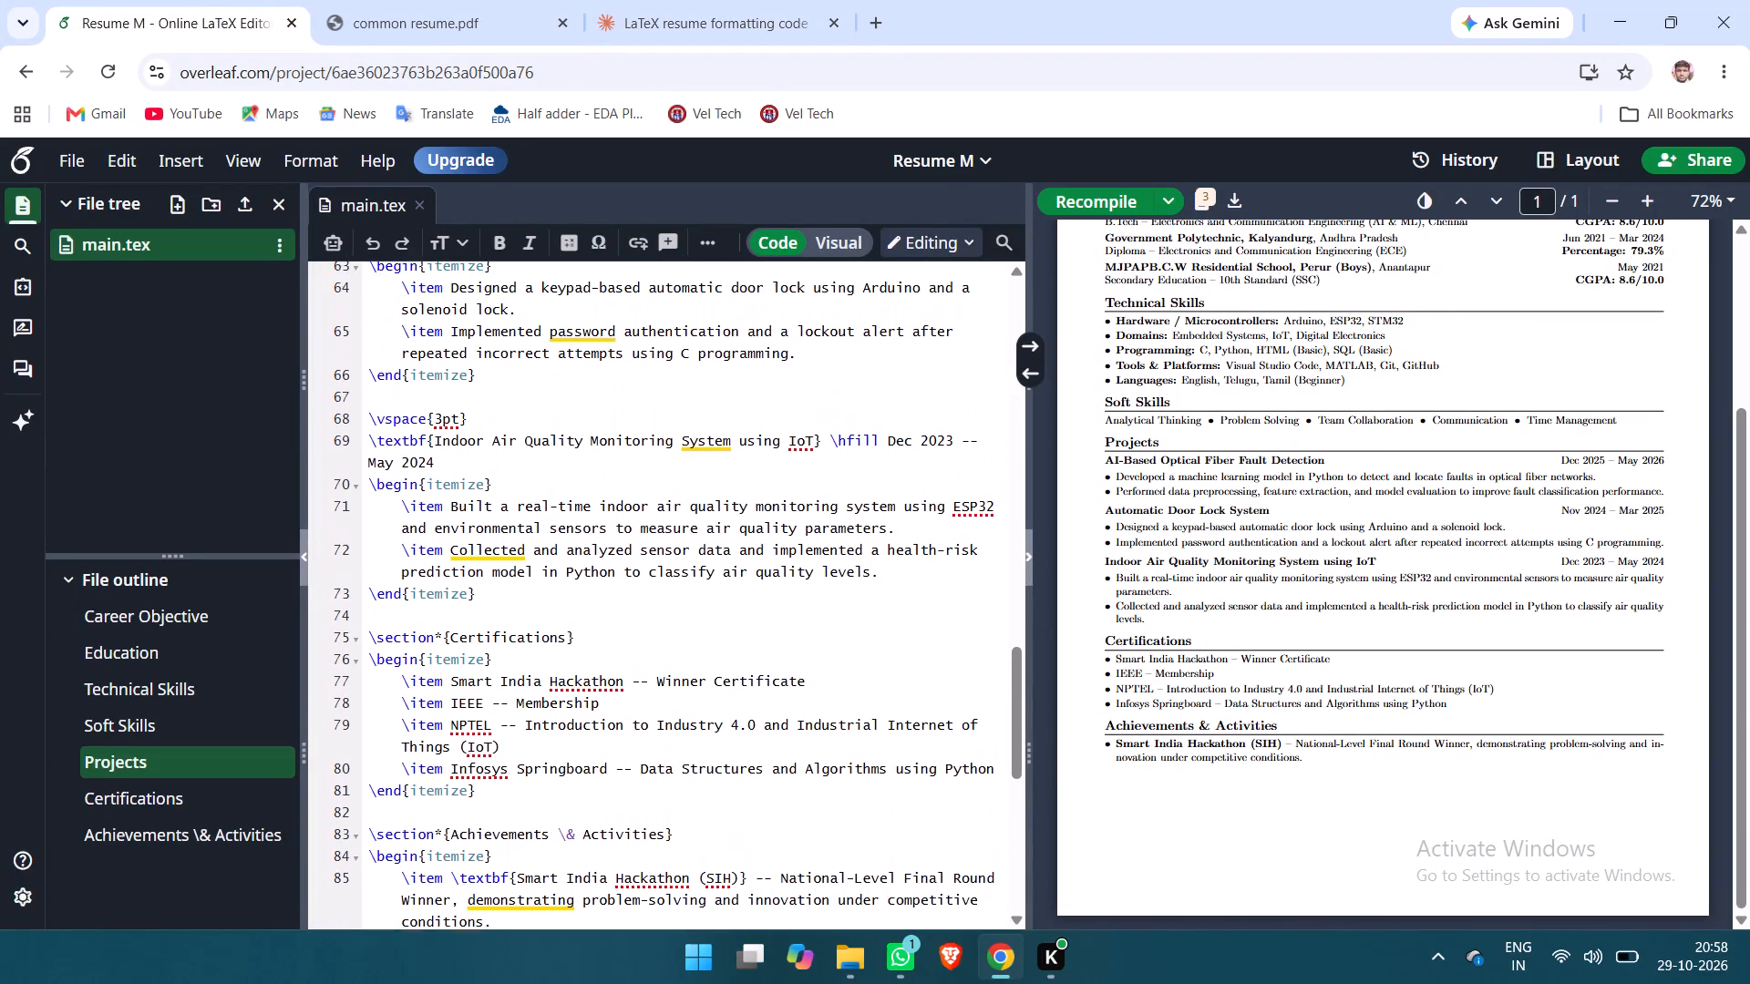
scroll(867, 608, down, 1)
scroll(867, 608, up, 5)
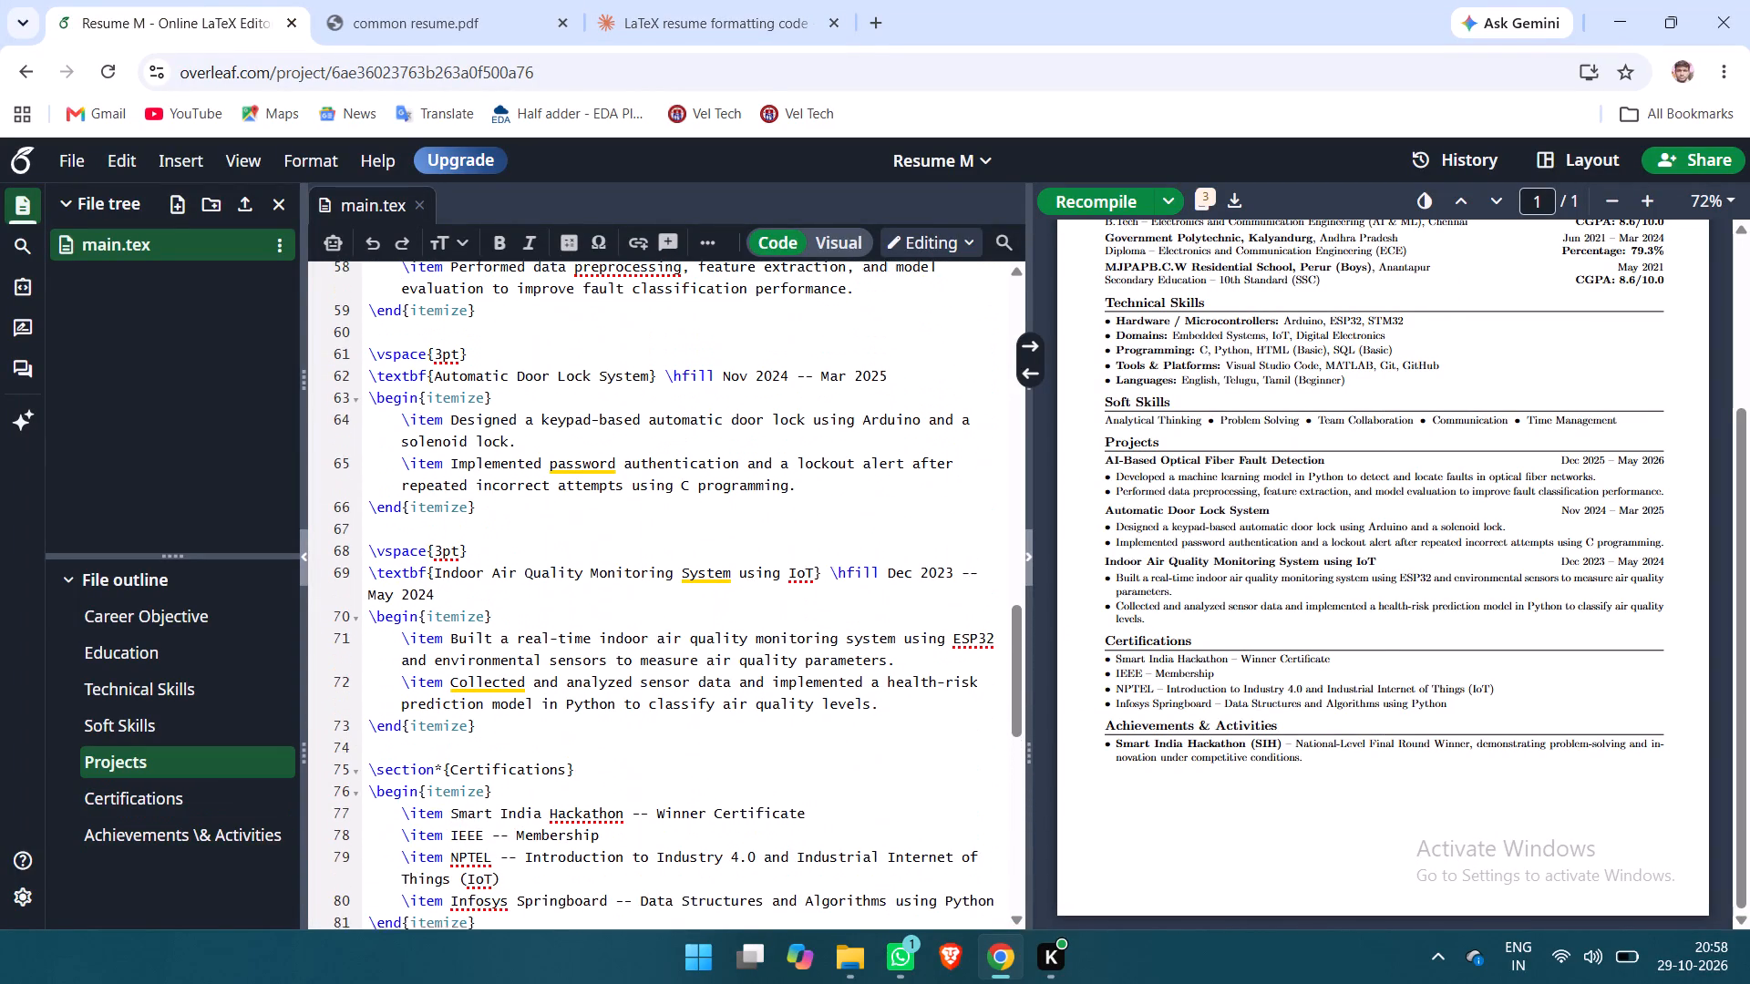
scroll(867, 608, up, 1)
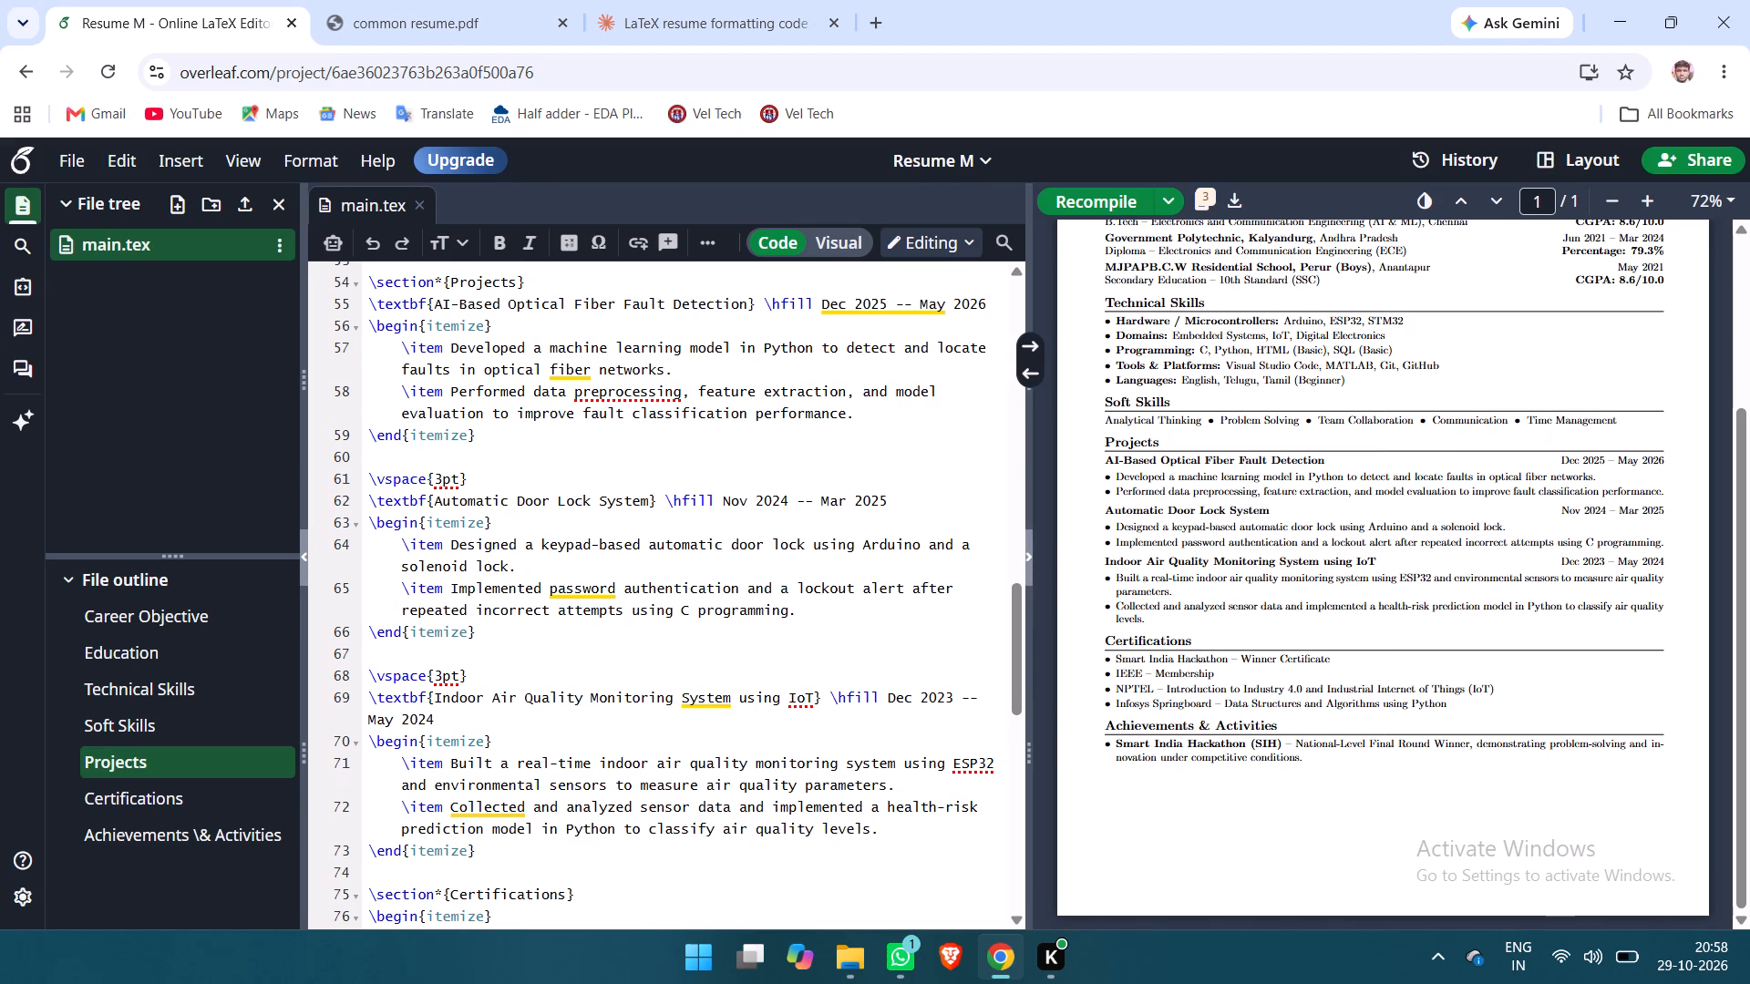
key(super+v)
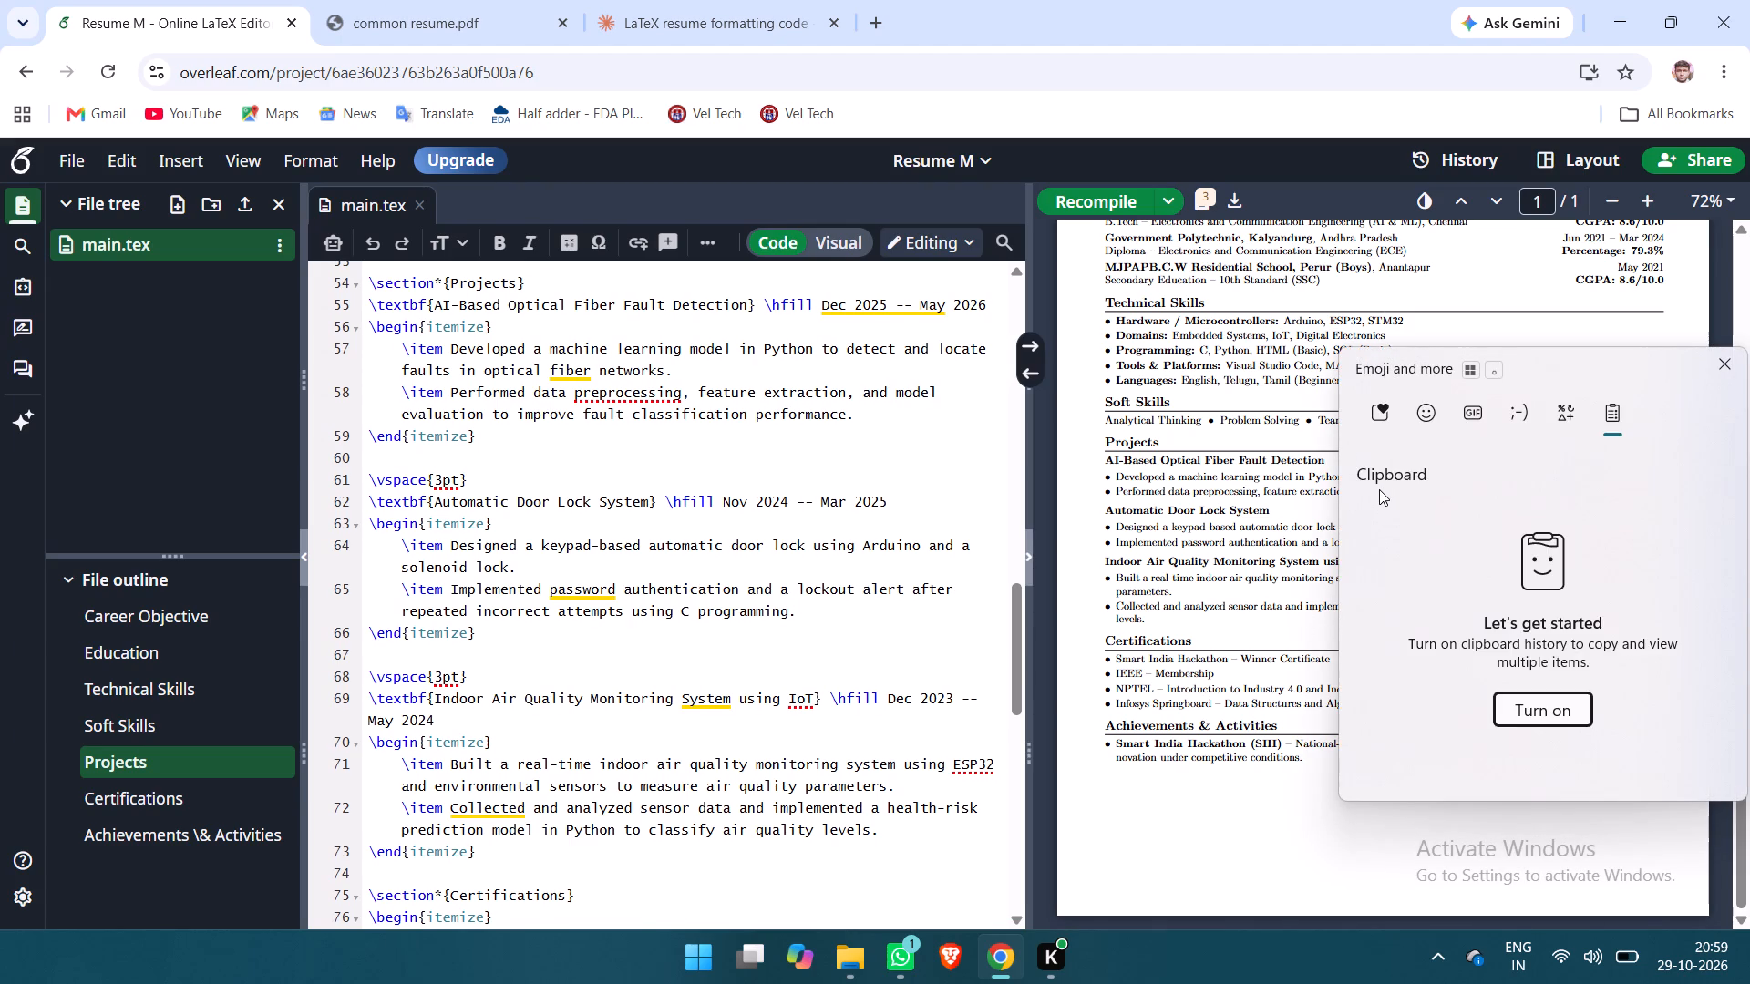
click(1559, 695)
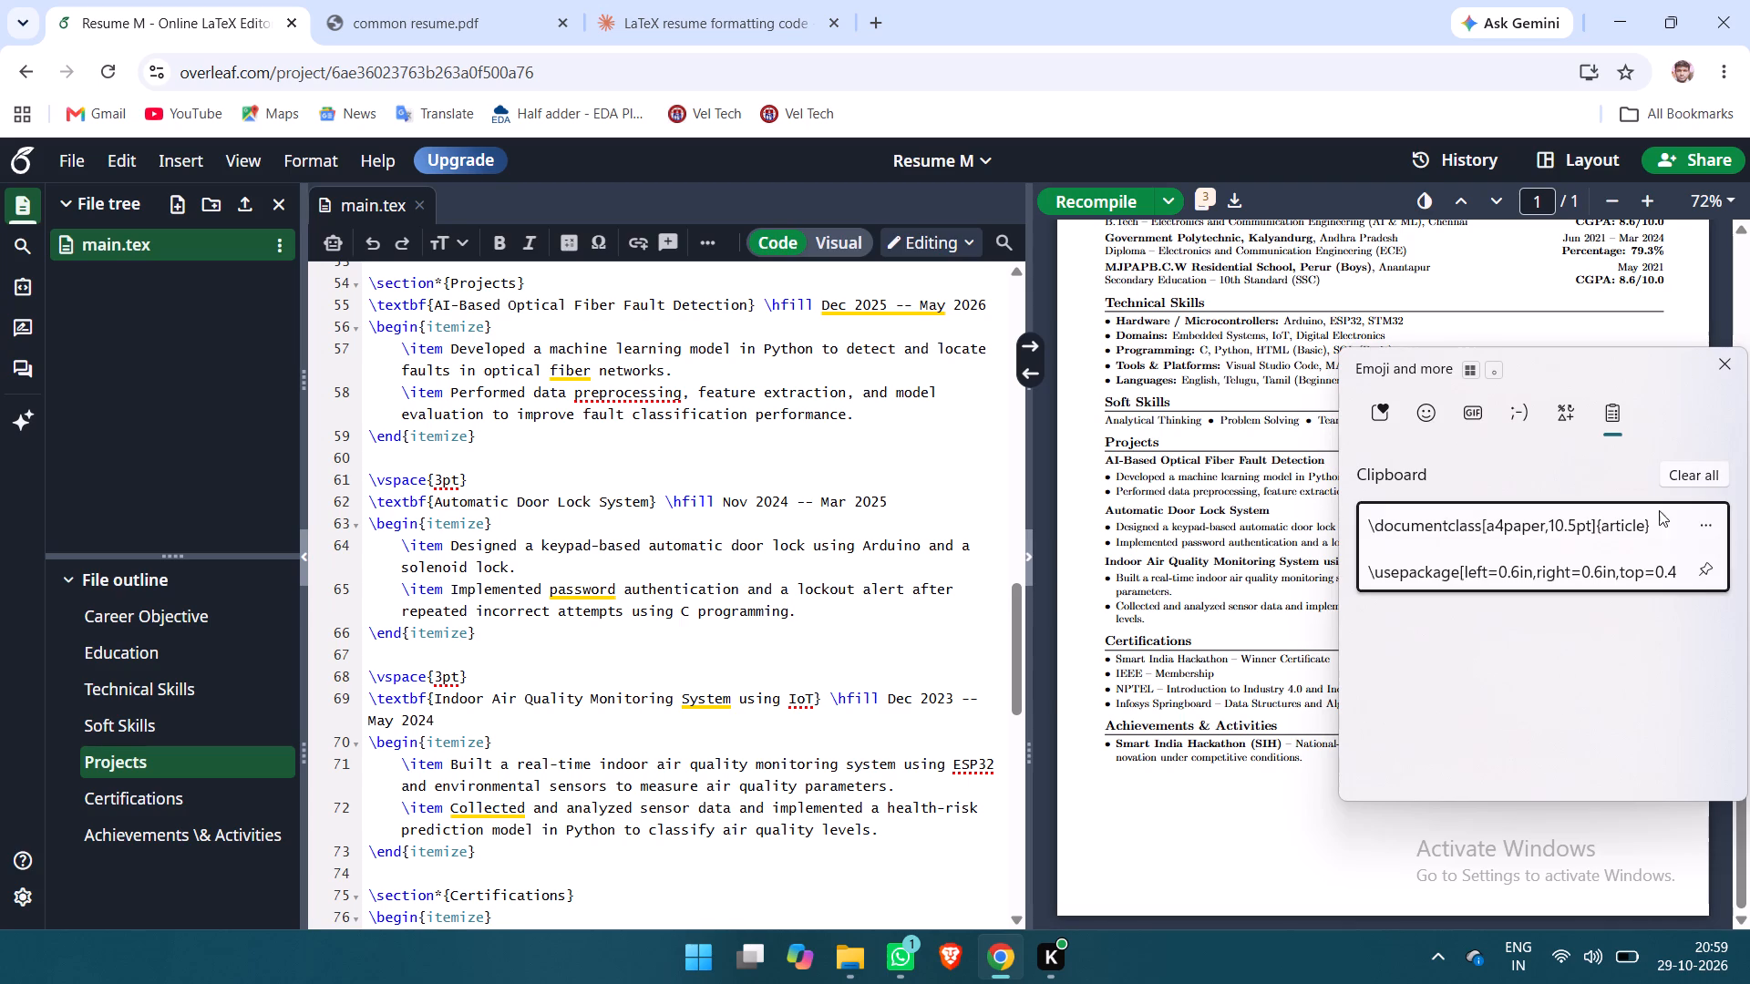
click(1720, 368)
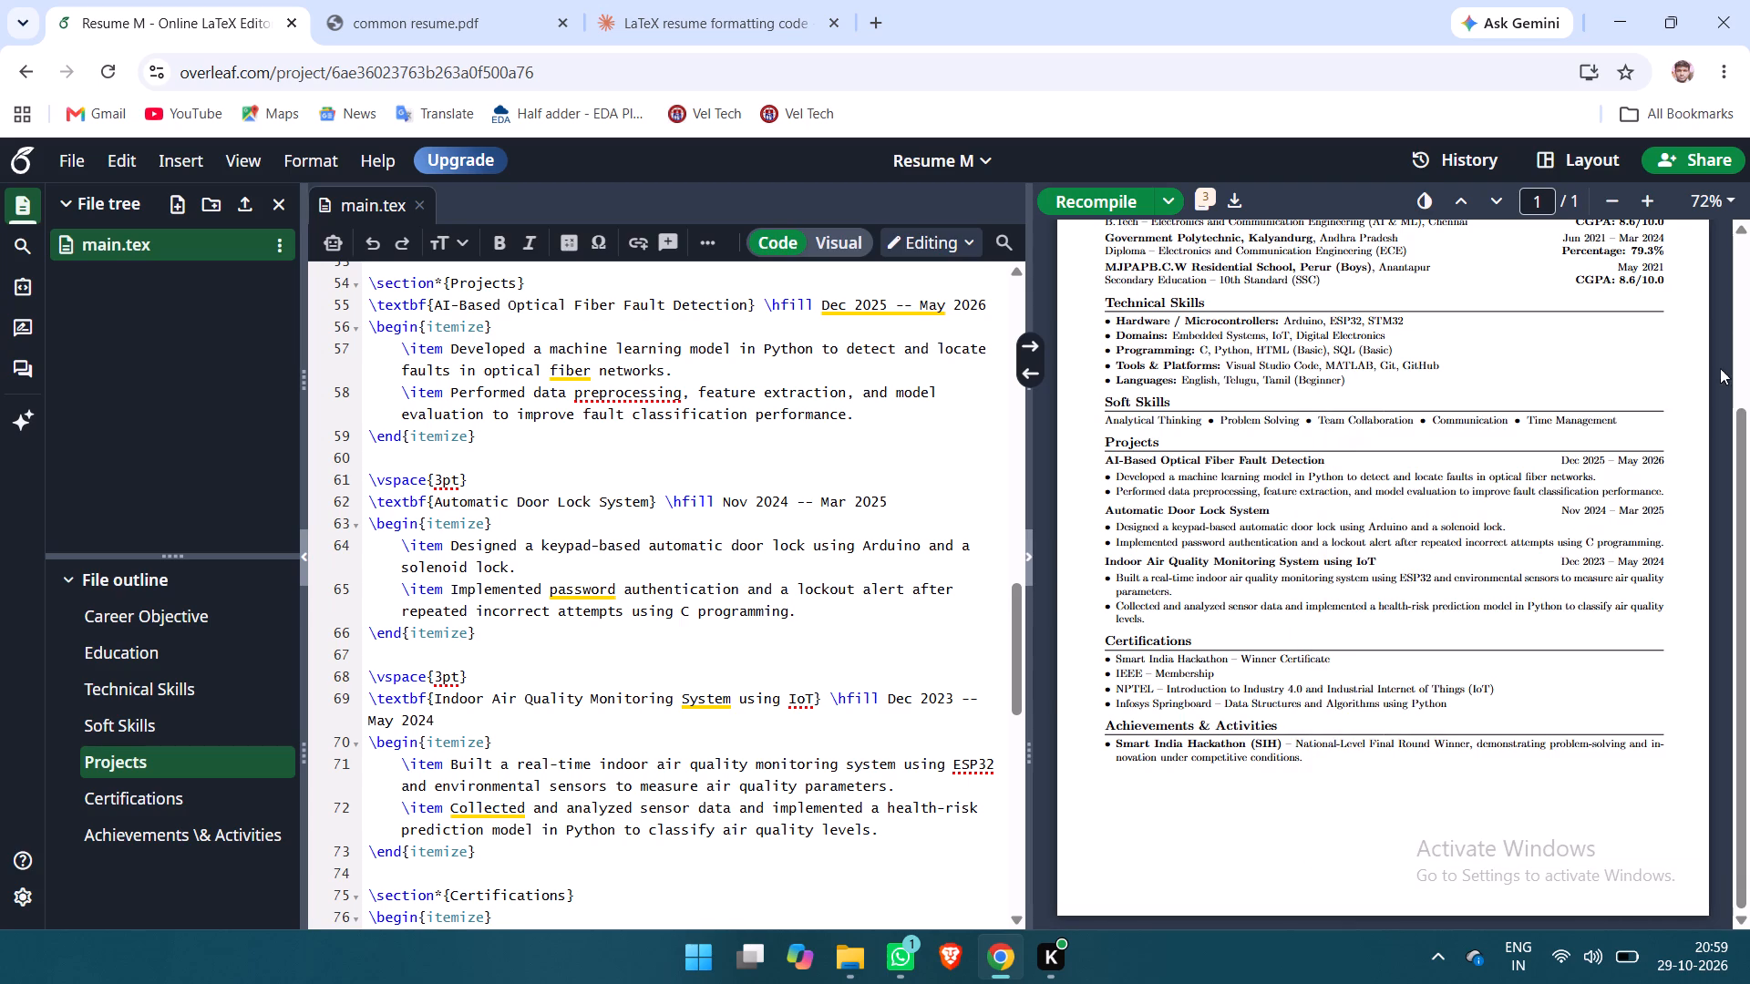
Copy the Indoor Air Quality Monitoring System using IoT title, and the project's code from its heading line through both bullet items.
scroll(784, 777, down, 2)
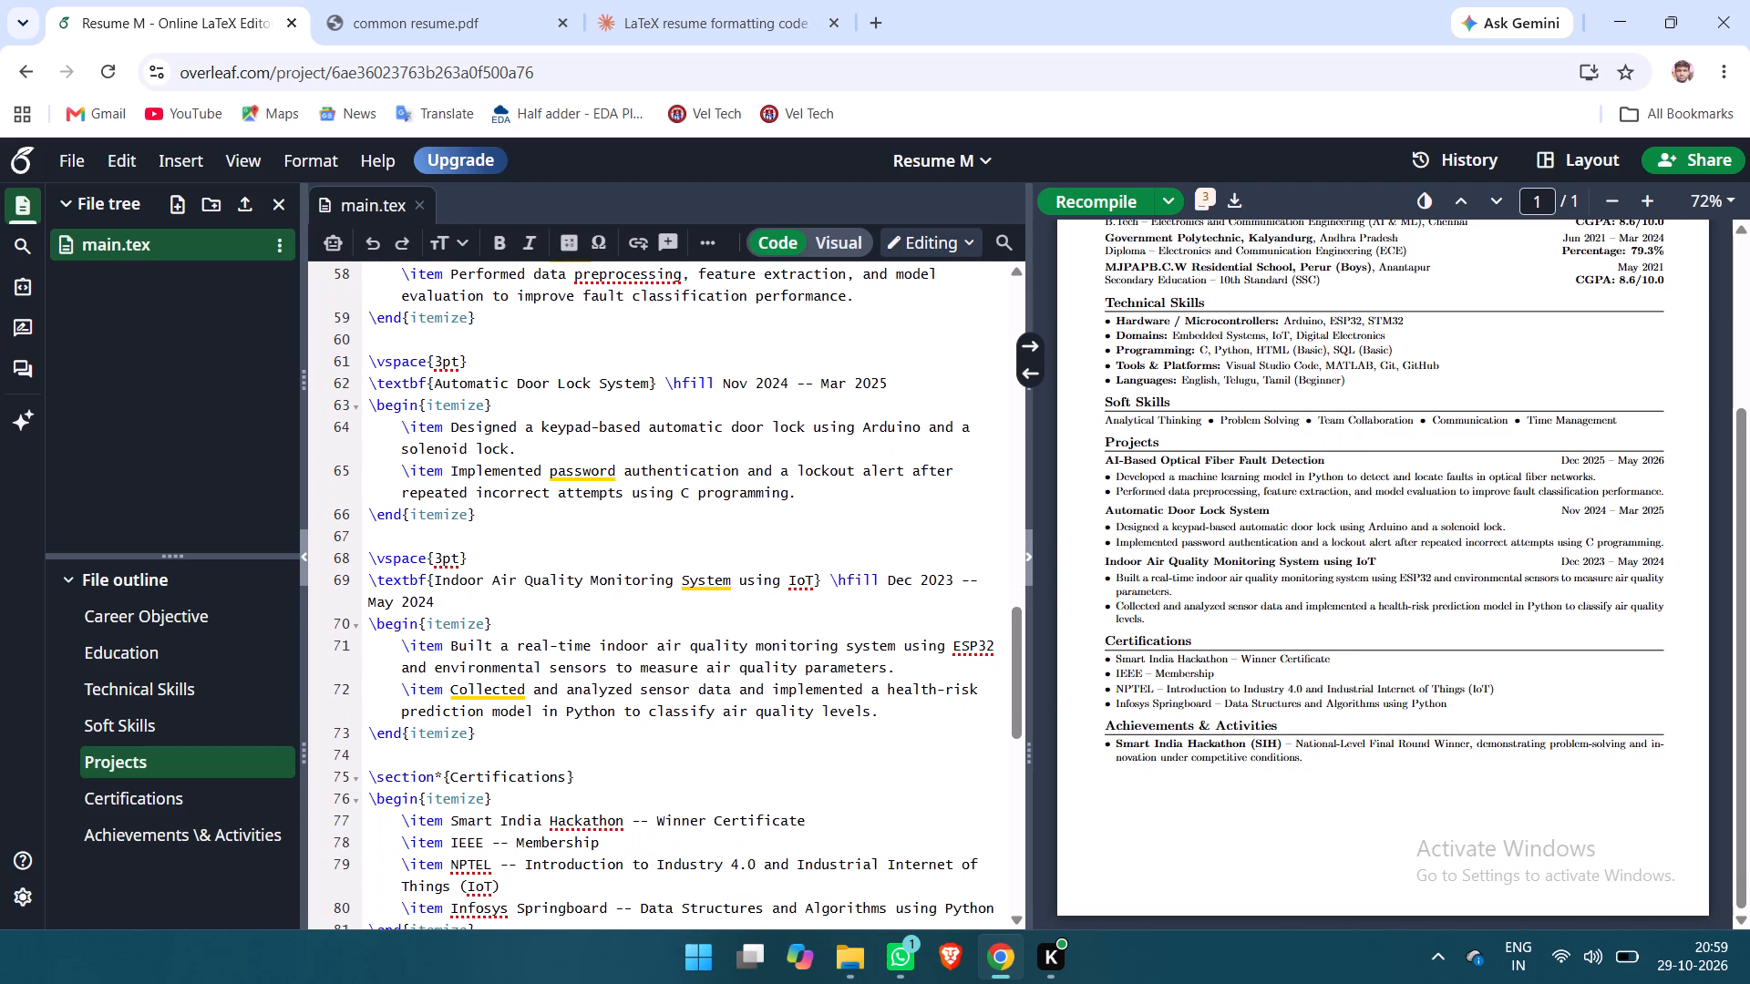
scroll(784, 777, up, 1)
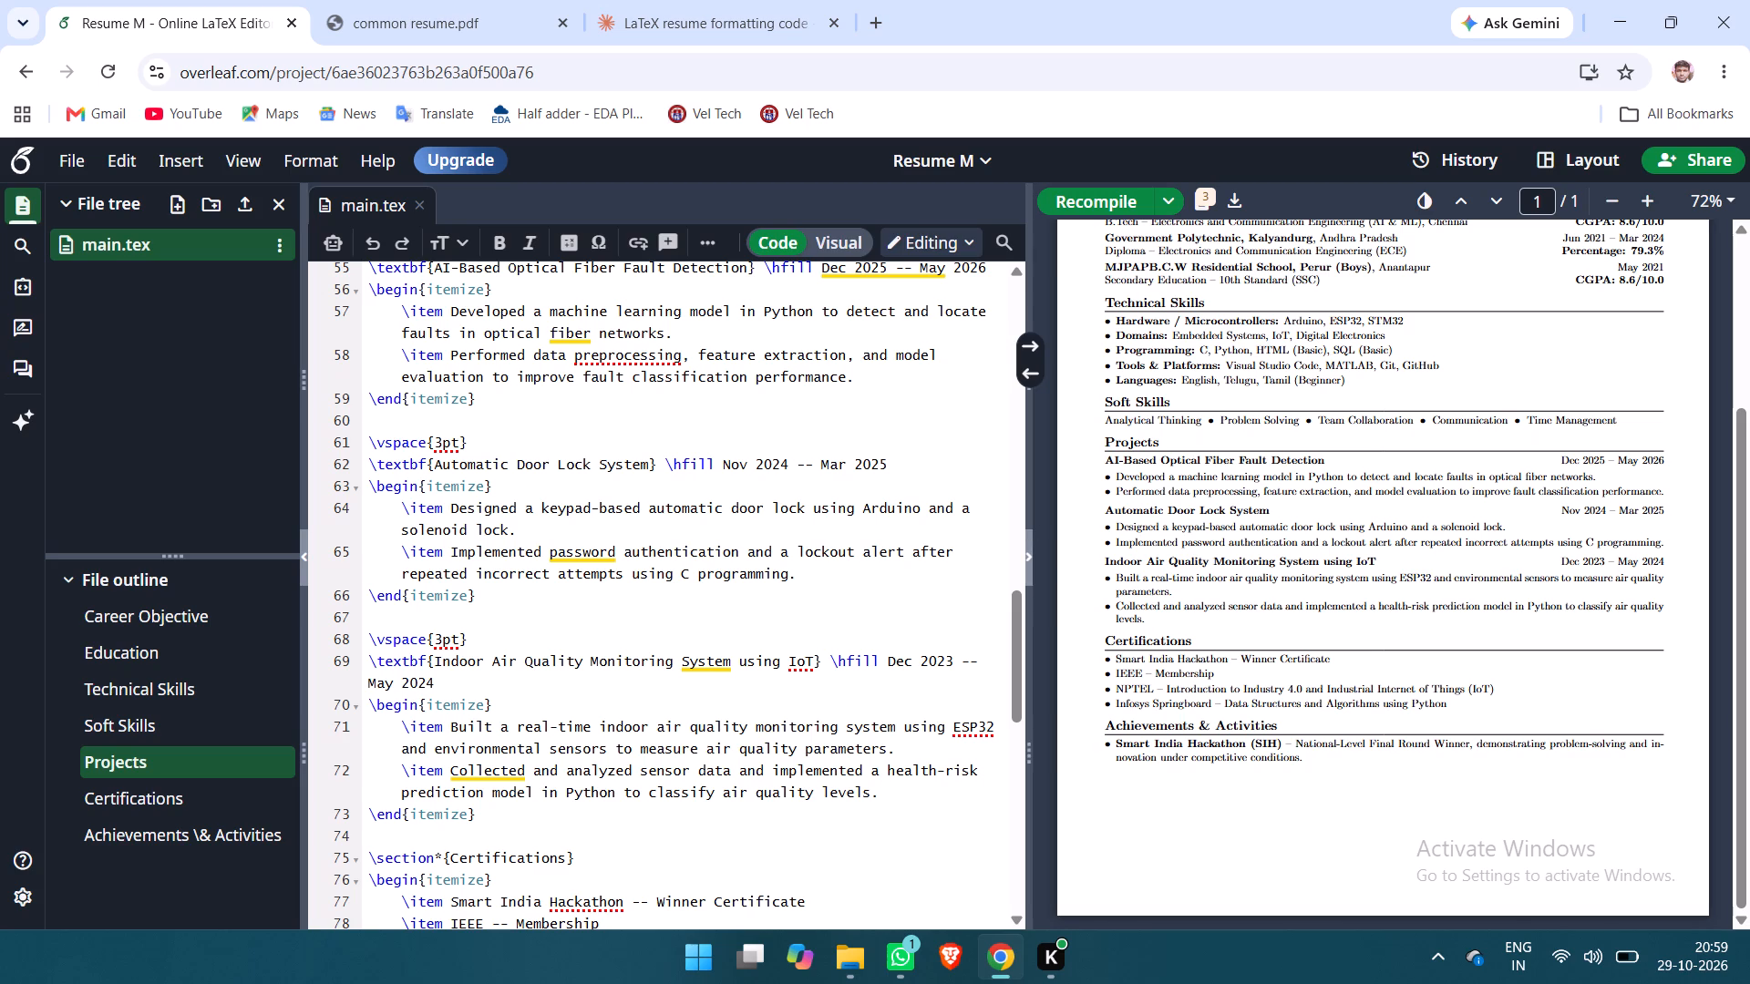
drag(814, 661, 640, 667)
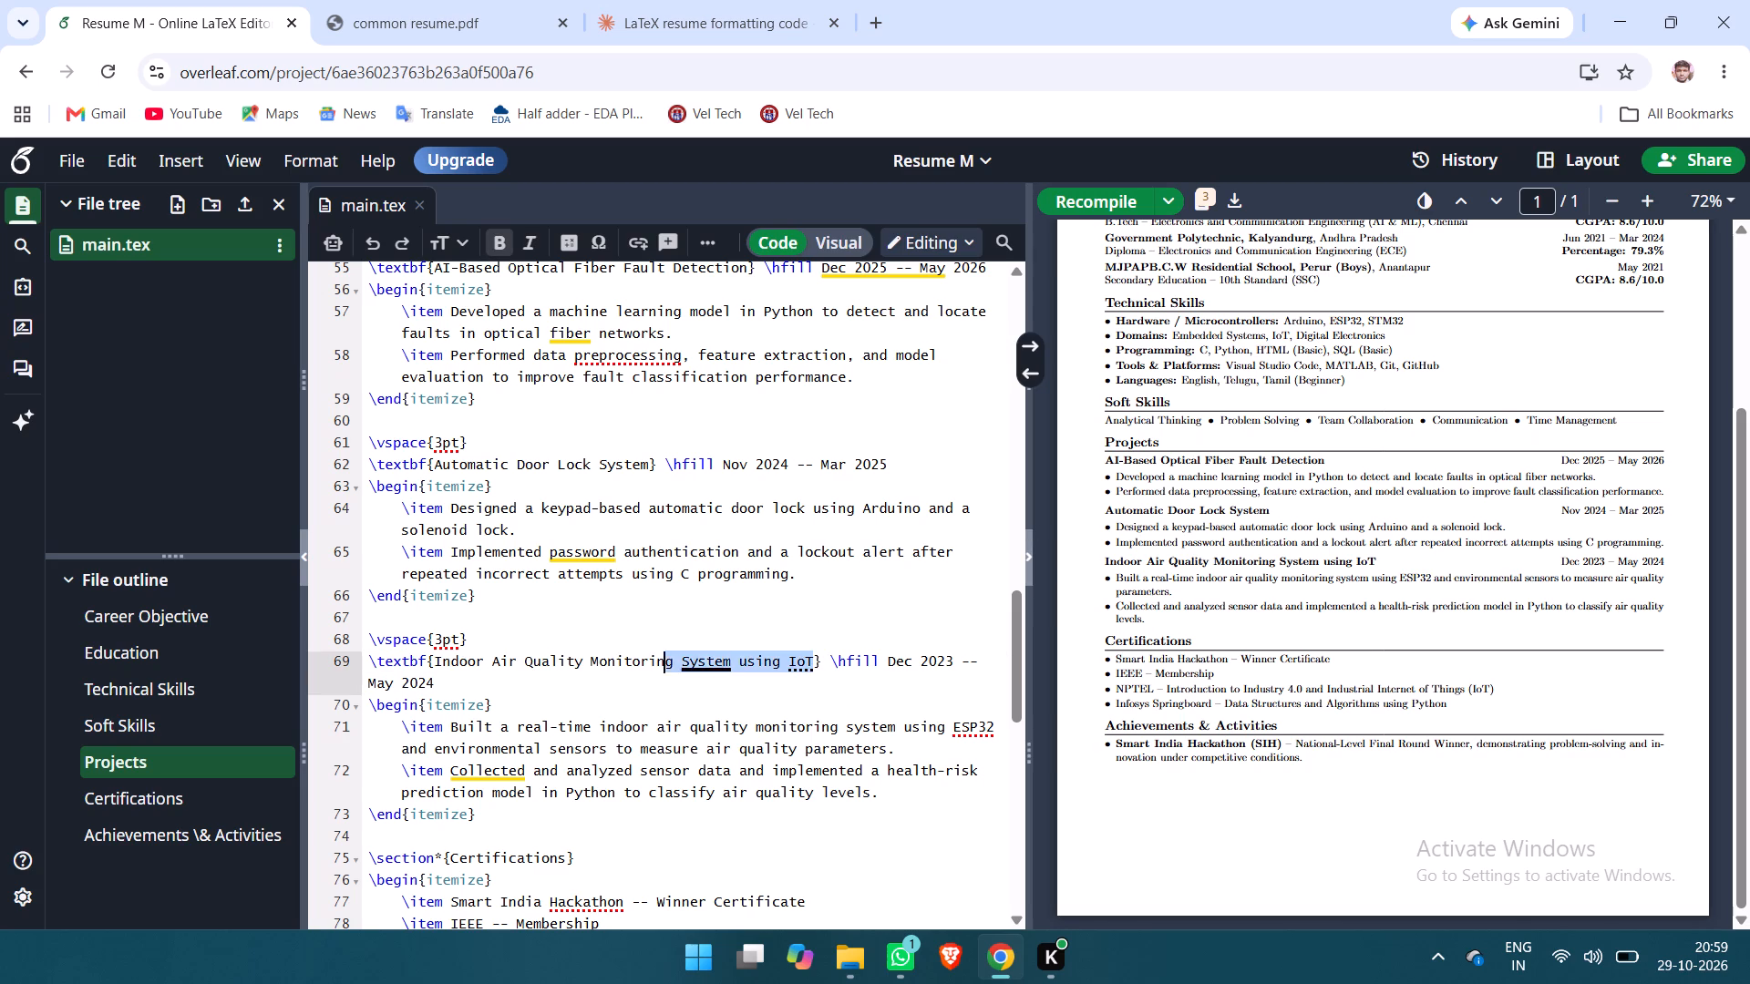
drag(640, 667, 434, 665)
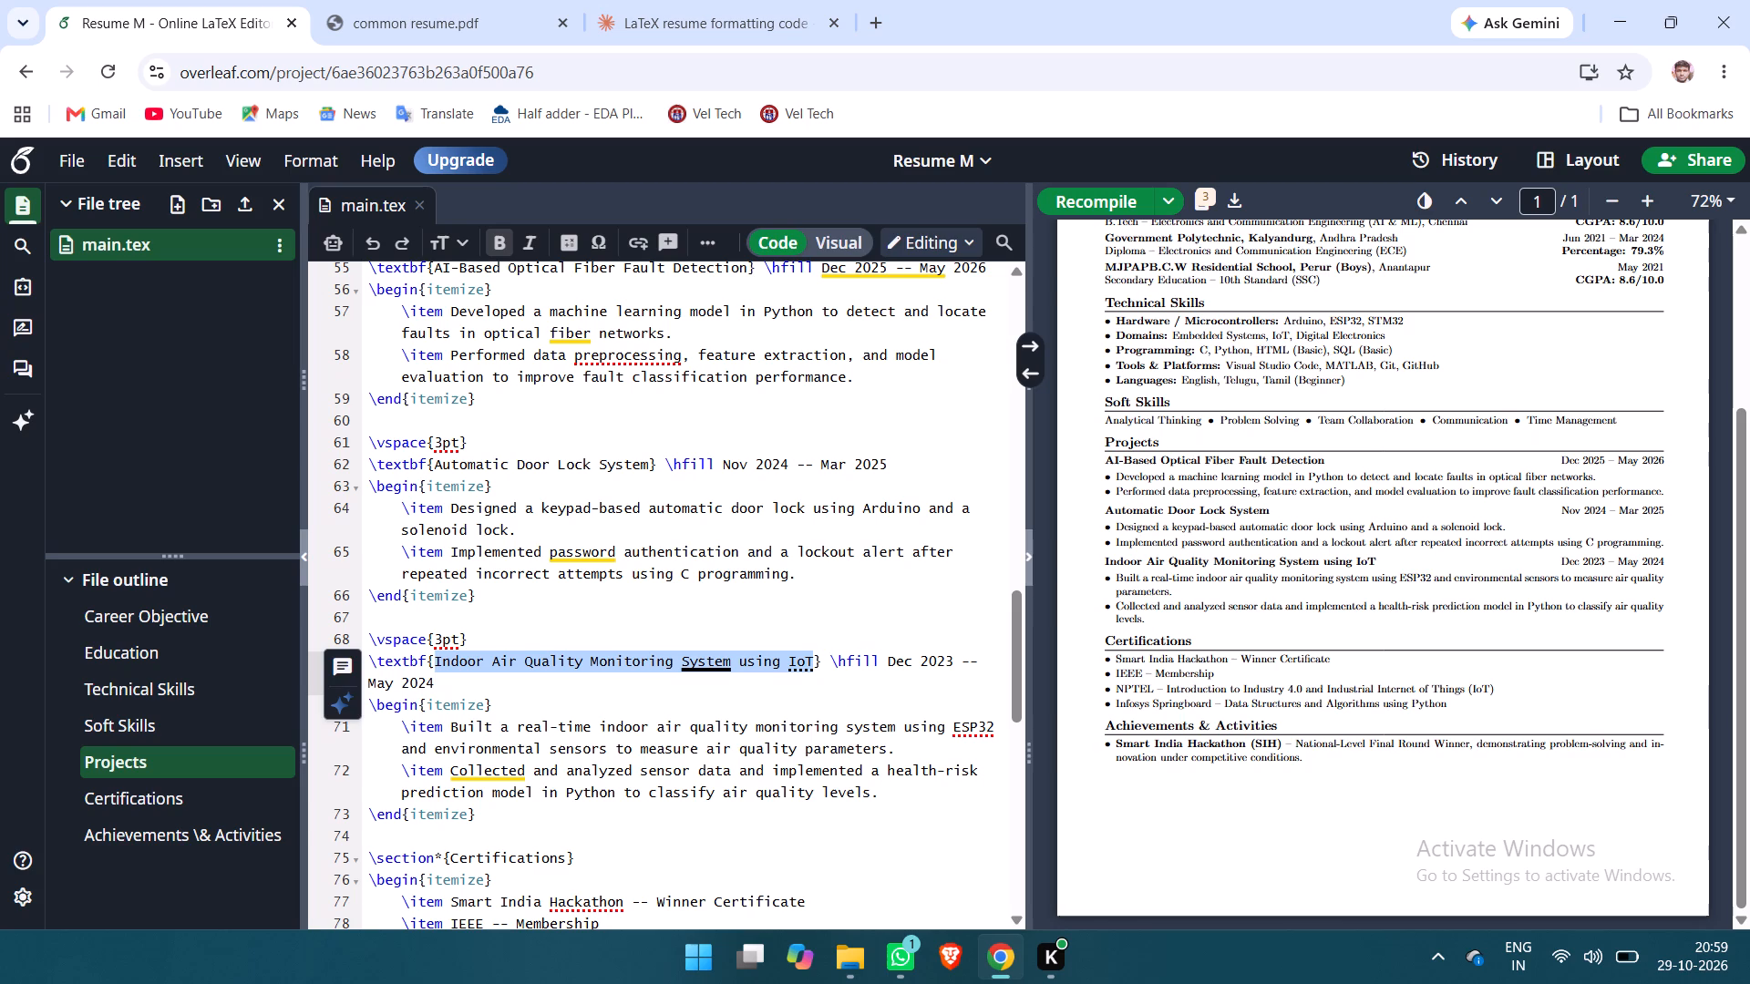
key(ctrl+c)
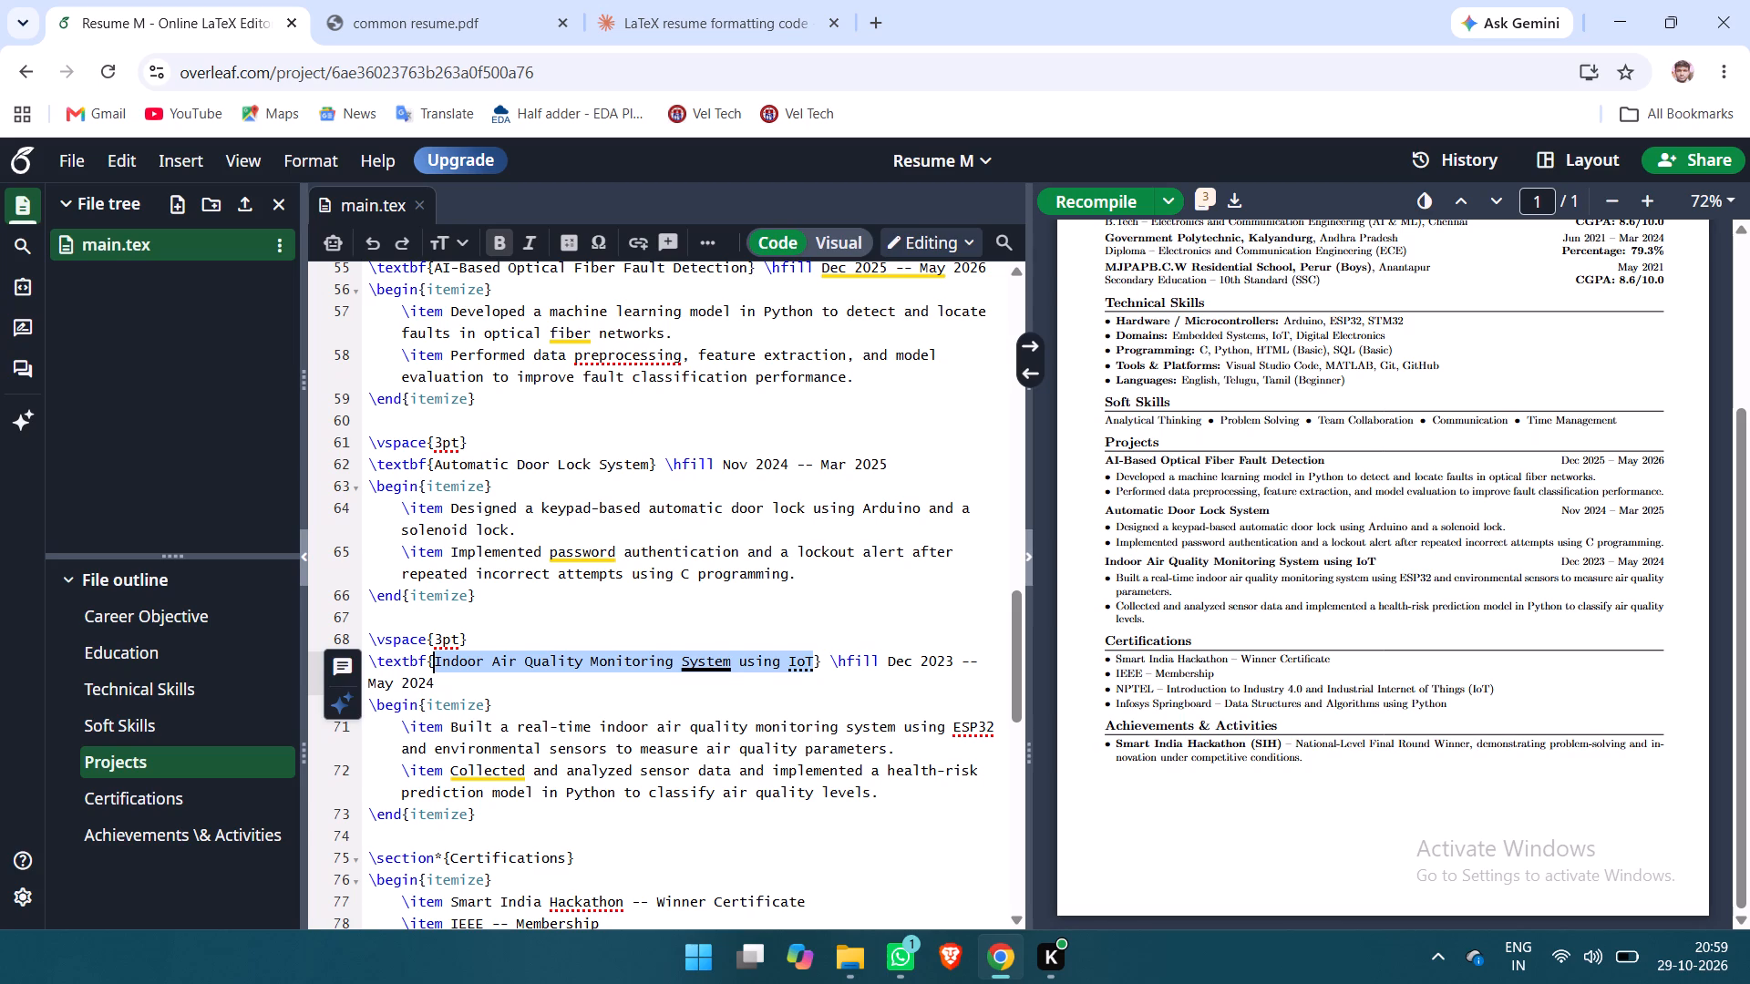
click(586, 636)
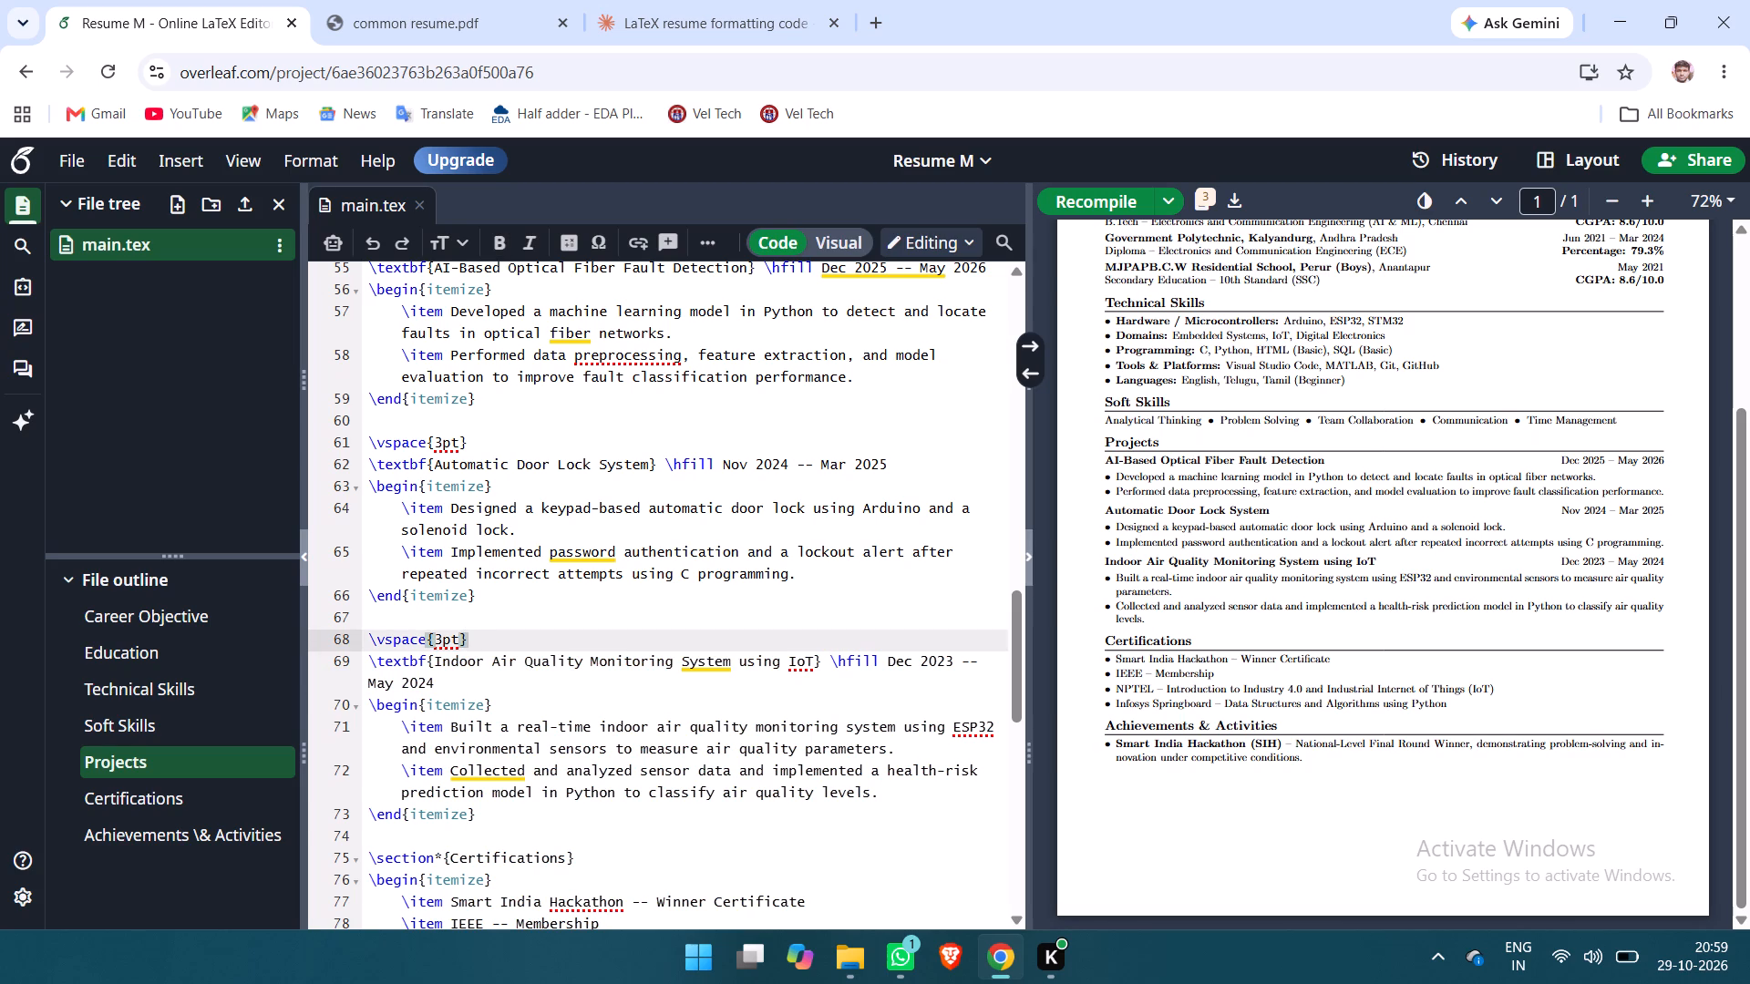
drag(908, 795, 383, 685)
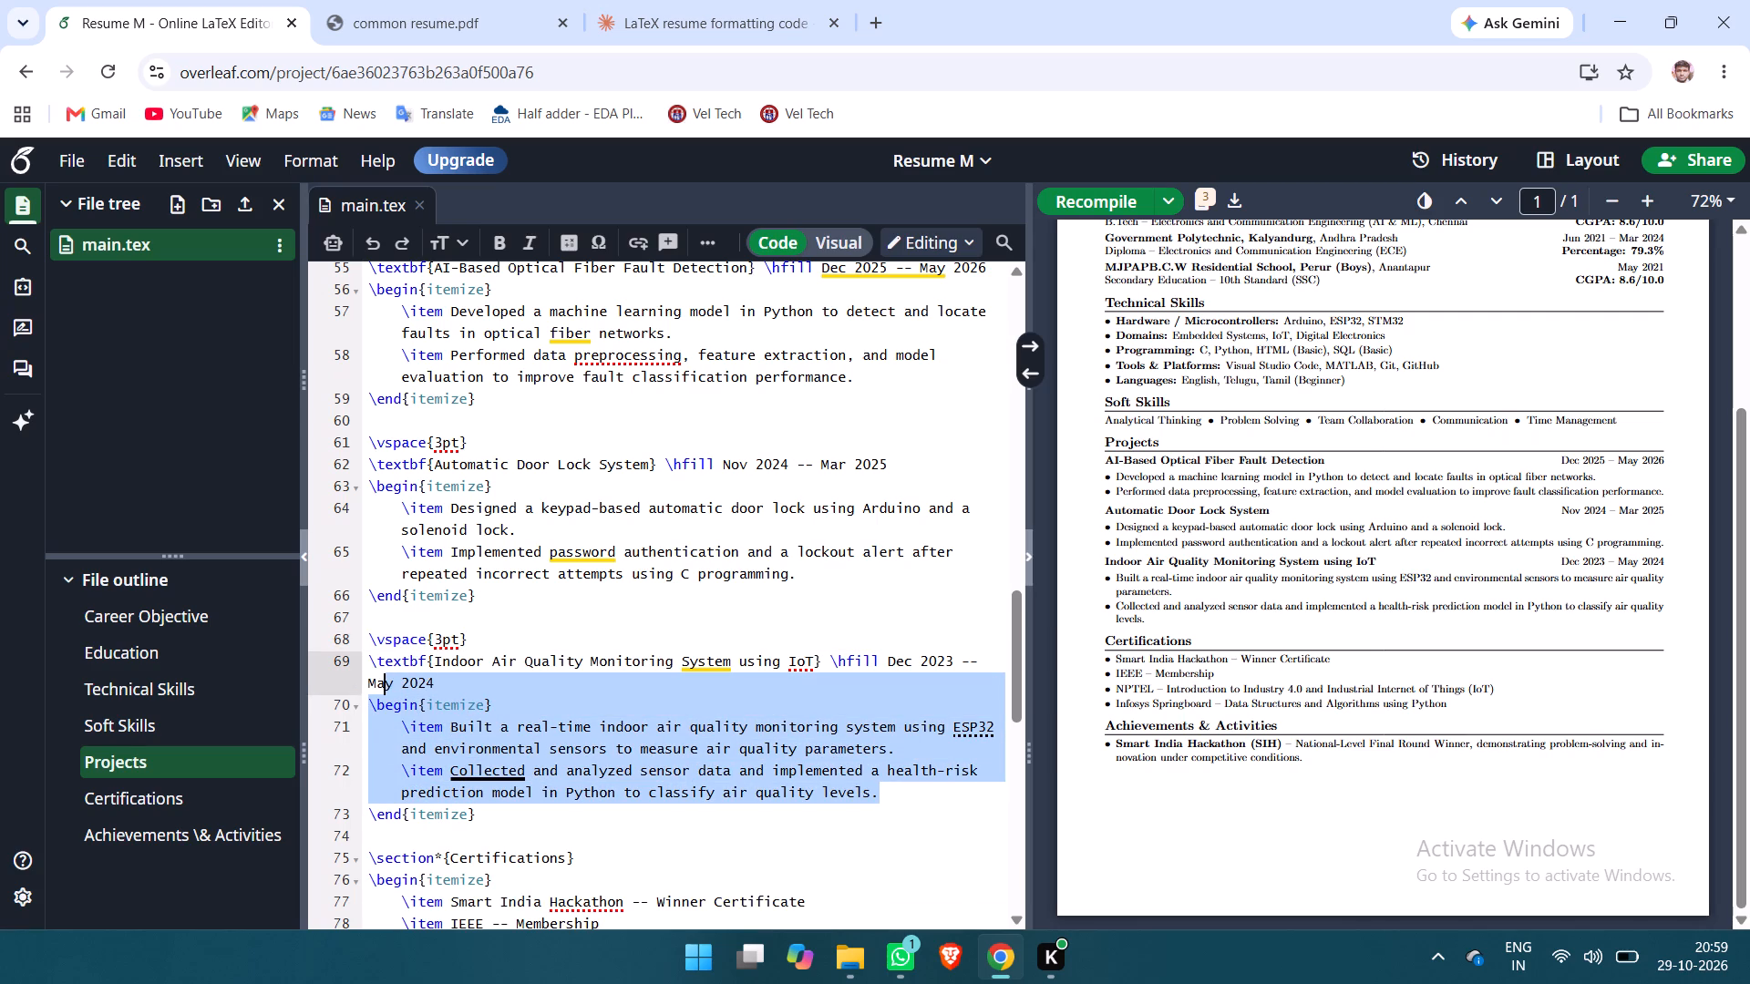
drag(383, 685, 367, 667)
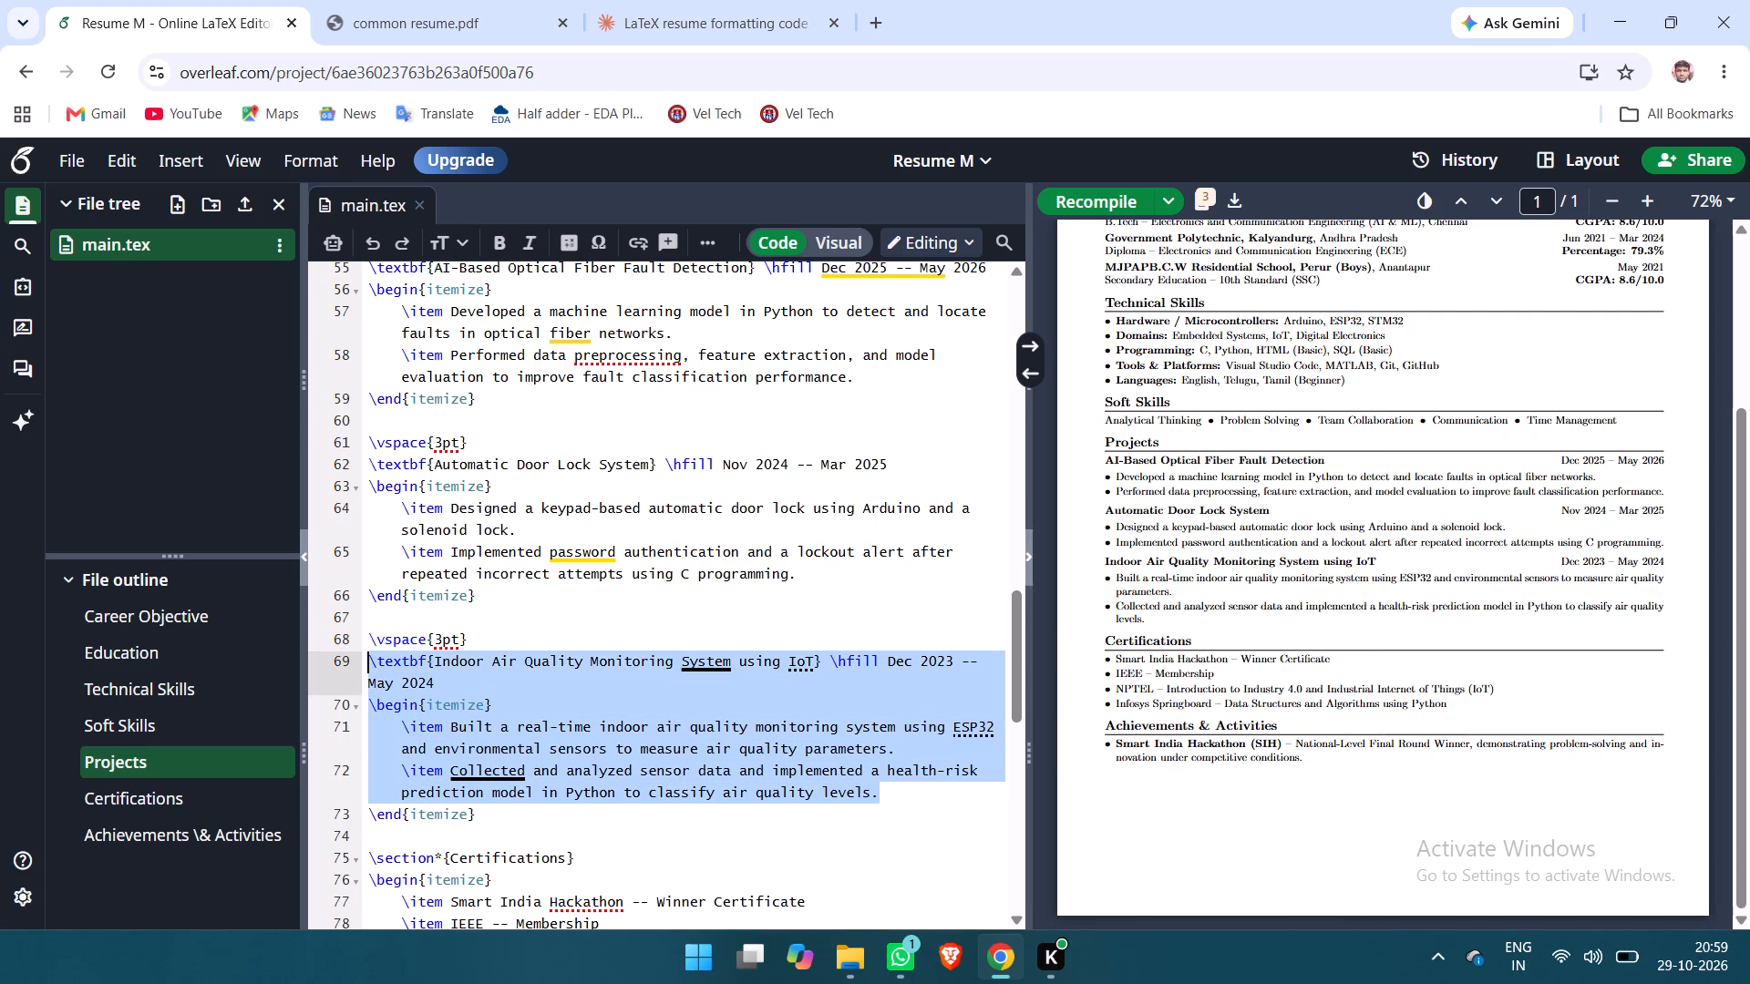
drag(367, 667, 367, 663)
drag(367, 663, 367, 665)
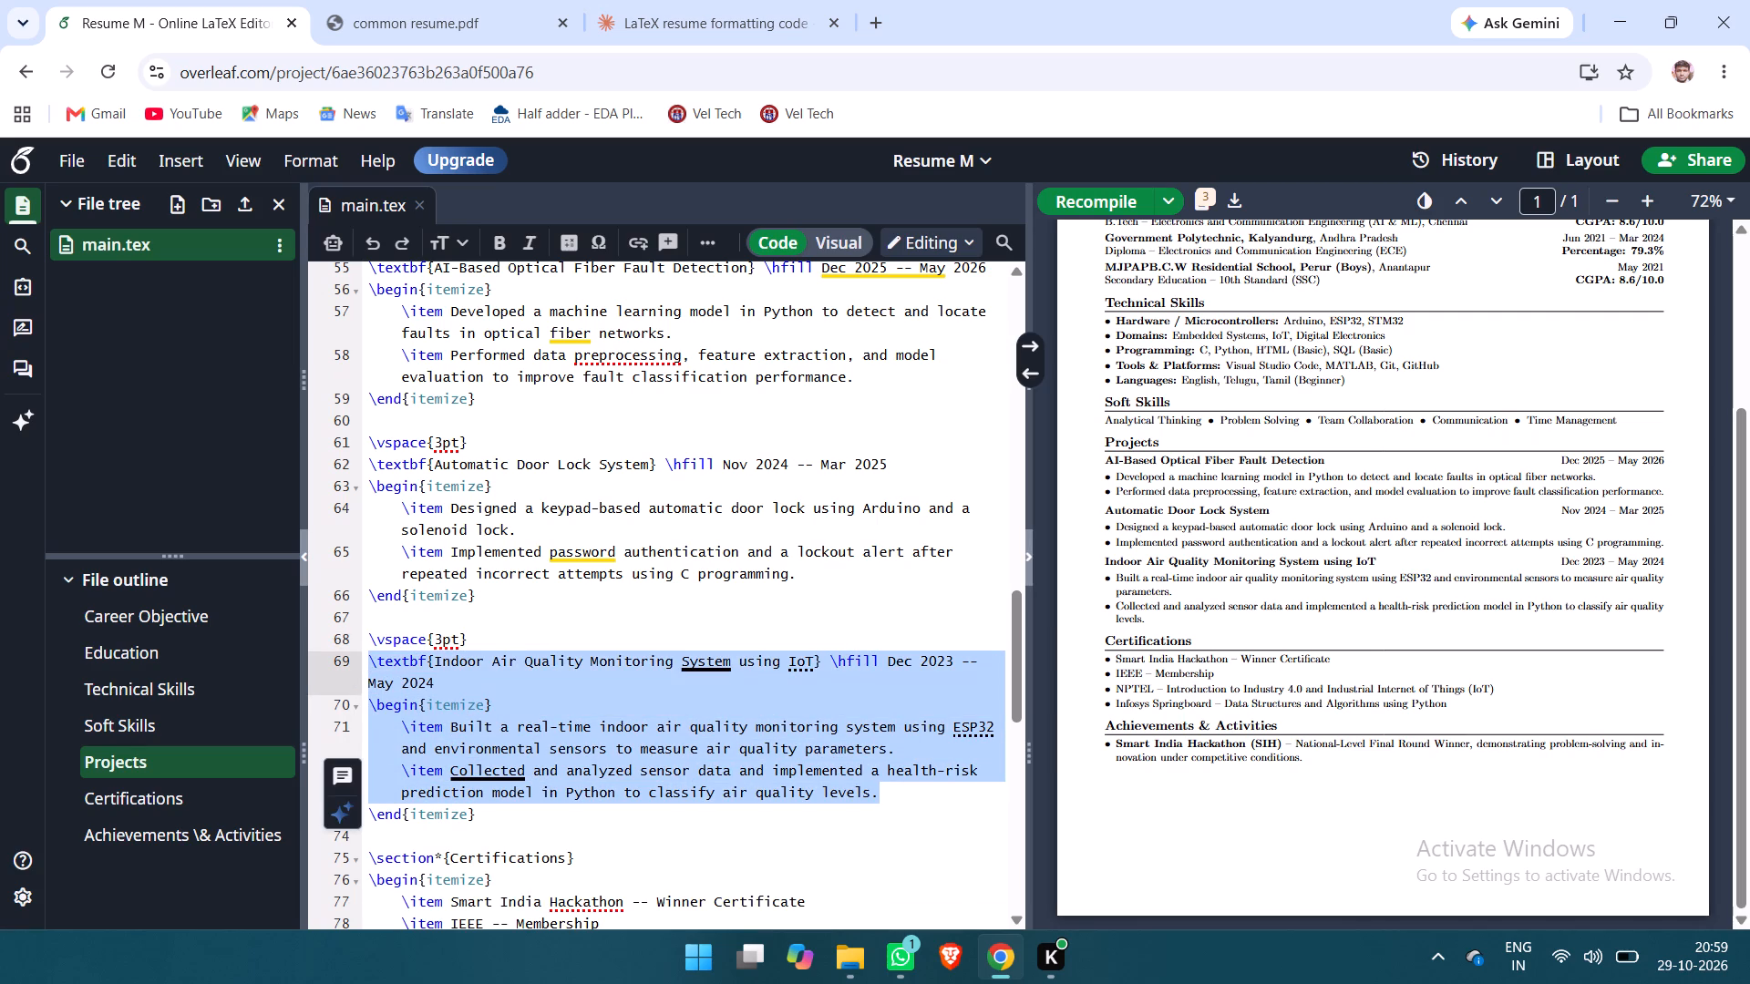
key(ctrl+c)
key(ctrl+c)
click(584, 623)
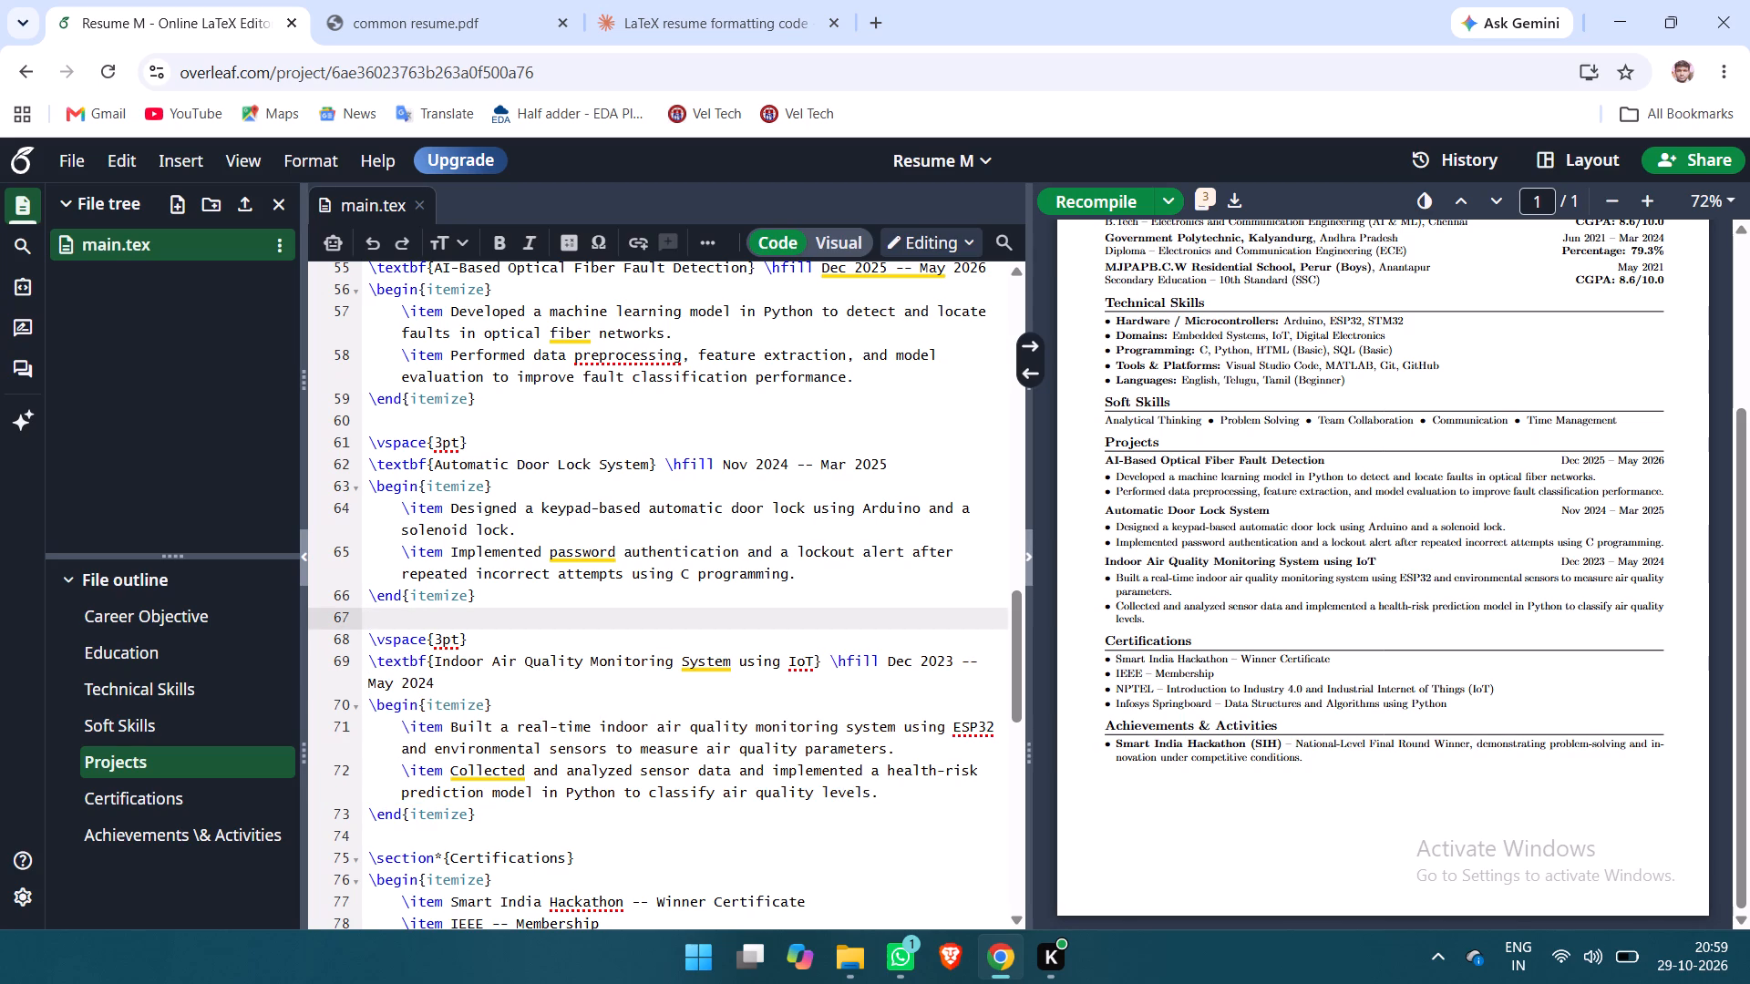
Copy the Automatic Door Lock System project's code from its heading line through both bullet items.
drag(810, 581, 354, 466)
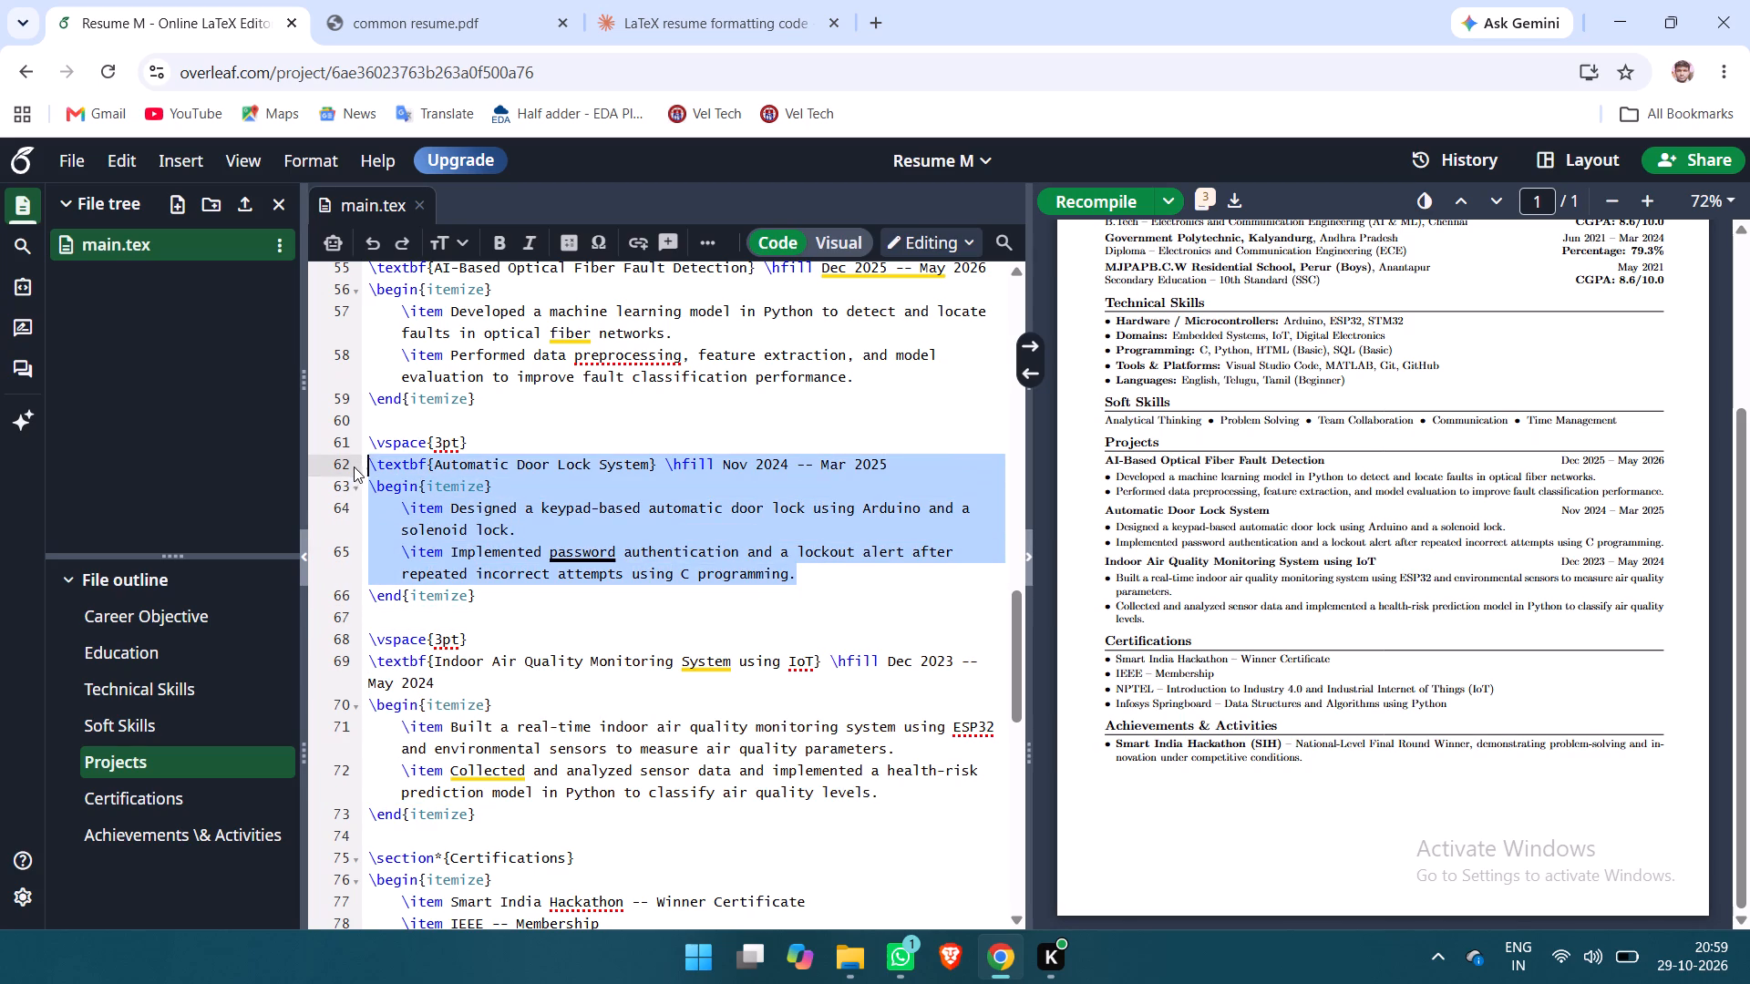
drag(354, 466, 355, 466)
key(ctrl+c)
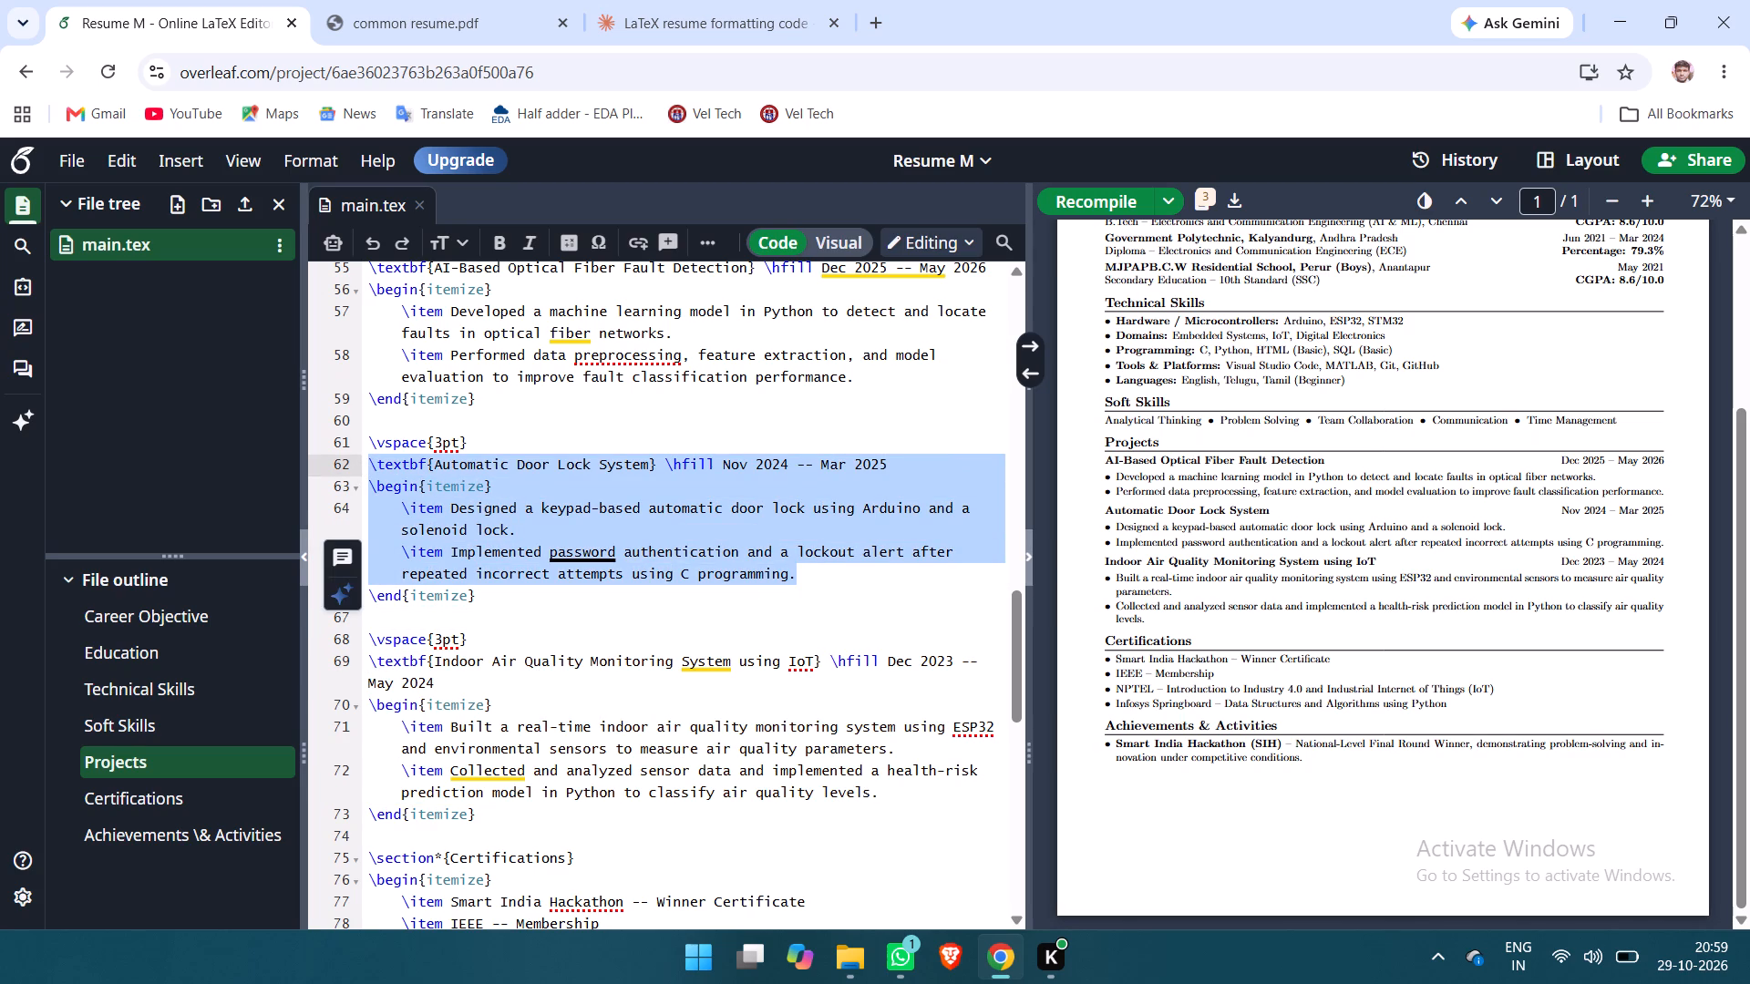
click(717, 622)
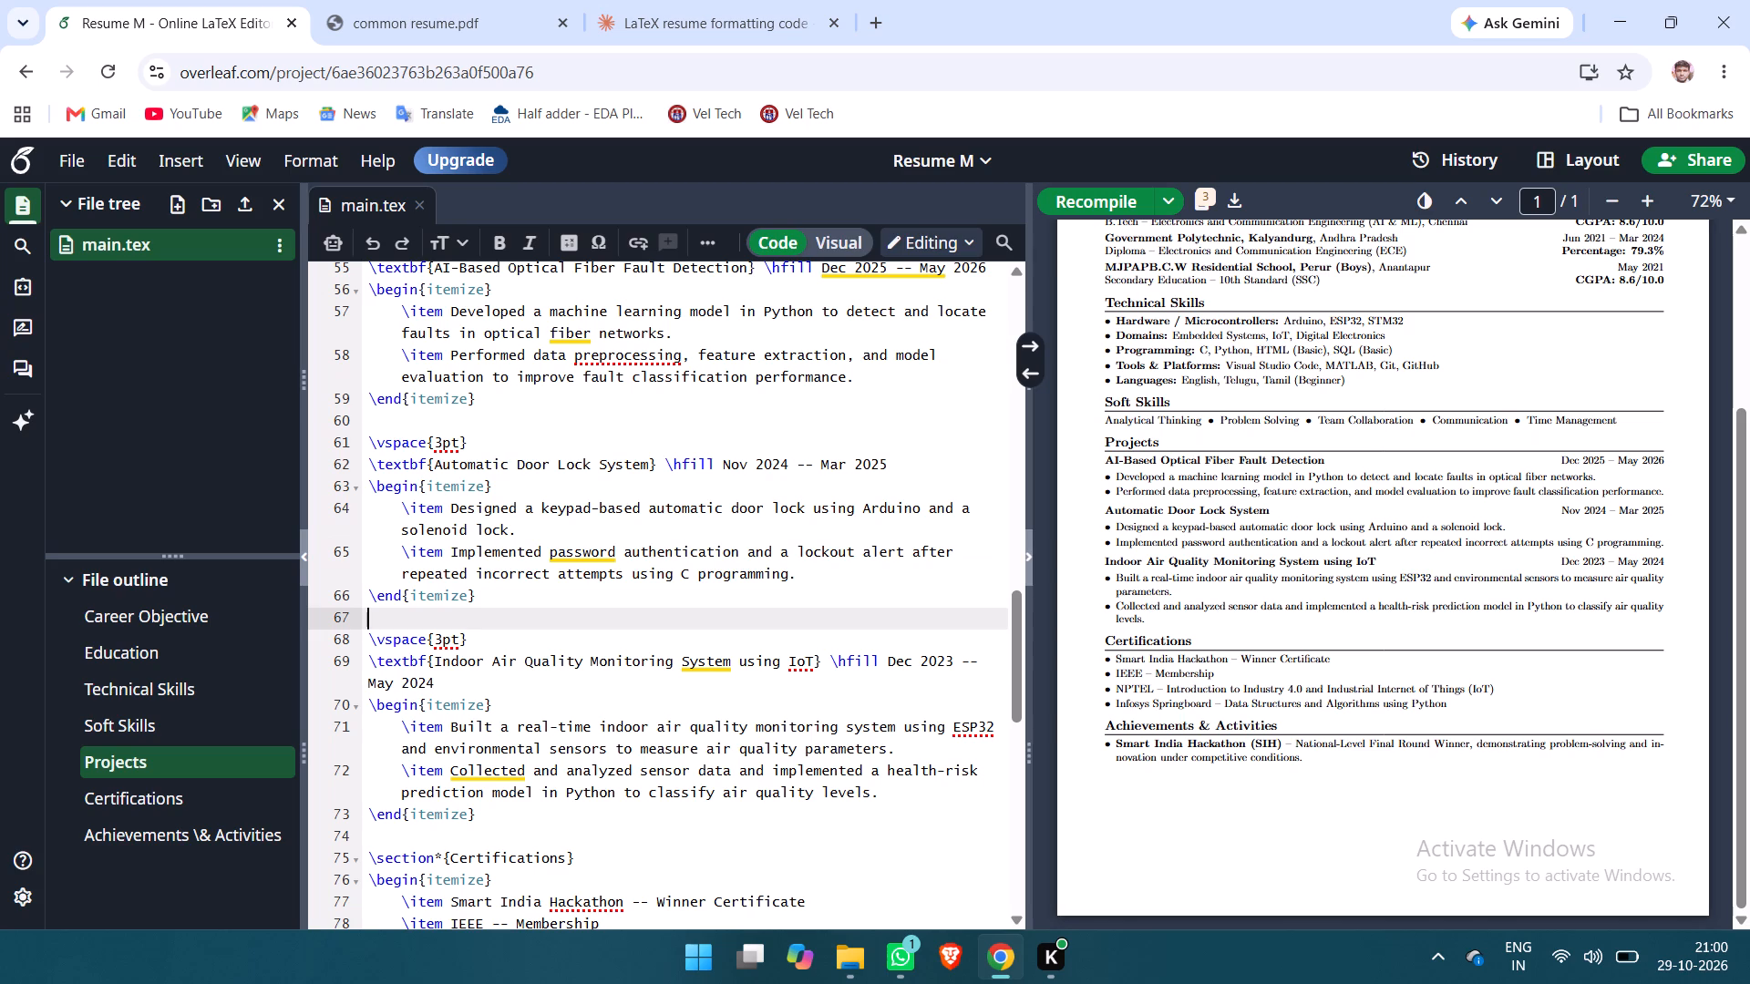
scroll(701, 530, up, 1)
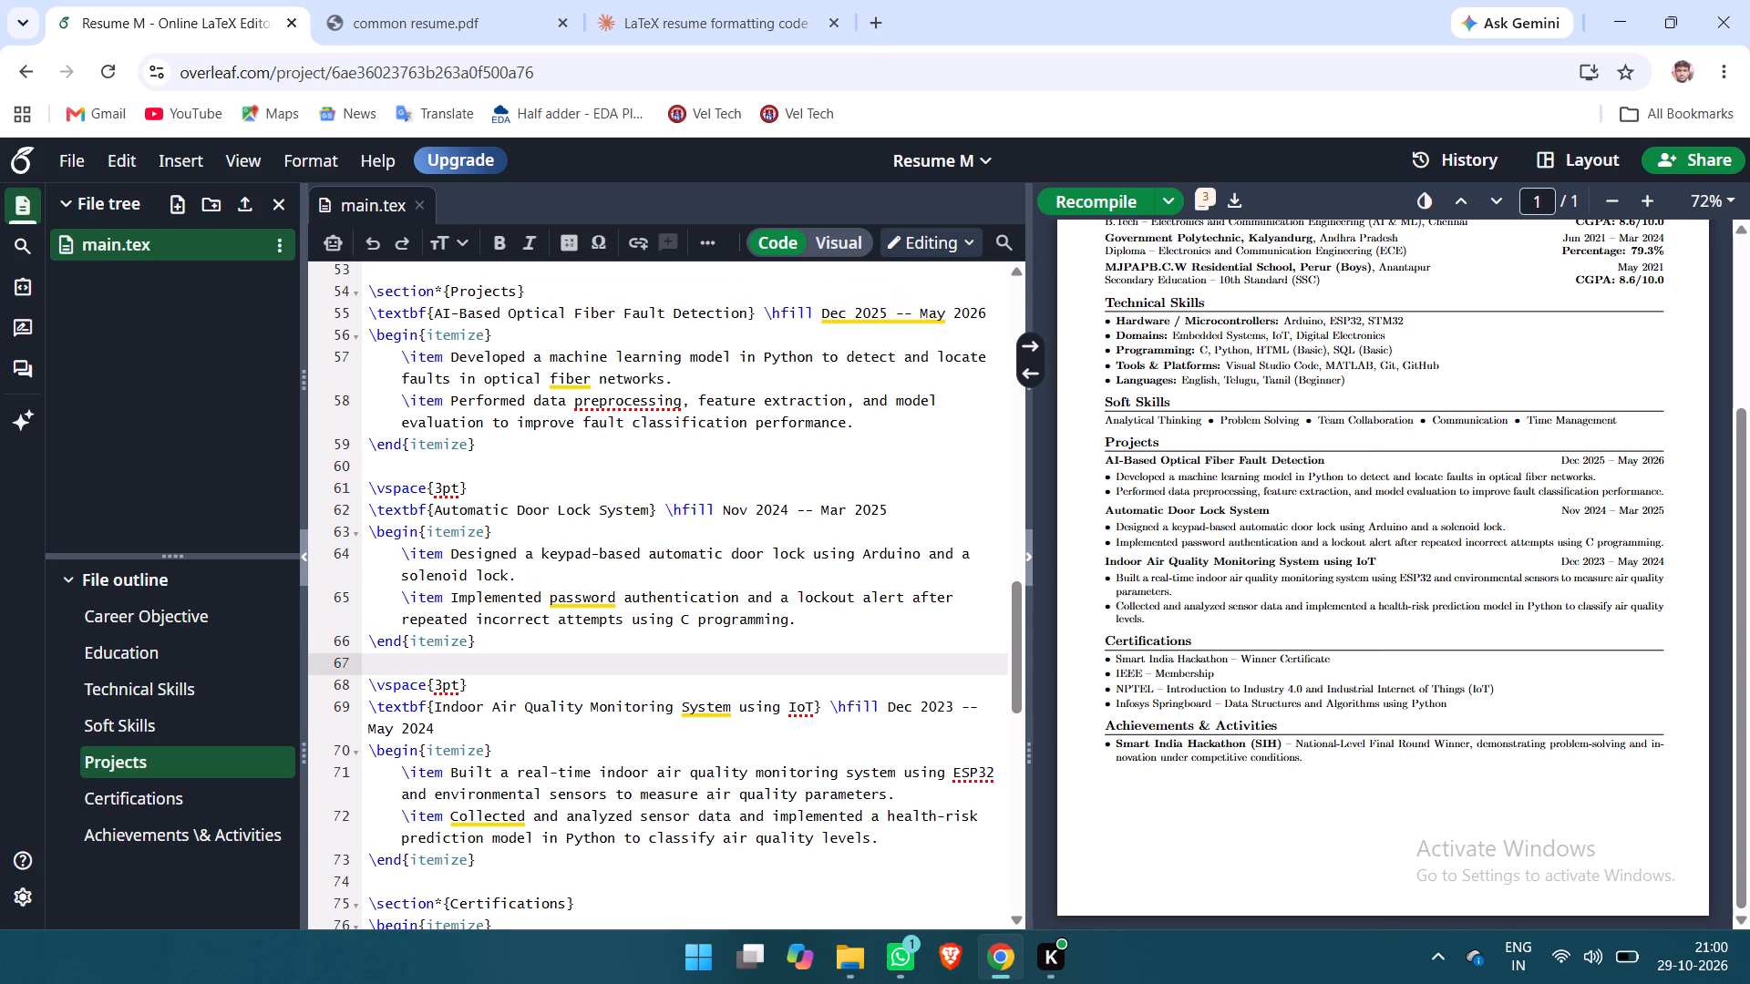
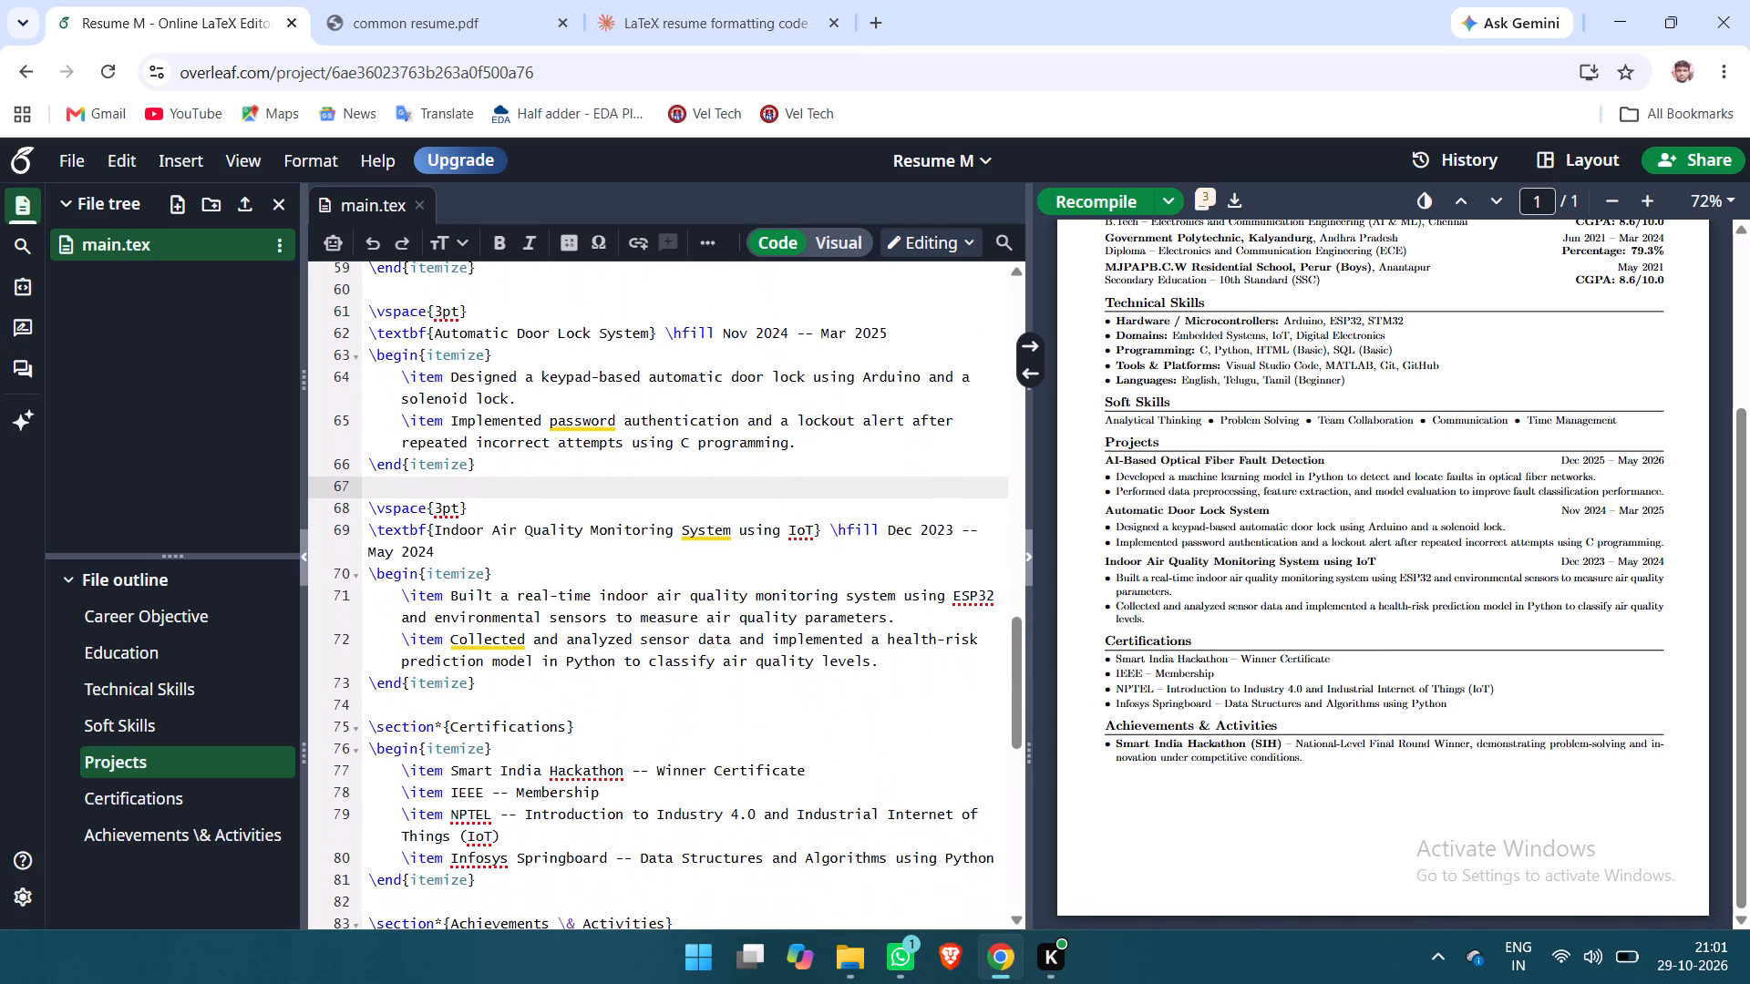
click(870, 686)
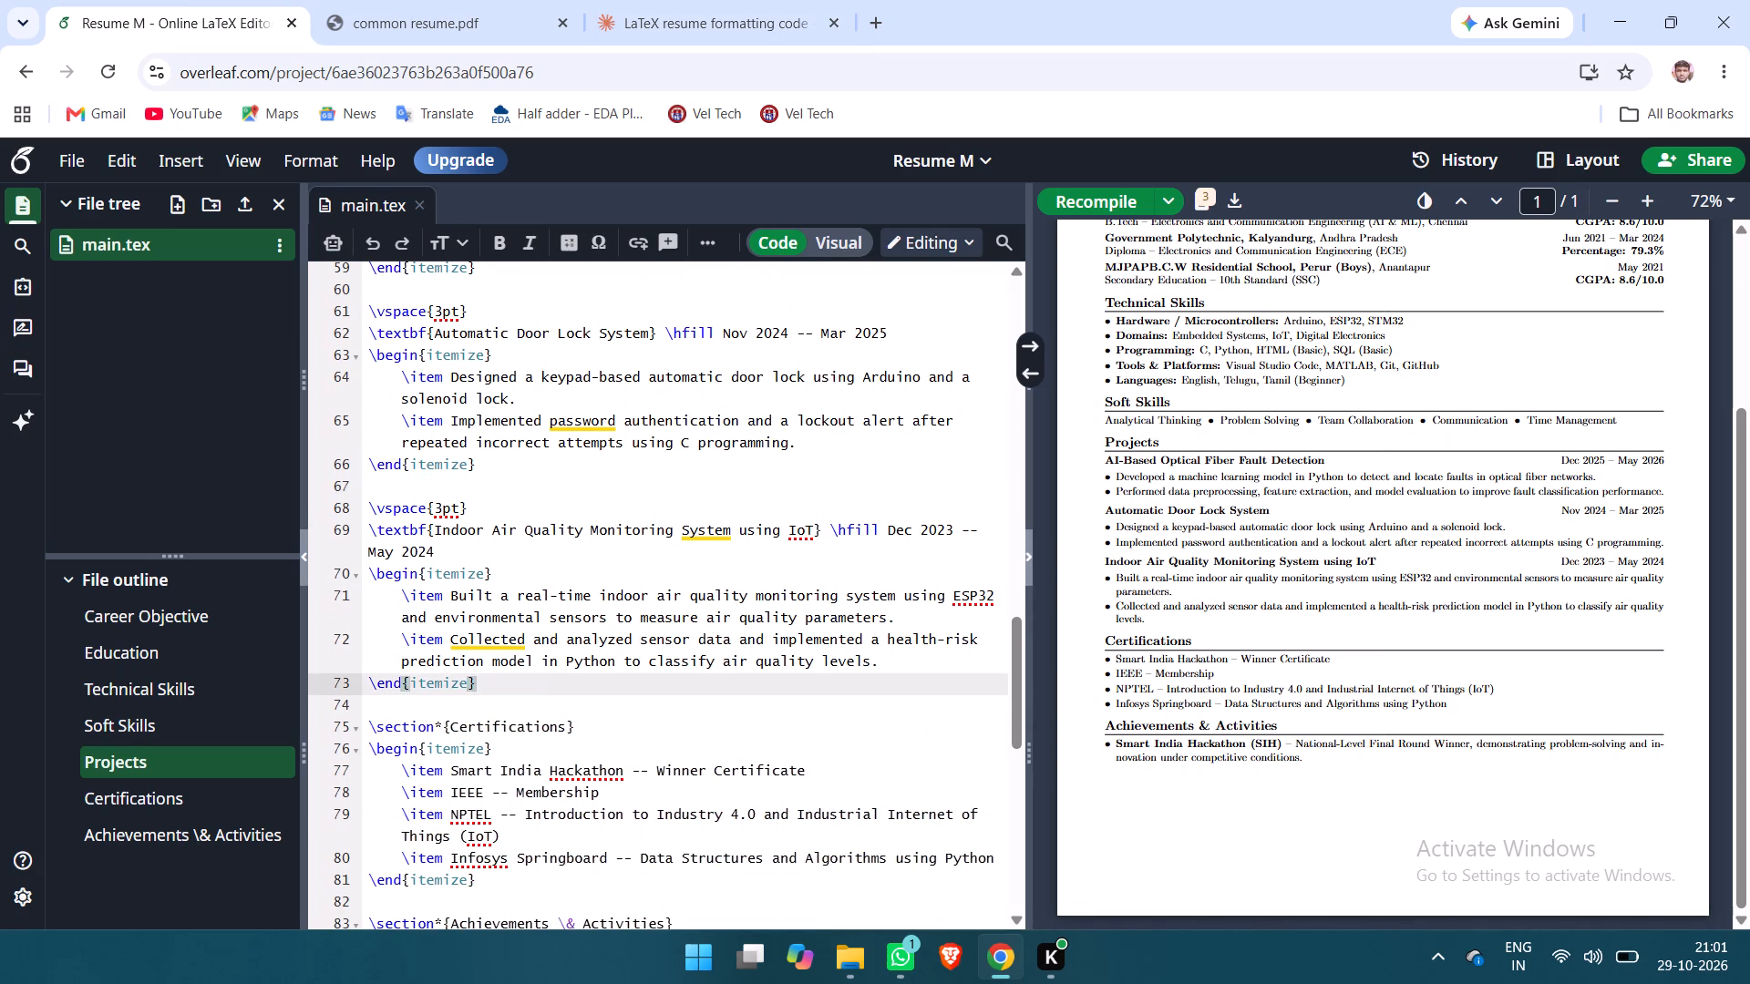
scroll(870, 686, down, 1)
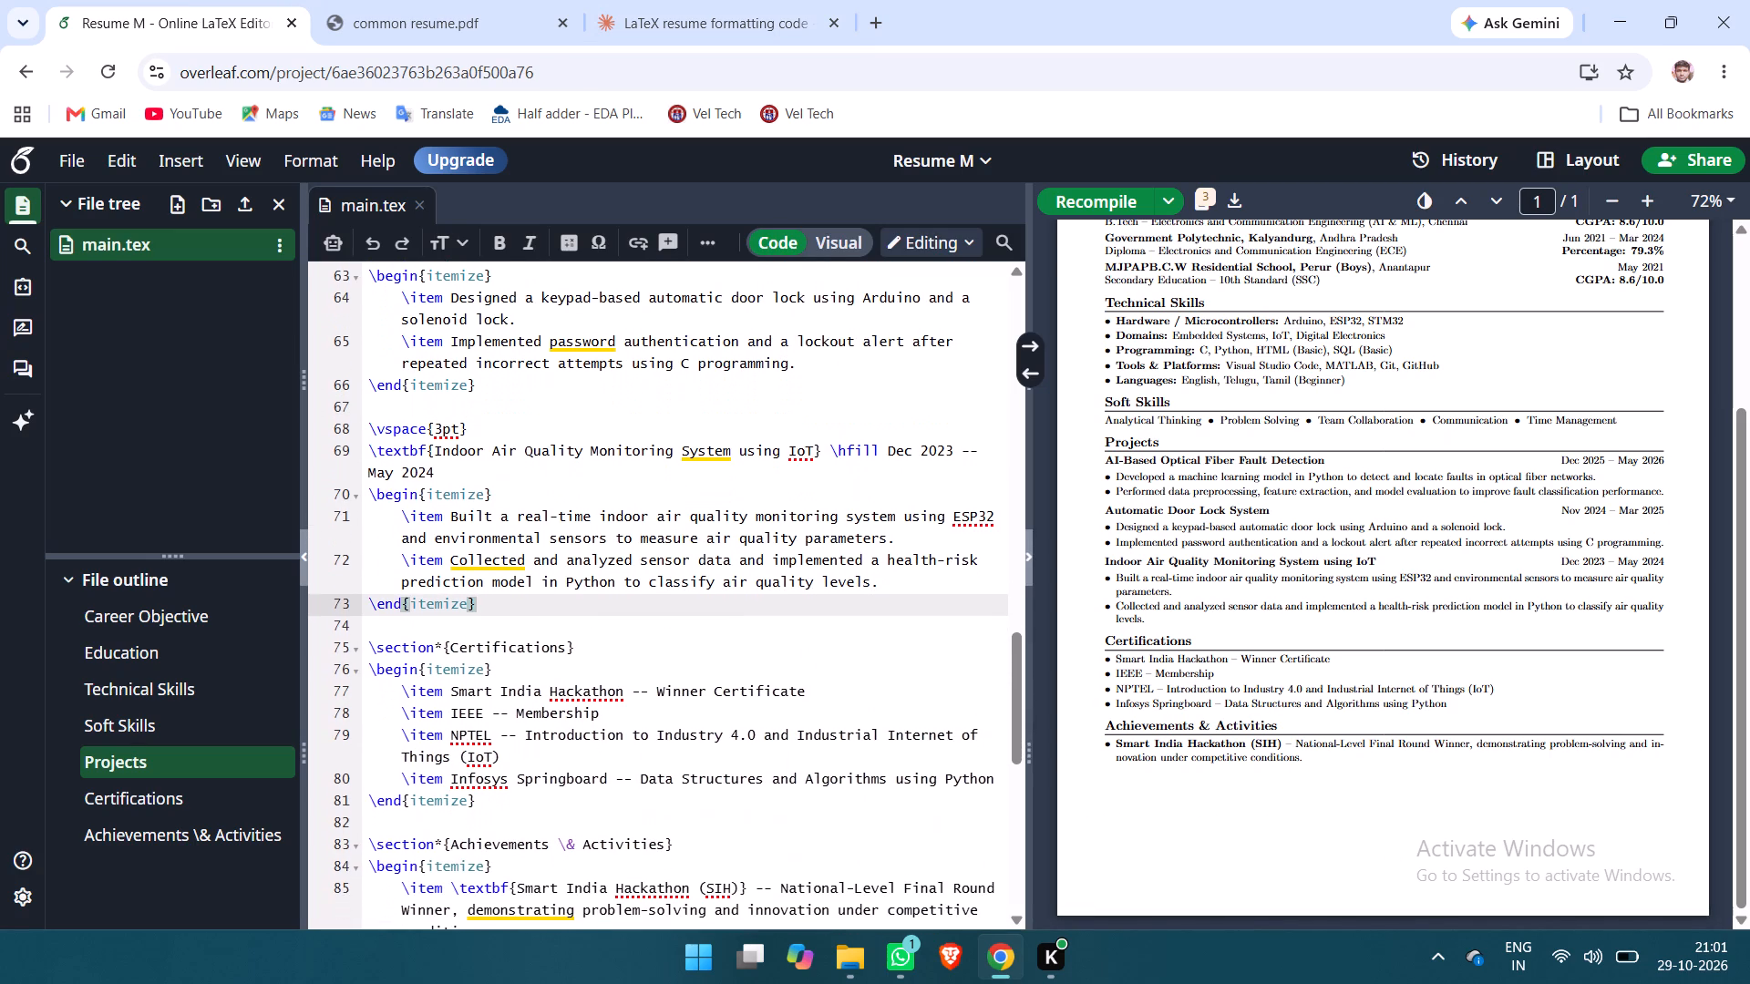
scroll(870, 686, up, 2)
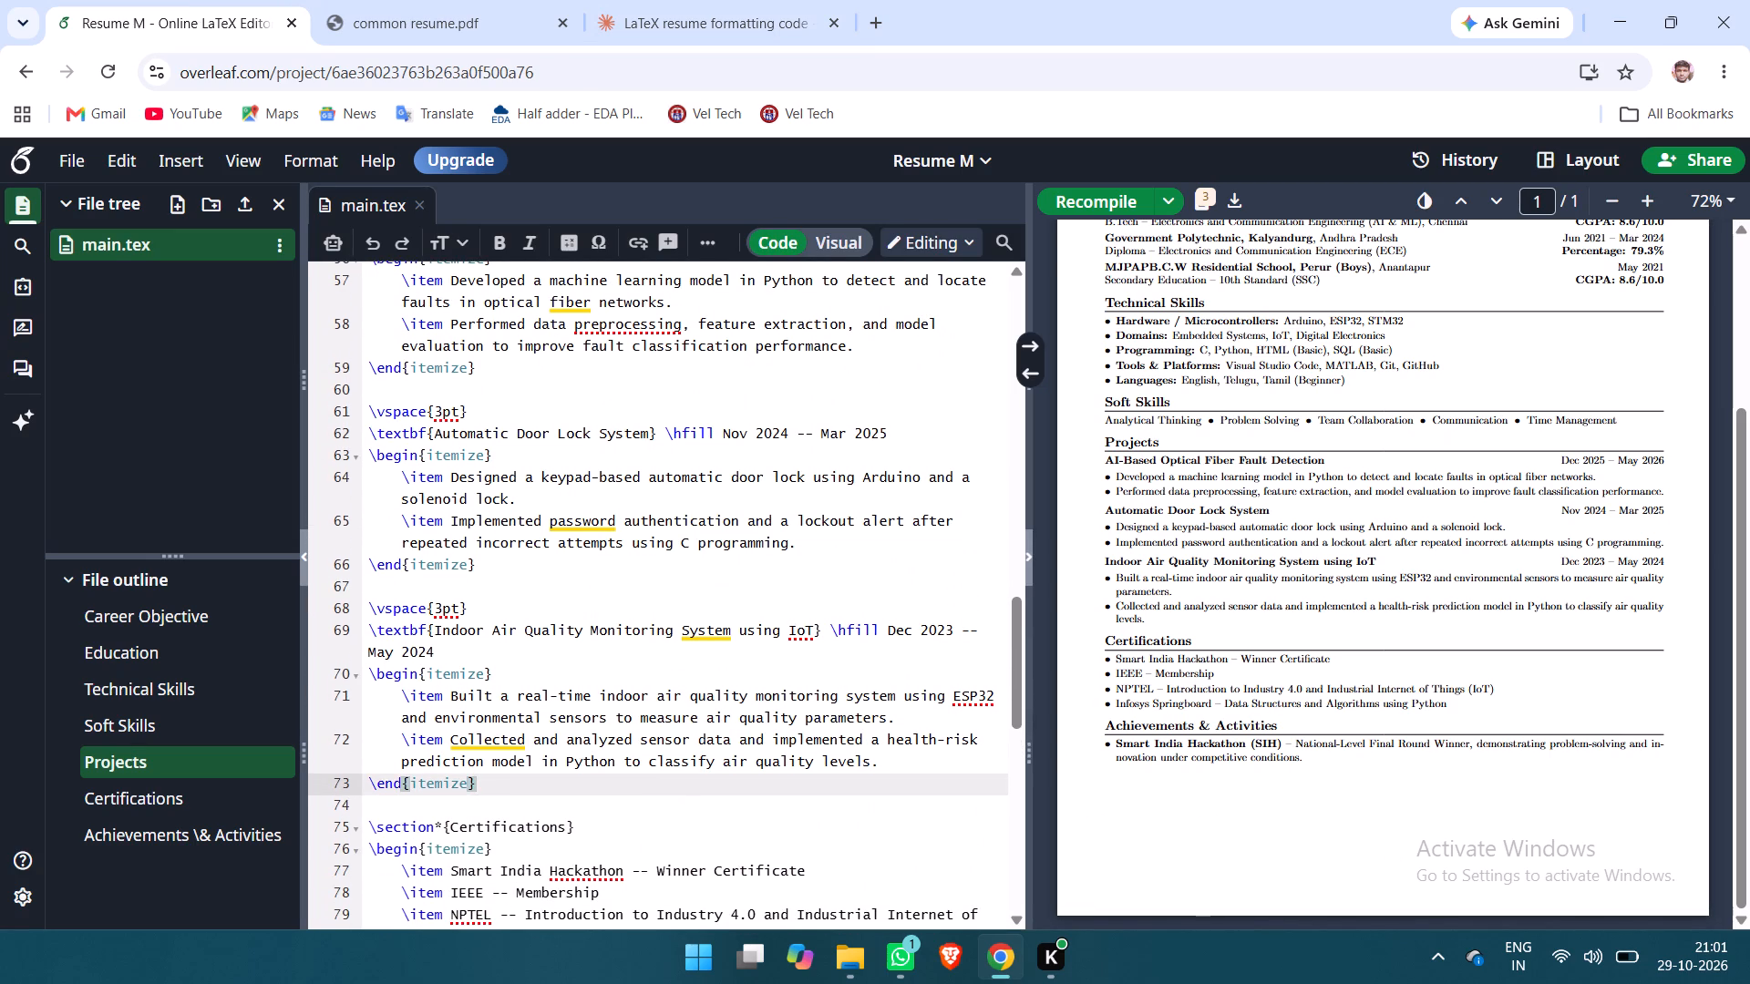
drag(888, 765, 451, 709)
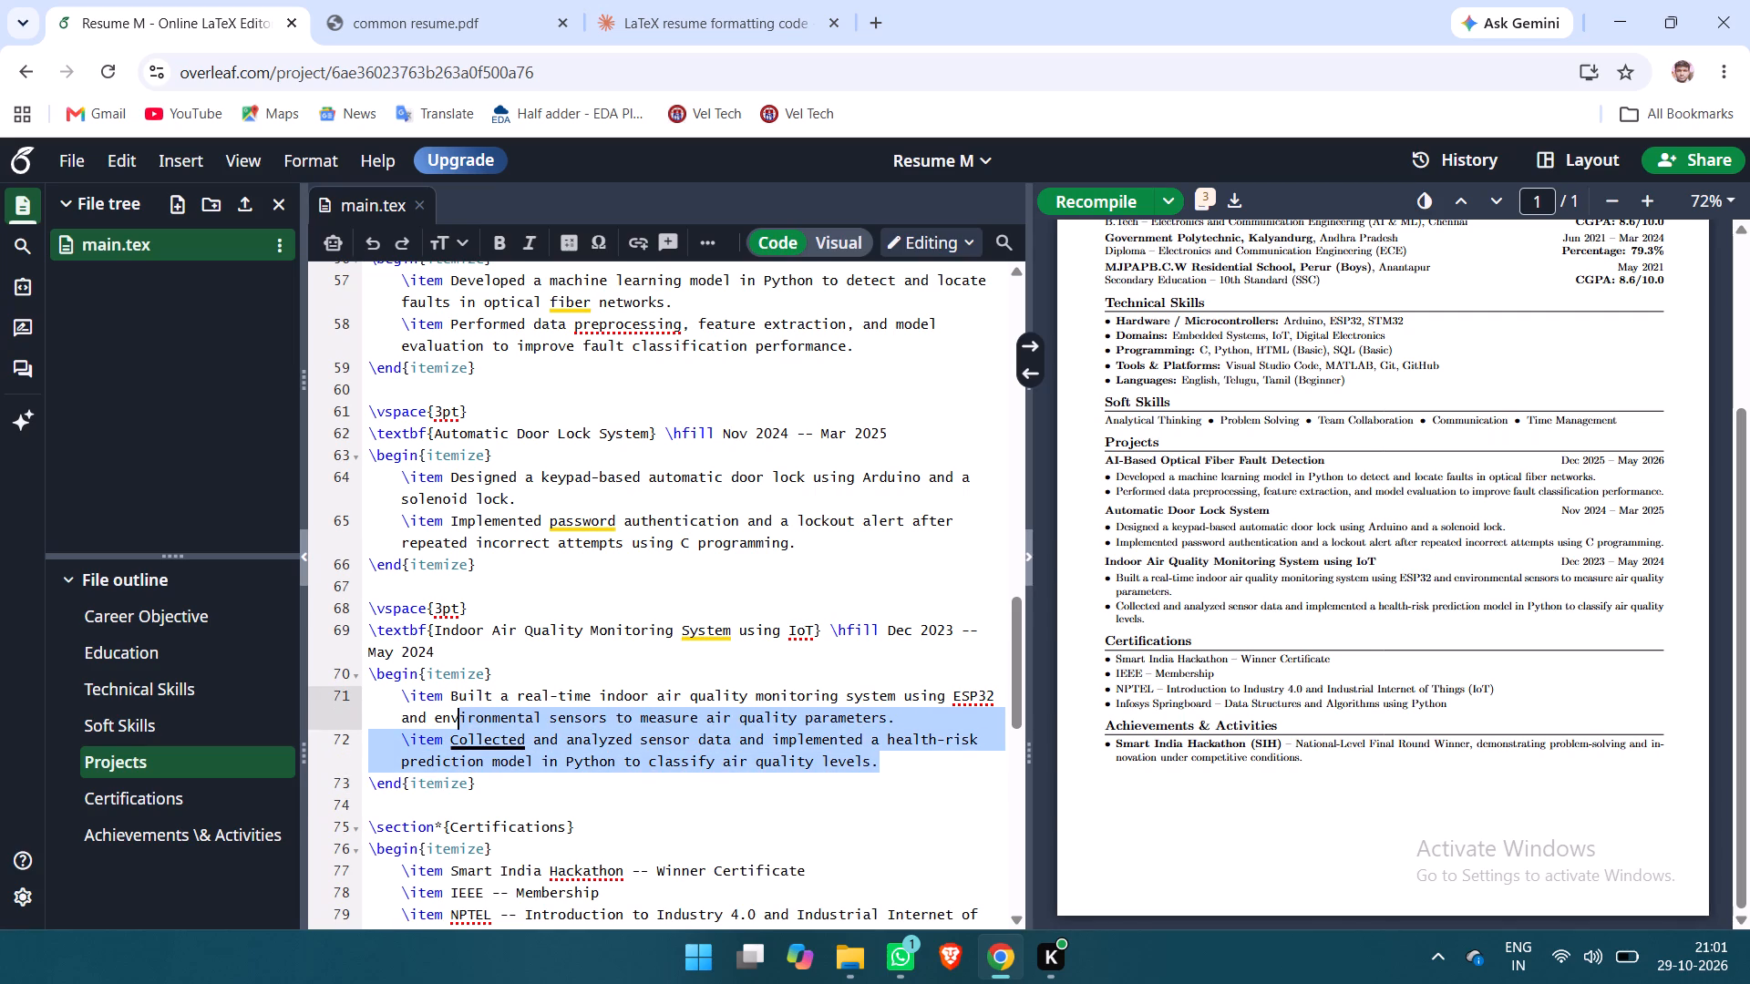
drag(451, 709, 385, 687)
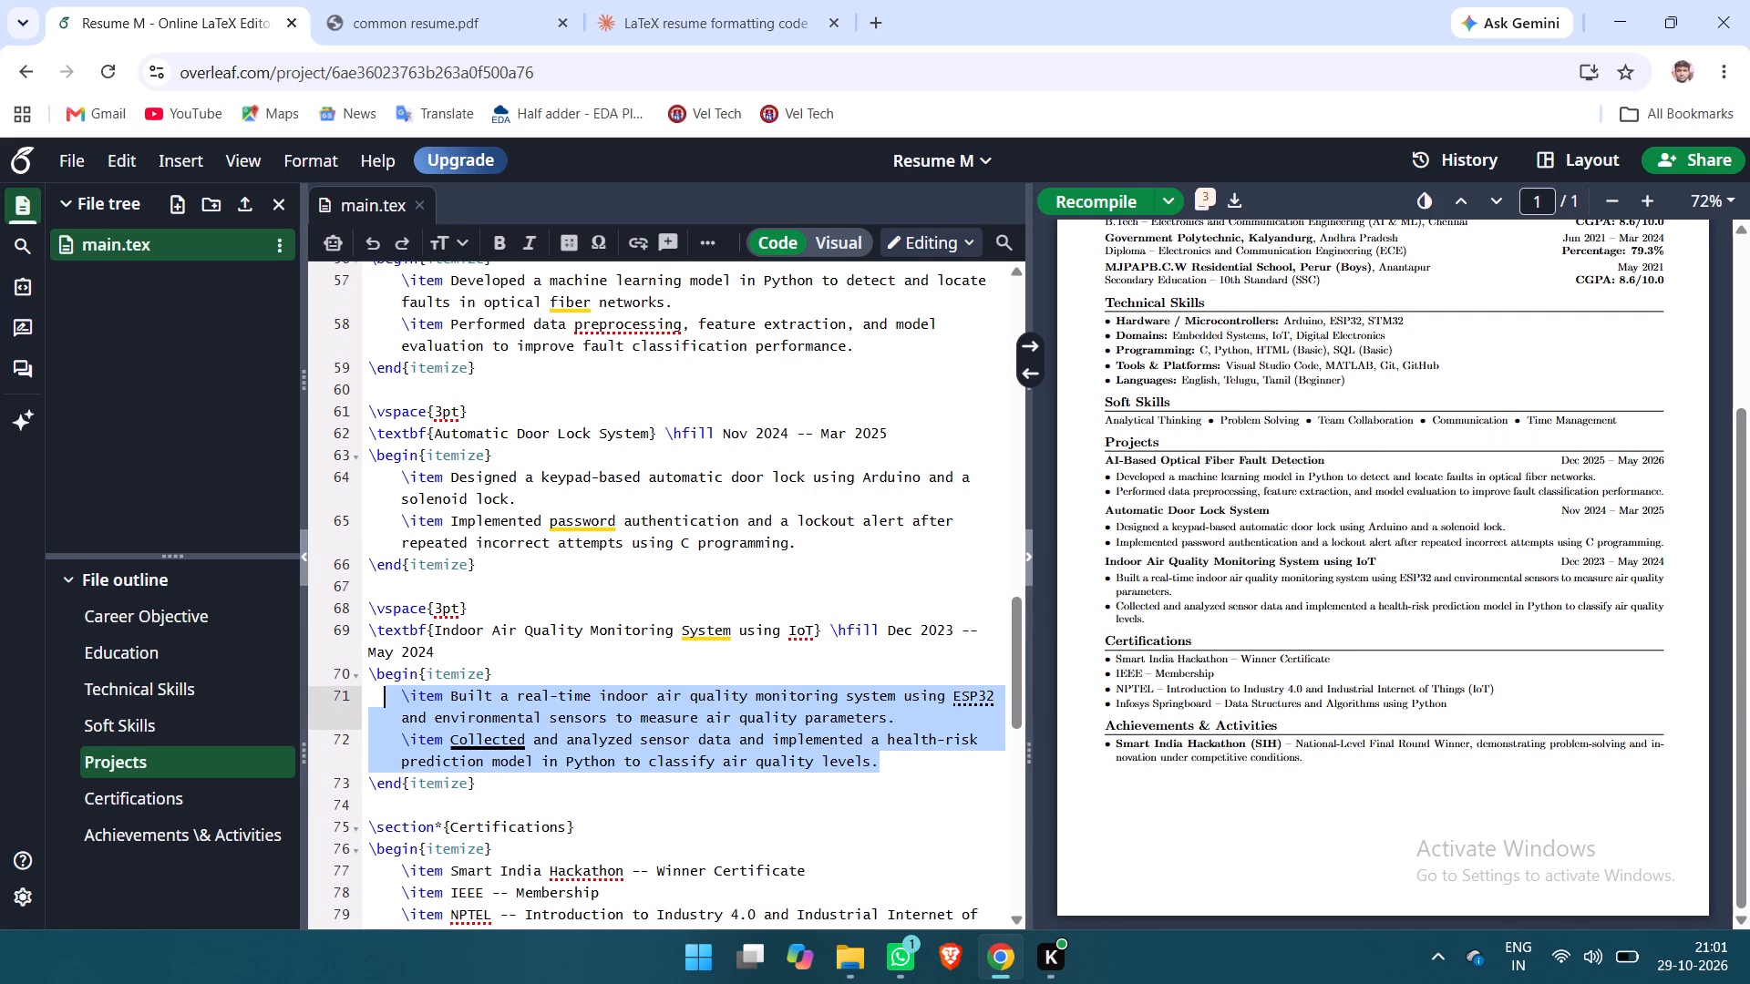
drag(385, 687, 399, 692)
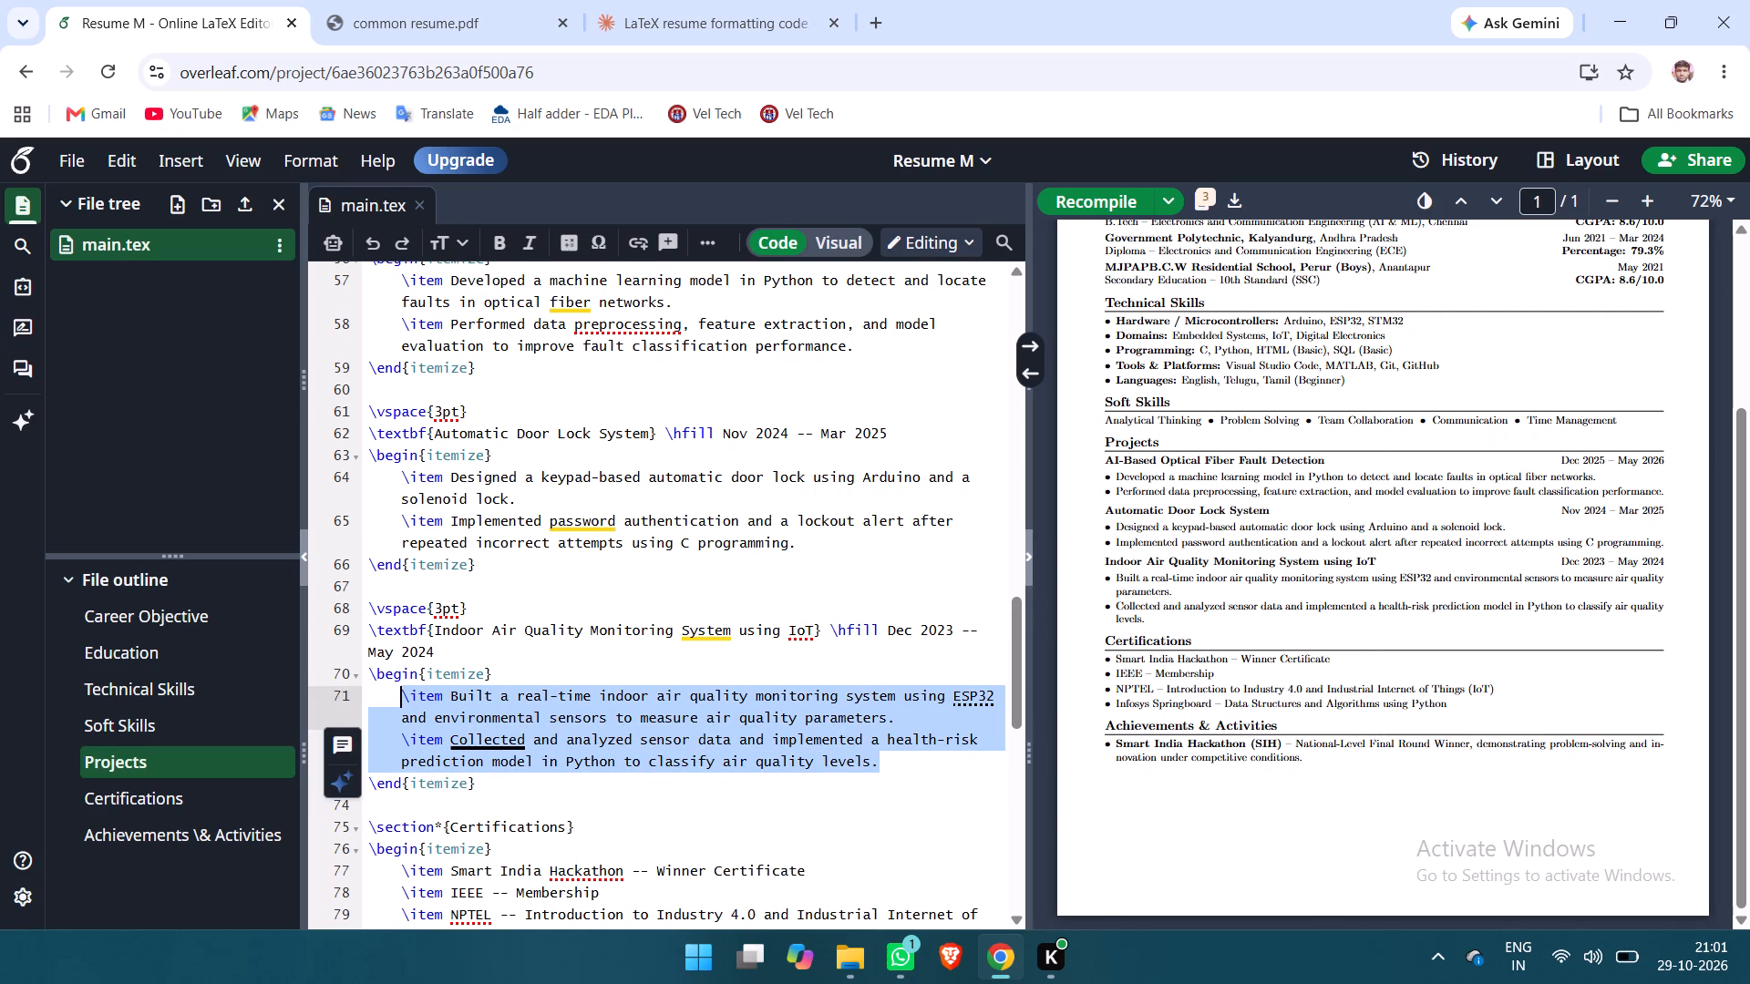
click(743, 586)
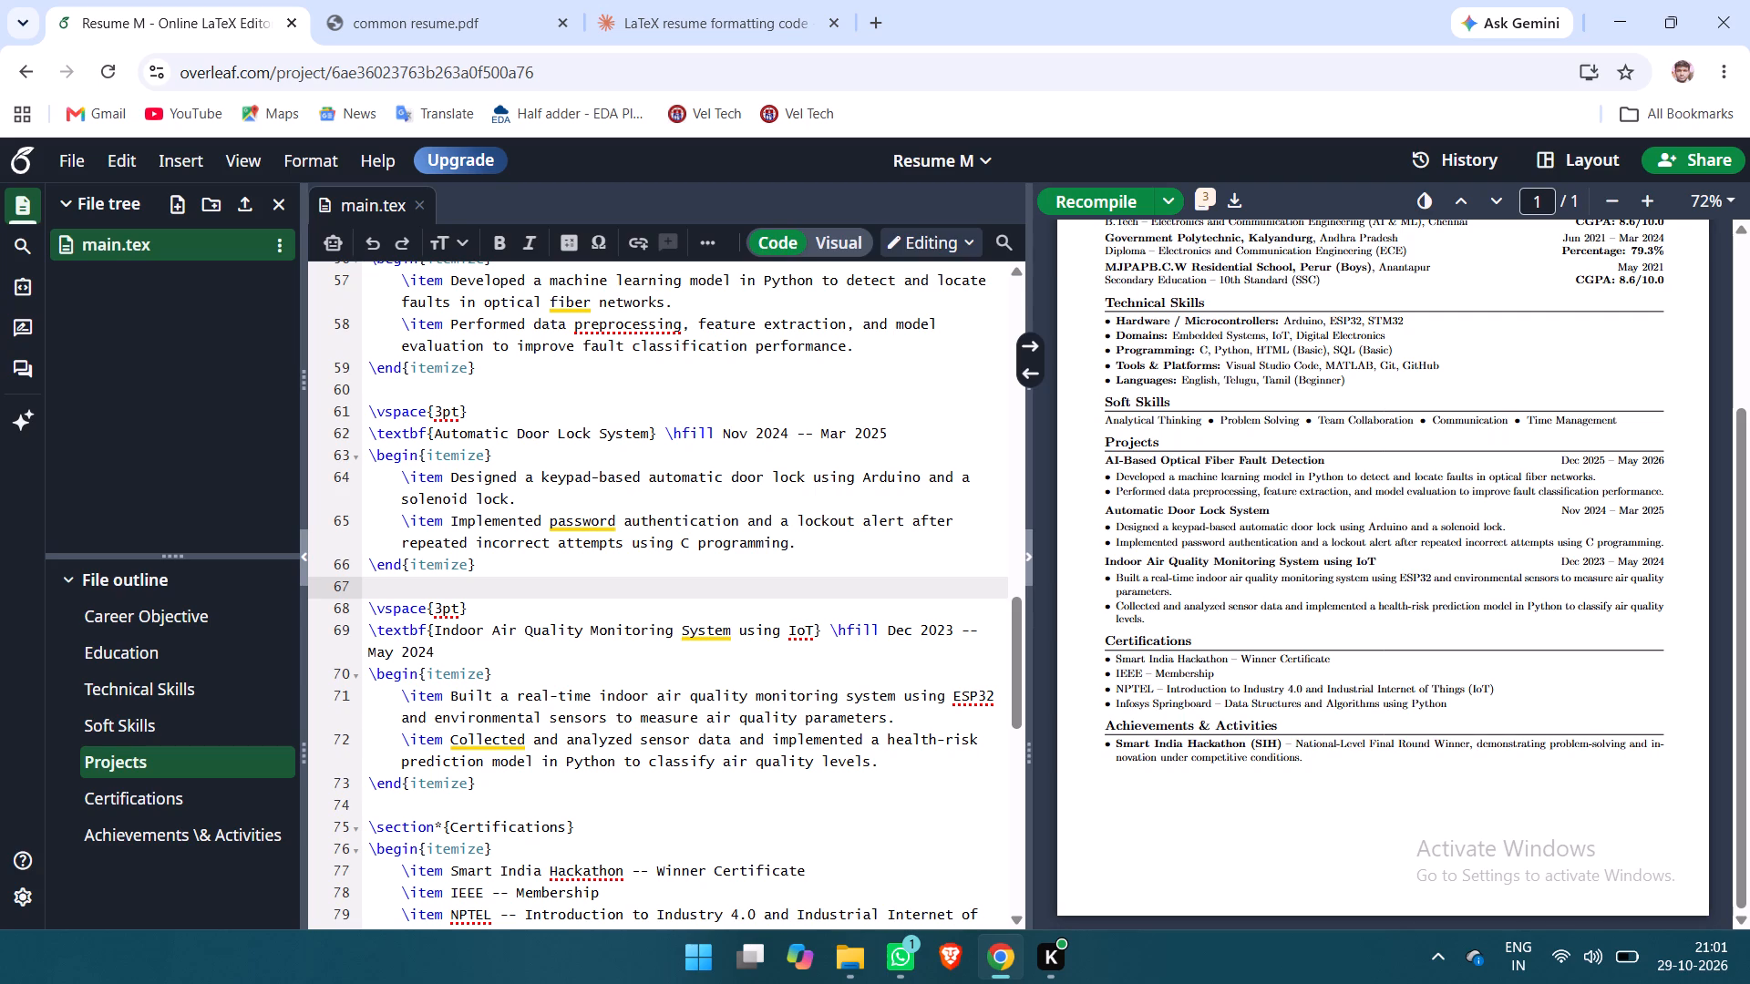
Back up the Automatic Door Lock System and Indoor Air Quality project code from Overleaf into a blank Notepad document, and return to Overleaf.
drag(886, 762, 348, 434)
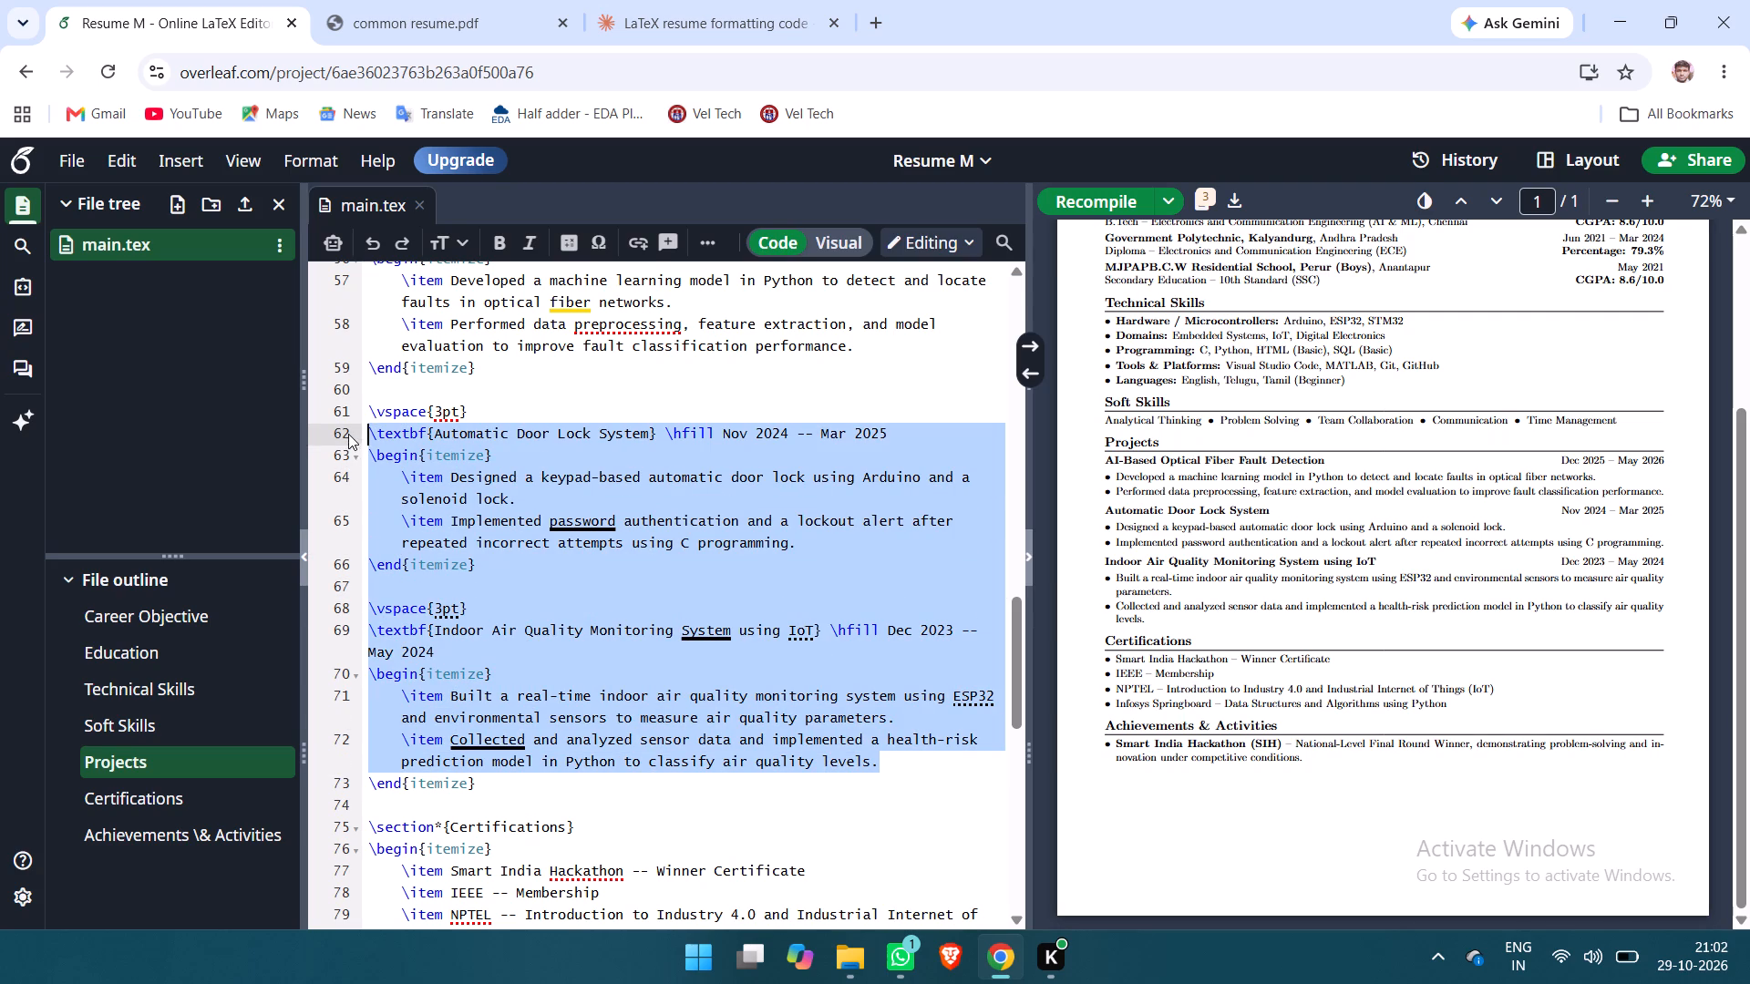
drag(348, 434, 343, 437)
key(ctrl+c)
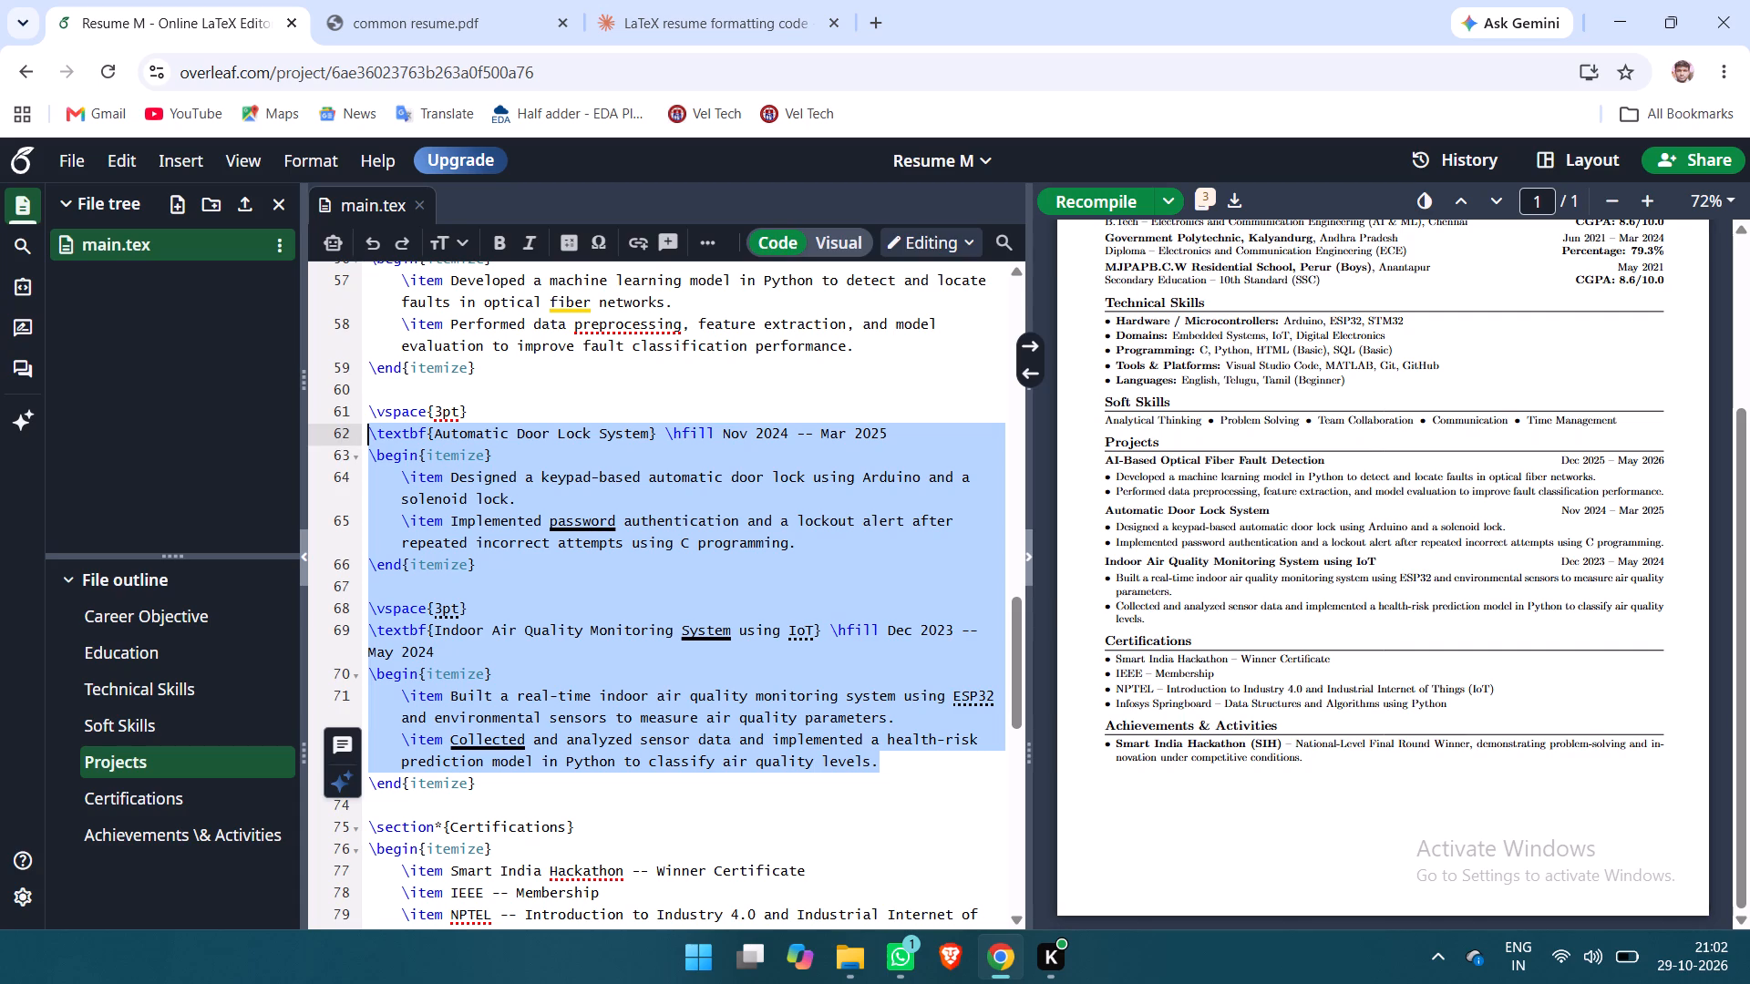
click(691, 958)
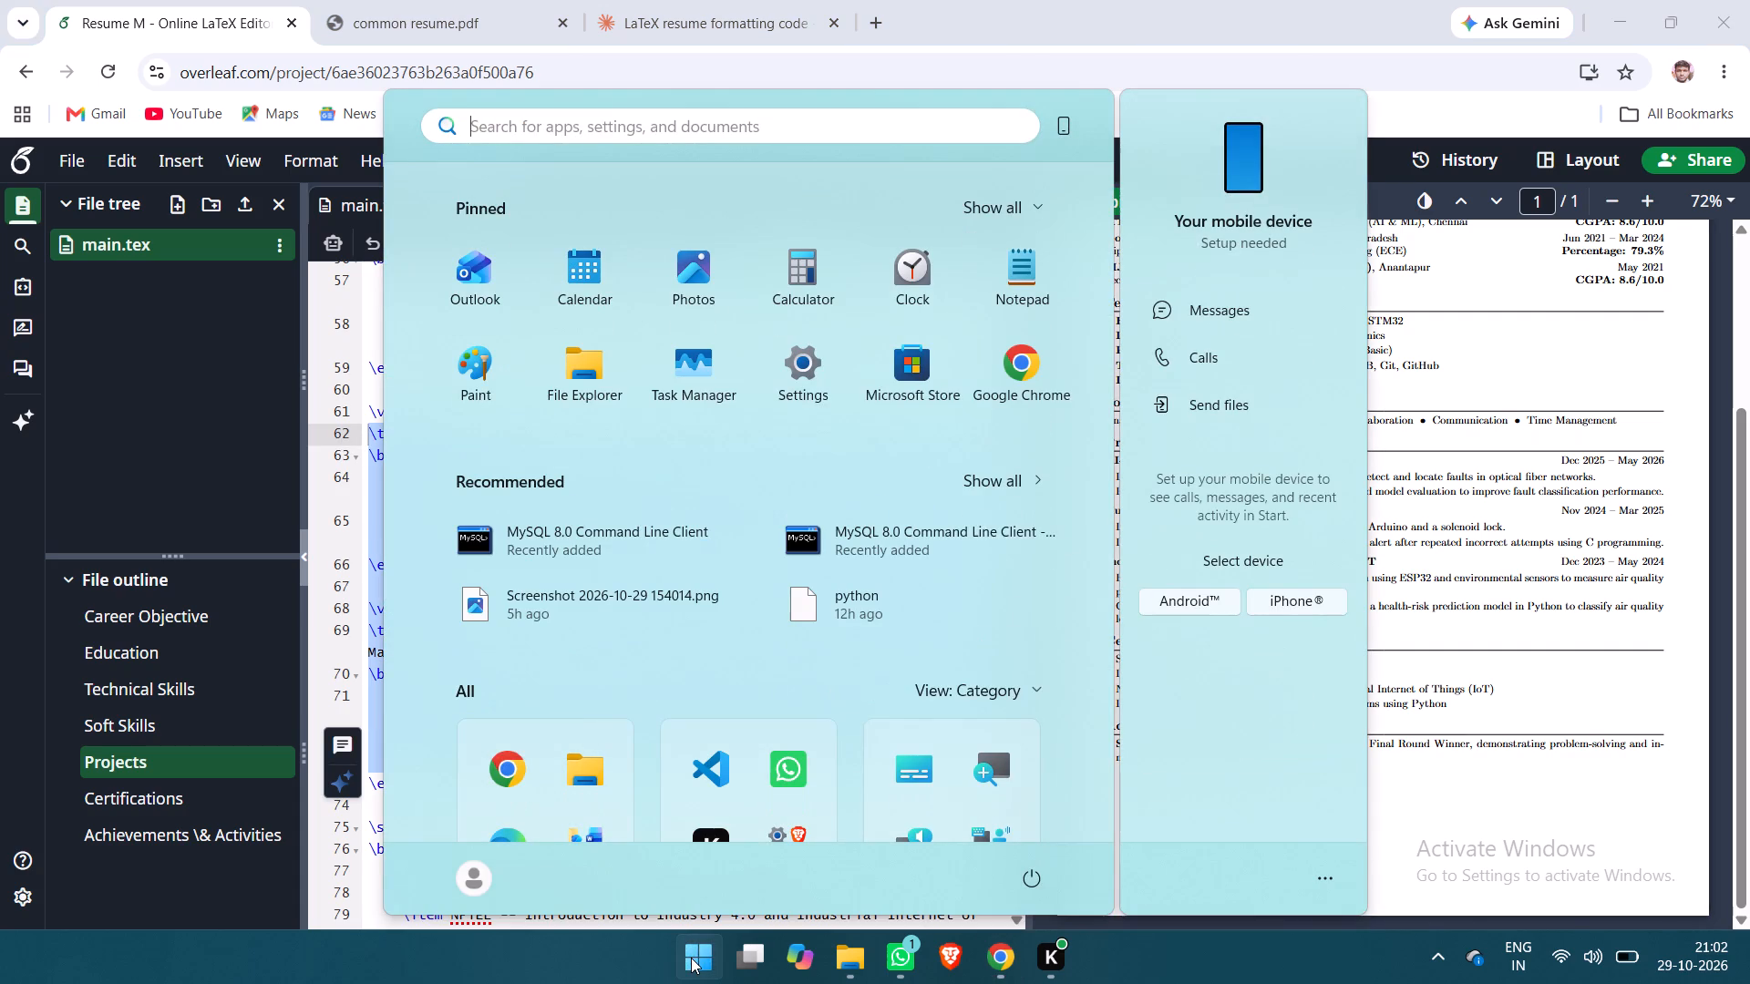
click(1032, 260)
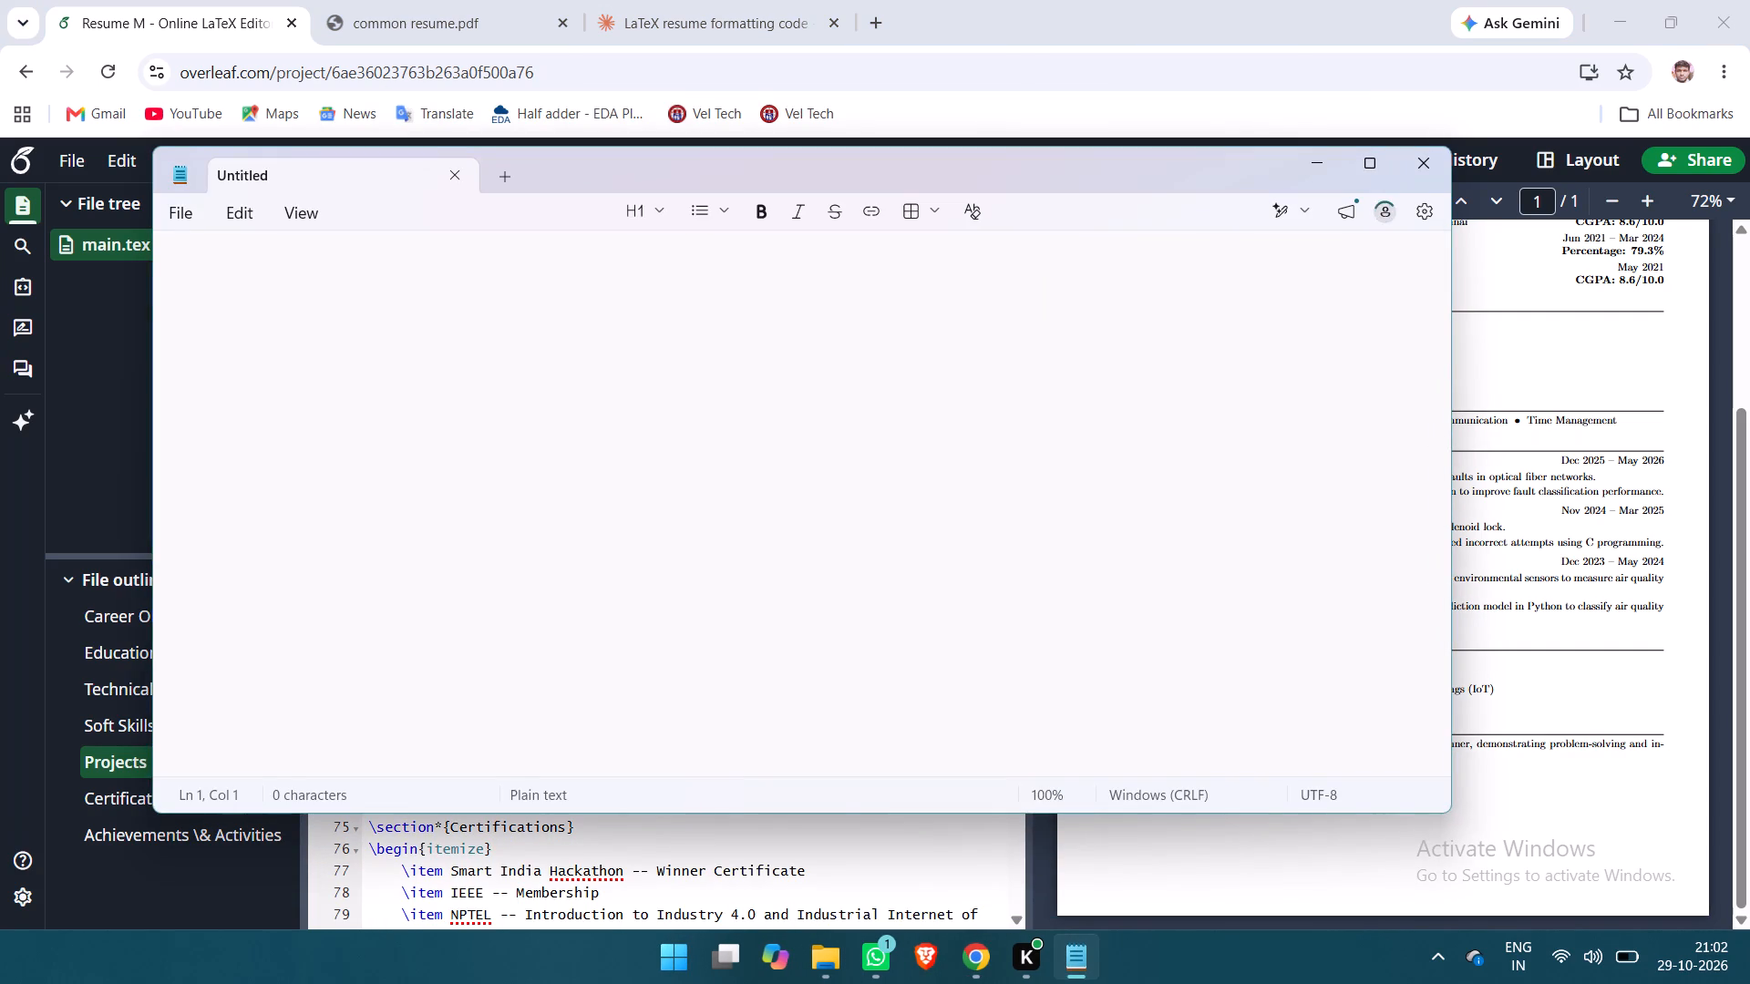
click(457, 339)
key(ctrl+v)
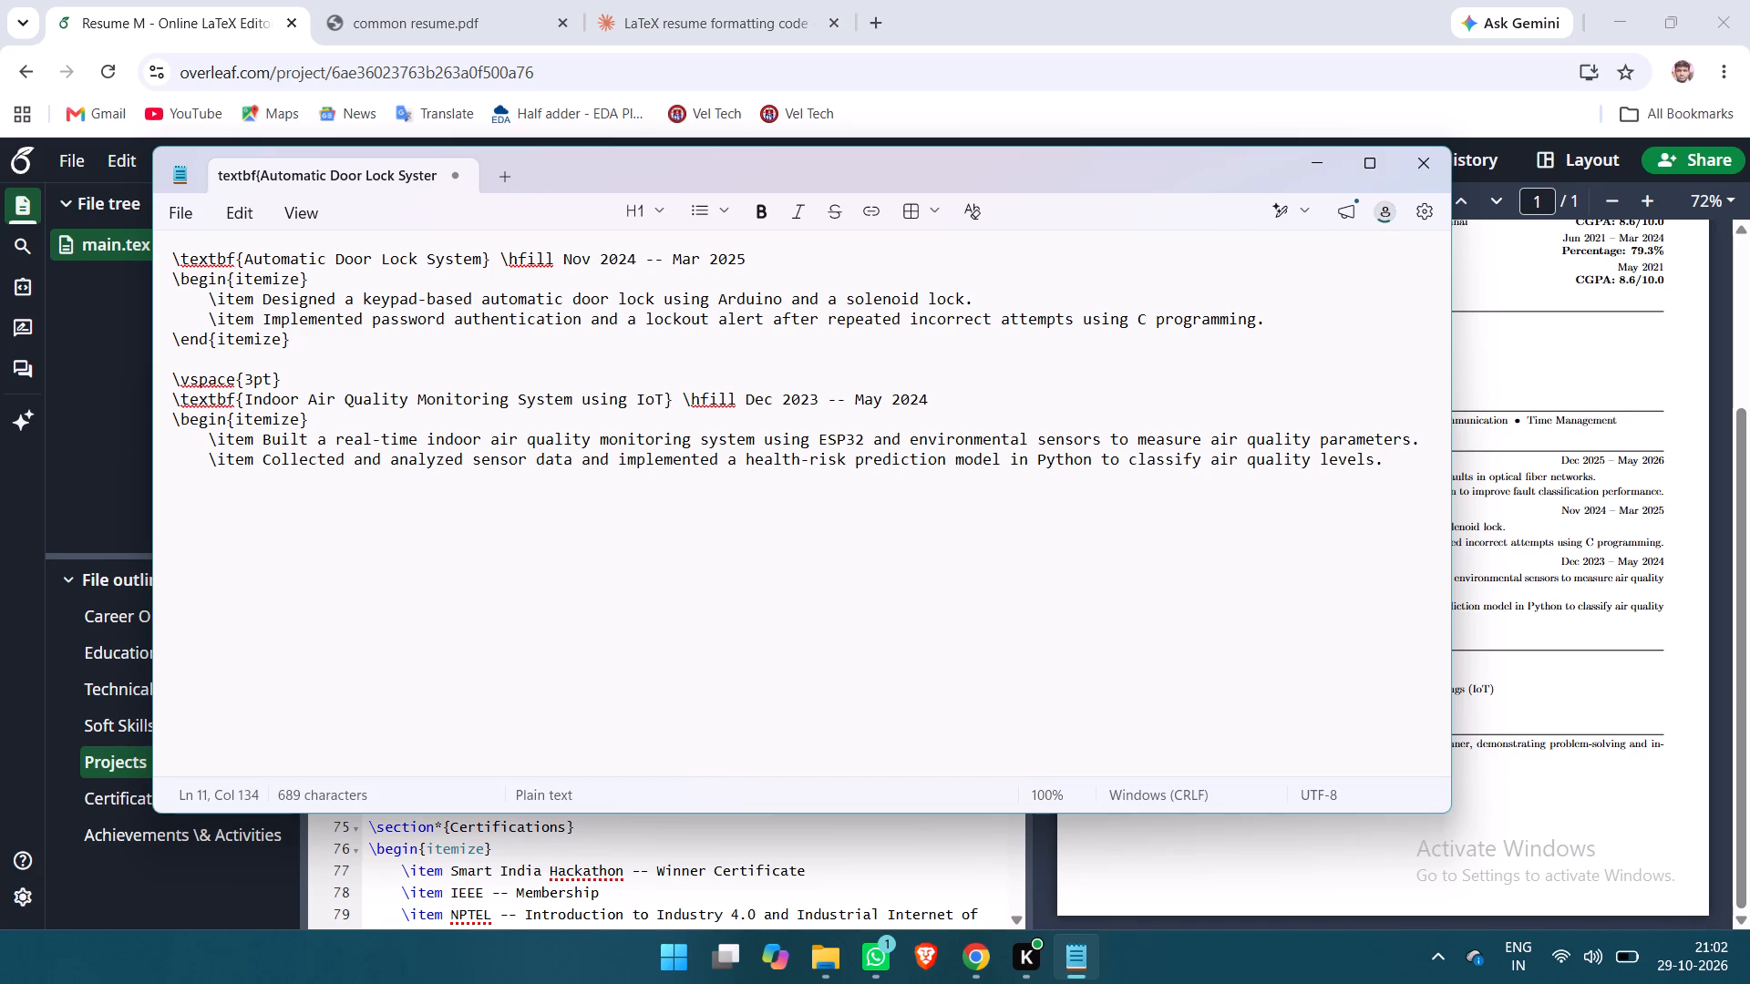
click(1311, 171)
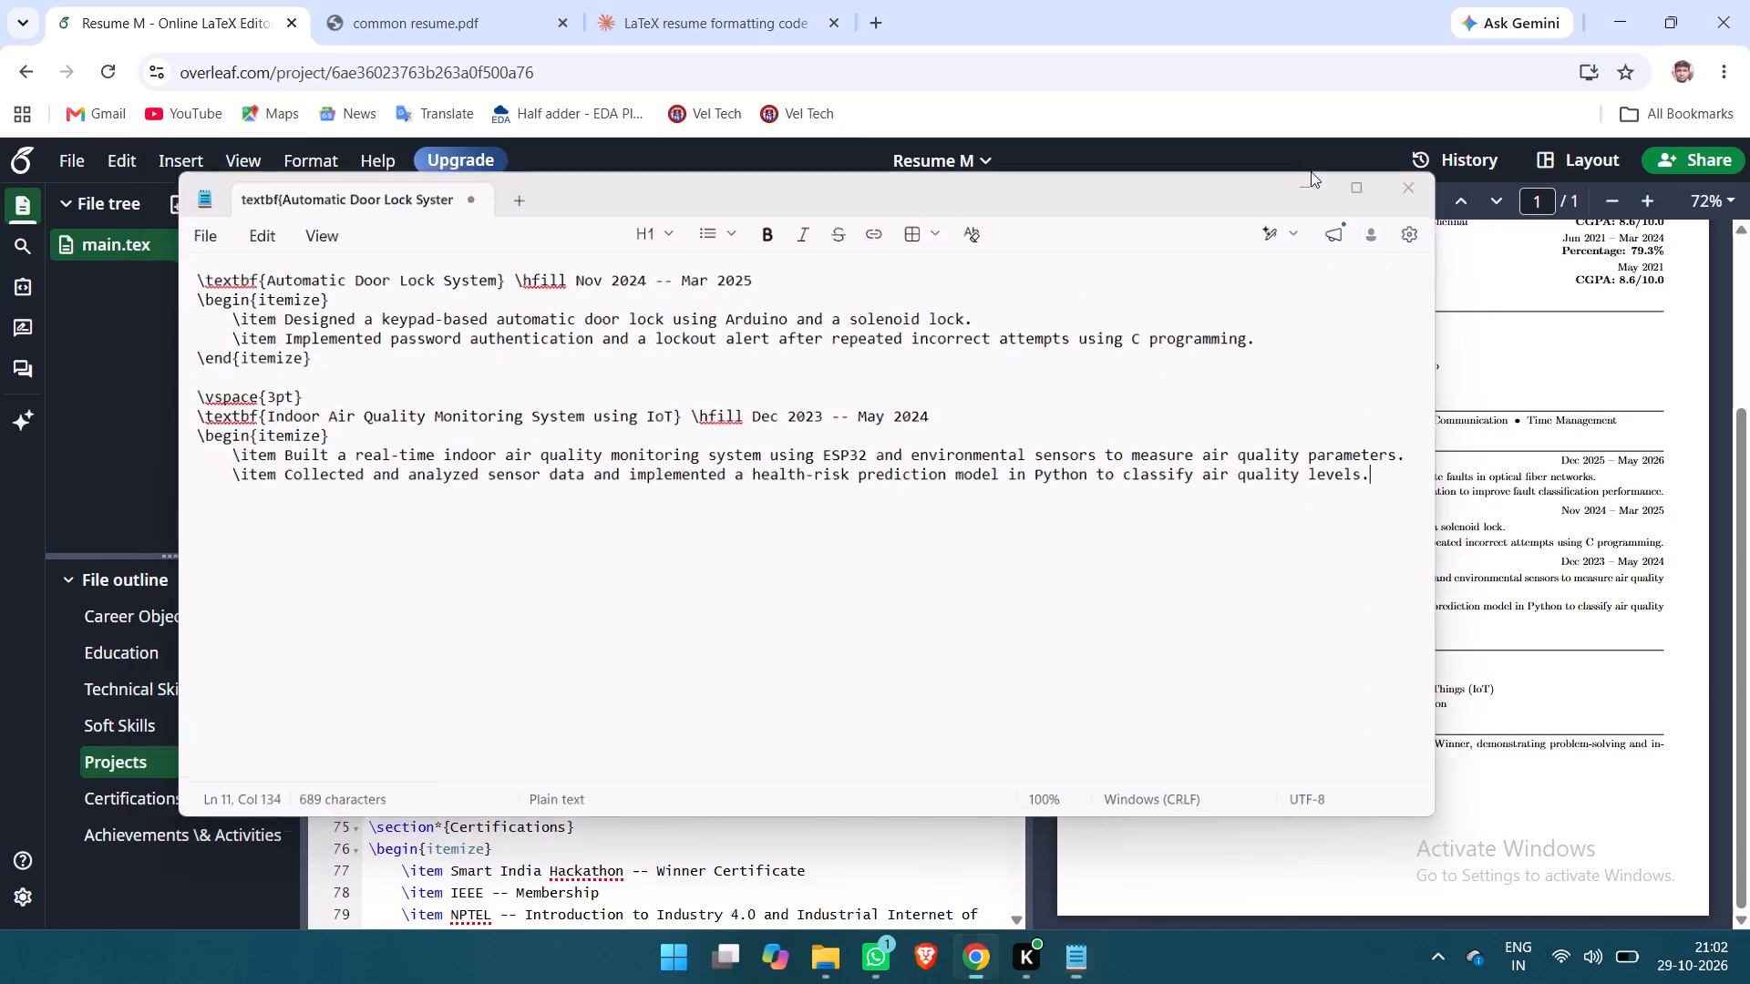
Replace the Automatic Door Lock System title with a copy of the title "Indoor Air Quality Monitoring System using IoT".
click(695, 696)
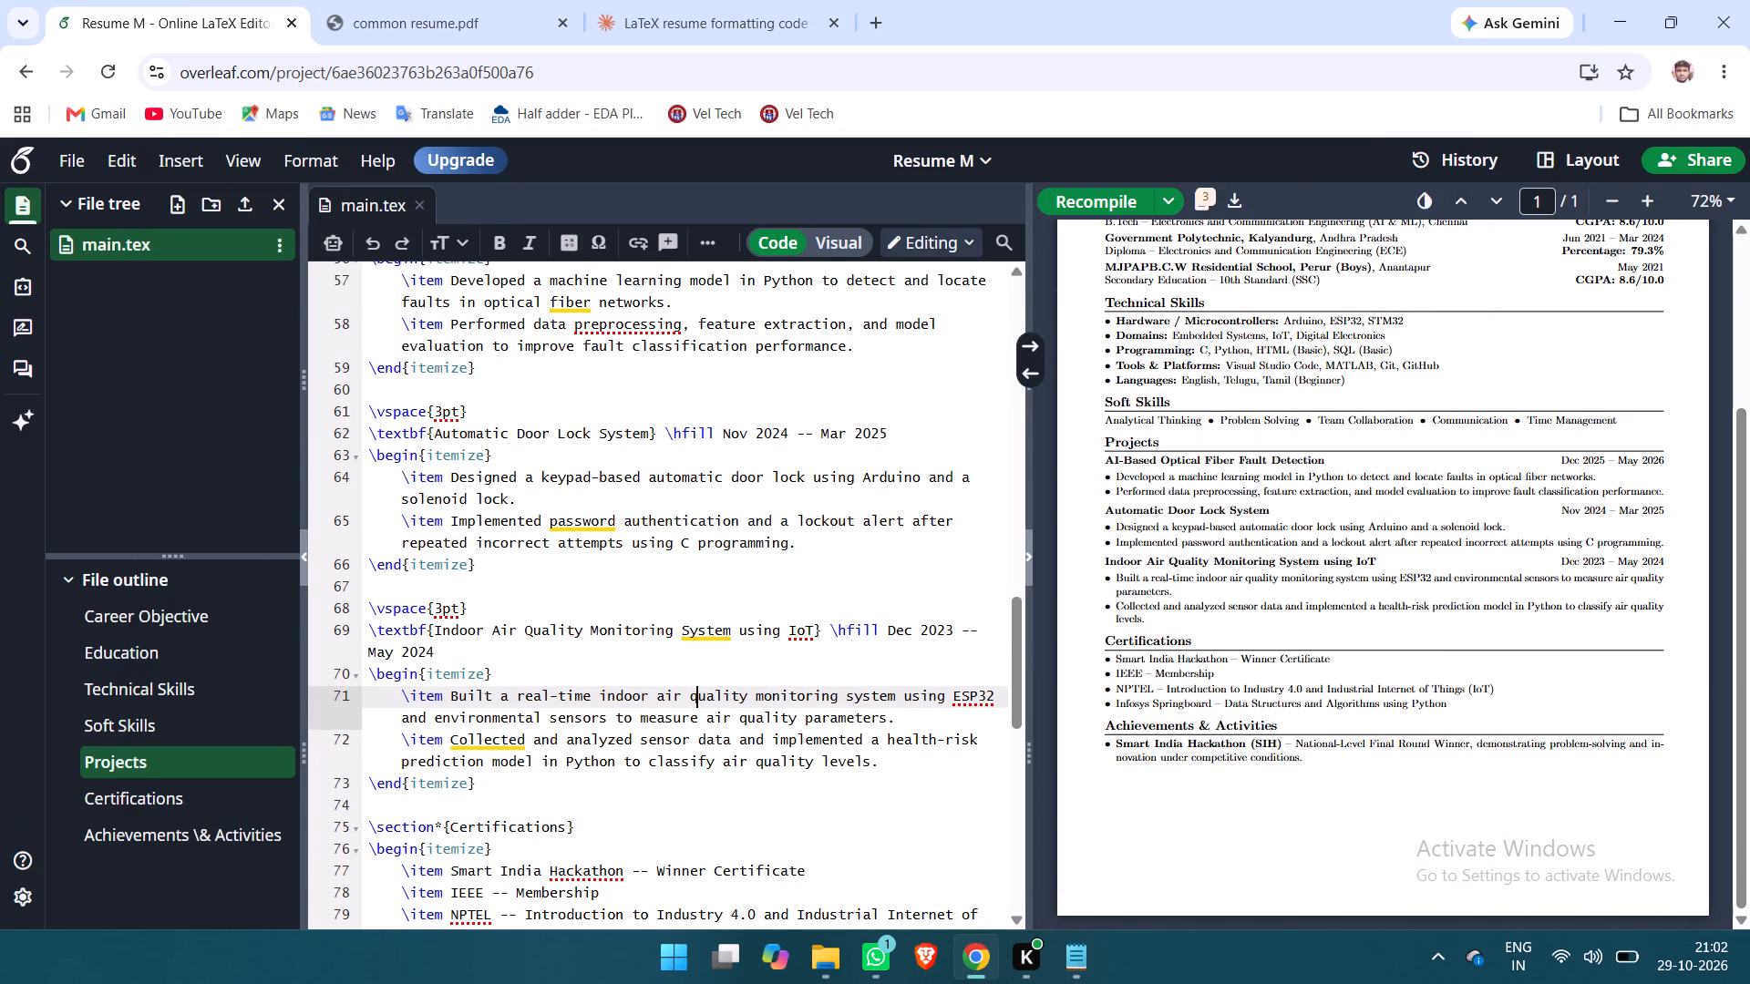
drag(809, 631, 783, 631)
click(783, 631)
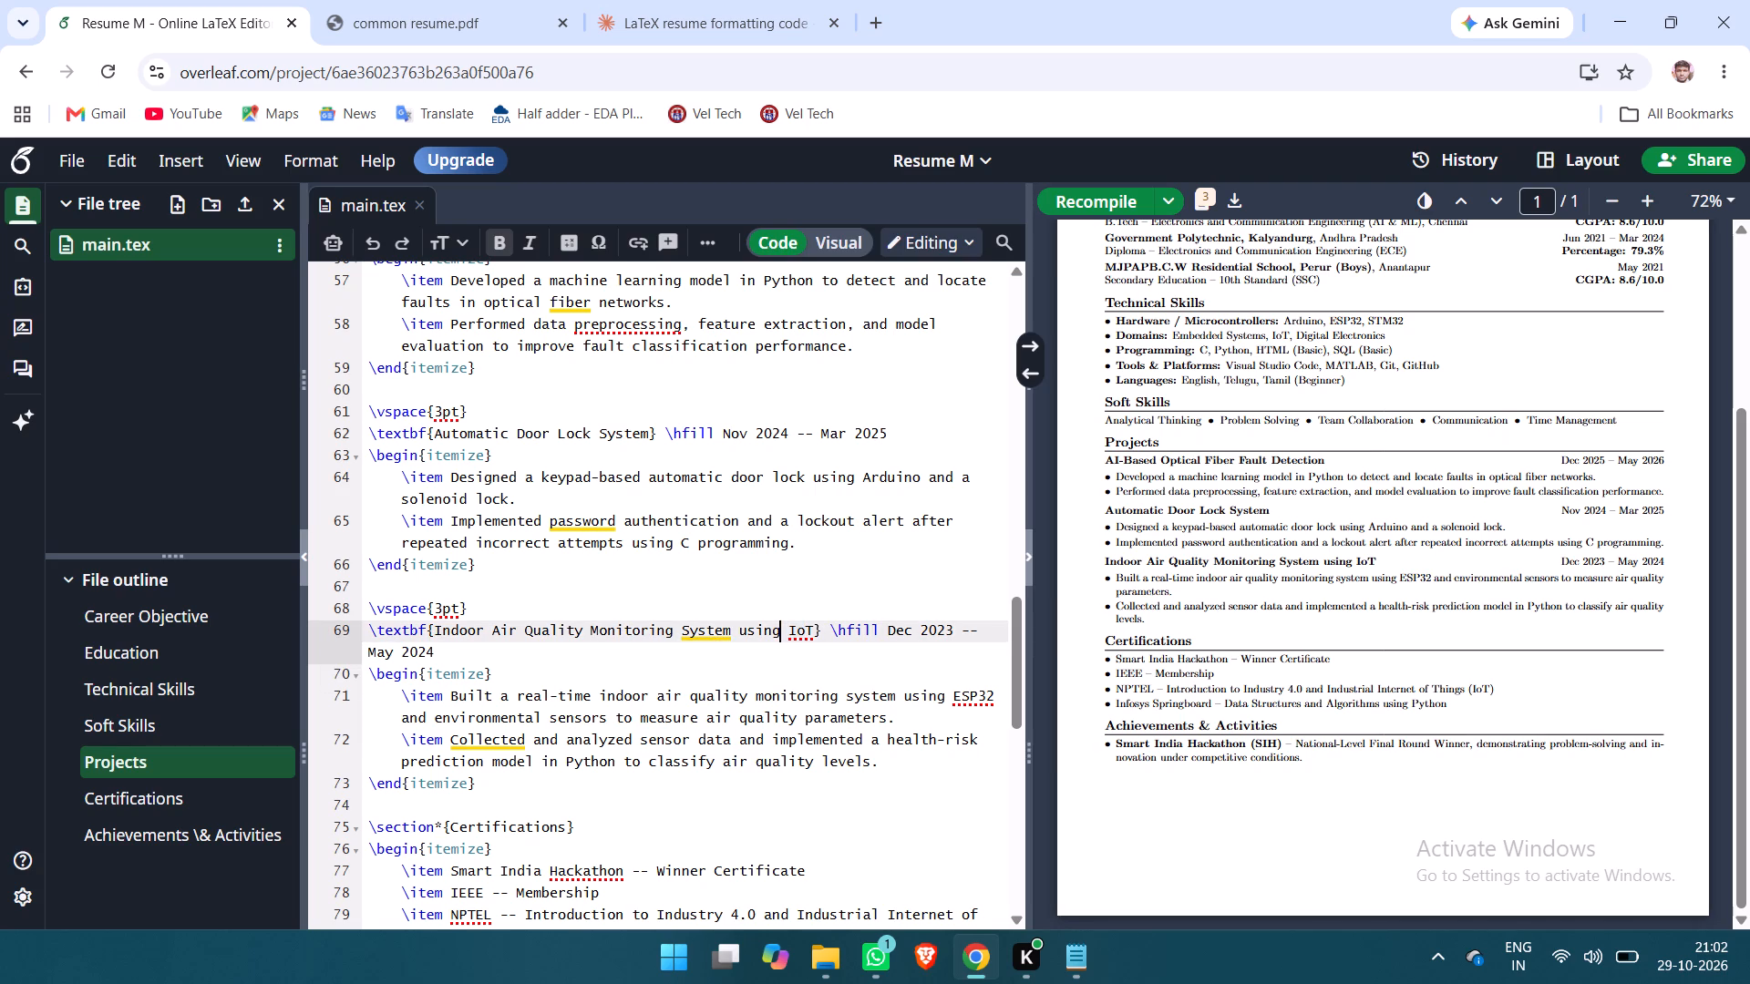
drag(811, 626, 405, 612)
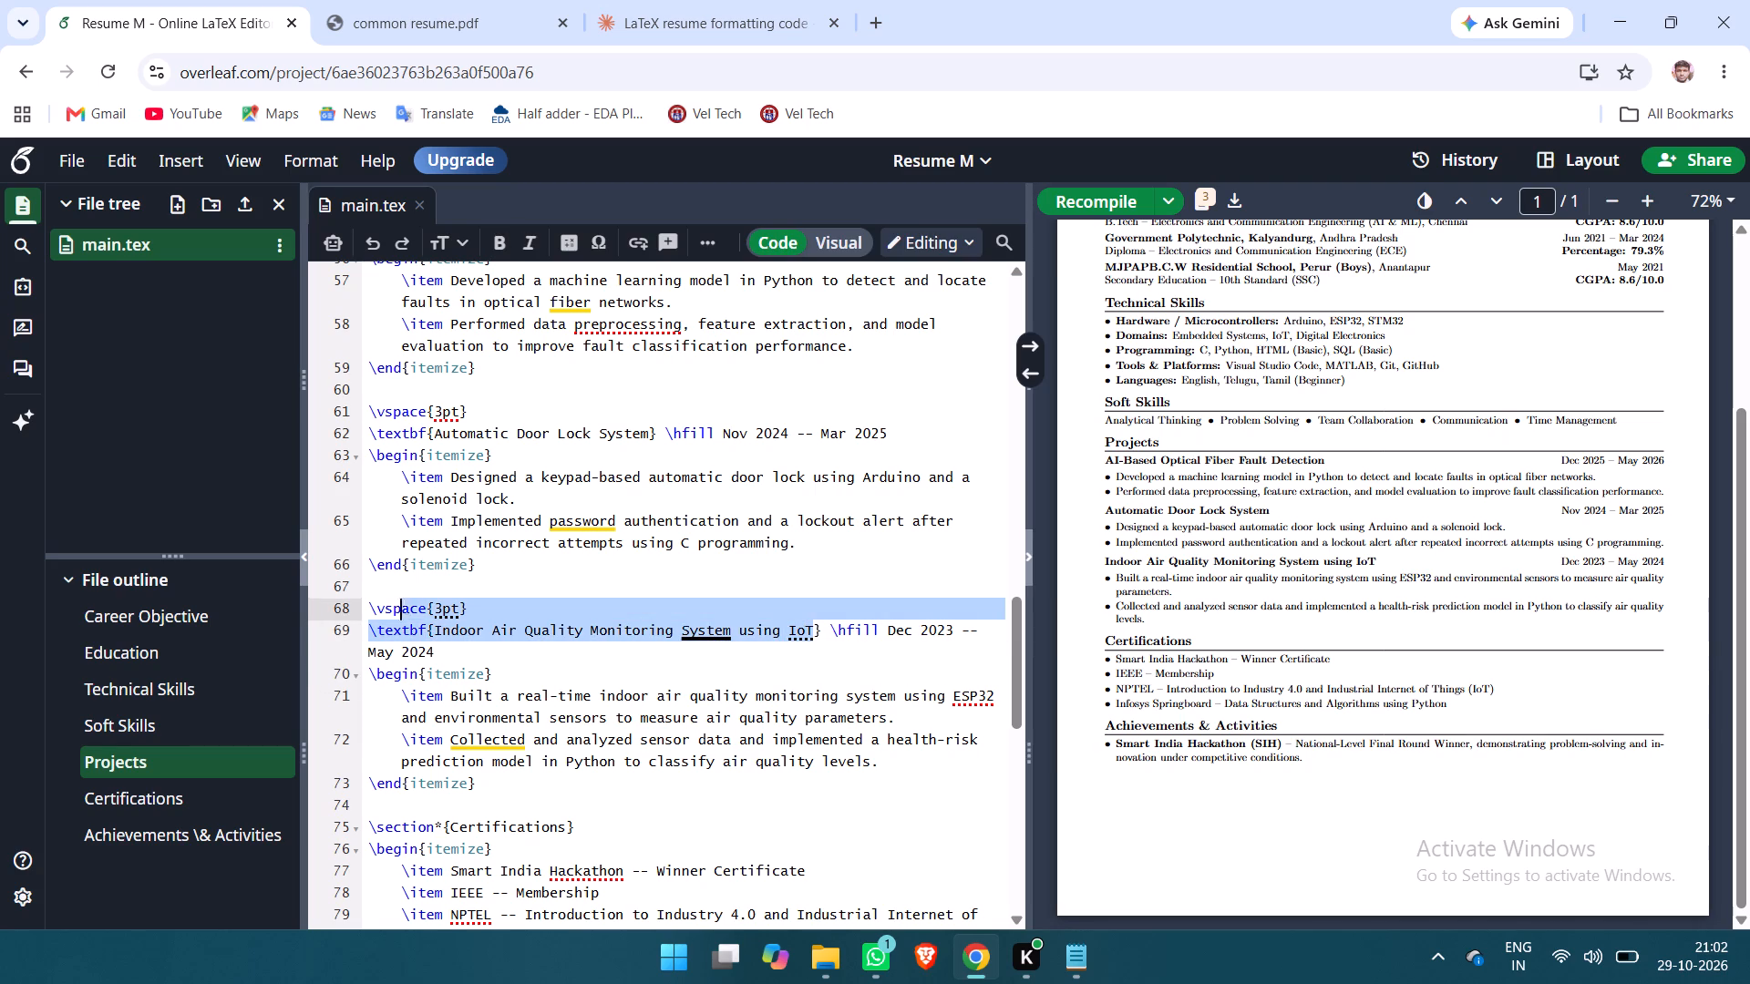
drag(405, 612, 438, 641)
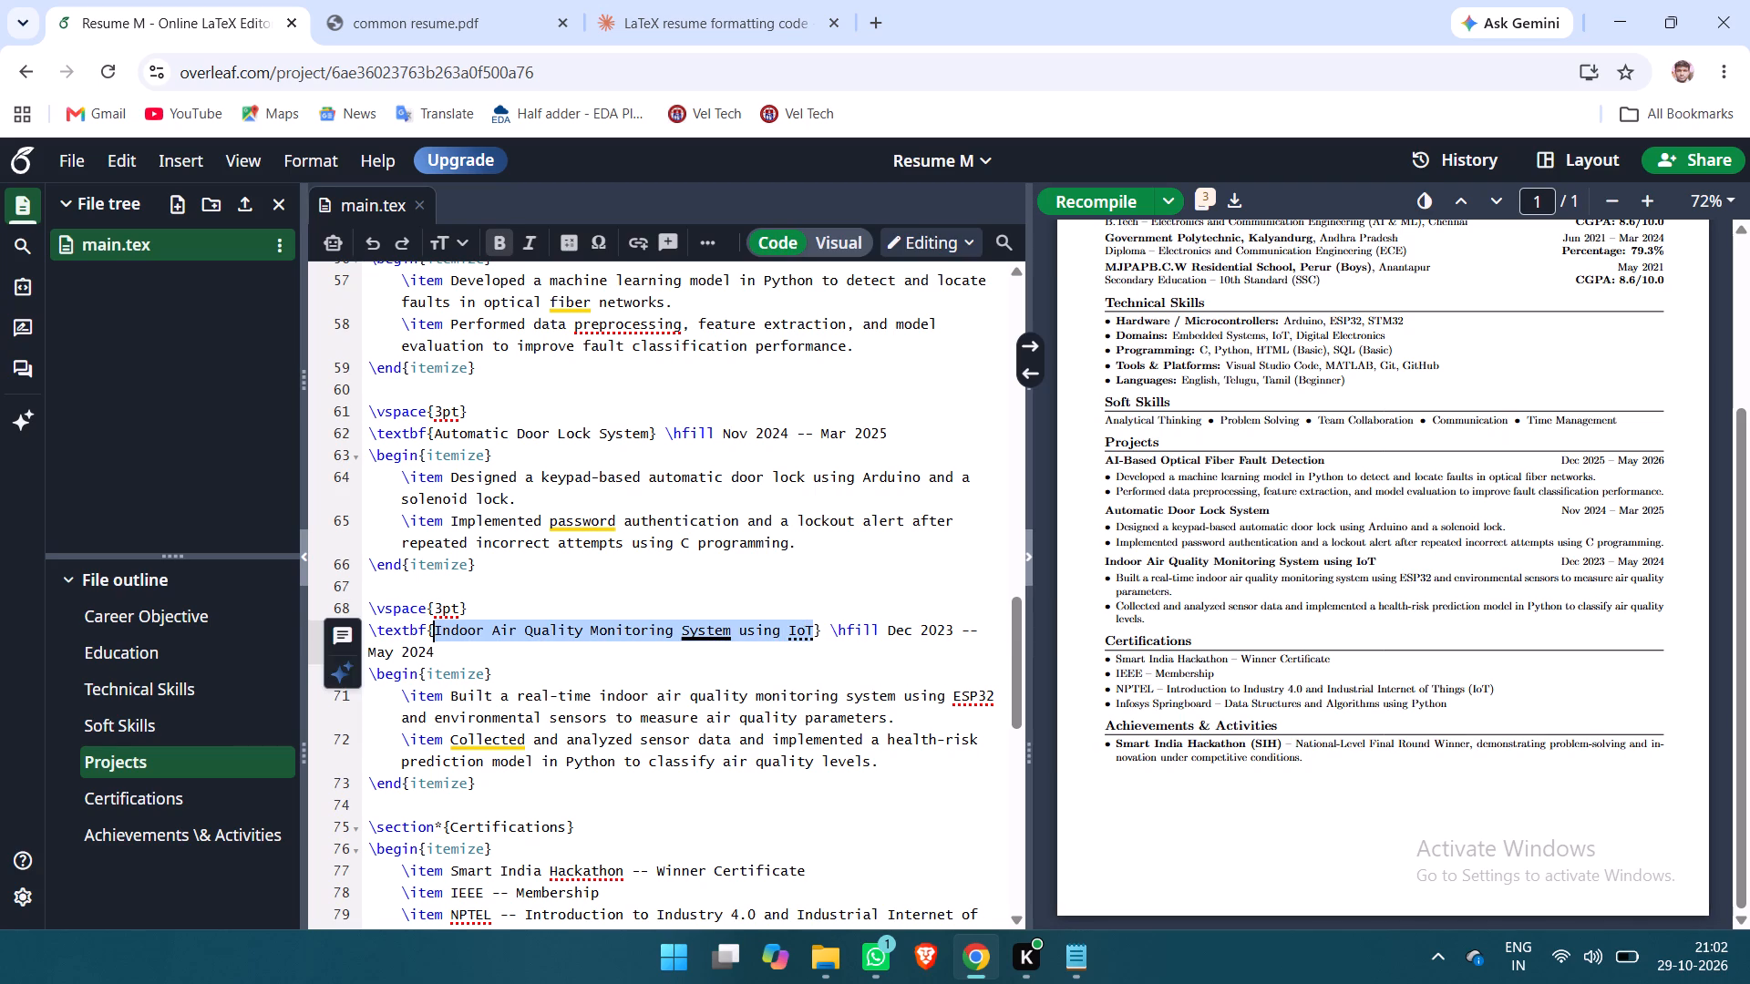
key(ctrl+c)
drag(651, 432, 435, 433)
key(ctrl+v)
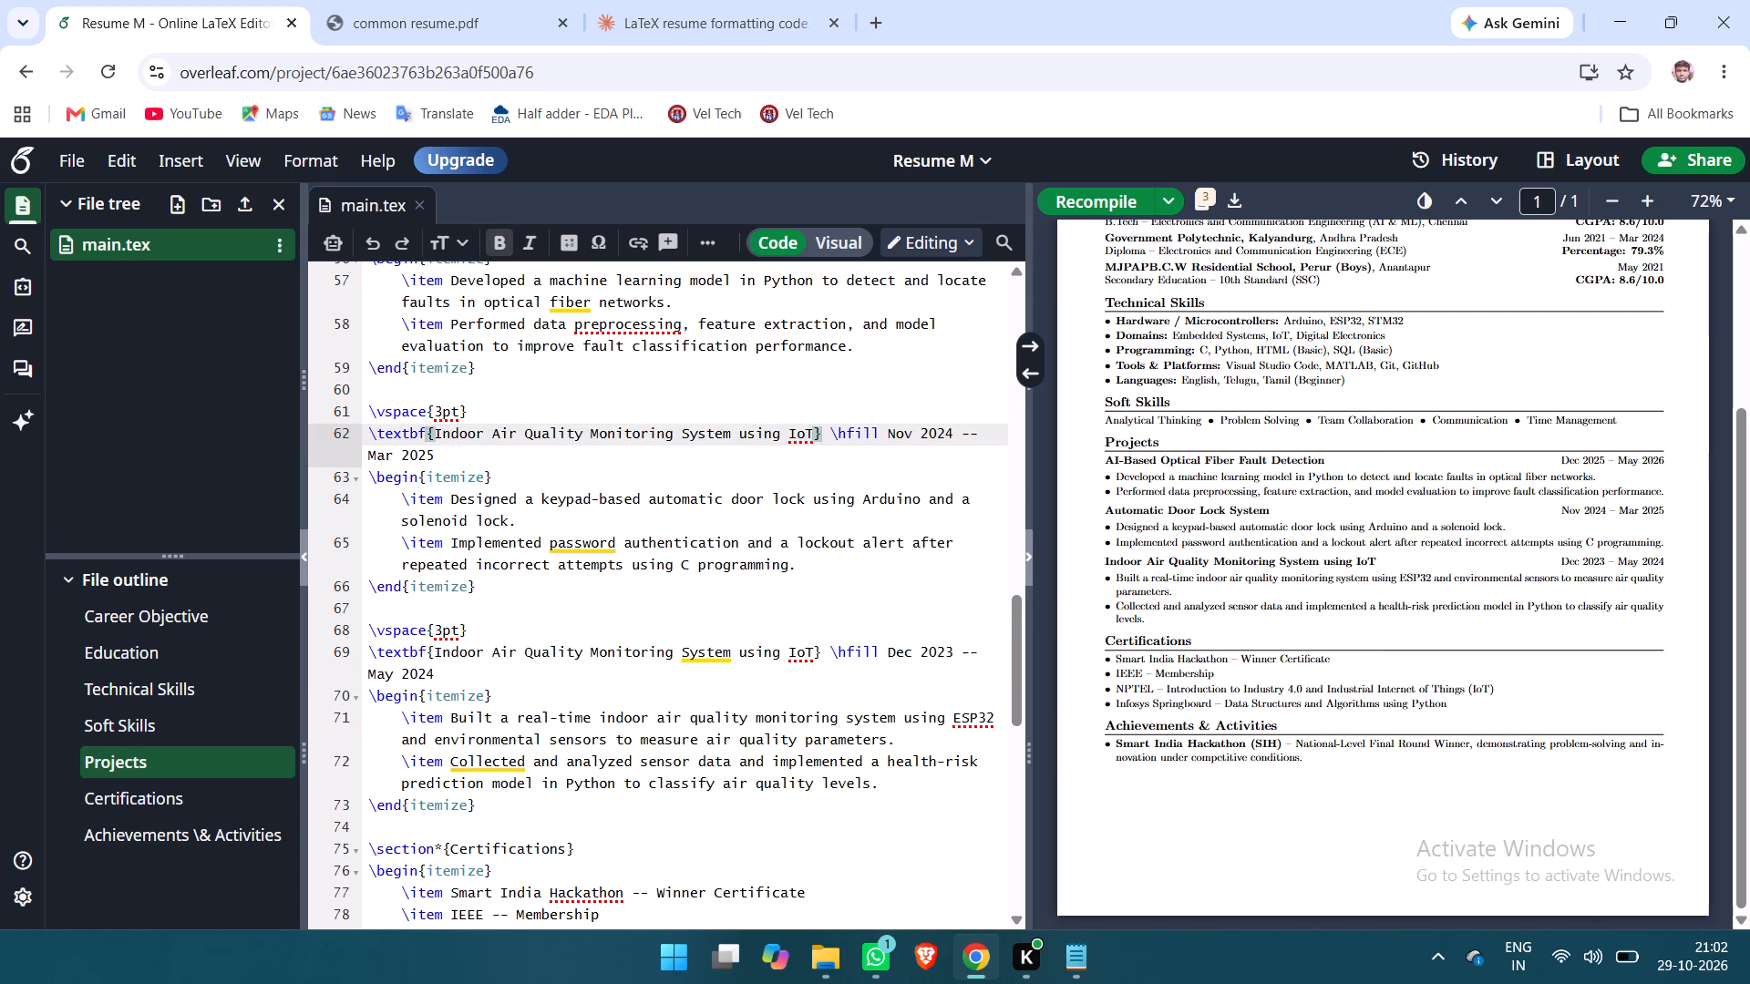
Replace the keypad-based door lock bullet under the Nov 2024 -- Mar 2025 project with a copy of the real-time indoor air quality bullet.
drag(896, 737, 547, 728)
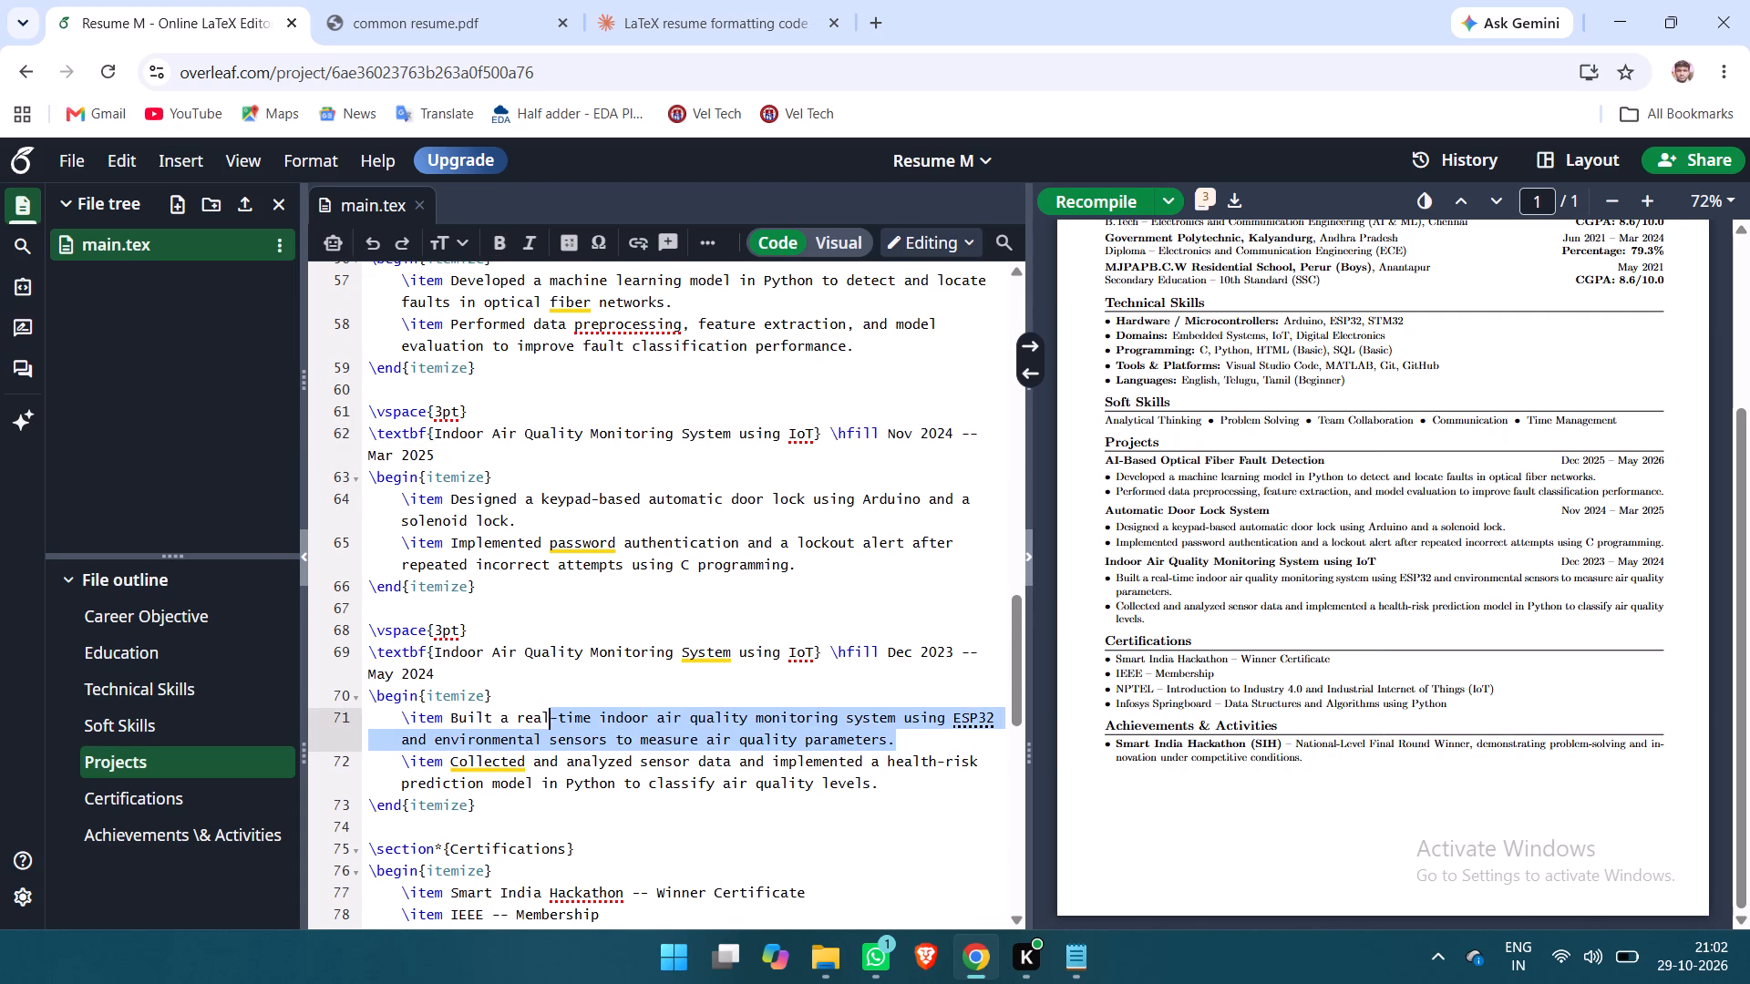
drag(547, 728, 448, 721)
key(ctrl+c)
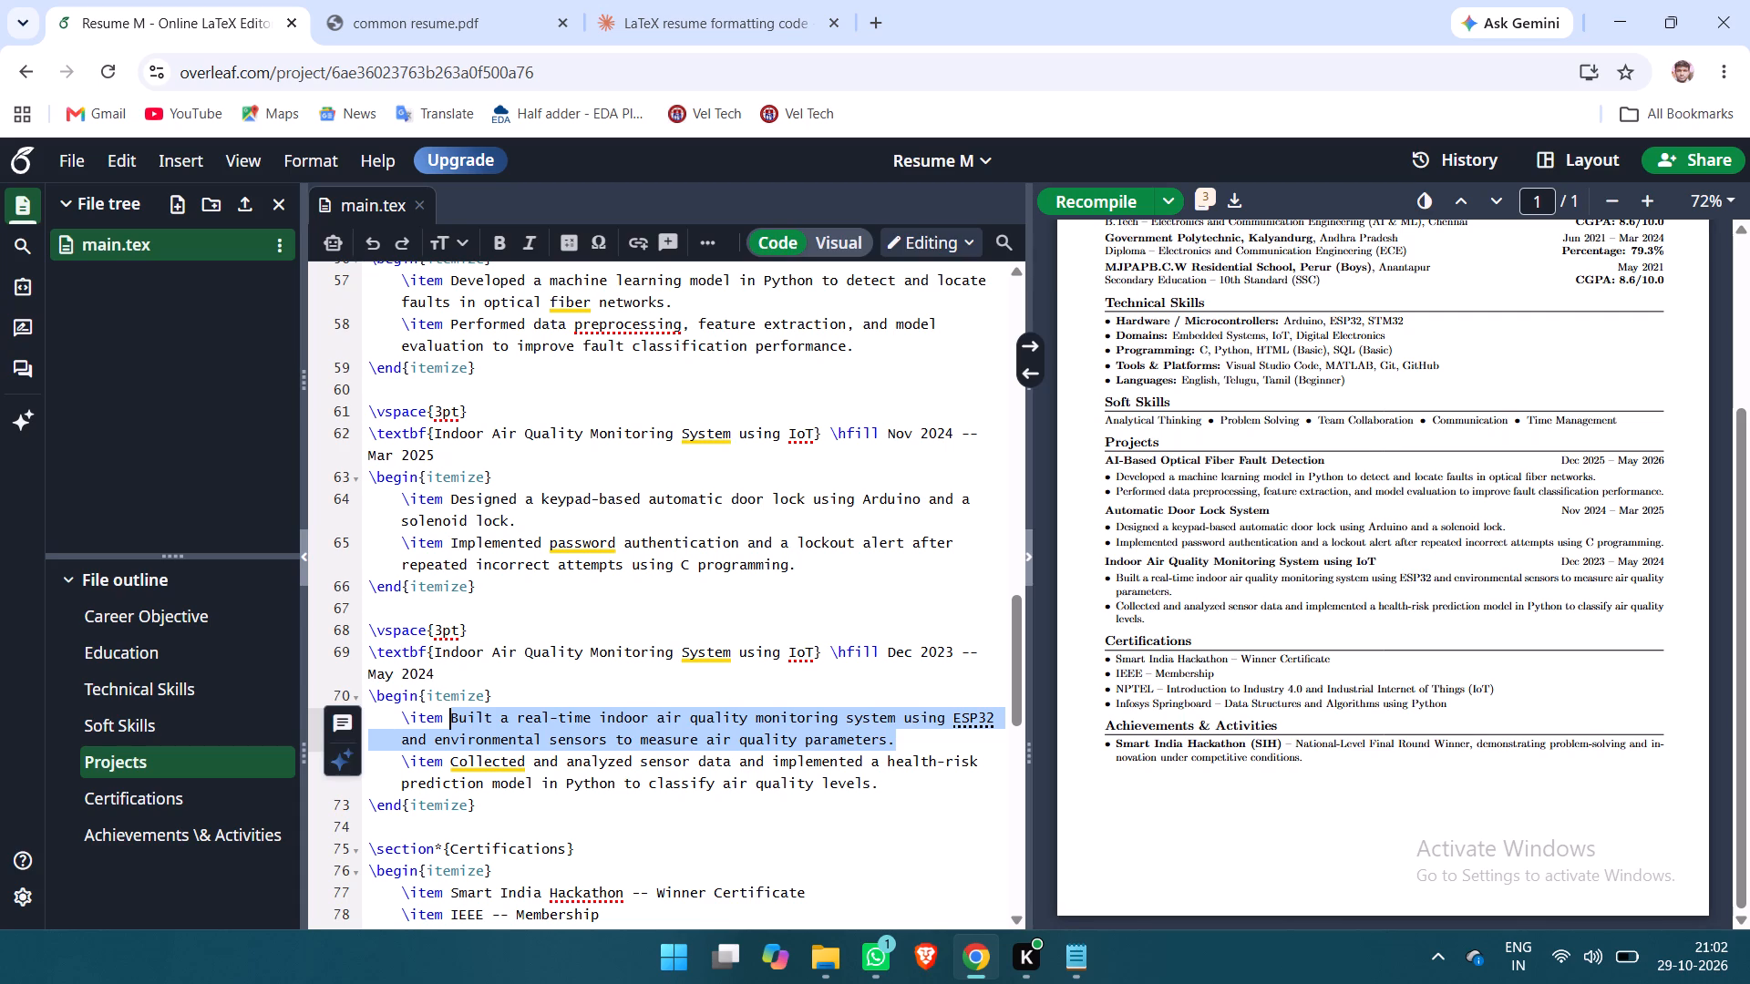
drag(525, 528, 456, 500)
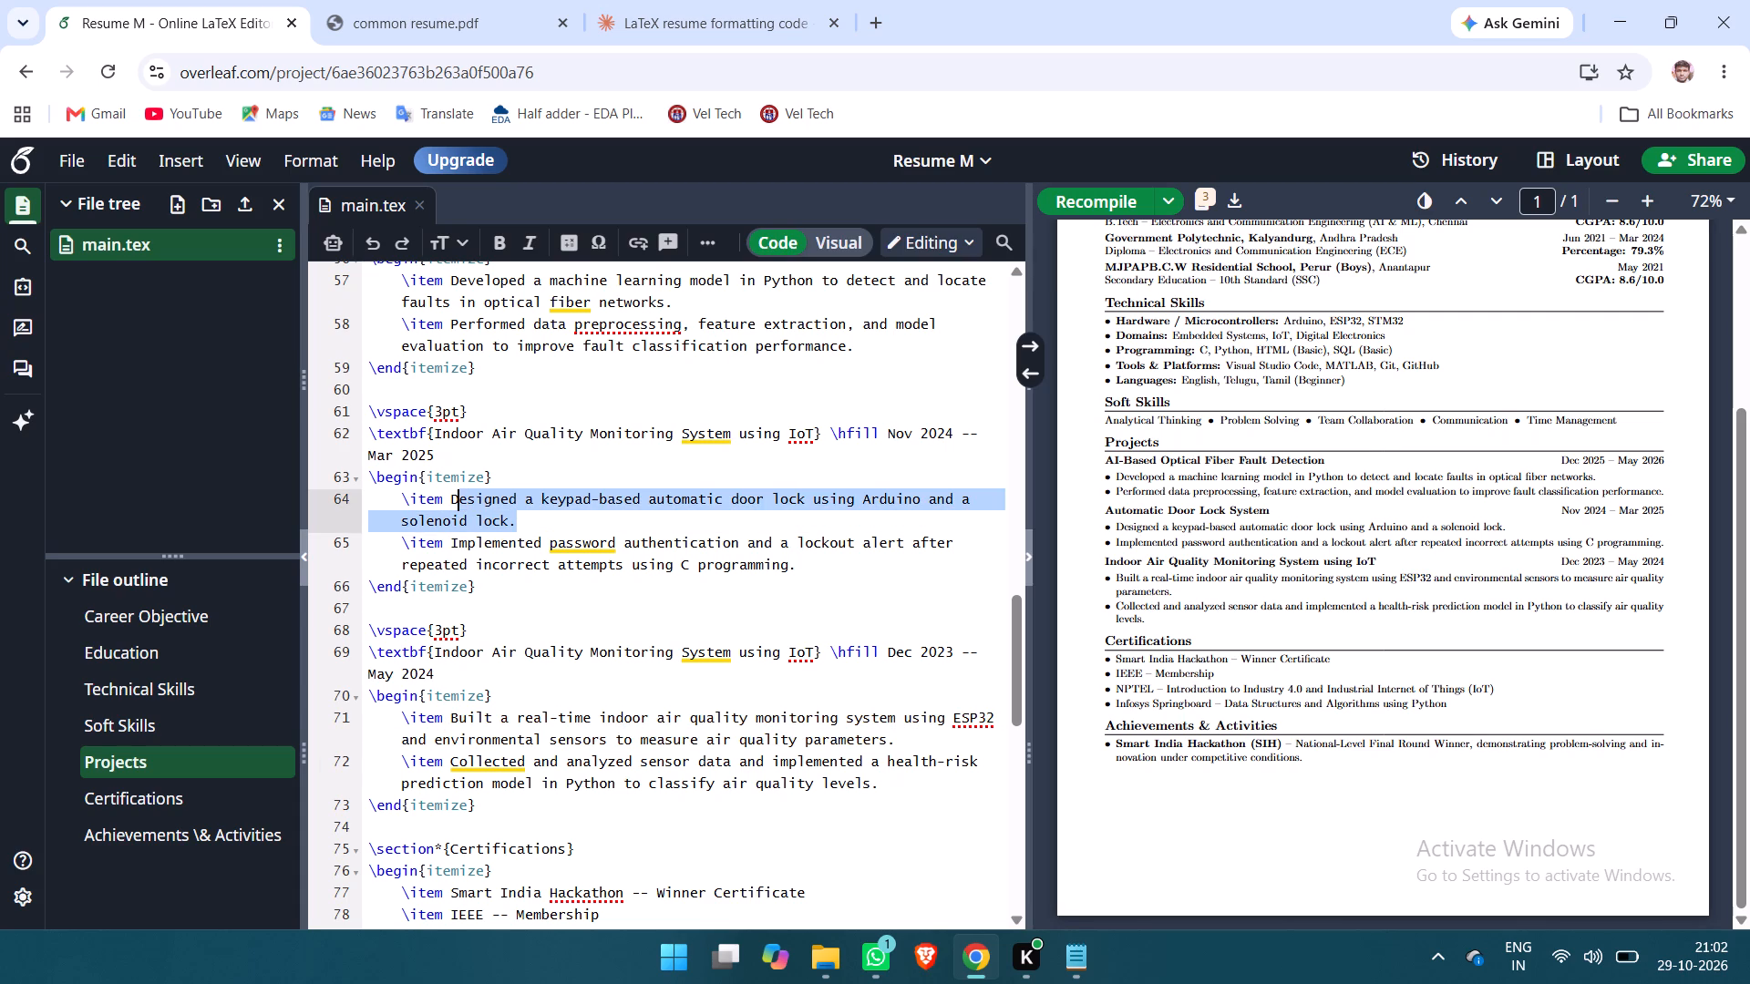
drag(456, 500, 451, 497)
key(ctrl+v)
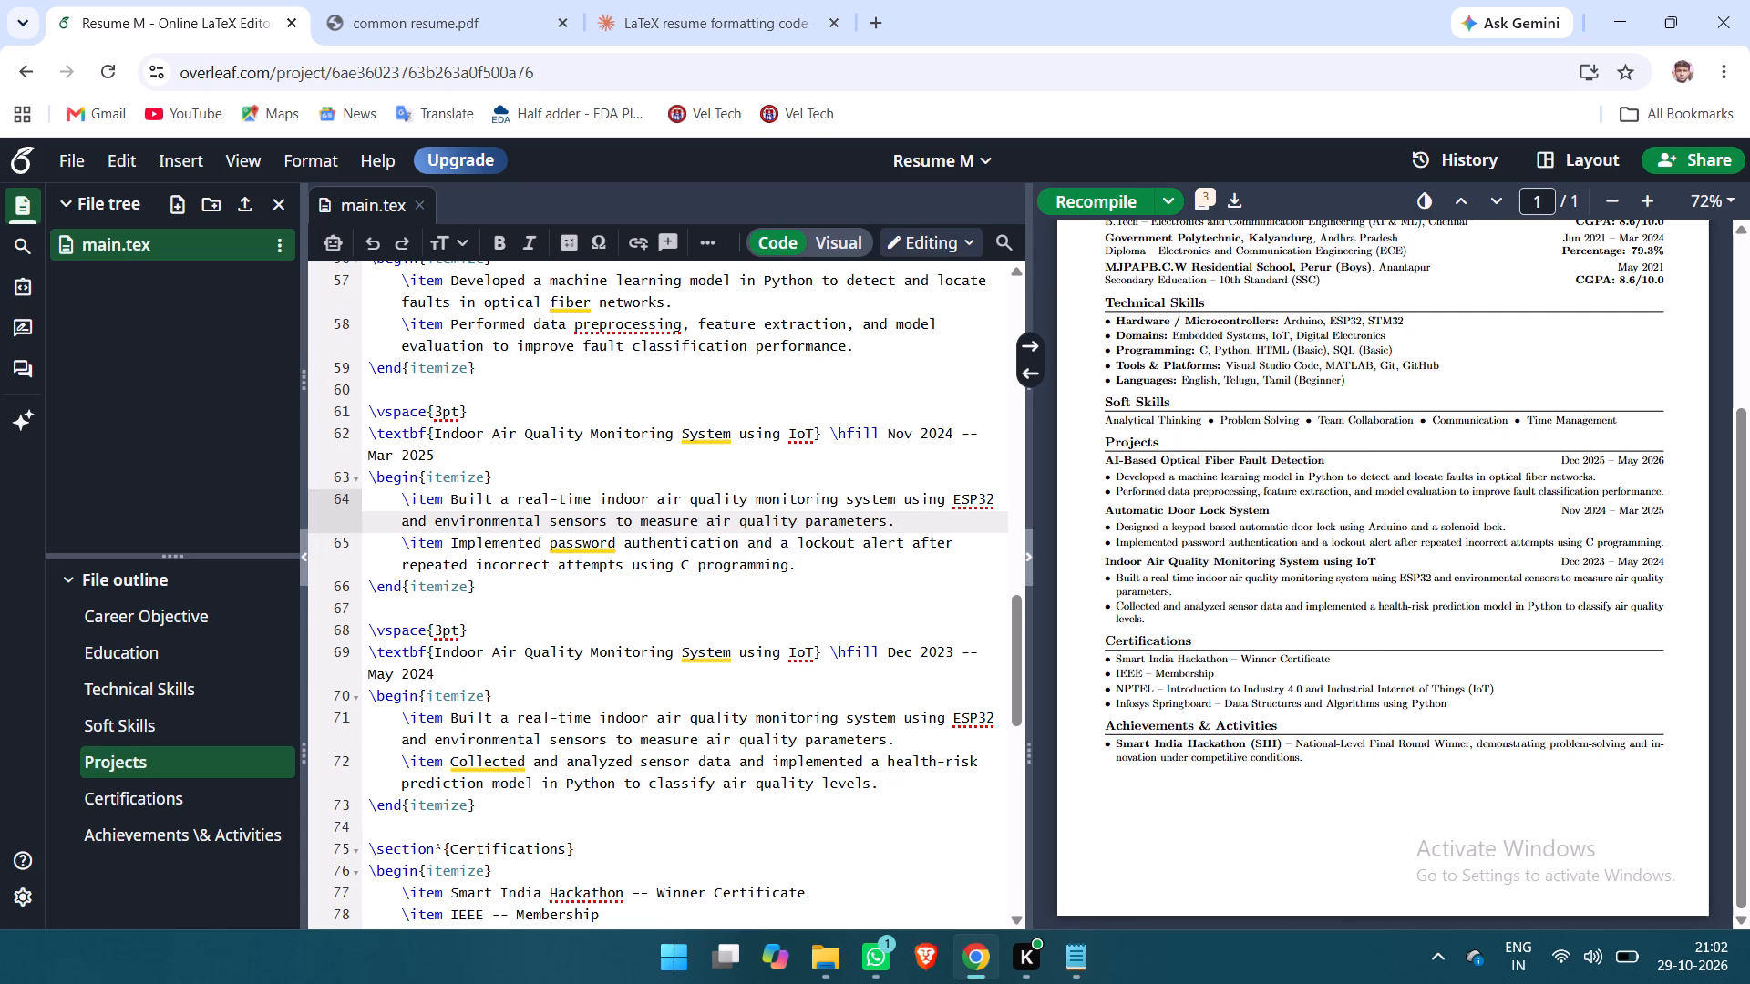
Replace the password authentication bullet under the first Indoor Air Quality entry with a copy of the sensor data and health-risk prediction bullet.
scroll(716, 682, right, 1)
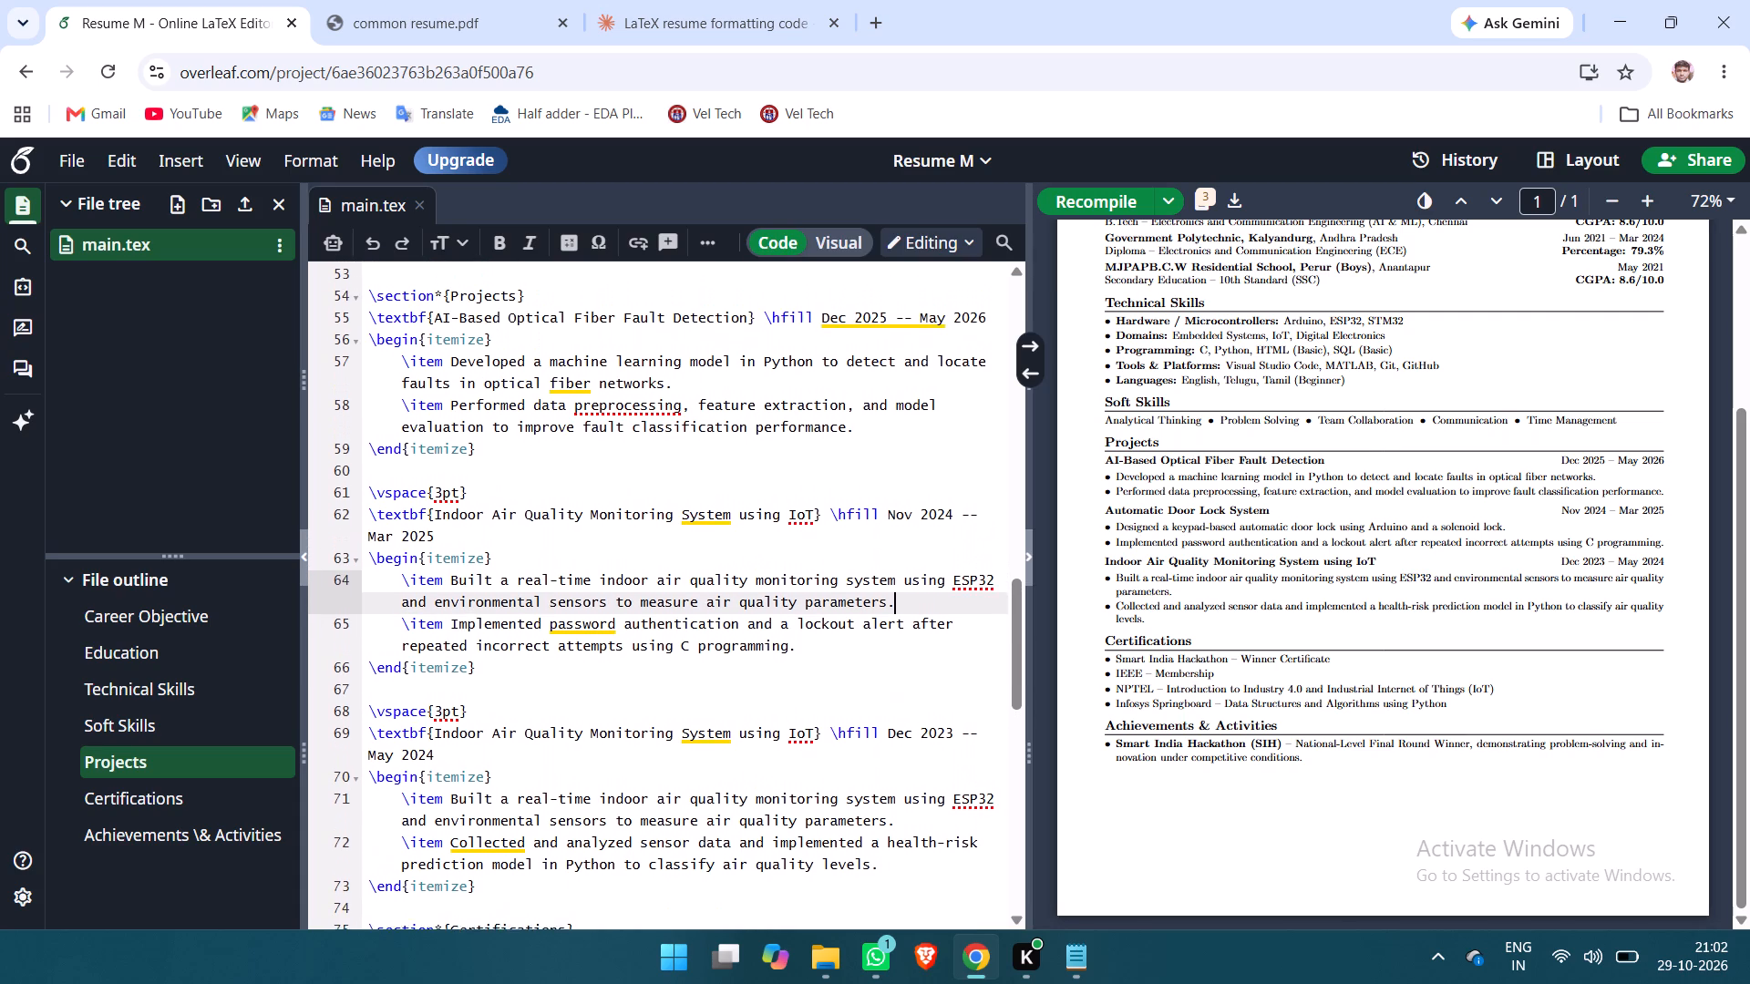
scroll(716, 682, right, 1)
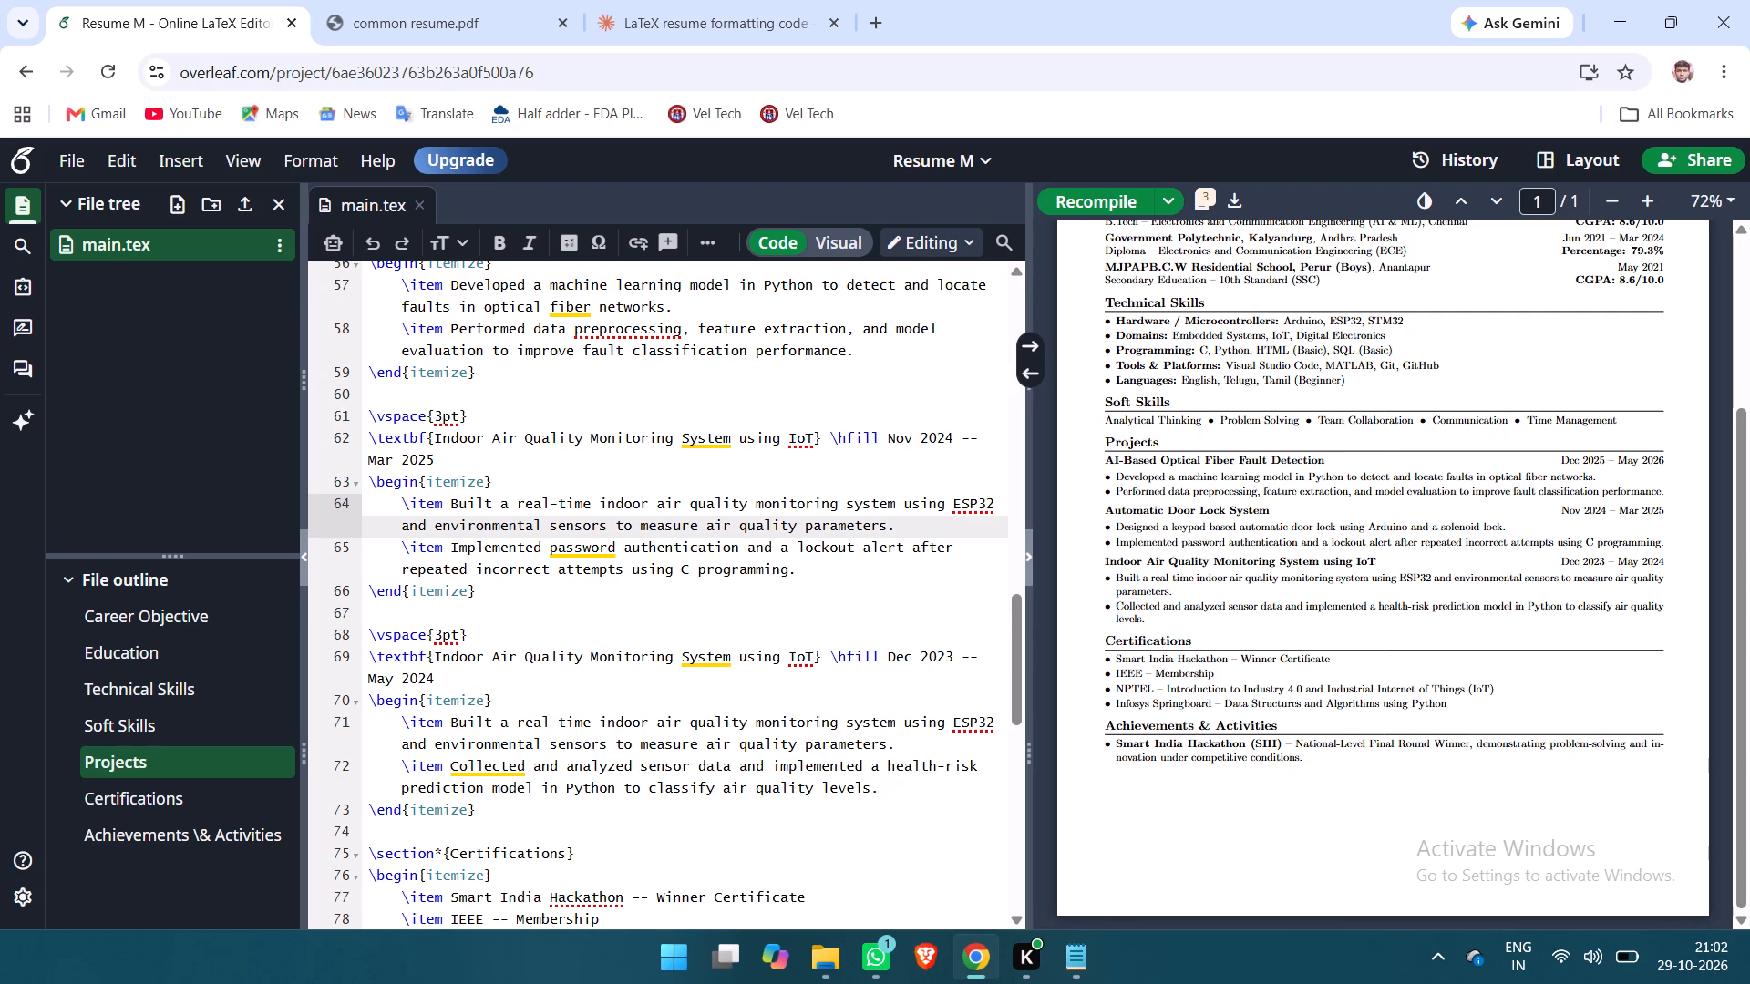
drag(884, 788, 458, 772)
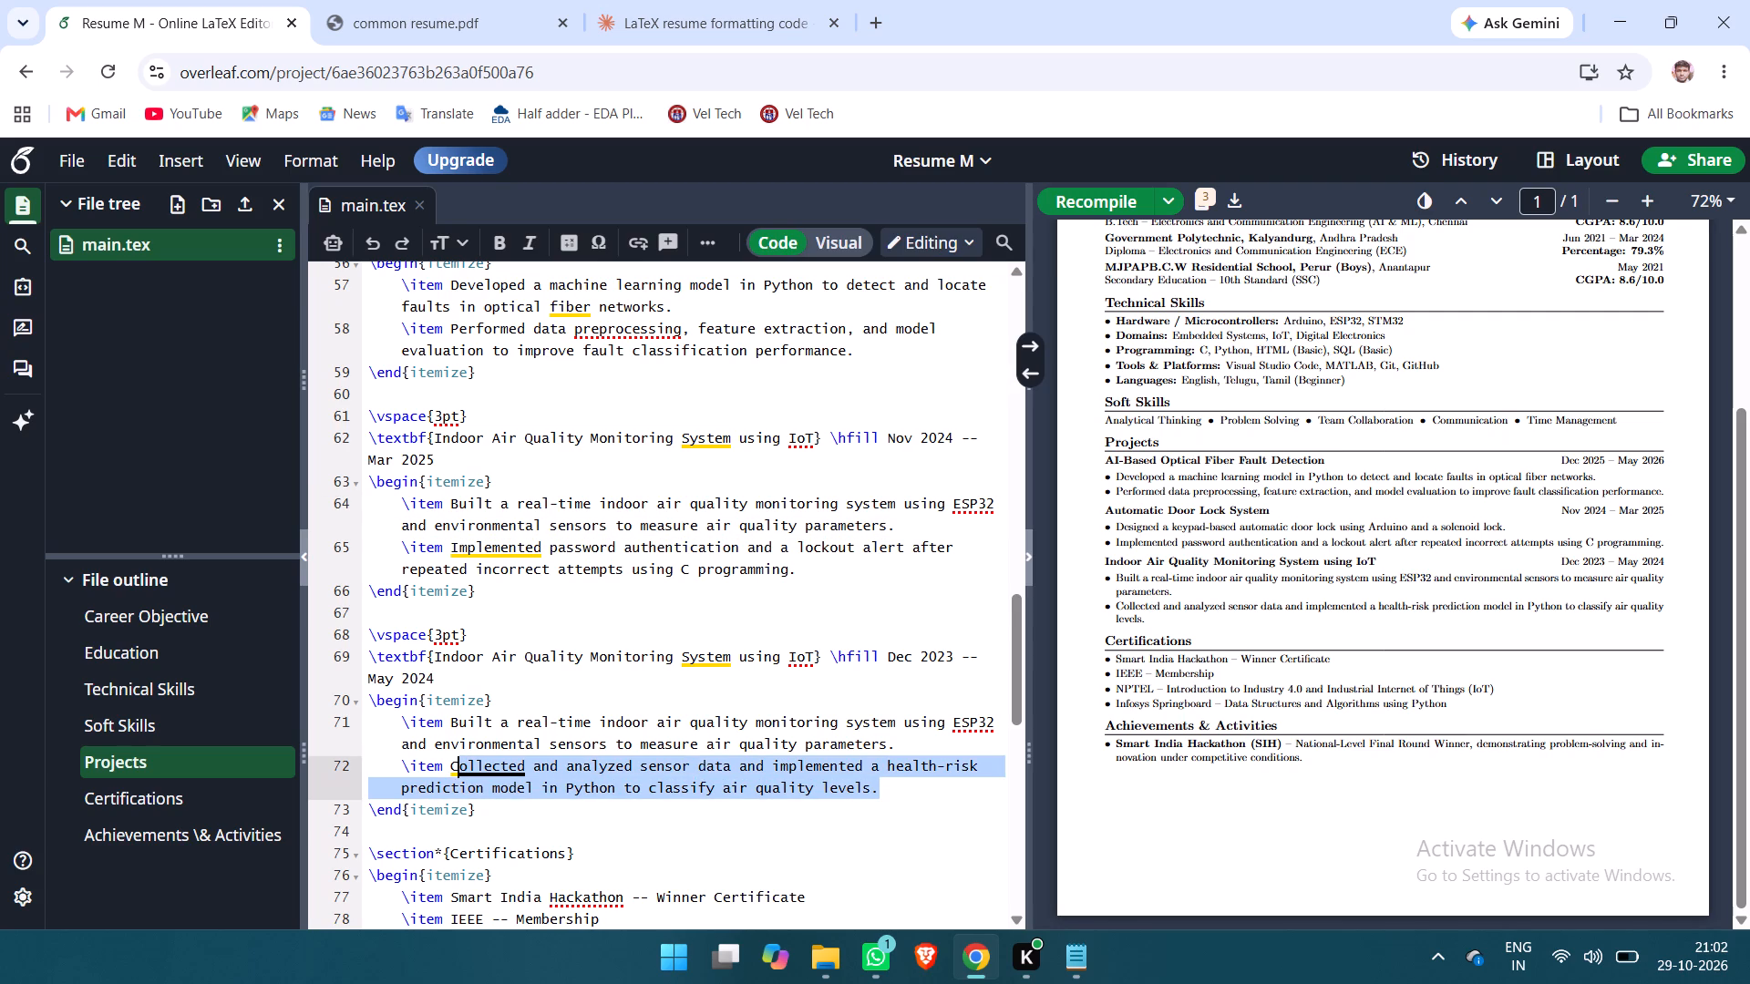
drag(458, 772, 454, 768)
key(ctrl+c)
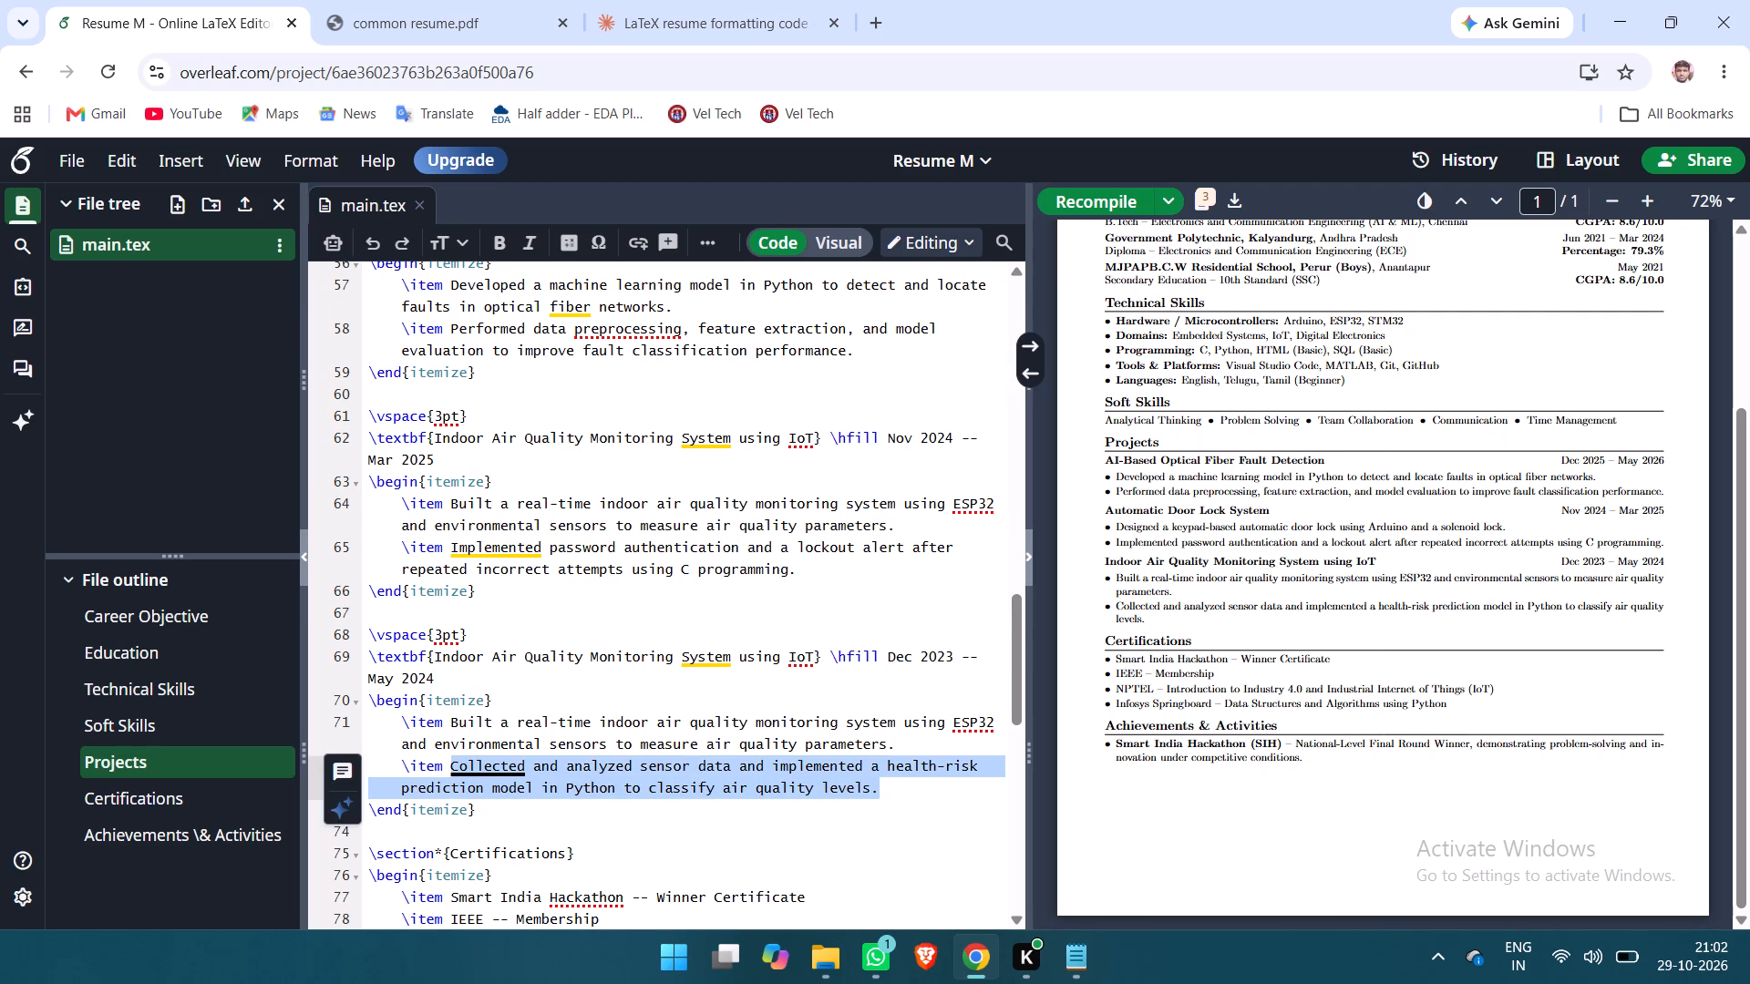
drag(800, 570, 562, 576)
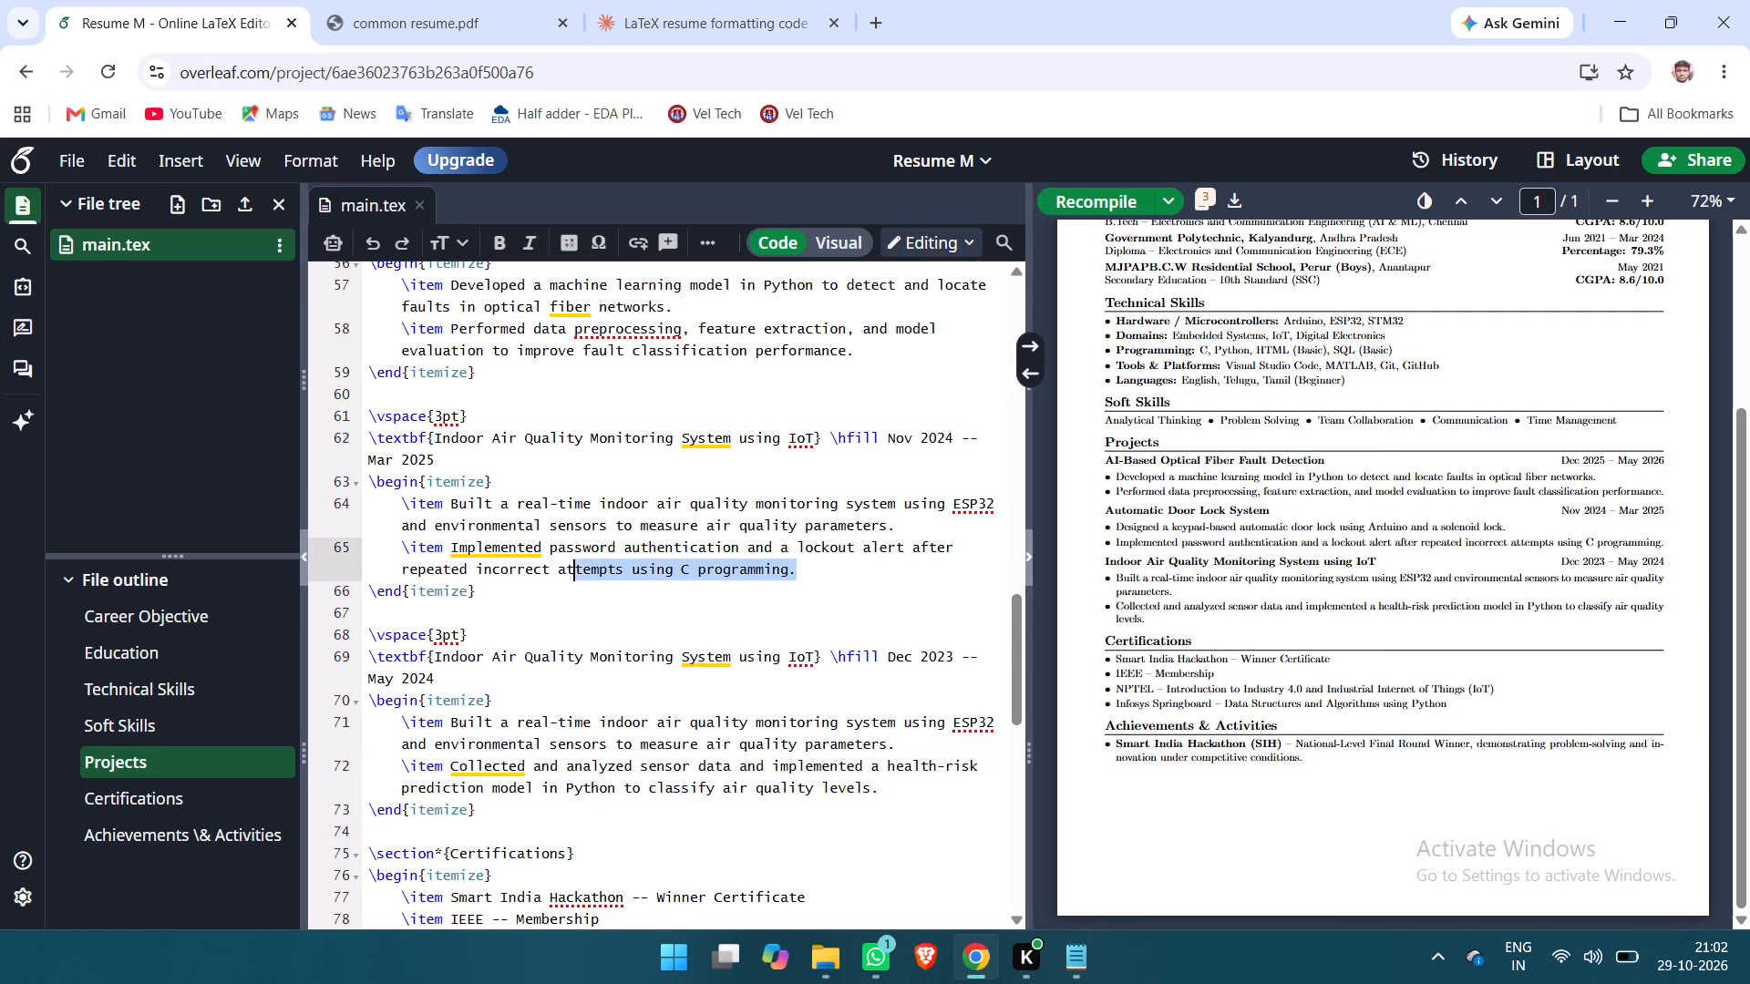
drag(562, 576, 453, 551)
key(ctrl+v)
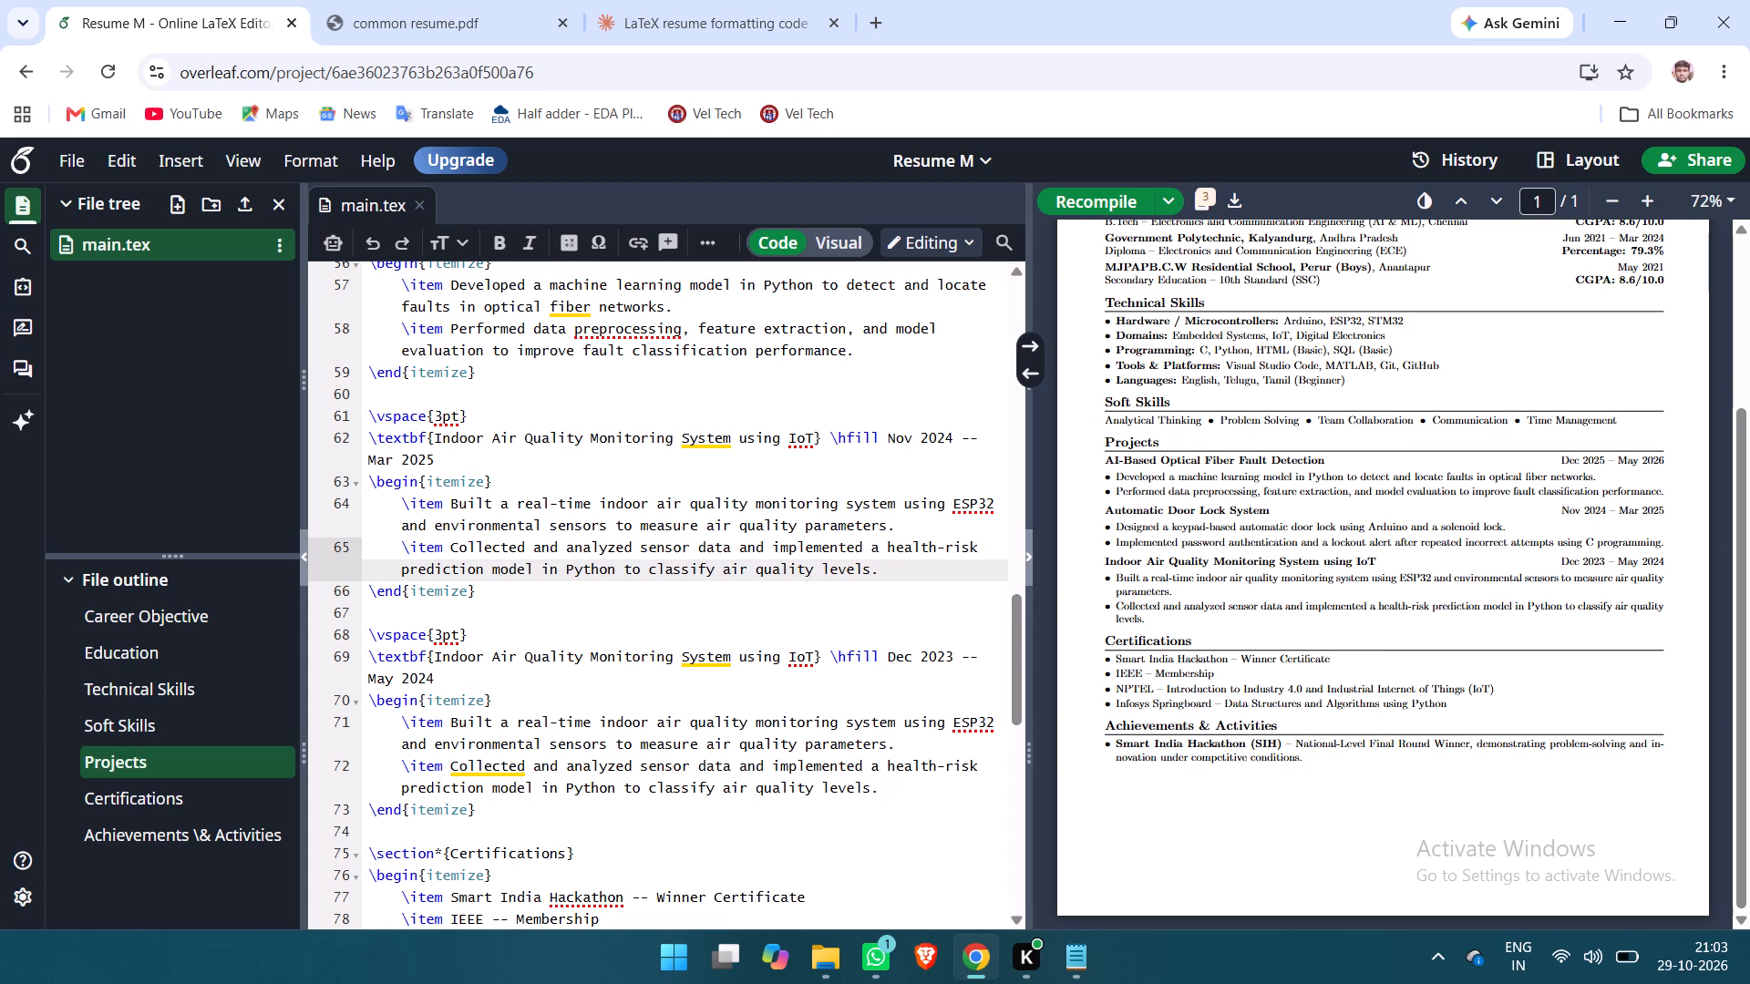
Set the start date of the first Indoor Air Quality Monitoring System entry to Dec 2023.
click(913, 437)
key(BackSpace)
key(BackSpace)
key(BackSpace)
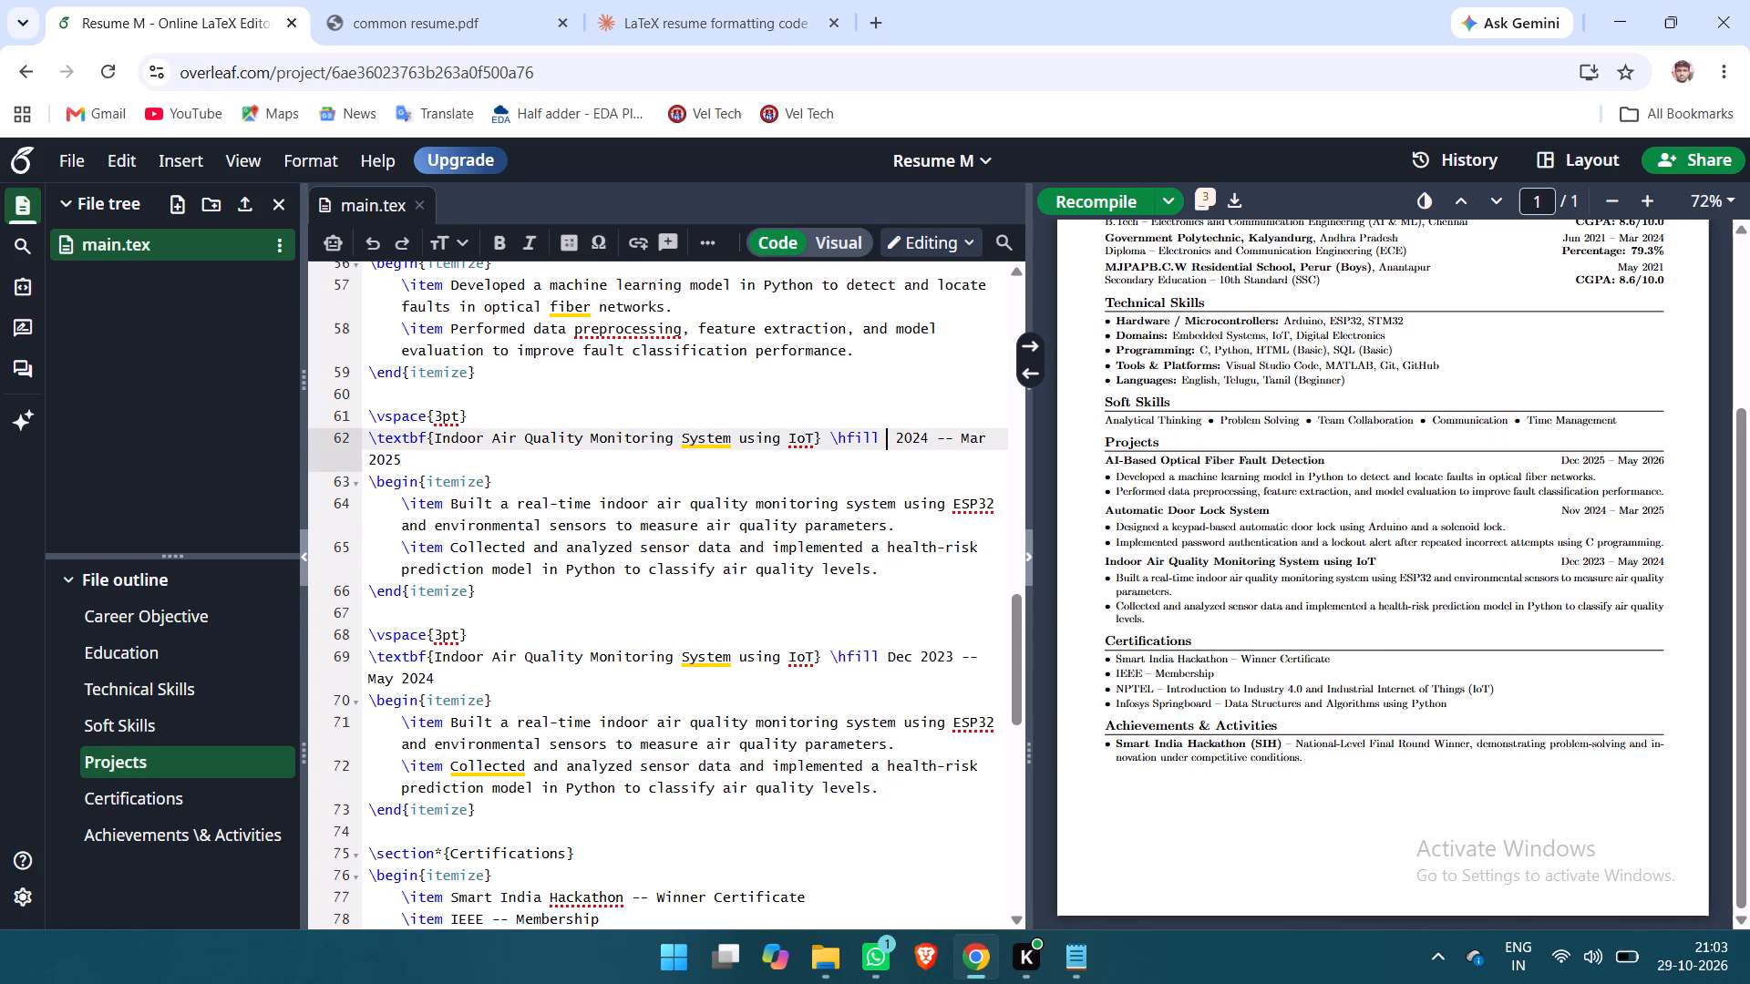
text(Dec)
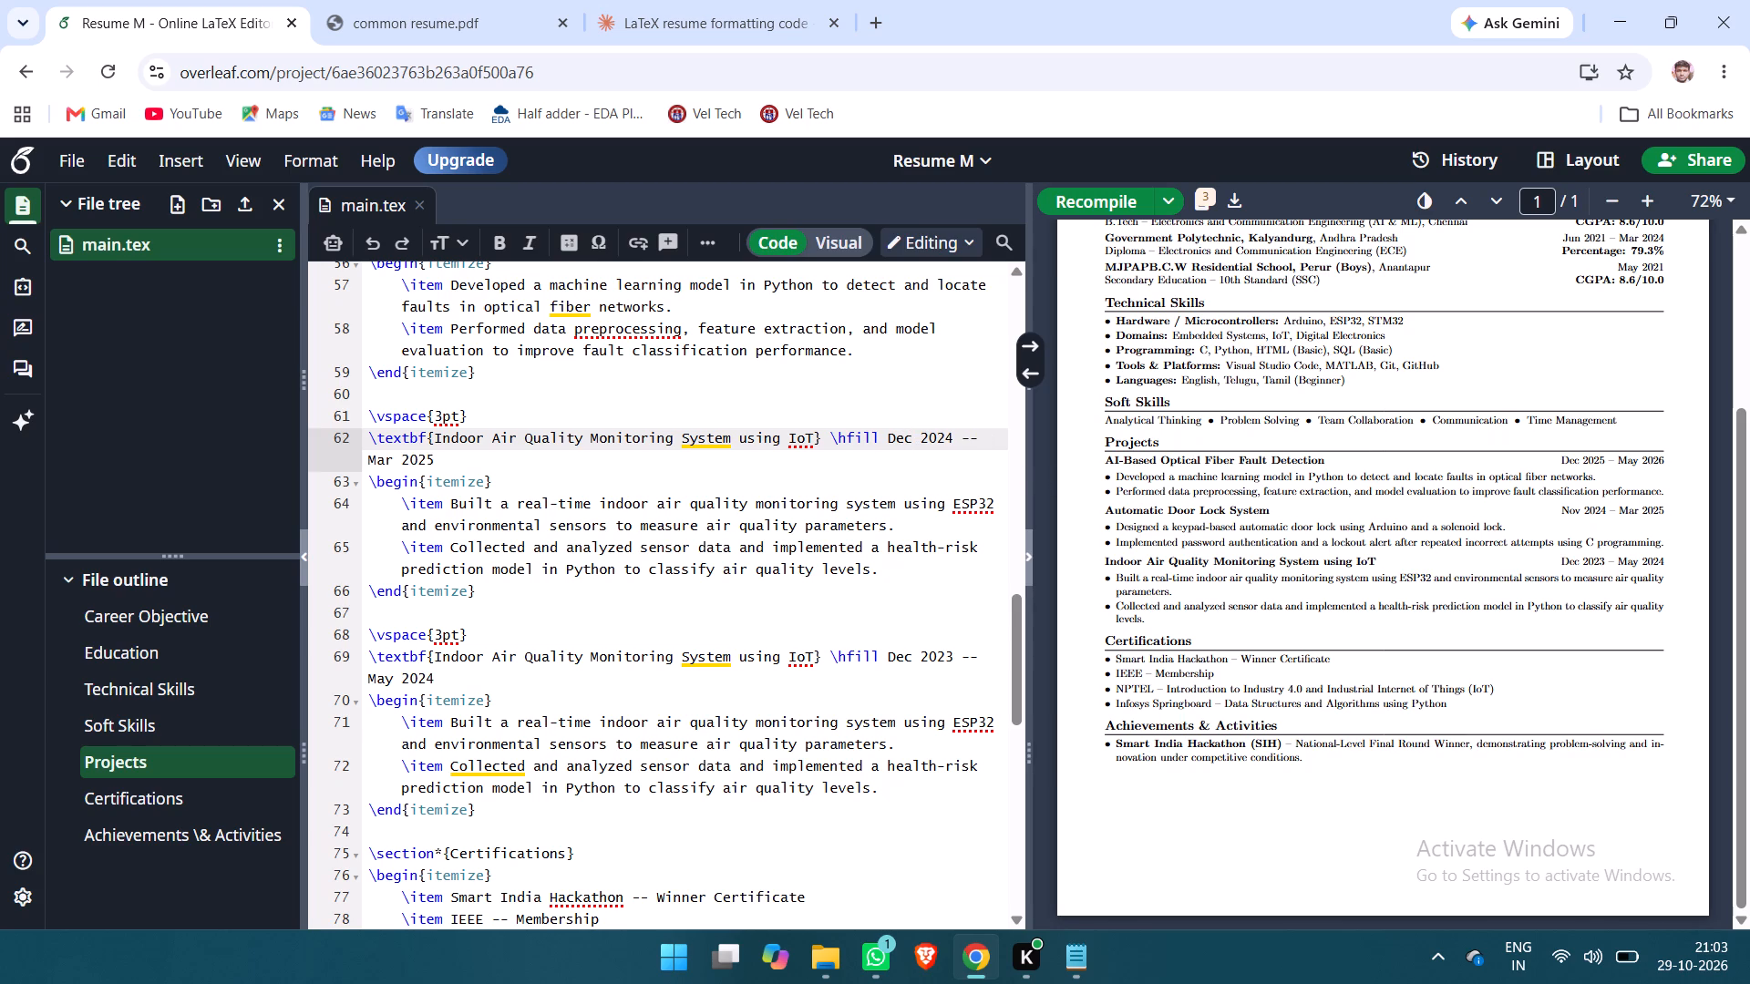
click(958, 440)
key(BackSpace)
key(3)
Set the end date of the first Indoor Air Quality Monitoring System entry to May 2024, and recompile the resume.
click(393, 461)
key(BackSpace)
key(y)
key(Right)
key(Right)
key(Right)
key(Right)
key(Right)
key(BackSpace)
key(4)
click(1087, 205)
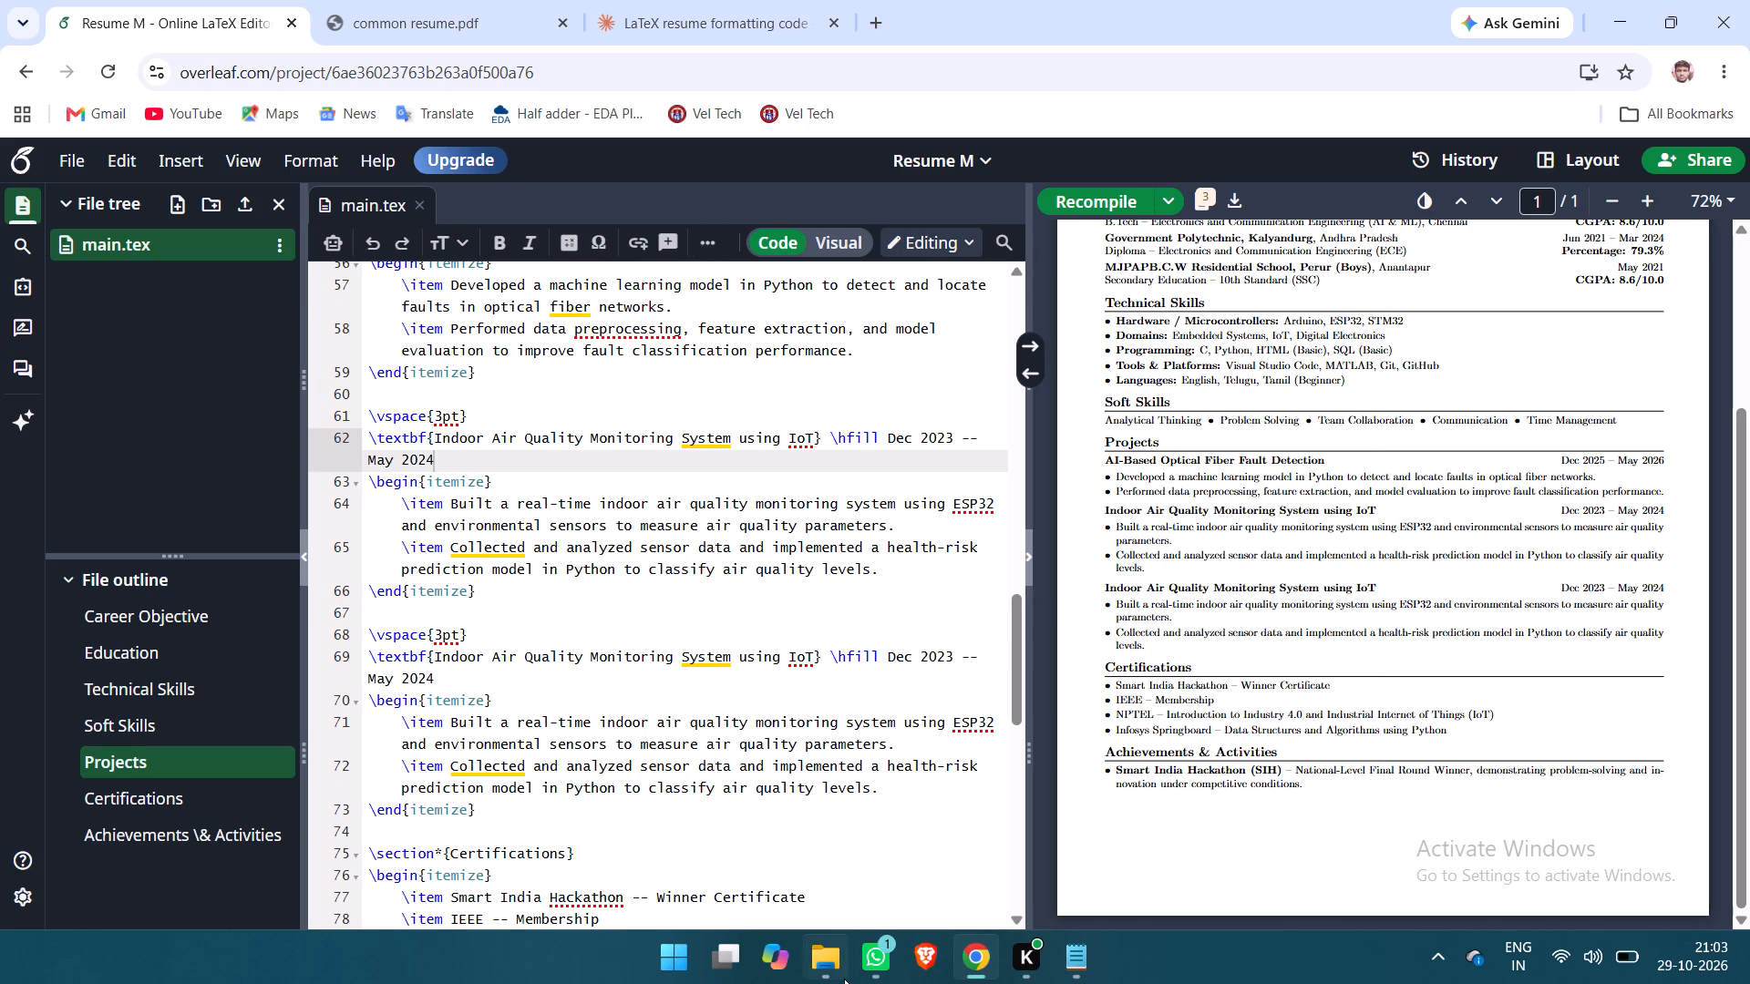
Copy the title "Automatic Door Lock System" from the Notepad backup and replace the second Indoor Air Quality title in Overleaf with it.
click(1091, 966)
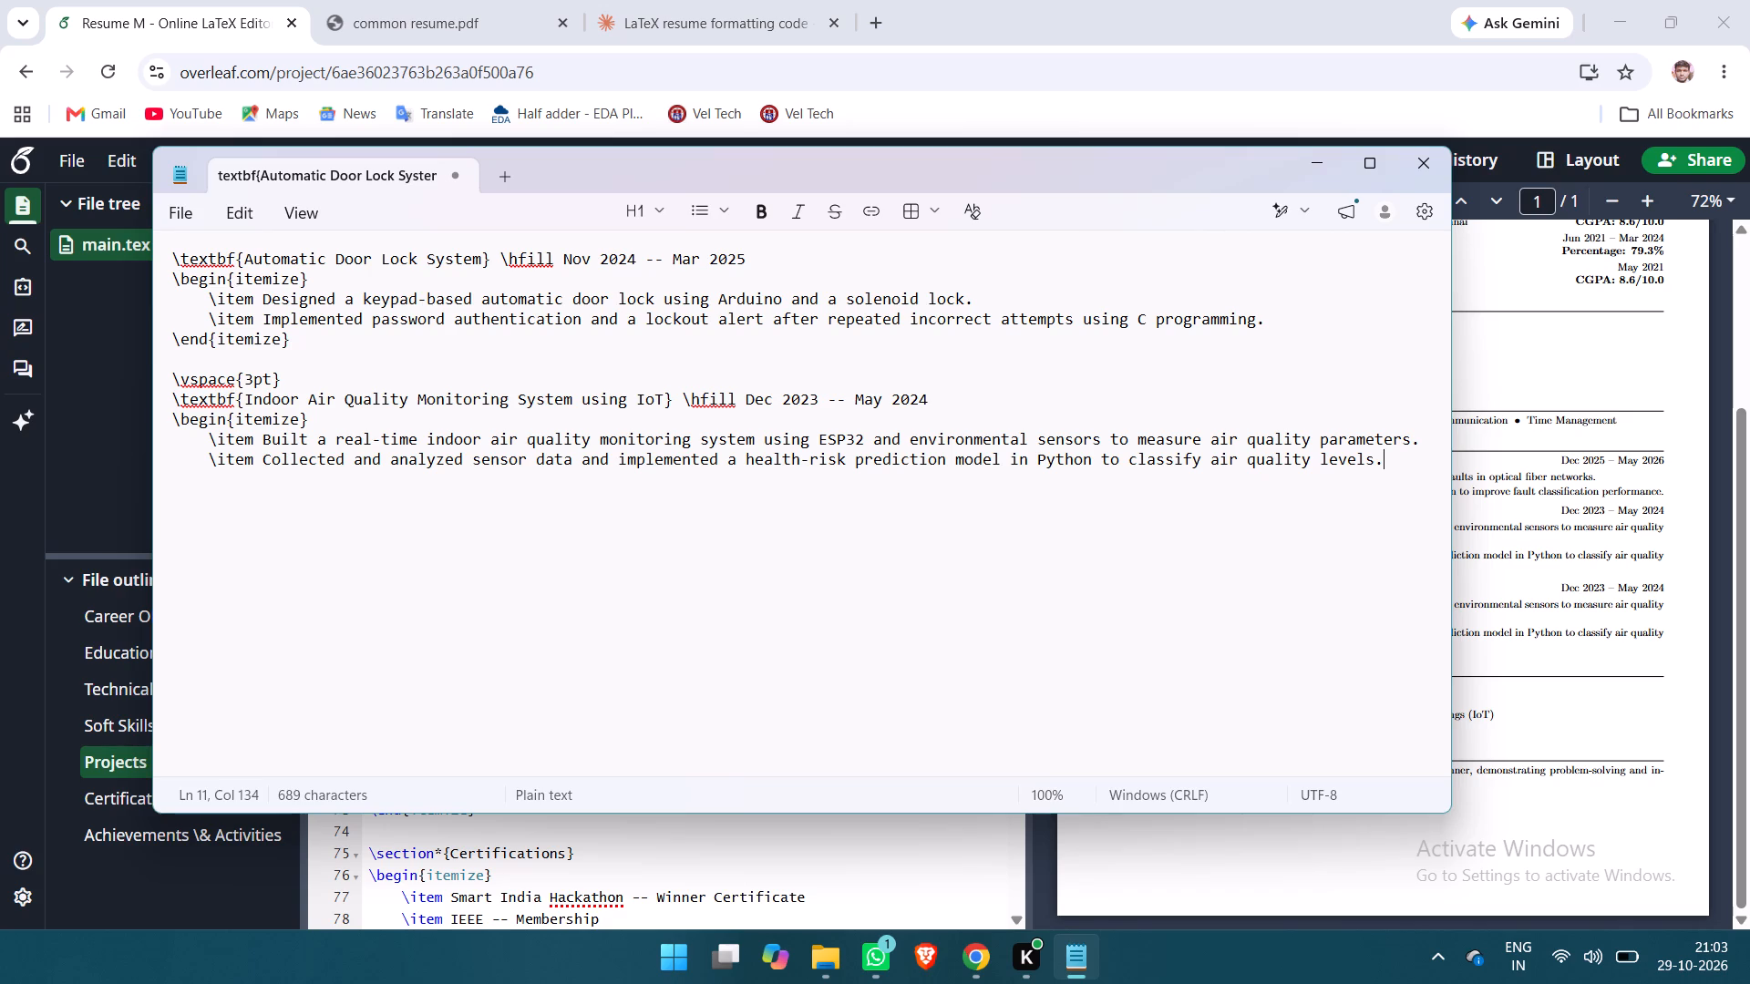
drag(481, 256, 246, 259)
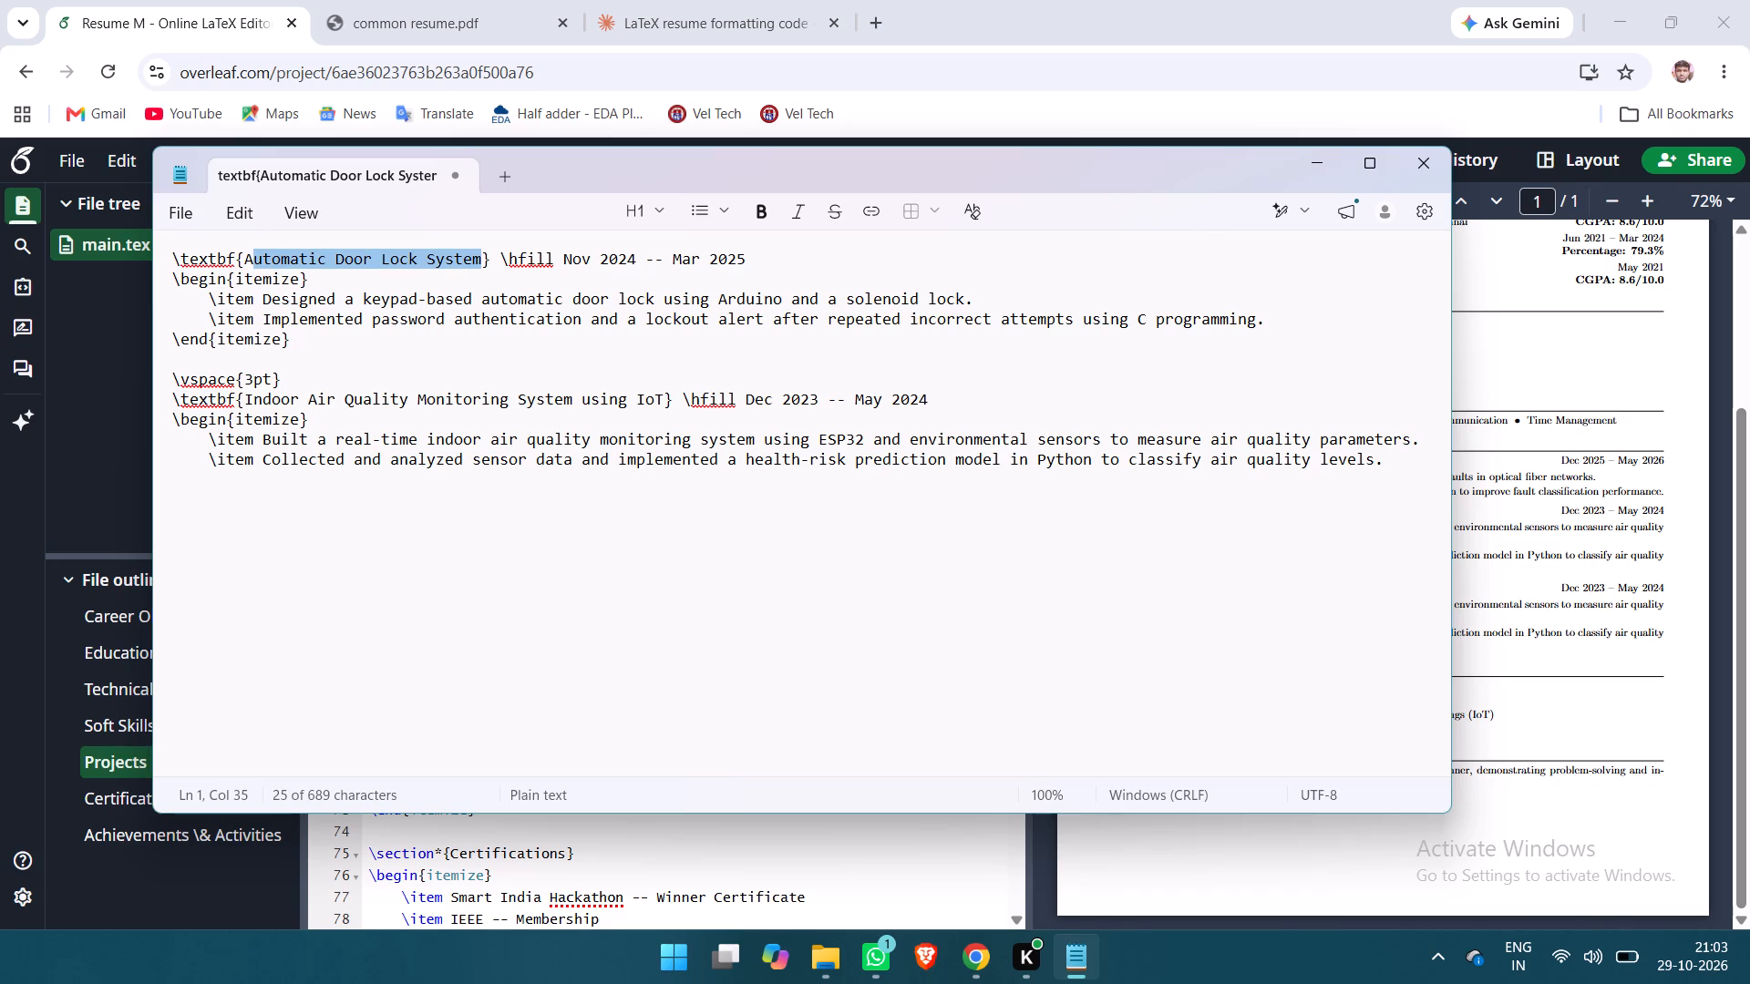
drag(246, 259, 242, 257)
key(ctrl+c)
click(204, 19)
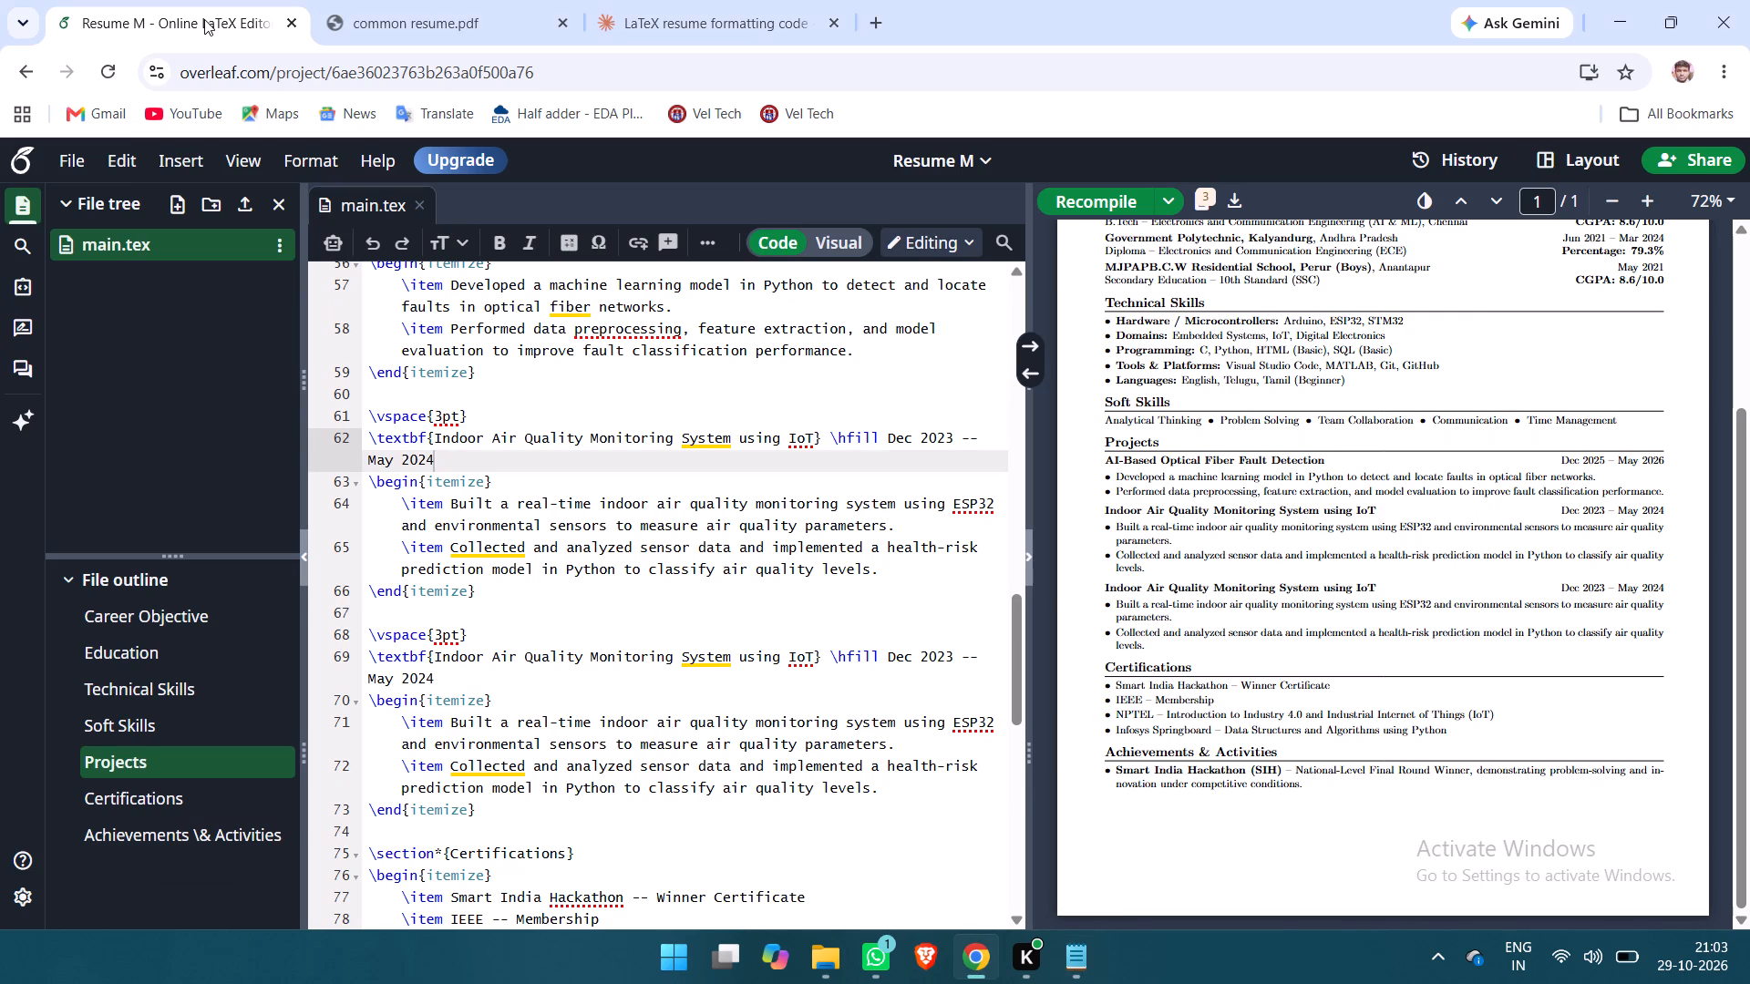
scroll(773, 679, down, 1)
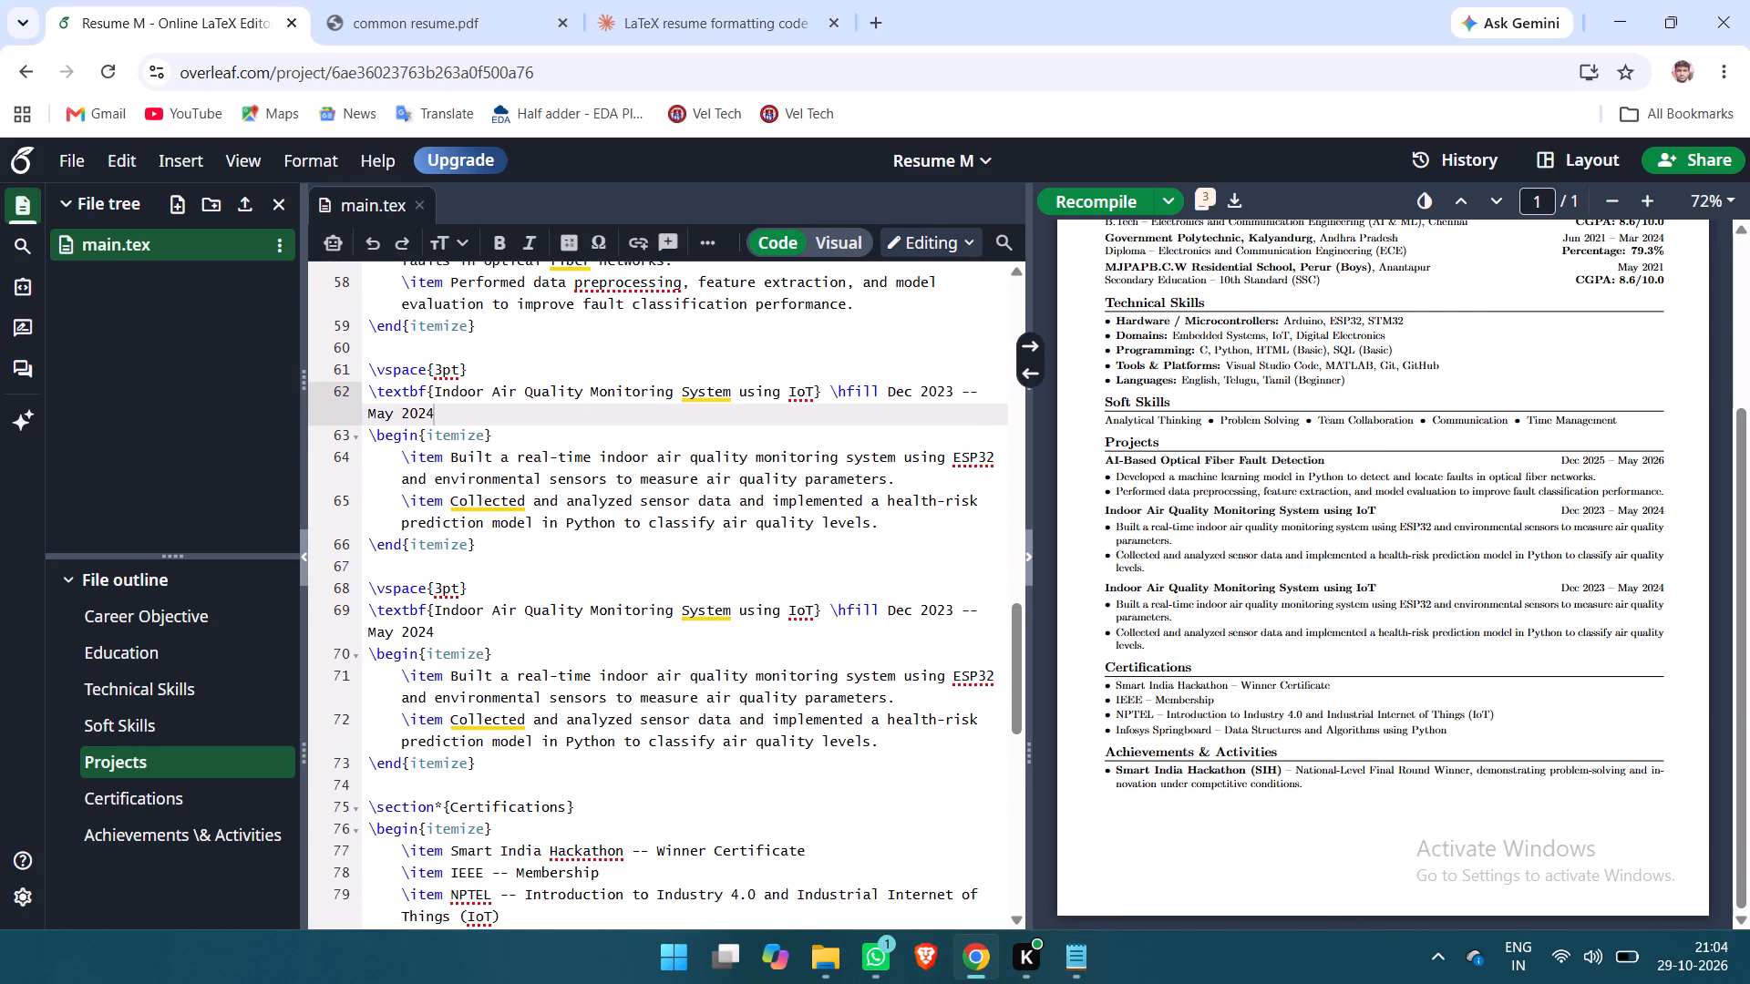
scroll(773, 679, down, 1)
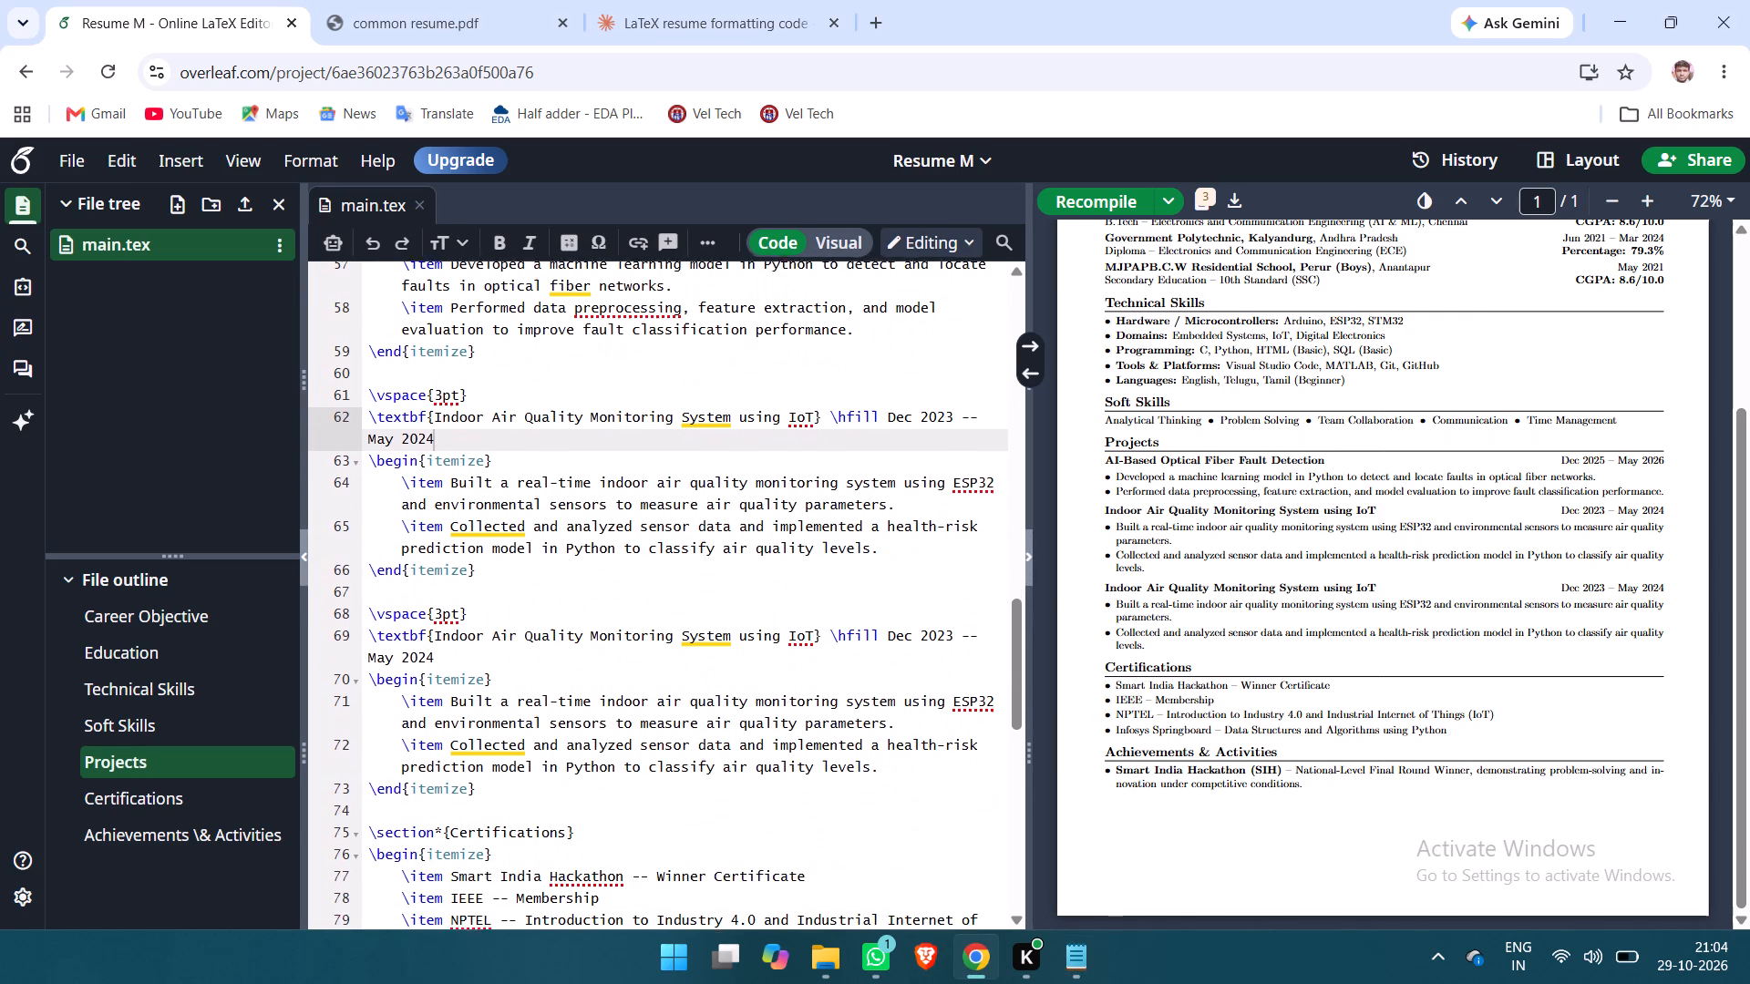
drag(814, 632, 446, 638)
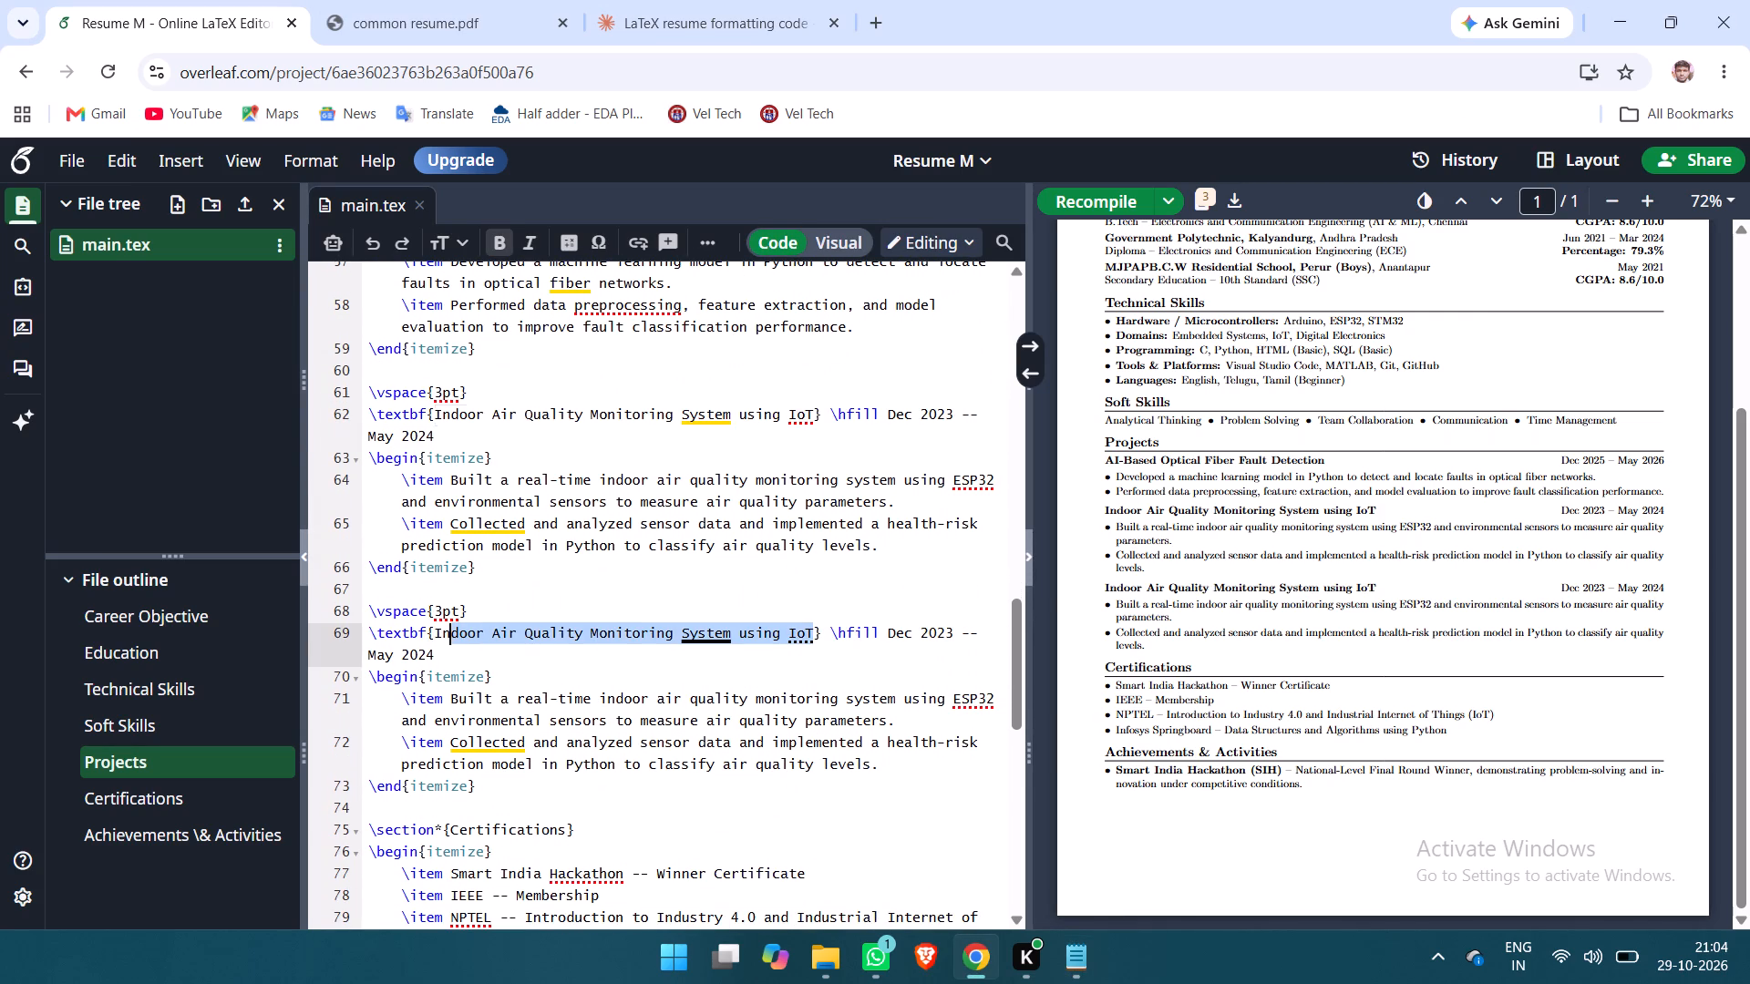
drag(446, 638, 438, 638)
key(ctrl+v)
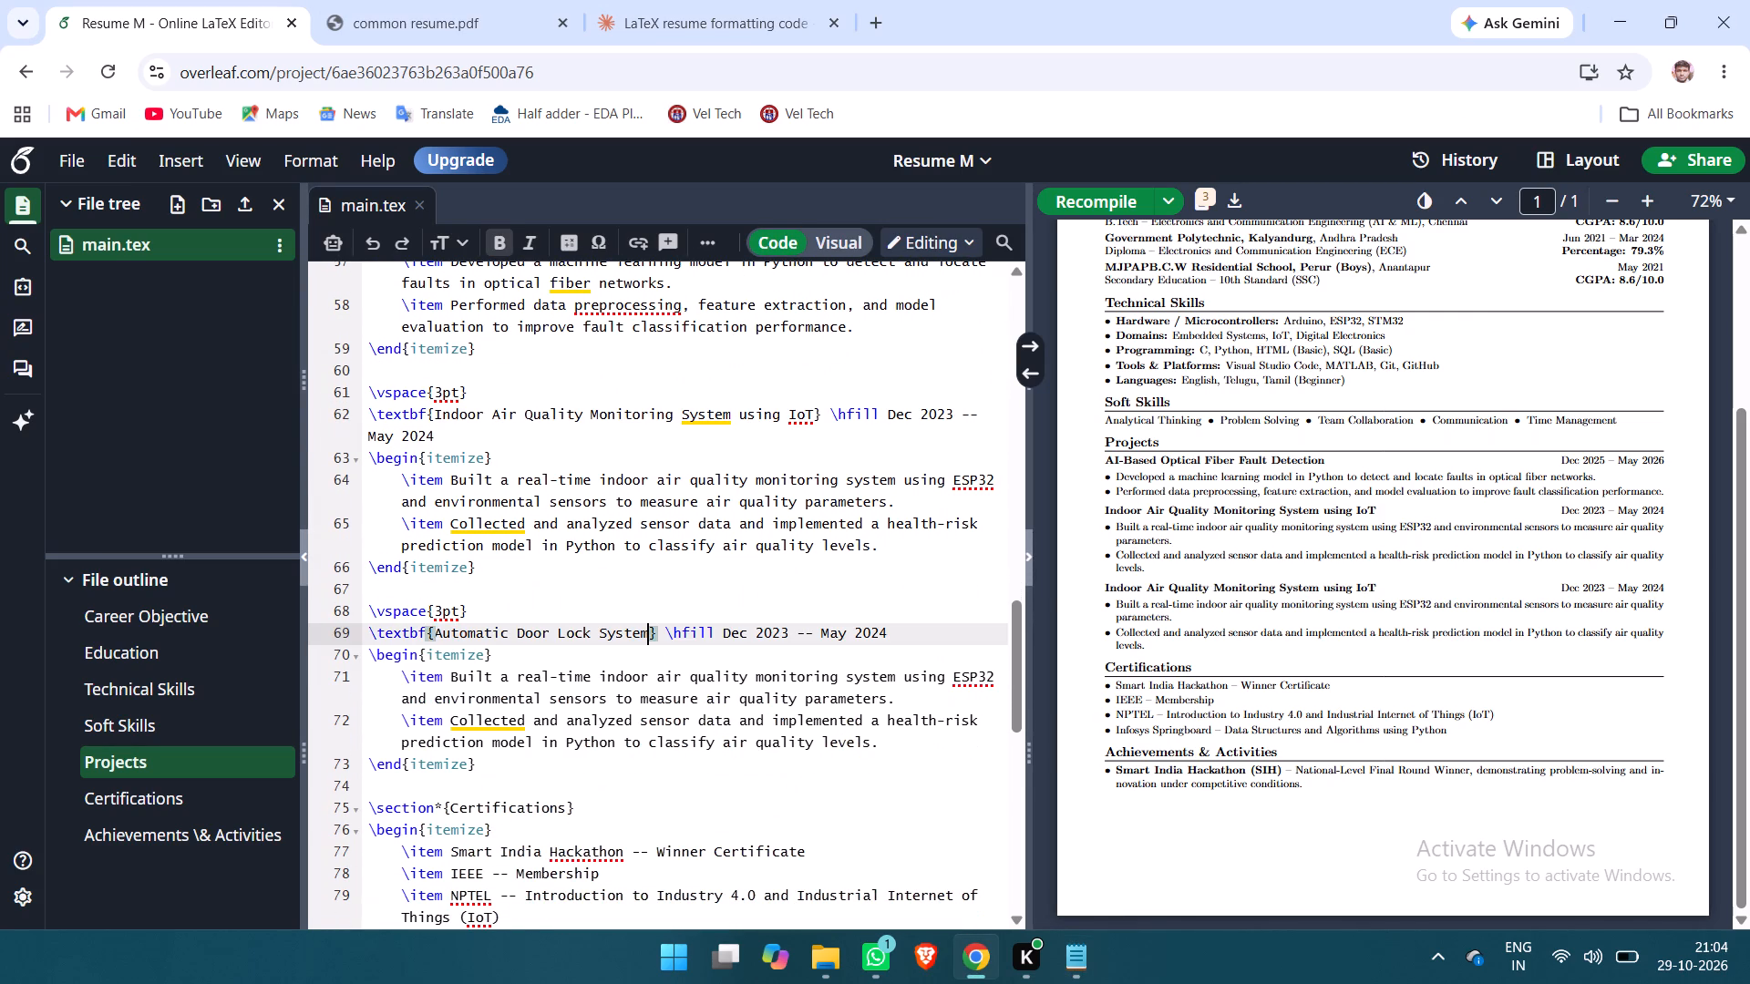
Change the start month of the Automatic Door Lock System entry to Nov.
click(750, 630)
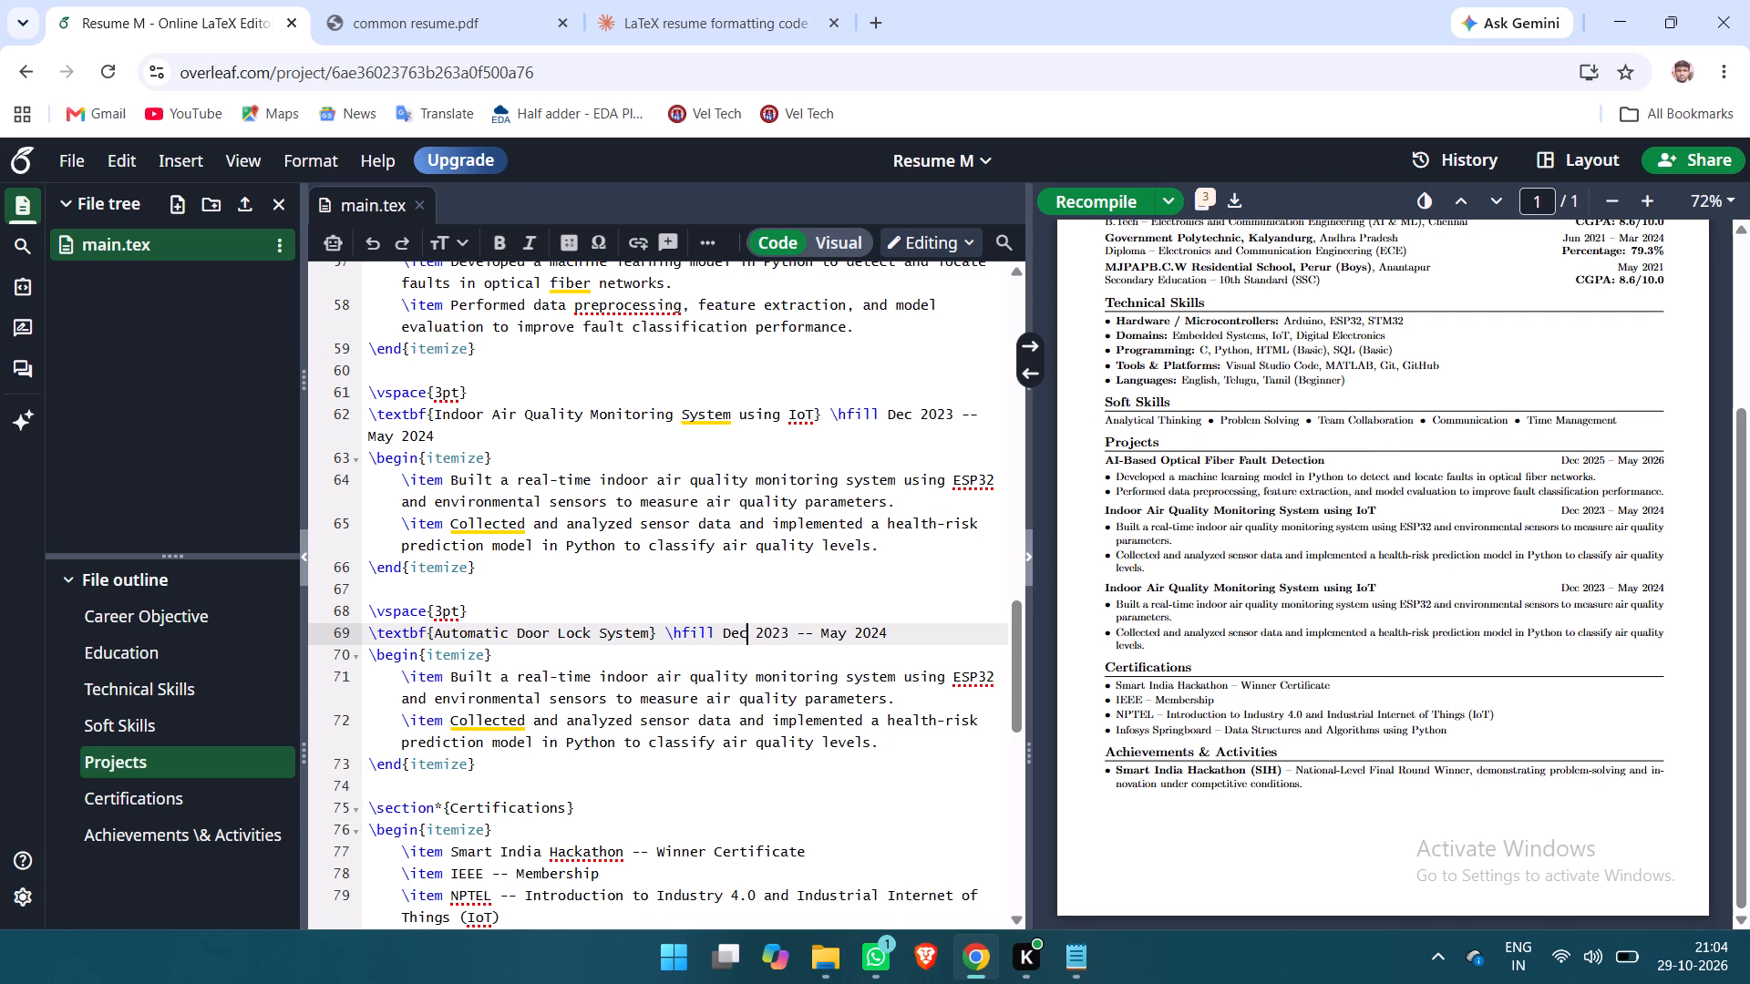
key(BackSpace)
key(BackSpace)
key(BackSpace)
text(No)
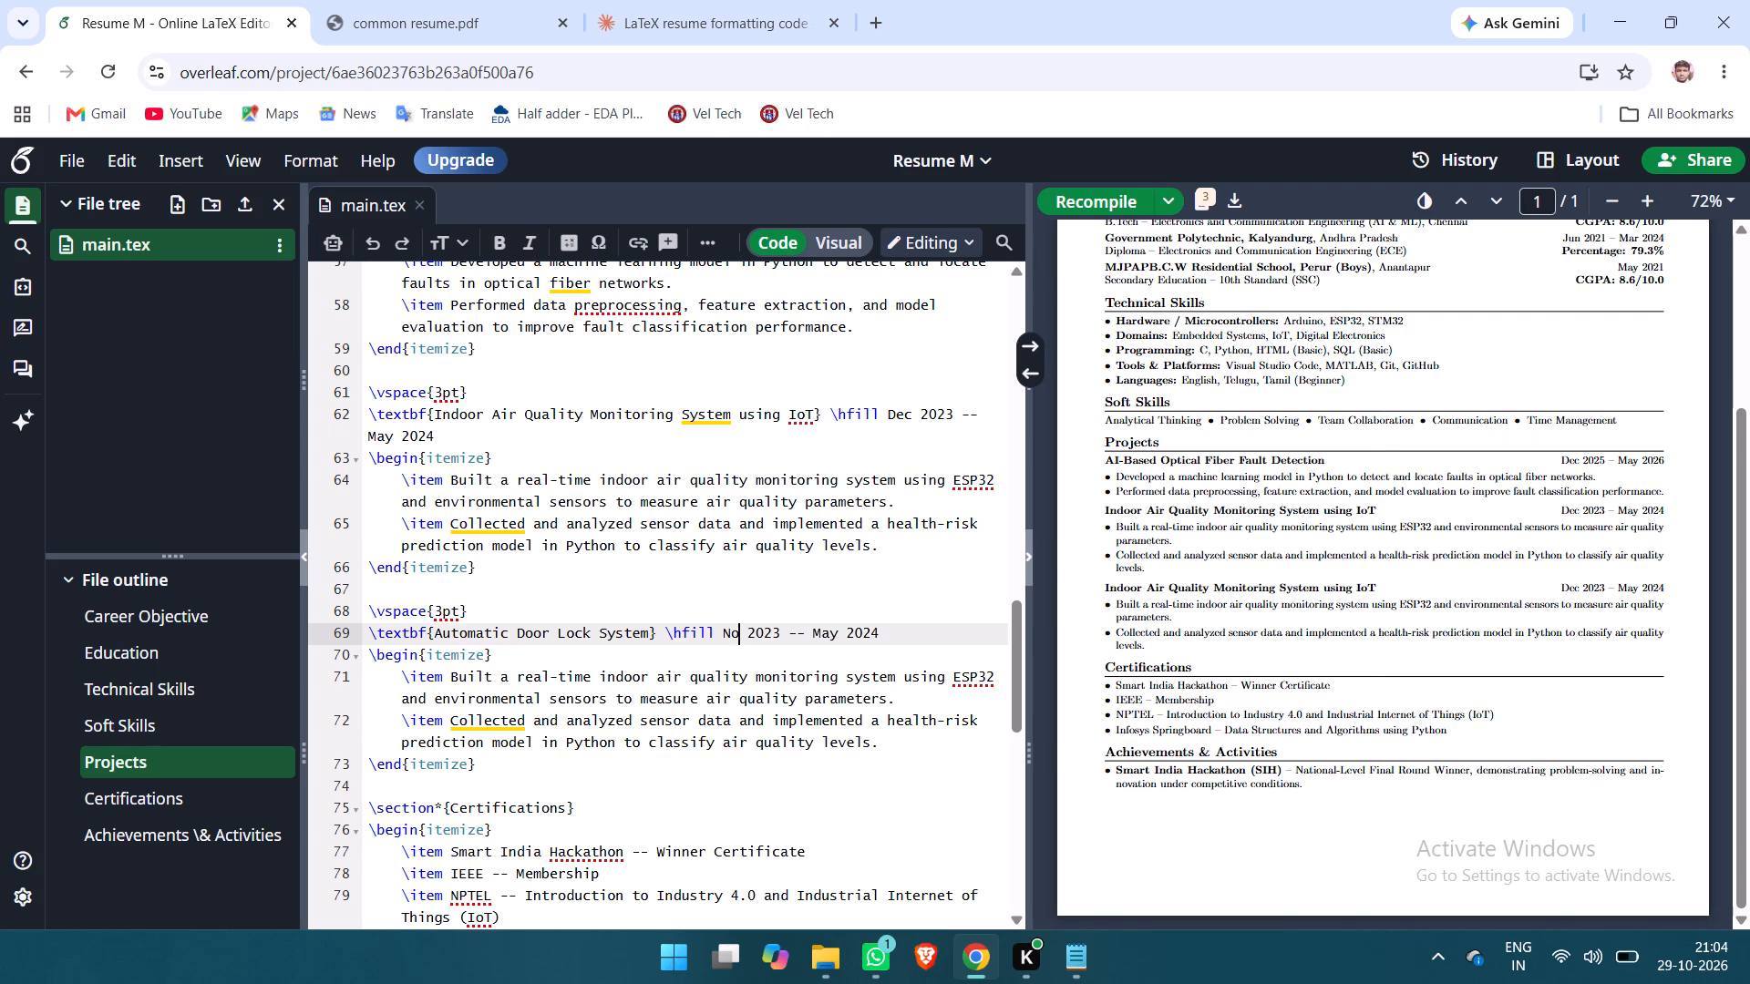
key(v)
key(Right)
key(Right)
key(Right)
key(Right)
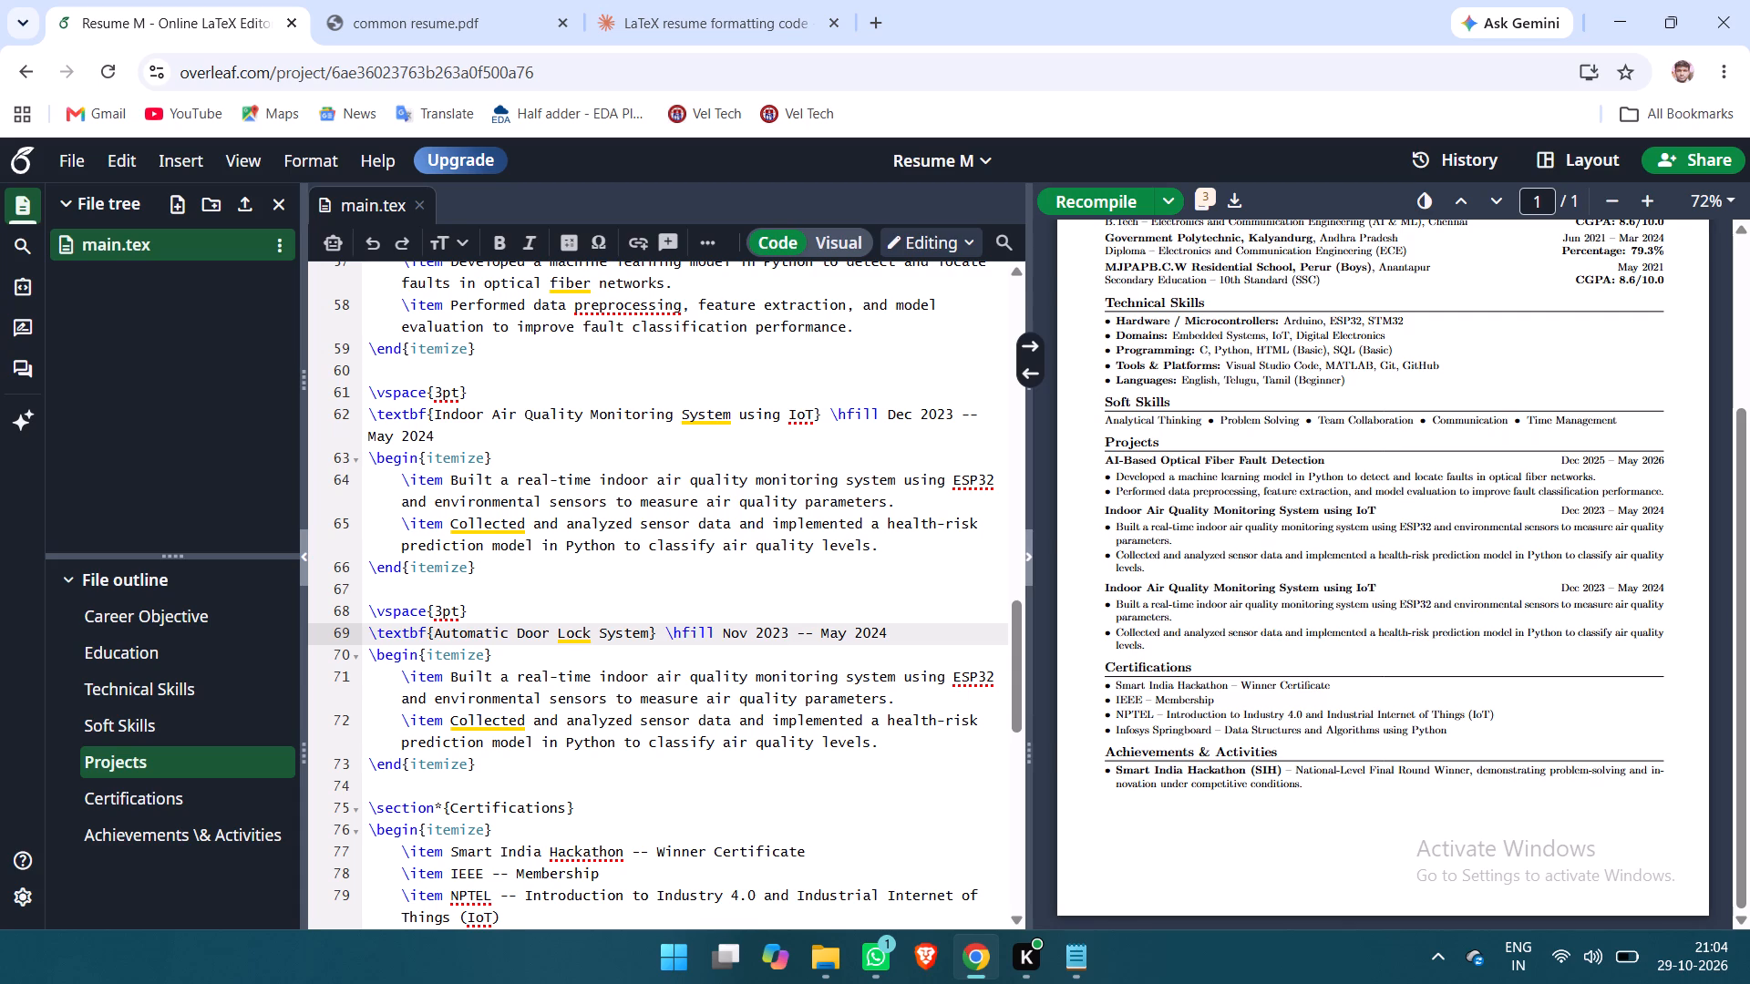
scroll(816, 462, right, 1)
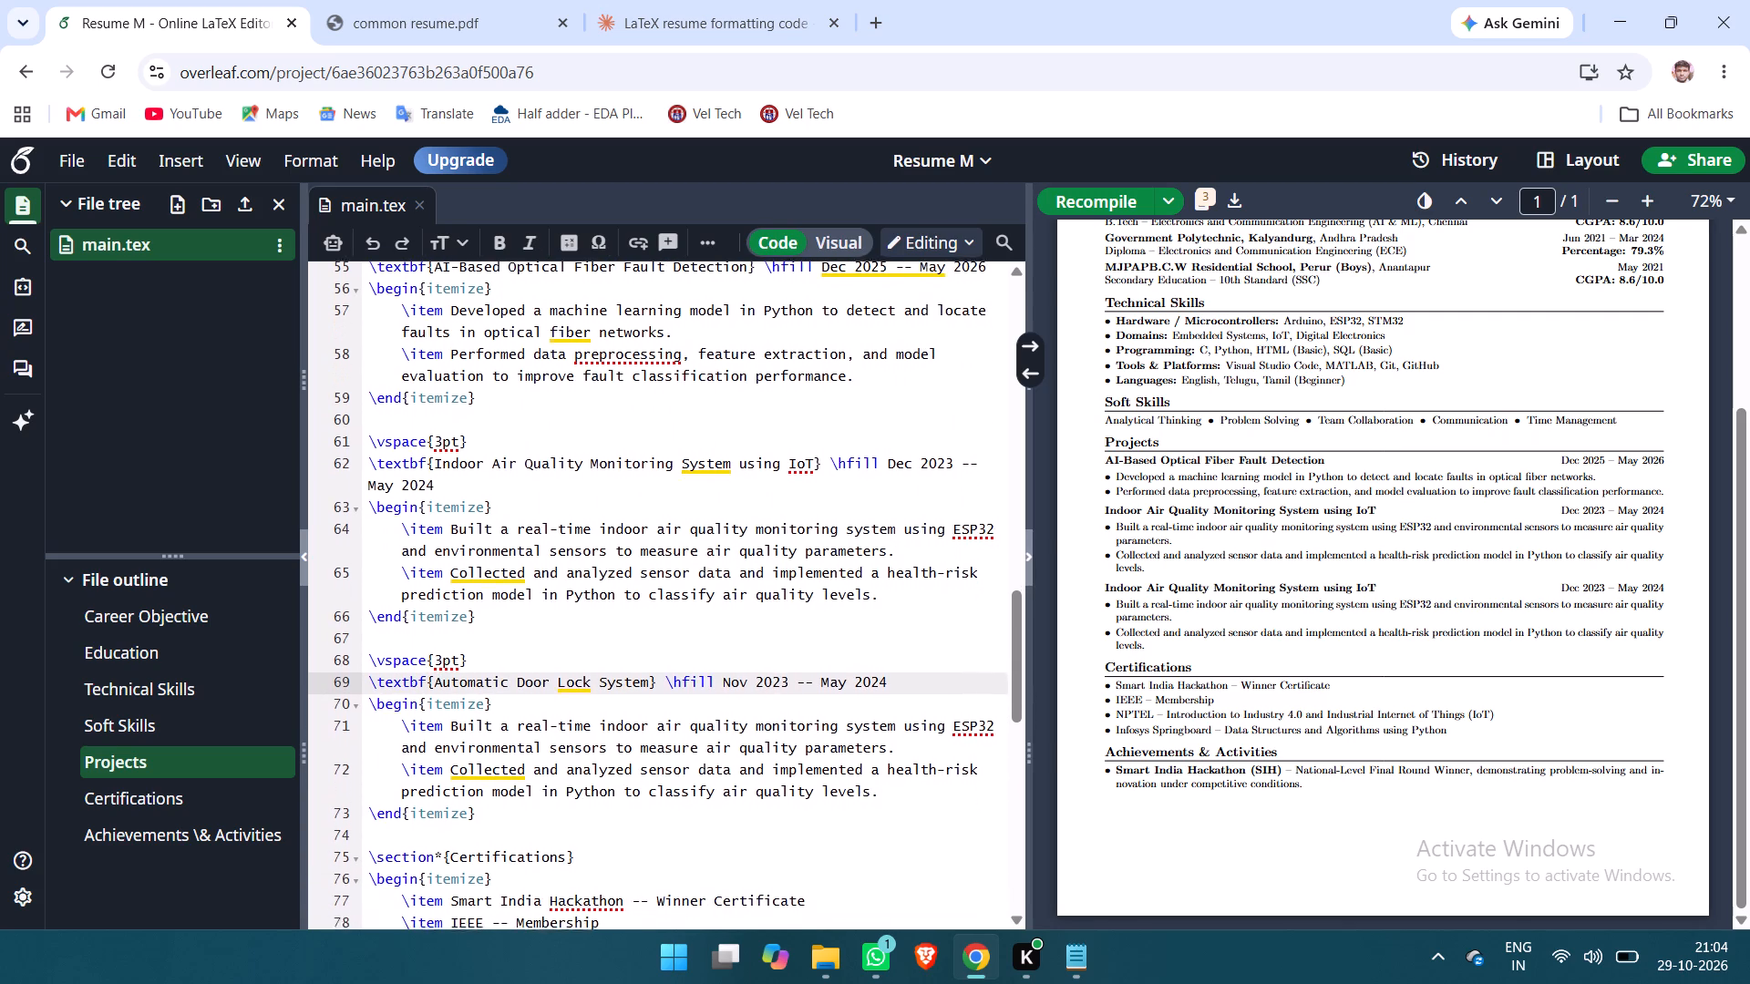
scroll(816, 462, right, 1)
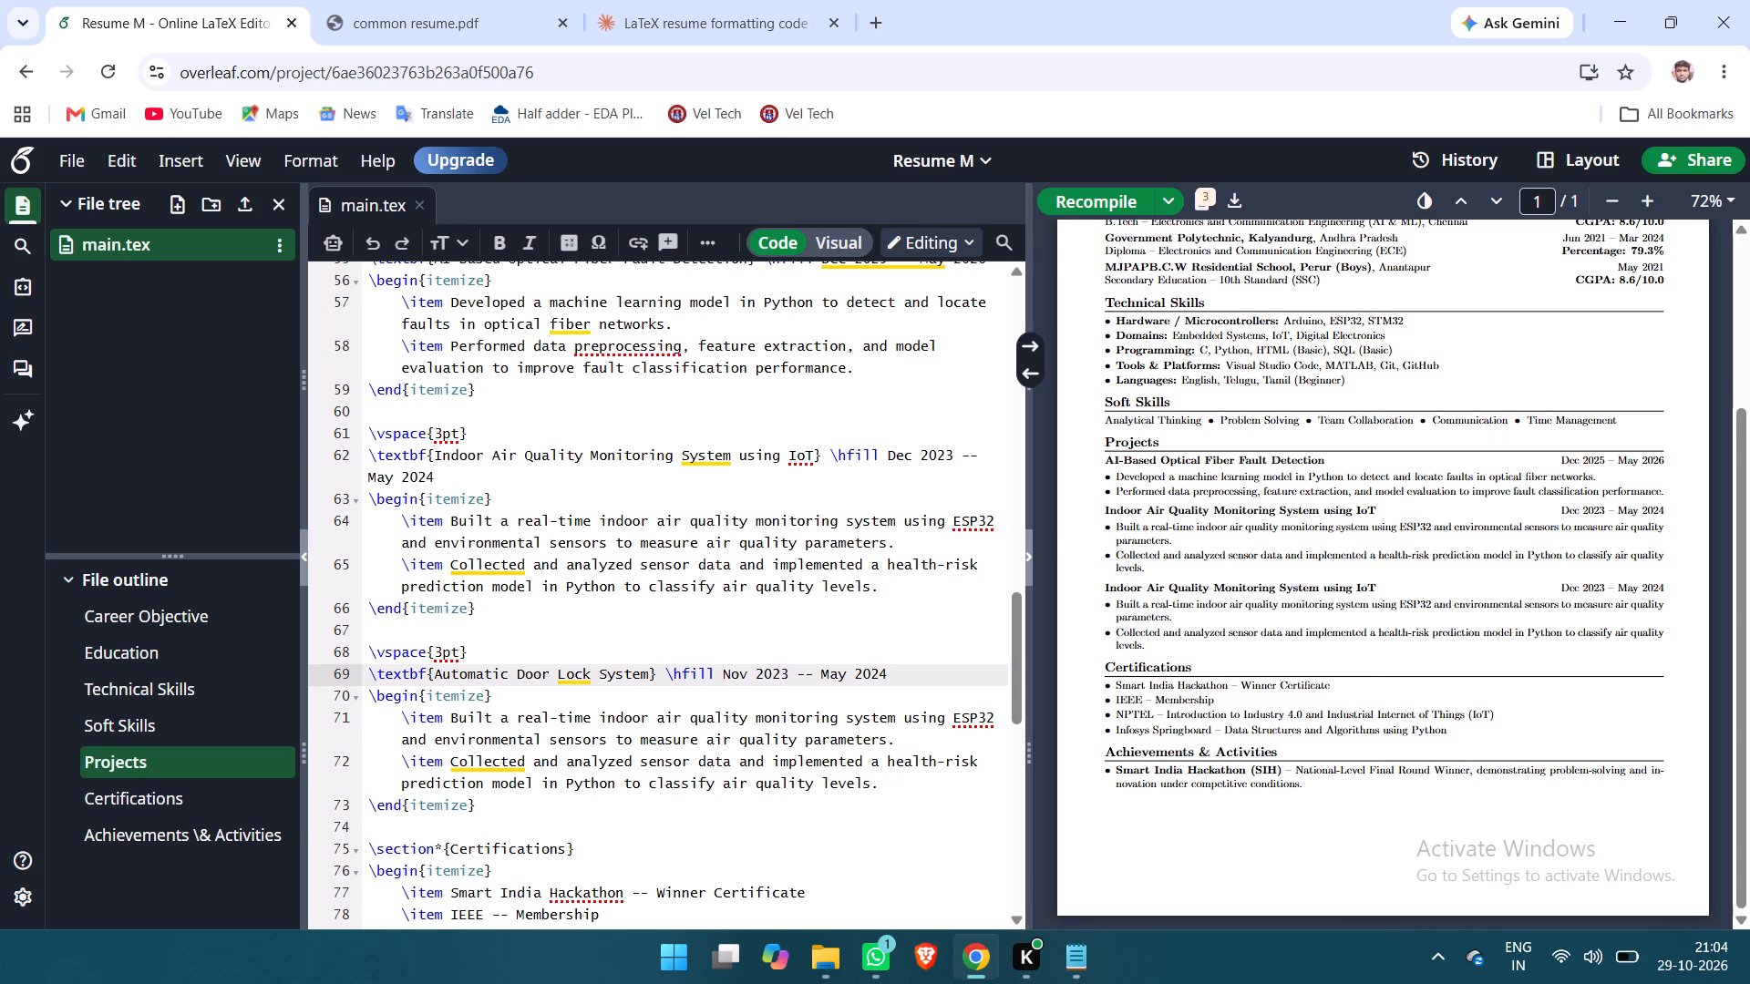
key(Right)
key(Right)
key(Right)
Check the backed-up project dates in Notepad, and set the Indoor Air Quality entry's dates in Overleaf to Dec 2024 -- May 2025.
click(1077, 974)
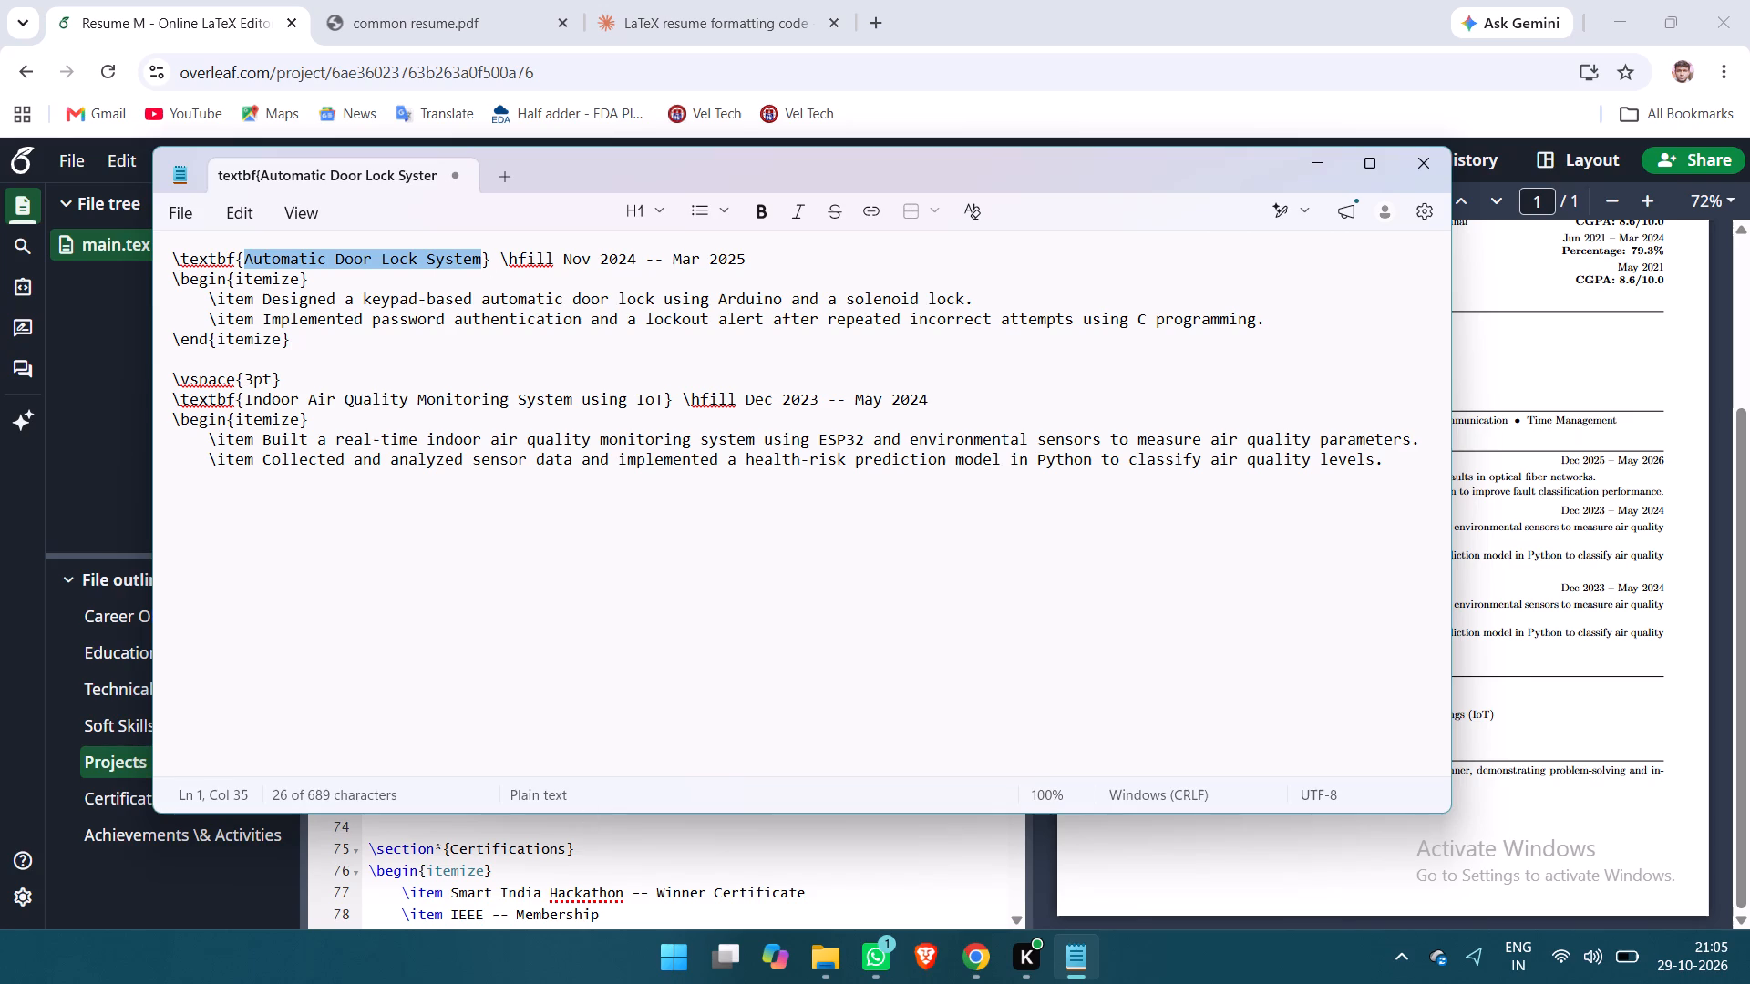
click(646, 890)
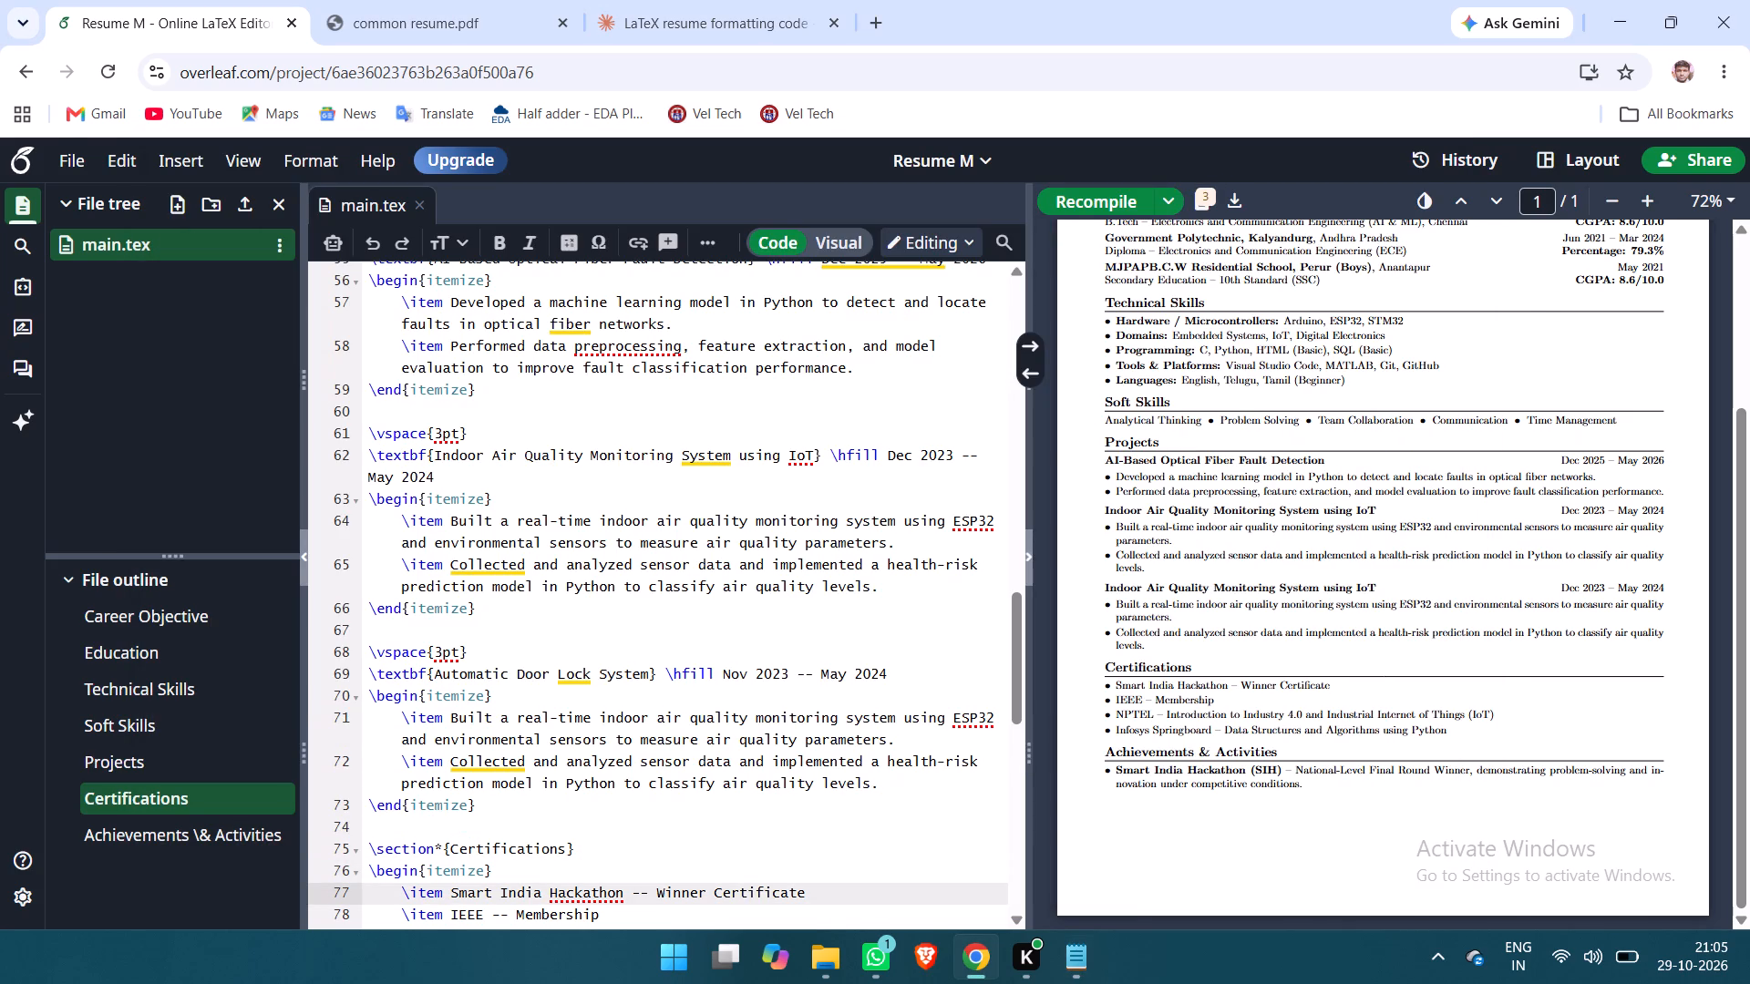
click(949, 455)
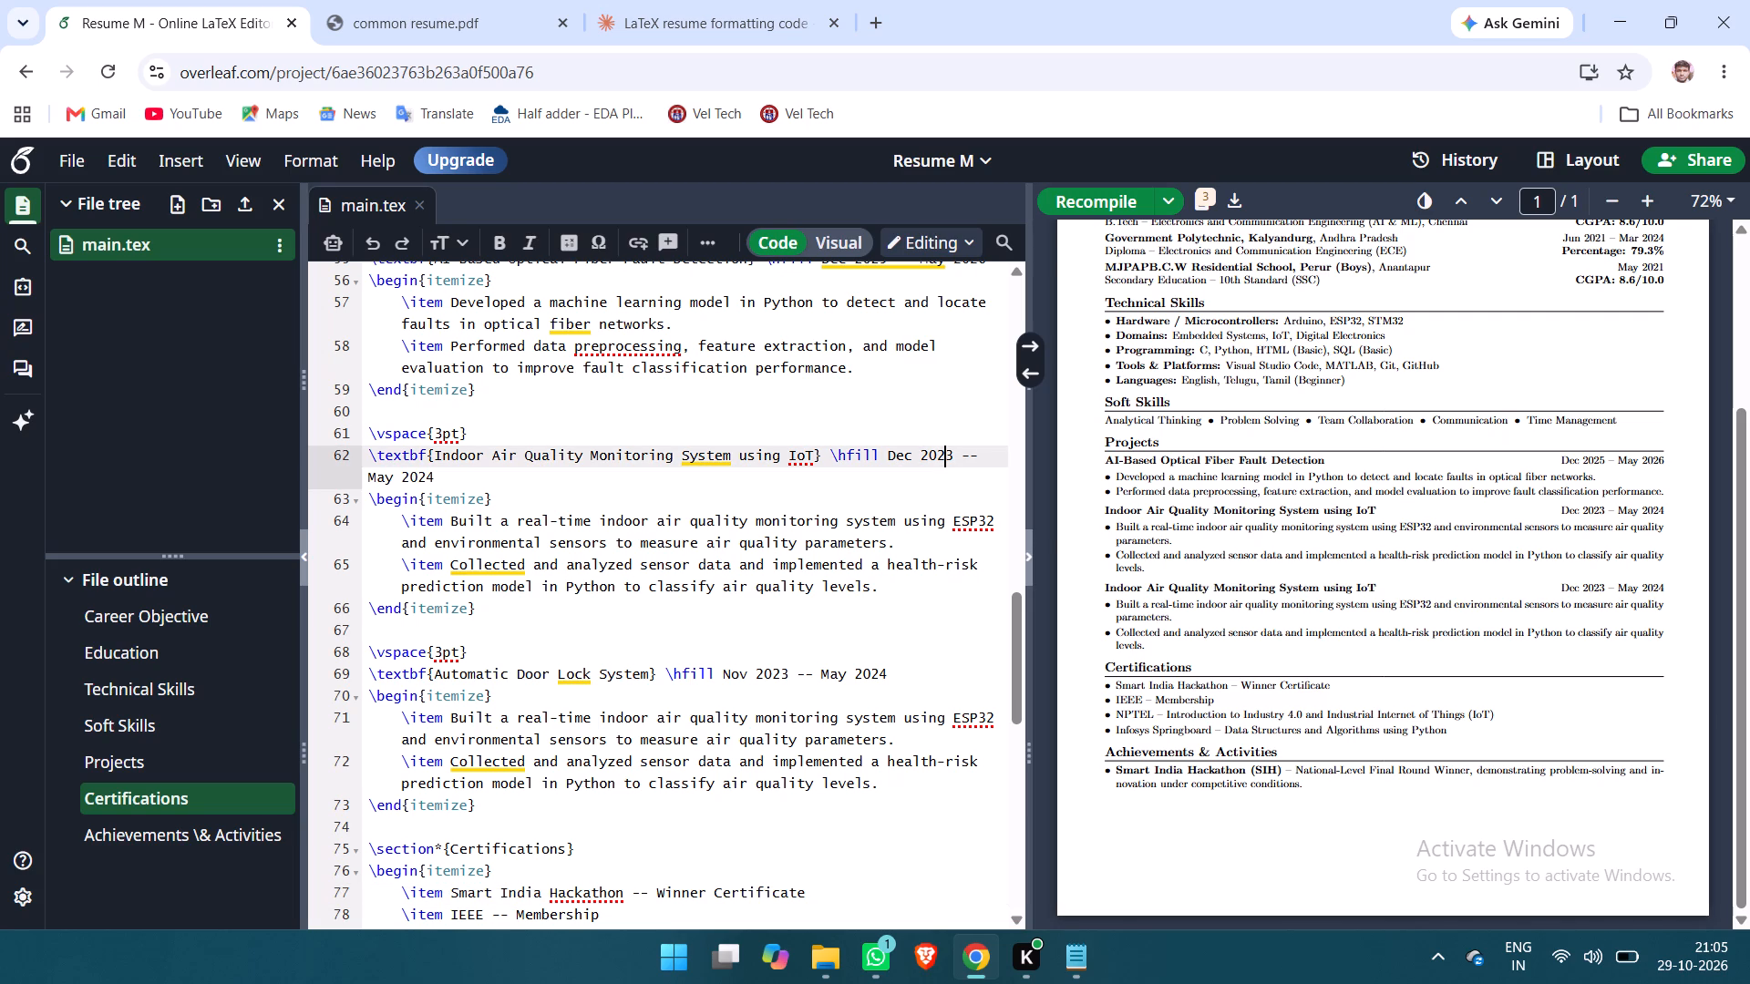
key(Right)
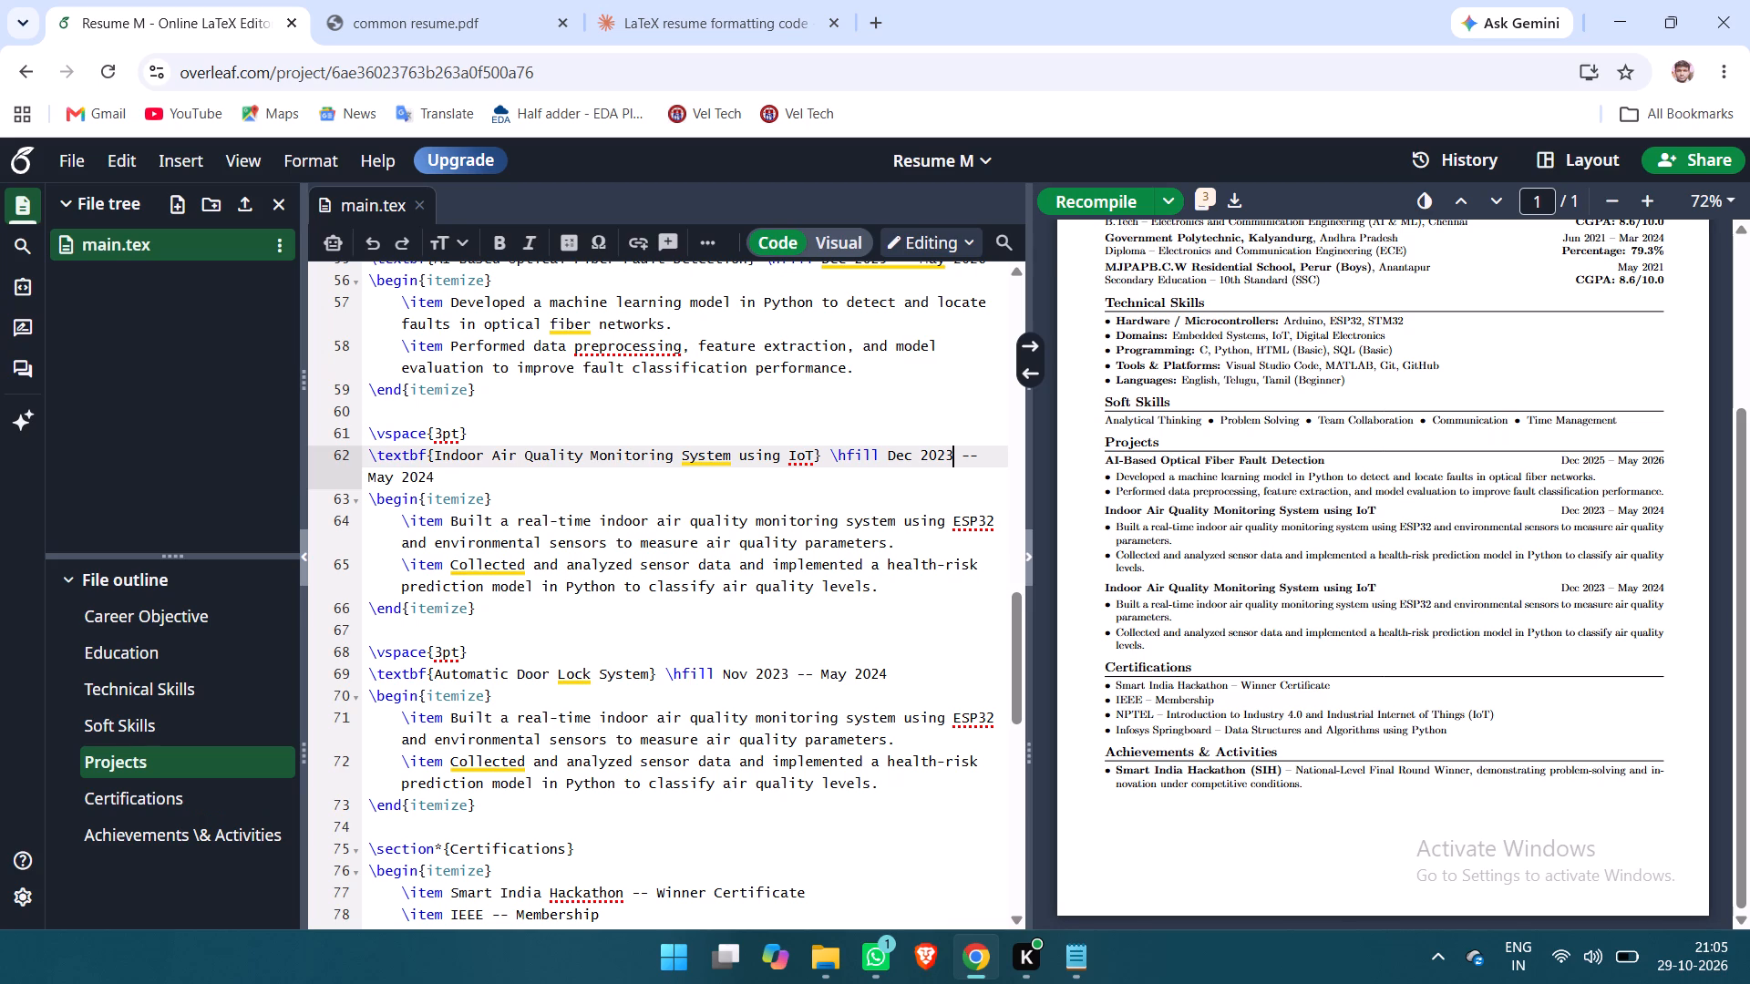
key(BackSpace)
key(4)
click(437, 476)
key(BackSpace)
key(5)
scroll(723, 576, down, 1)
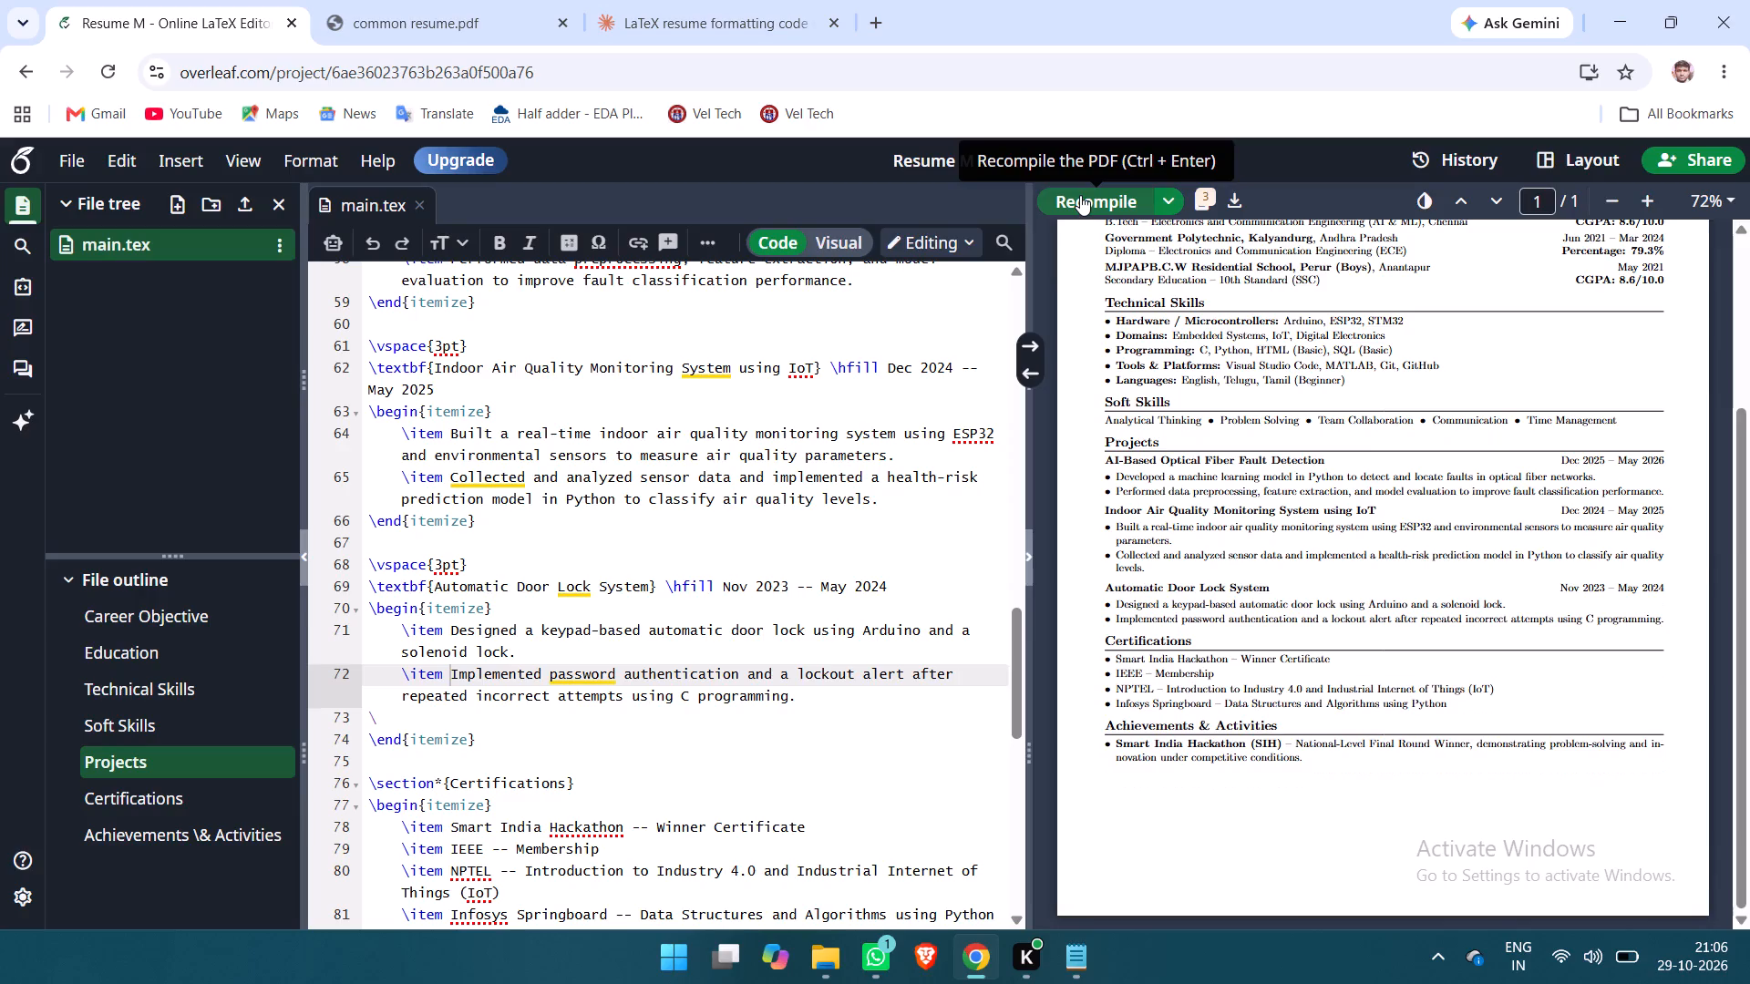
Review the compiled resume preview and the LaTeX source for the projects, certifications, achievements, skills and education sections.
scroll(1307, 483, up, 2)
scroll(1307, 483, down, 1)
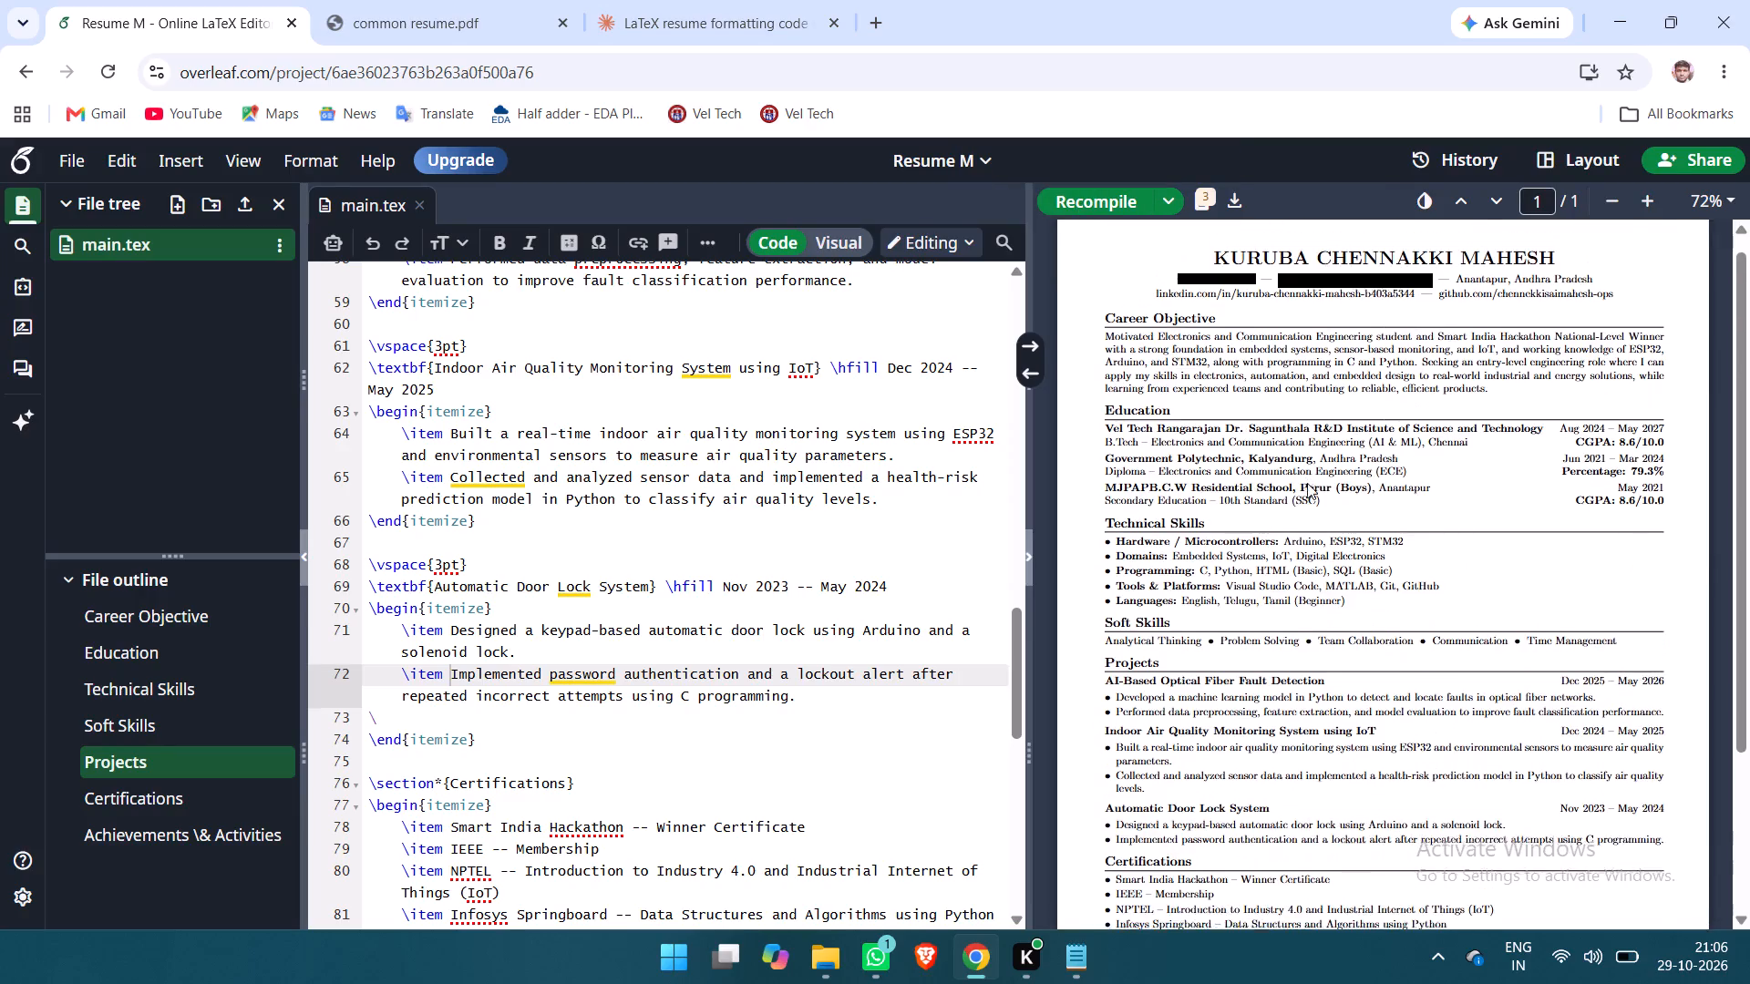
scroll(1307, 483, down, 4)
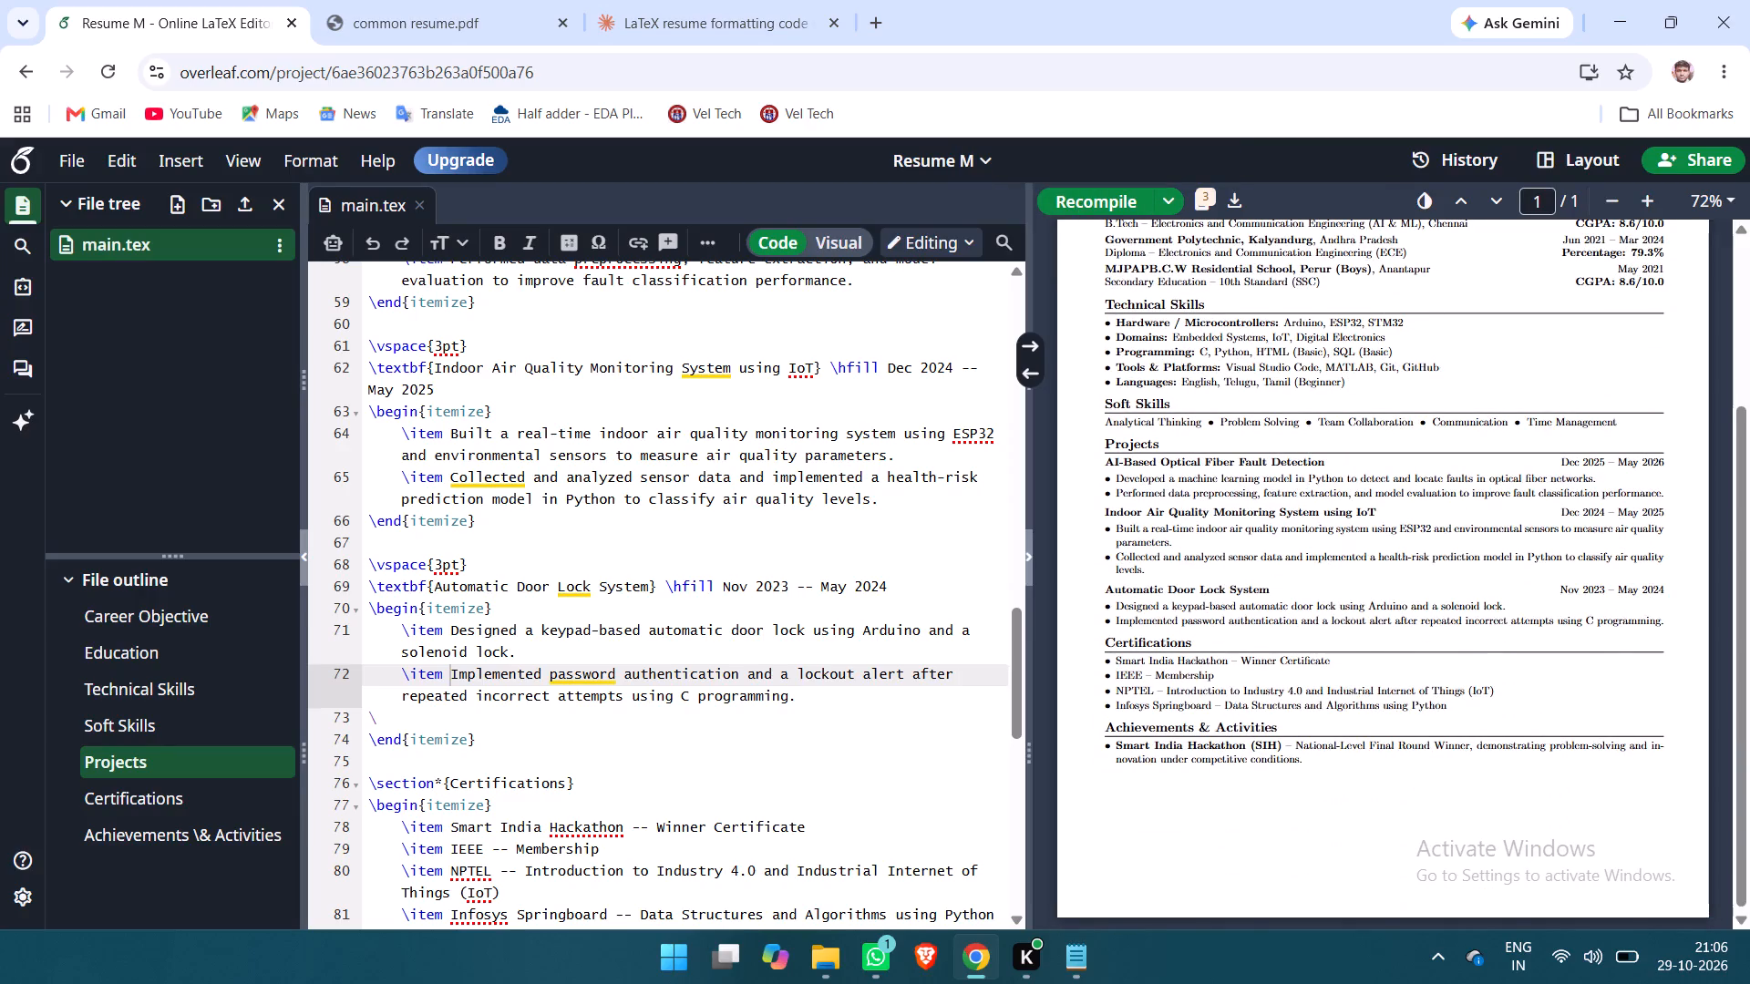
scroll(840, 743, down, 3)
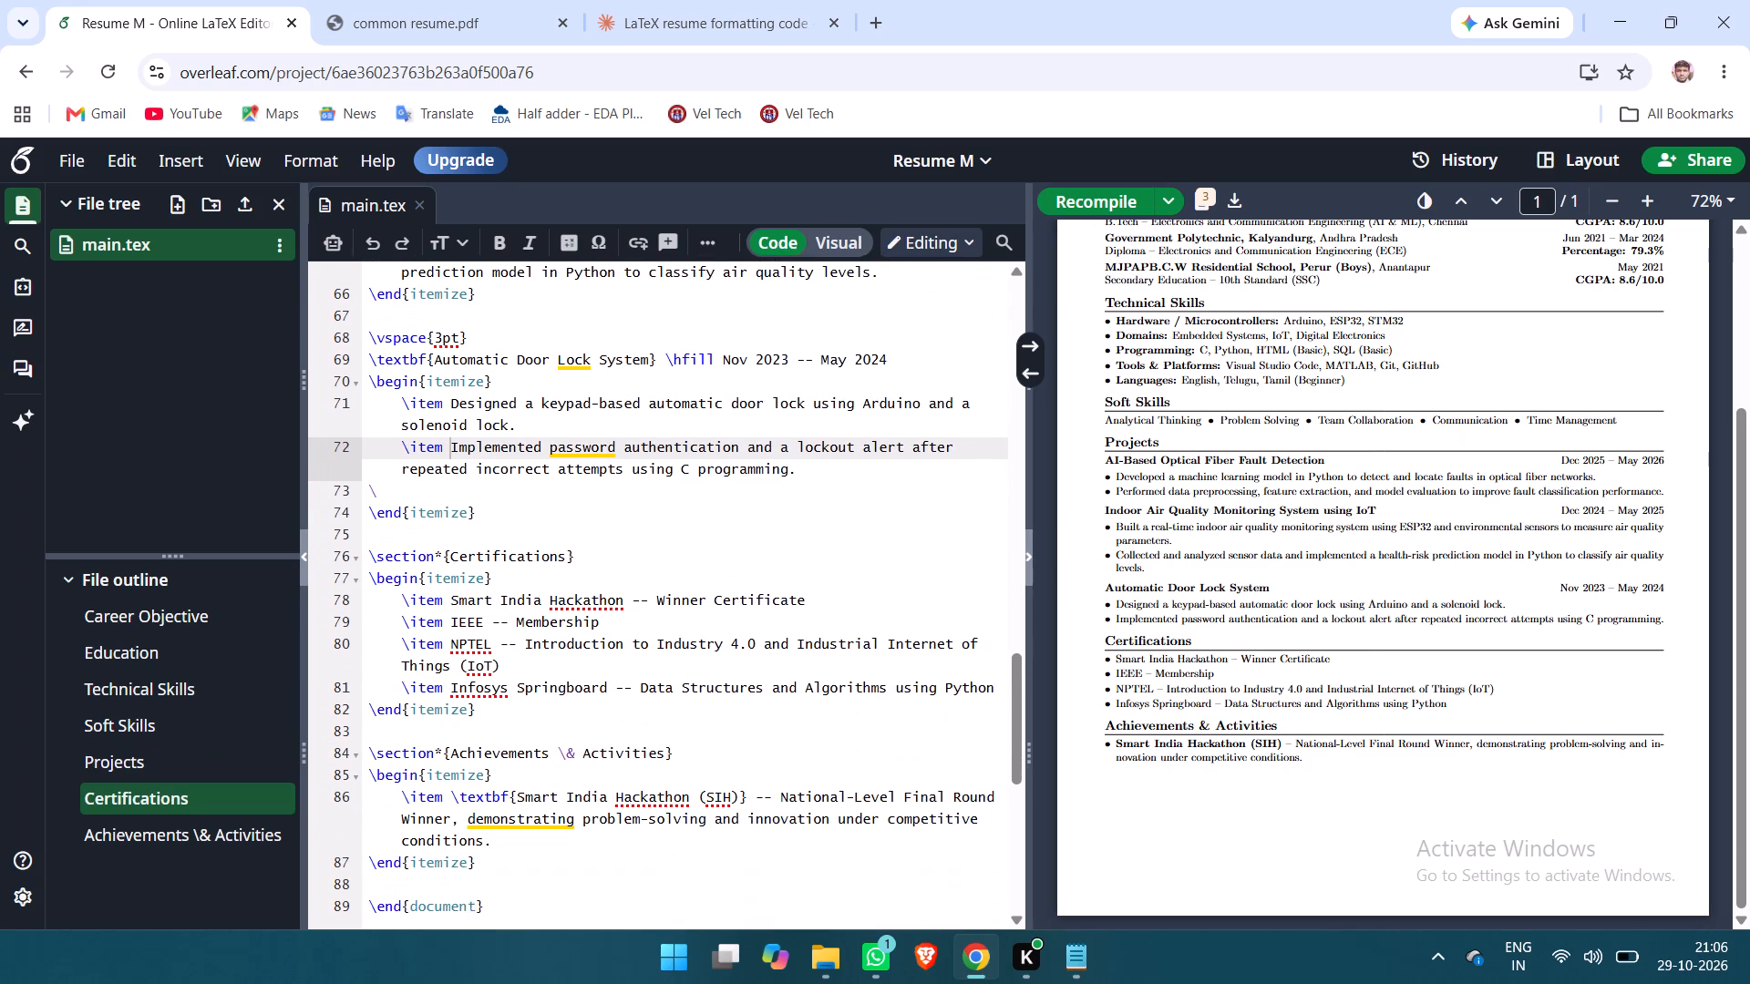
scroll(840, 743, down, 1)
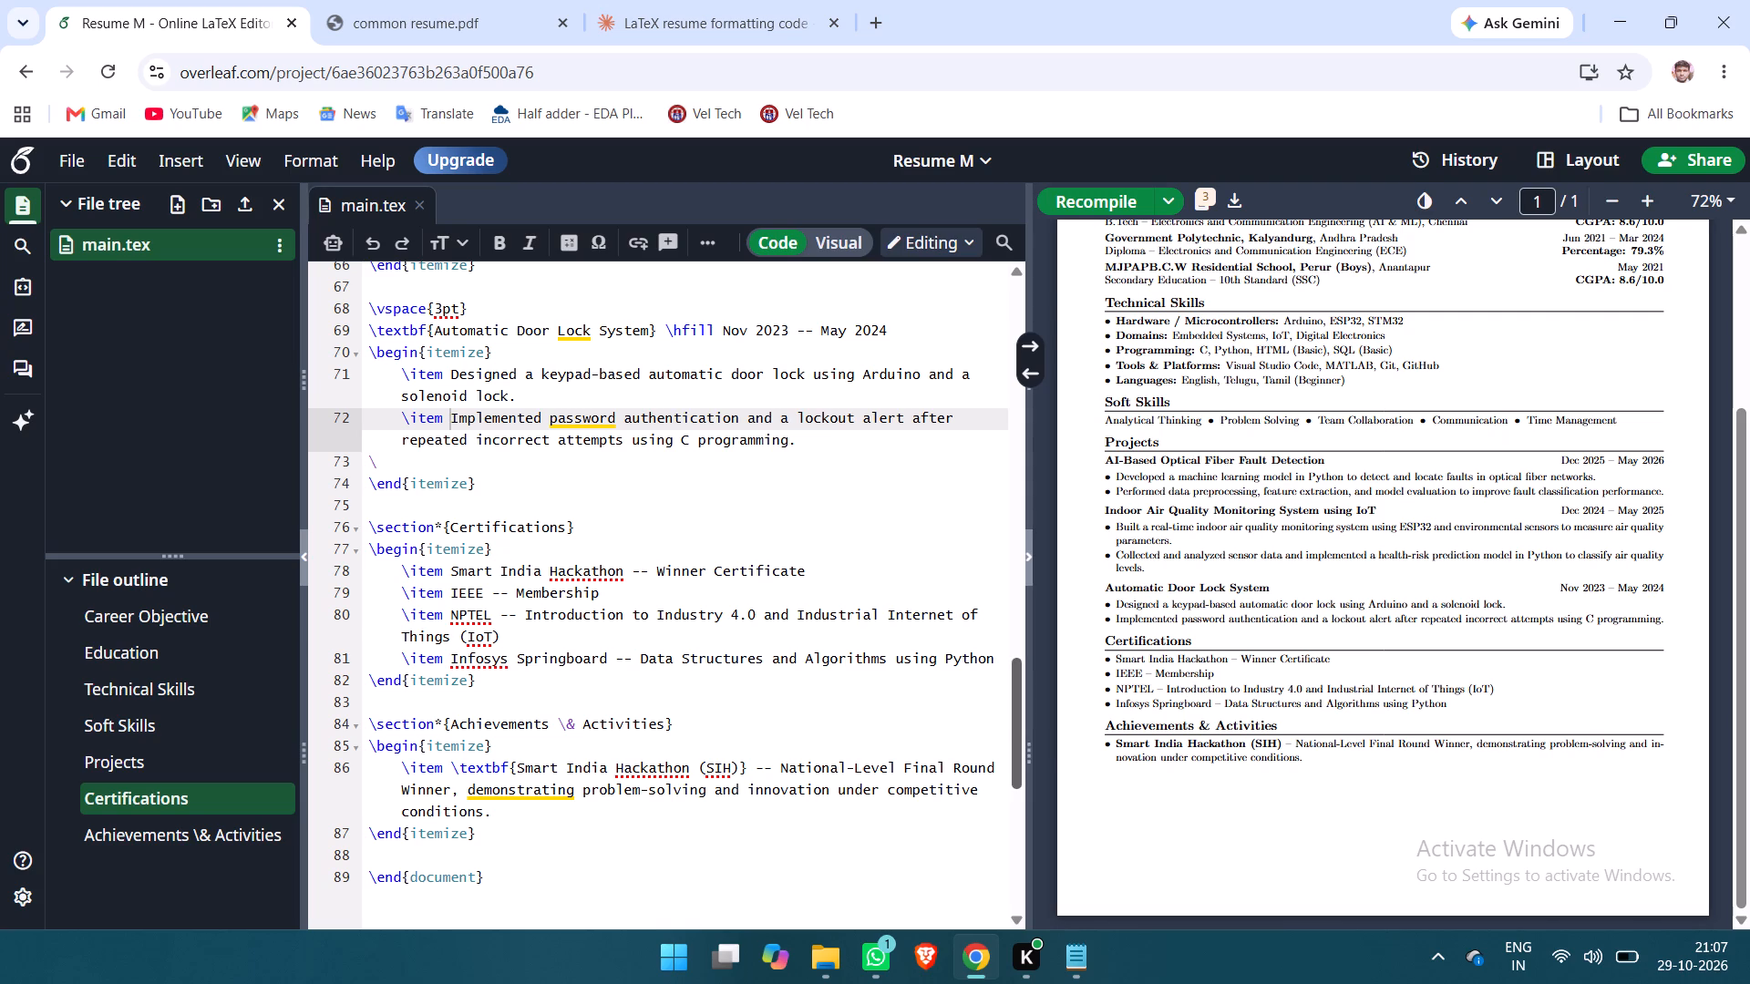
scroll(732, 786, down, 1)
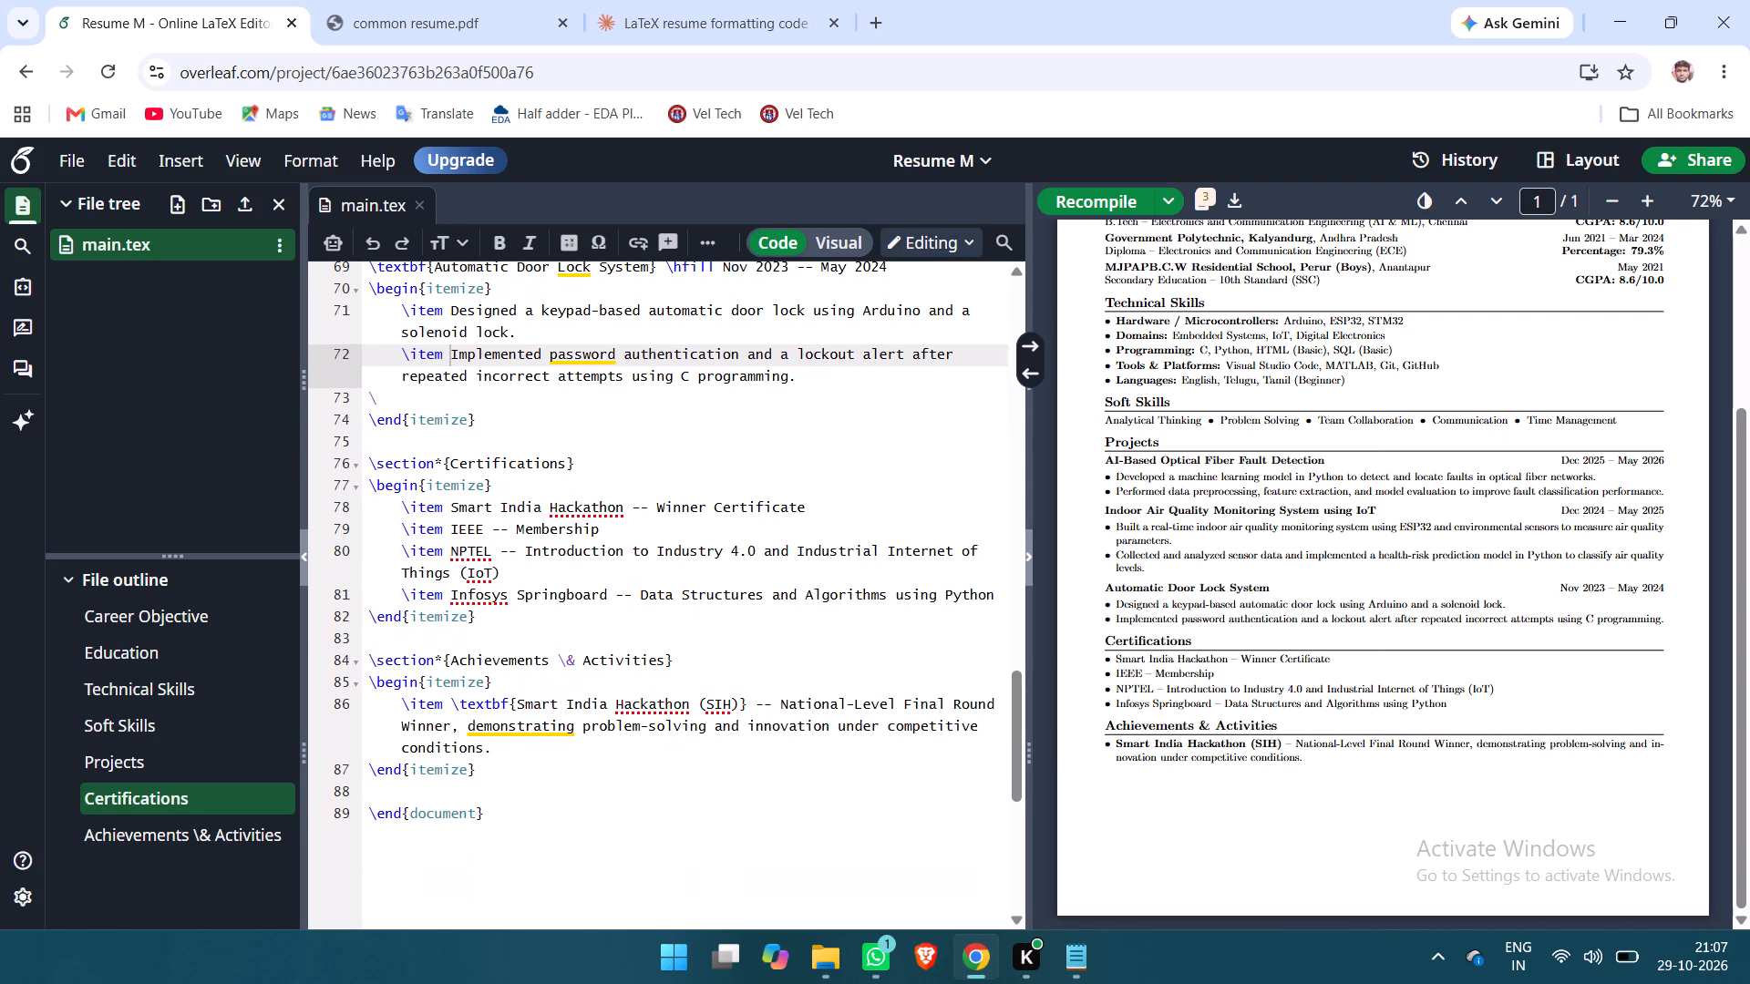
scroll(904, 720, down, 2)
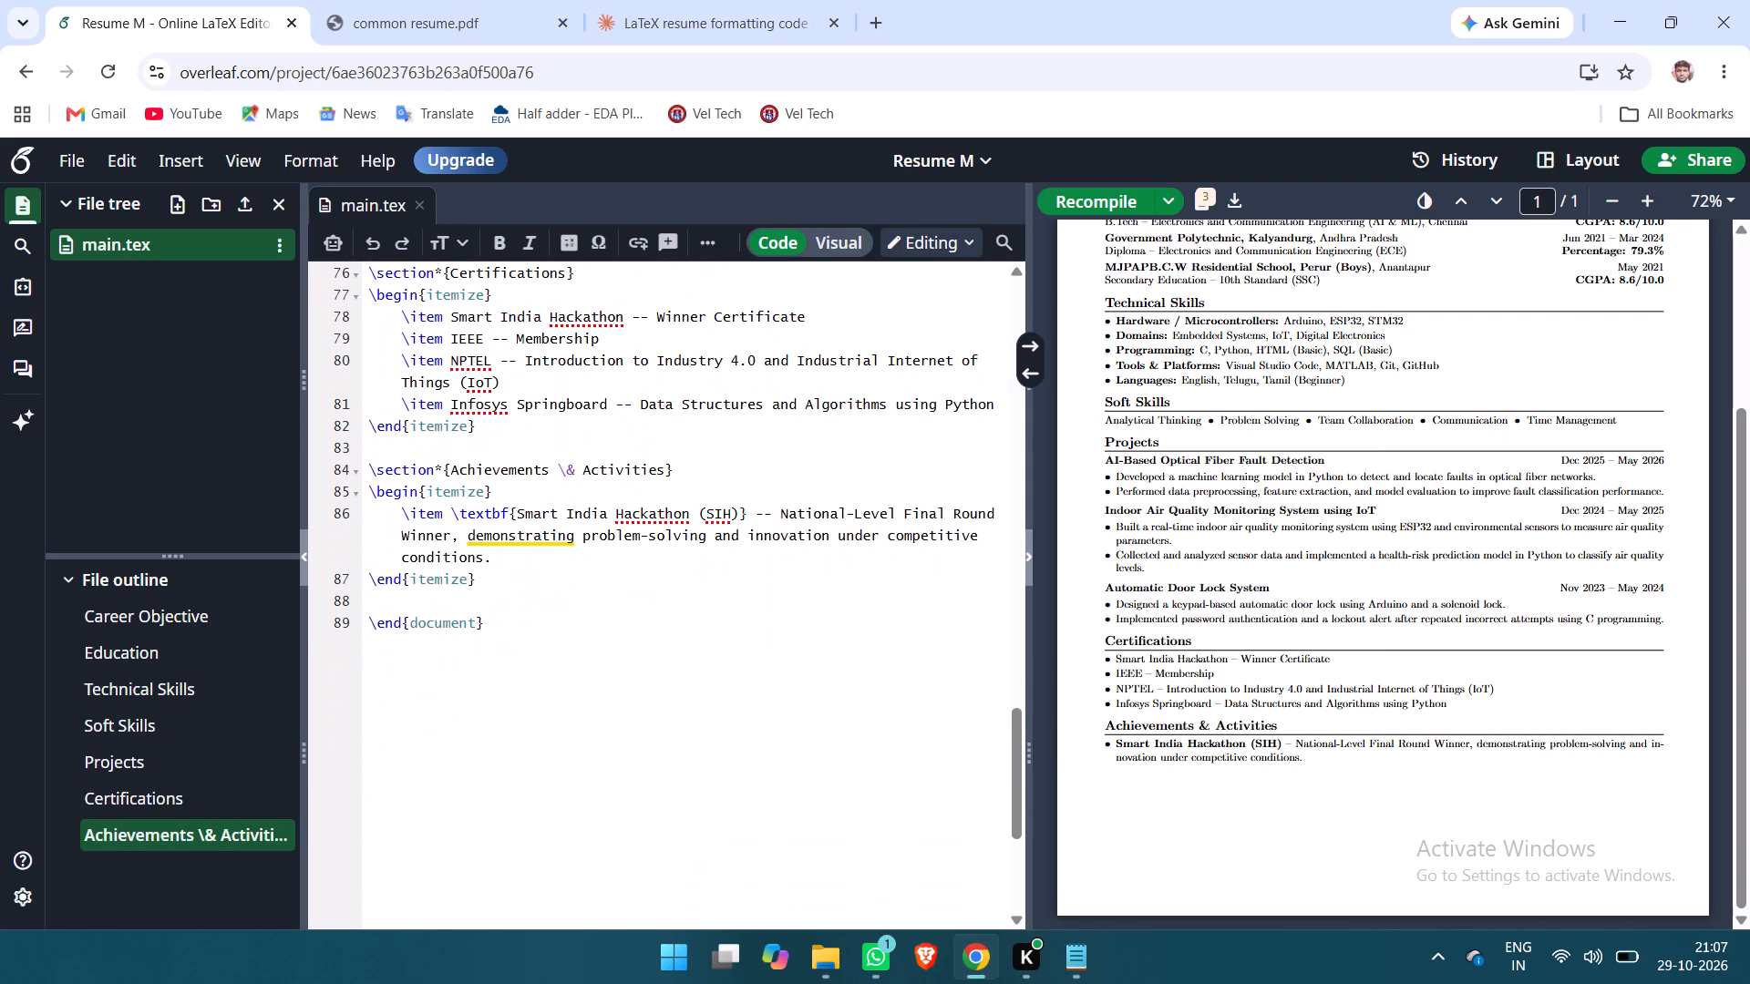
scroll(904, 720, up, 8)
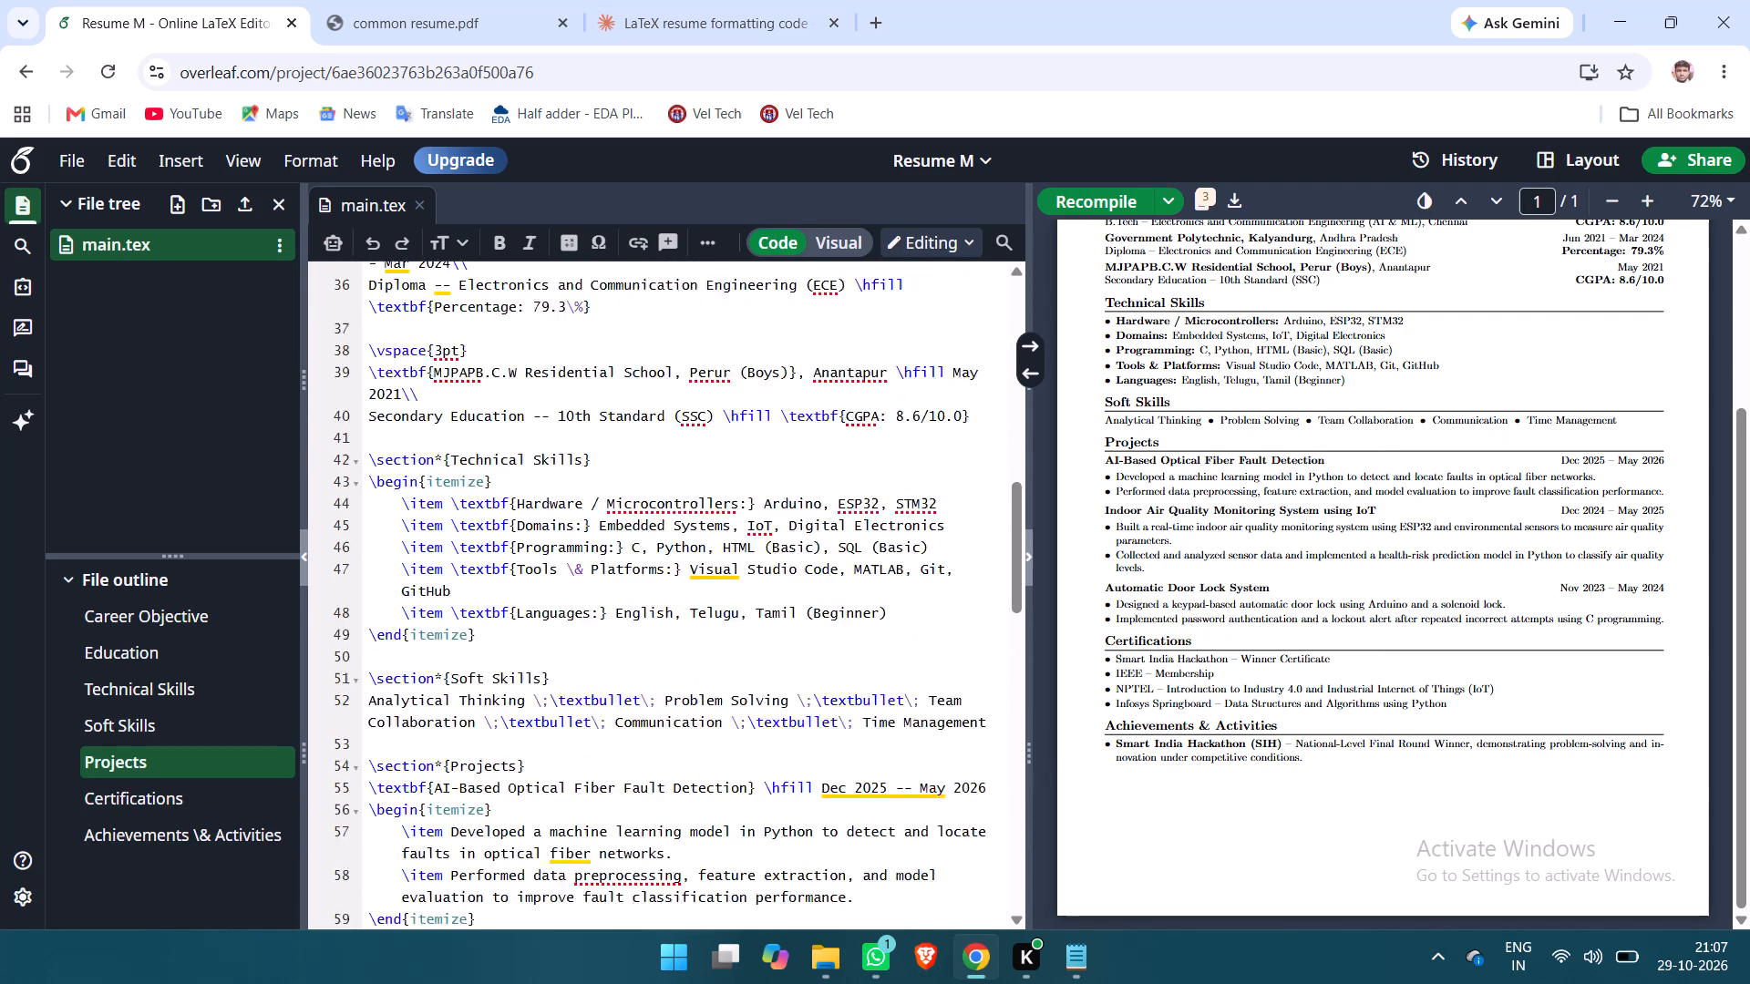
scroll(904, 720, up, 1)
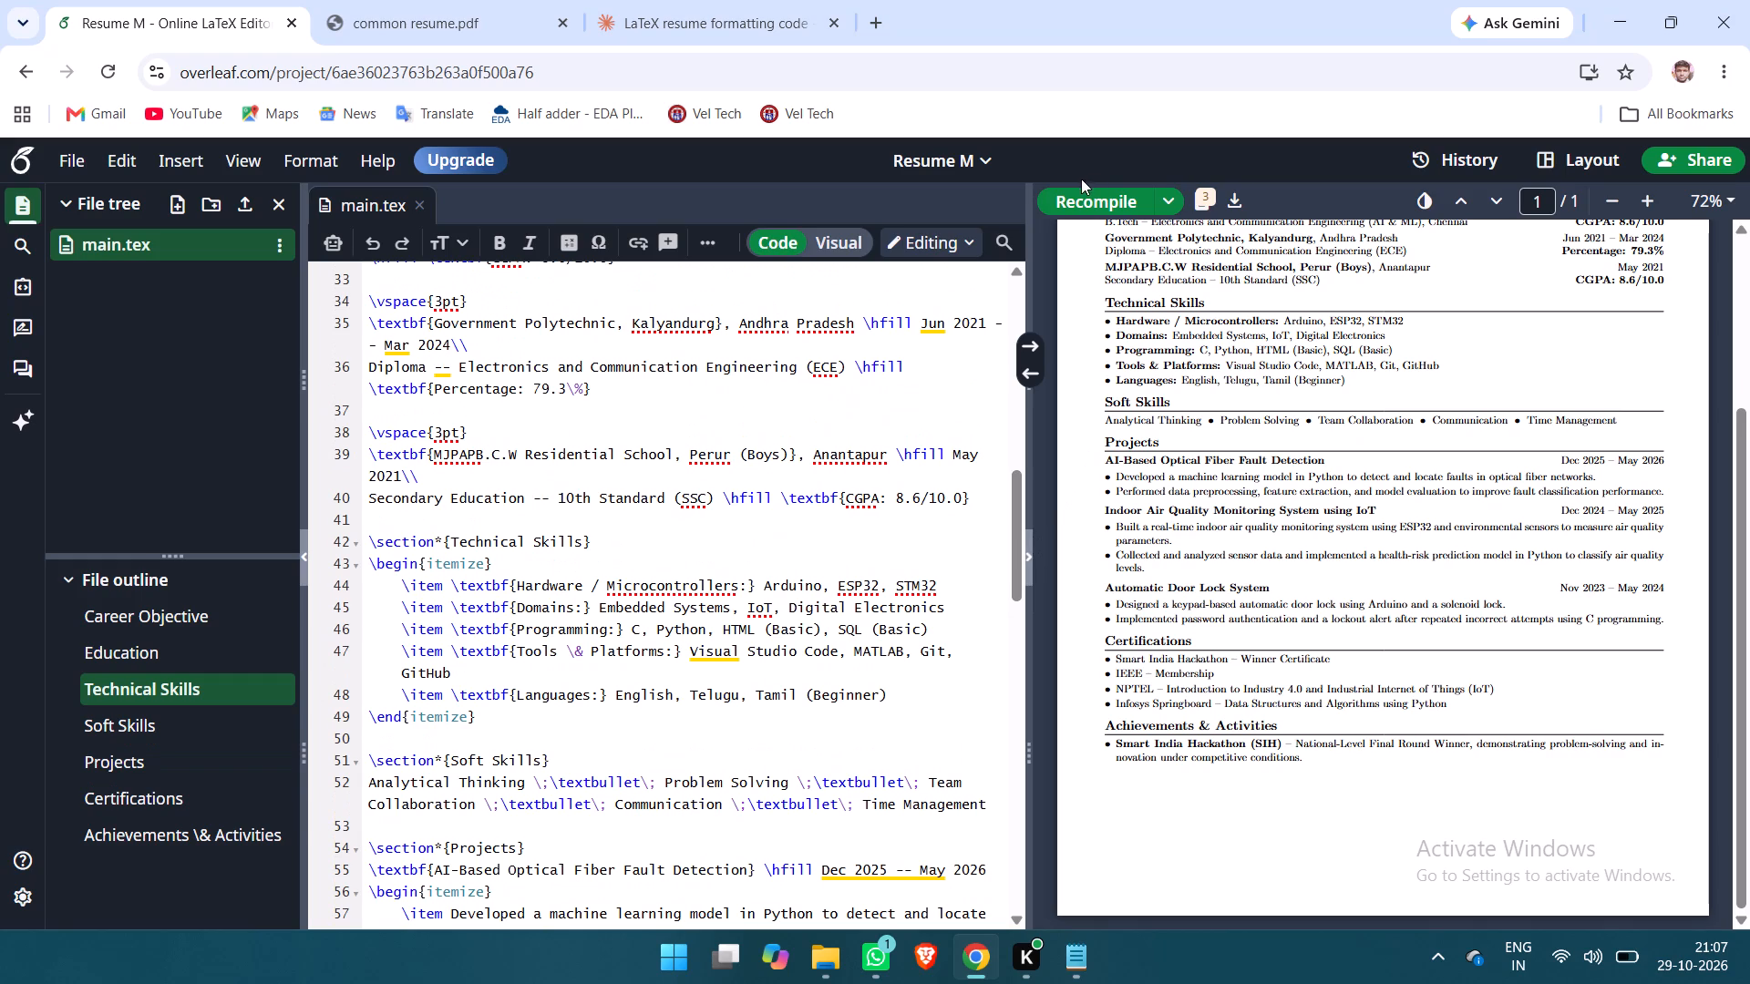
Recompile the resume, repeating the compilation if the PDF does not render.
click(1086, 194)
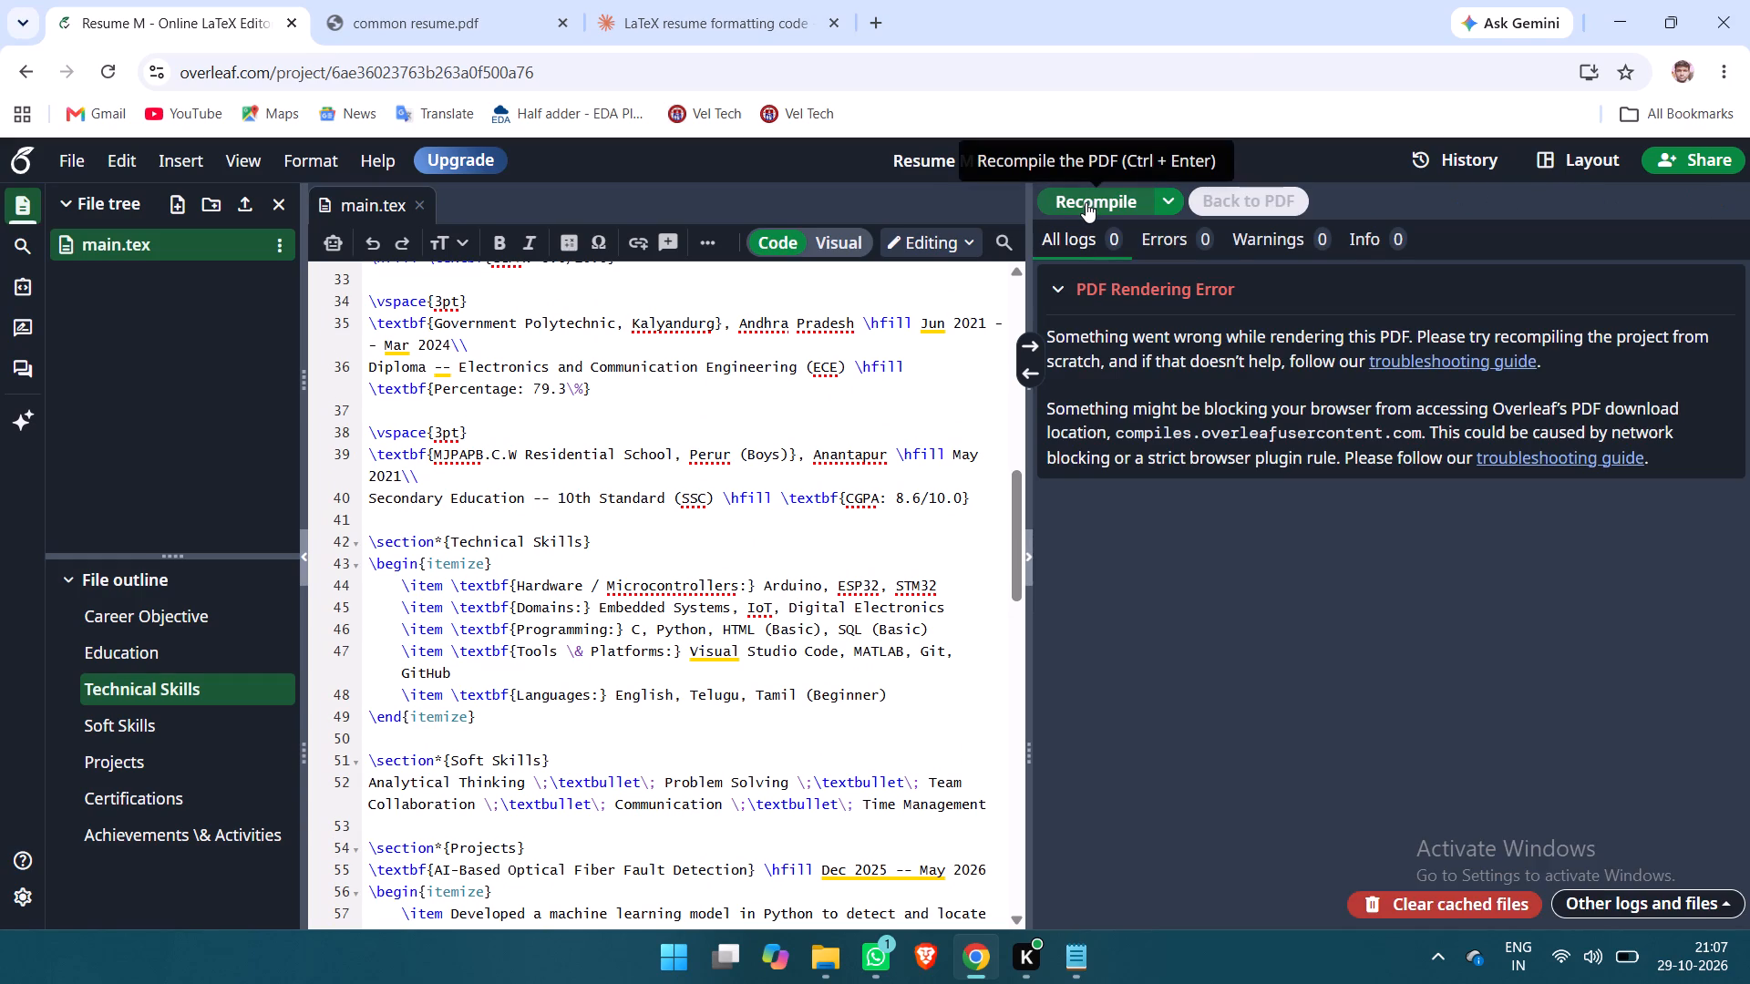
click(1086, 202)
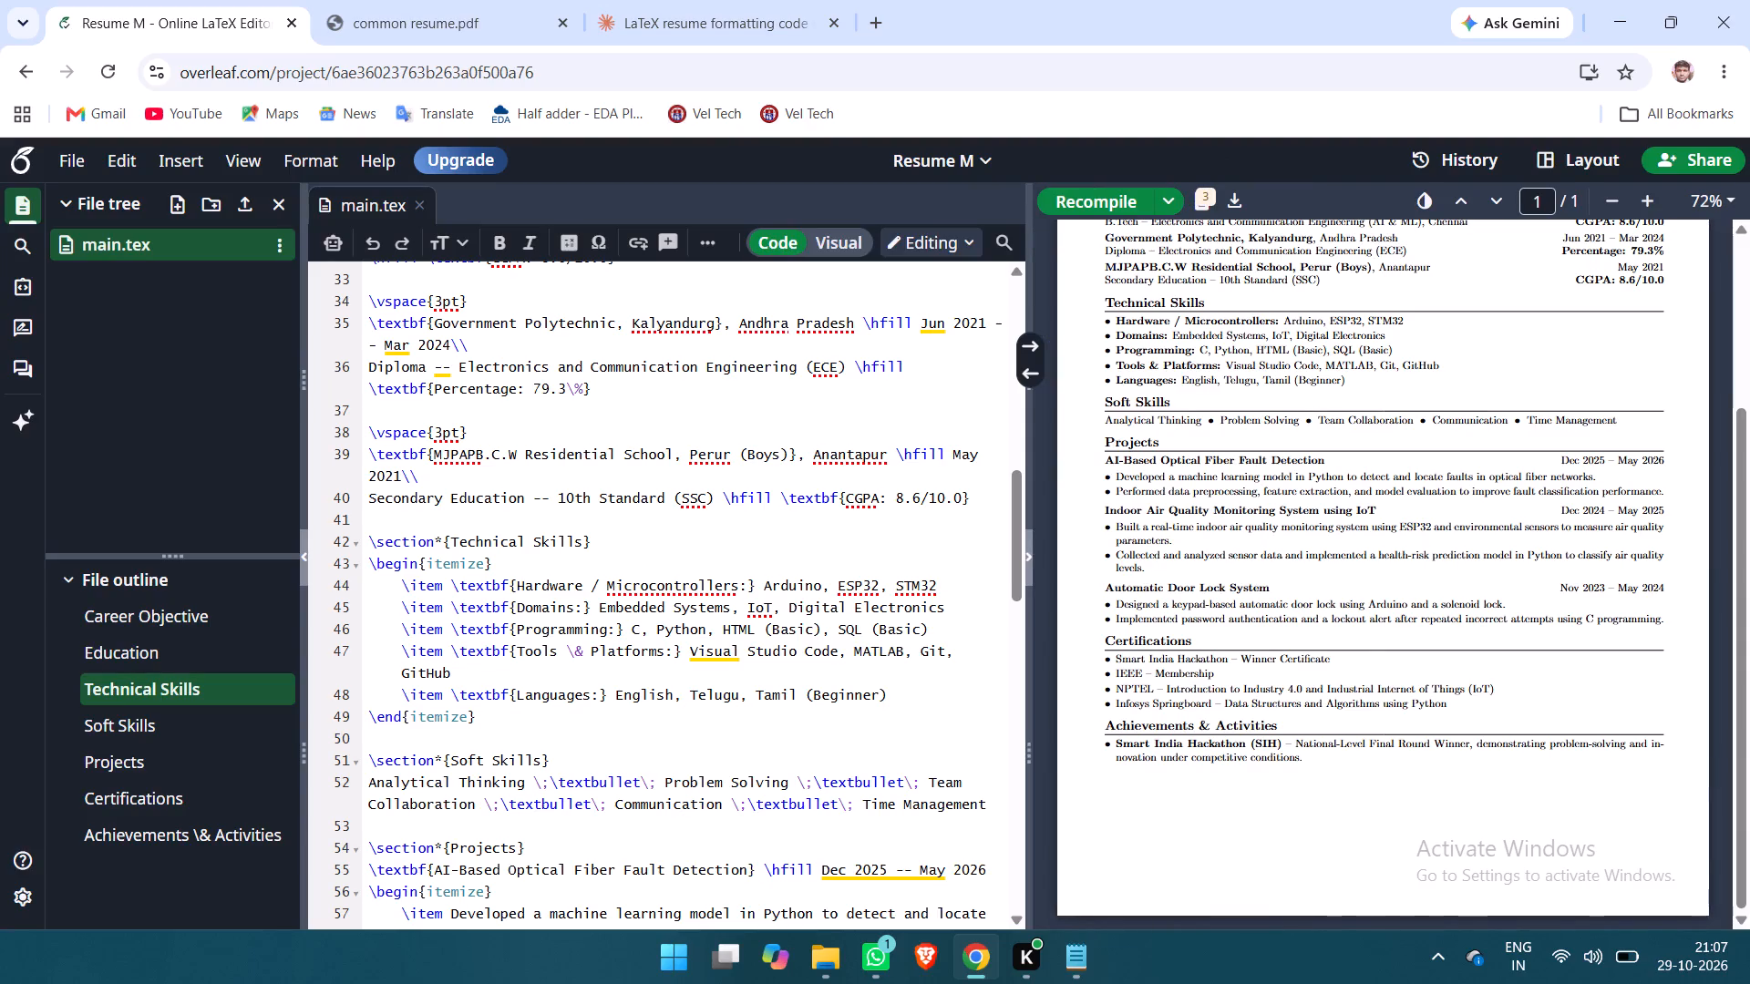
Examine the recompiled resume from the header down to the achievements, and check the project and certification code in the source.
scroll(1307, 549, up, 2)
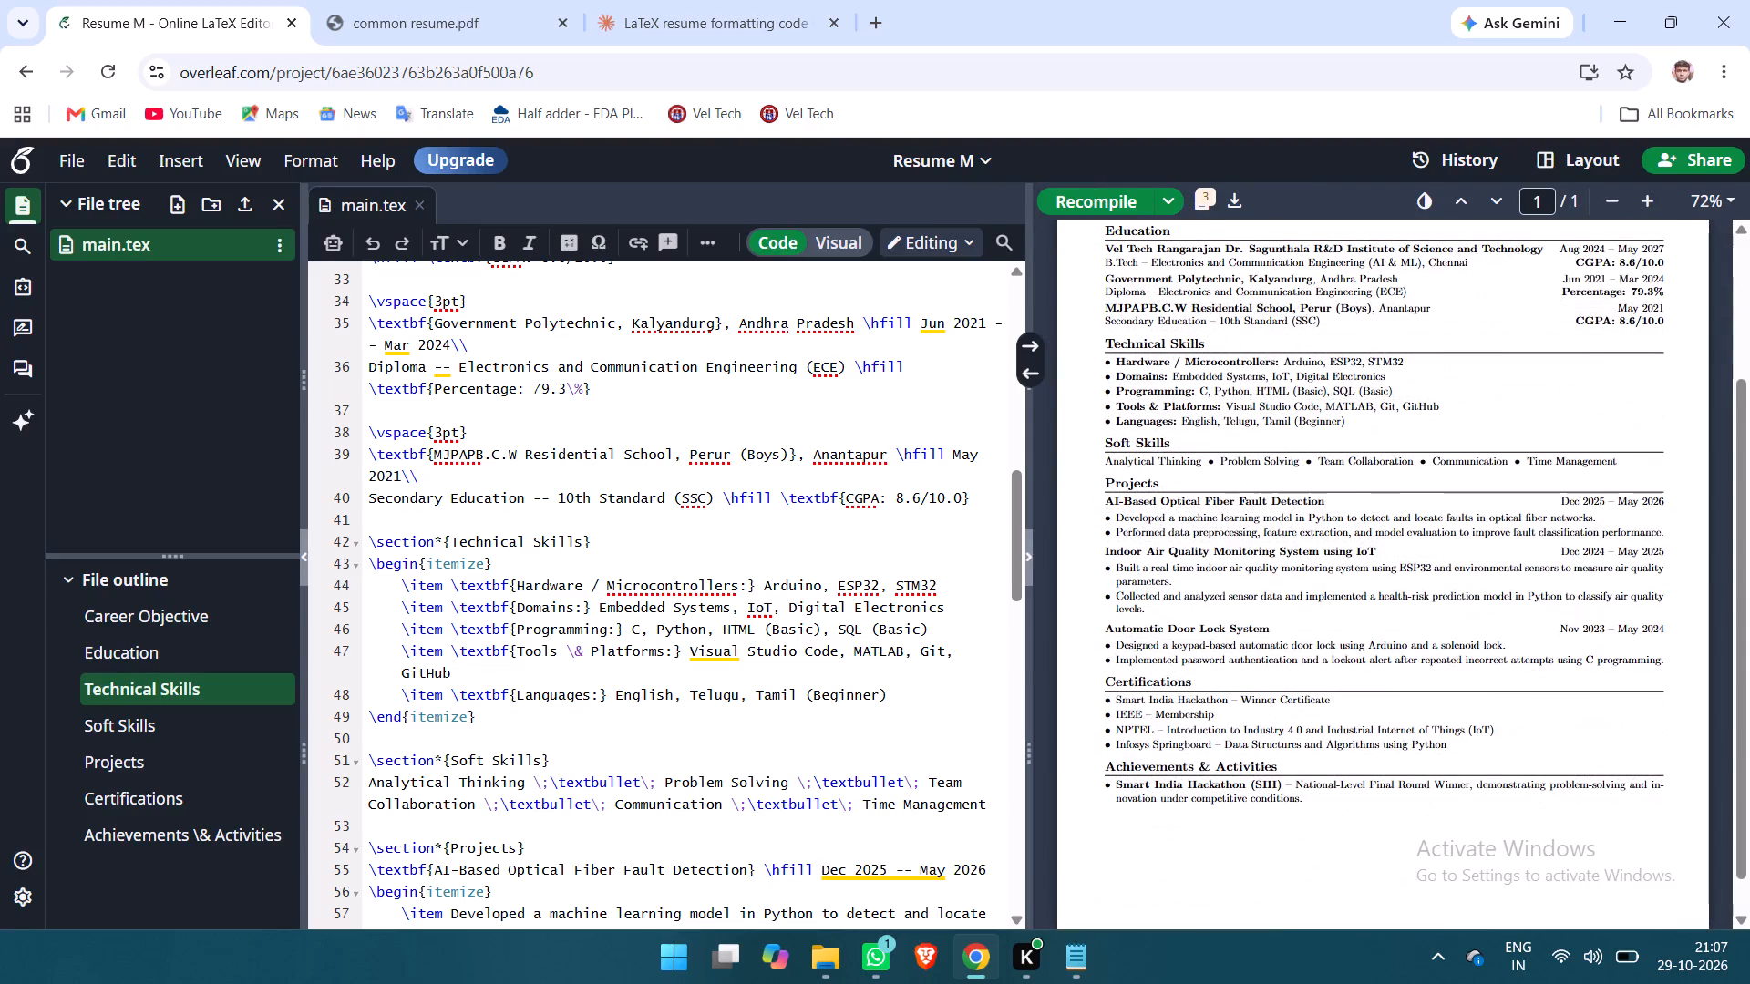
scroll(1307, 549, up, 2)
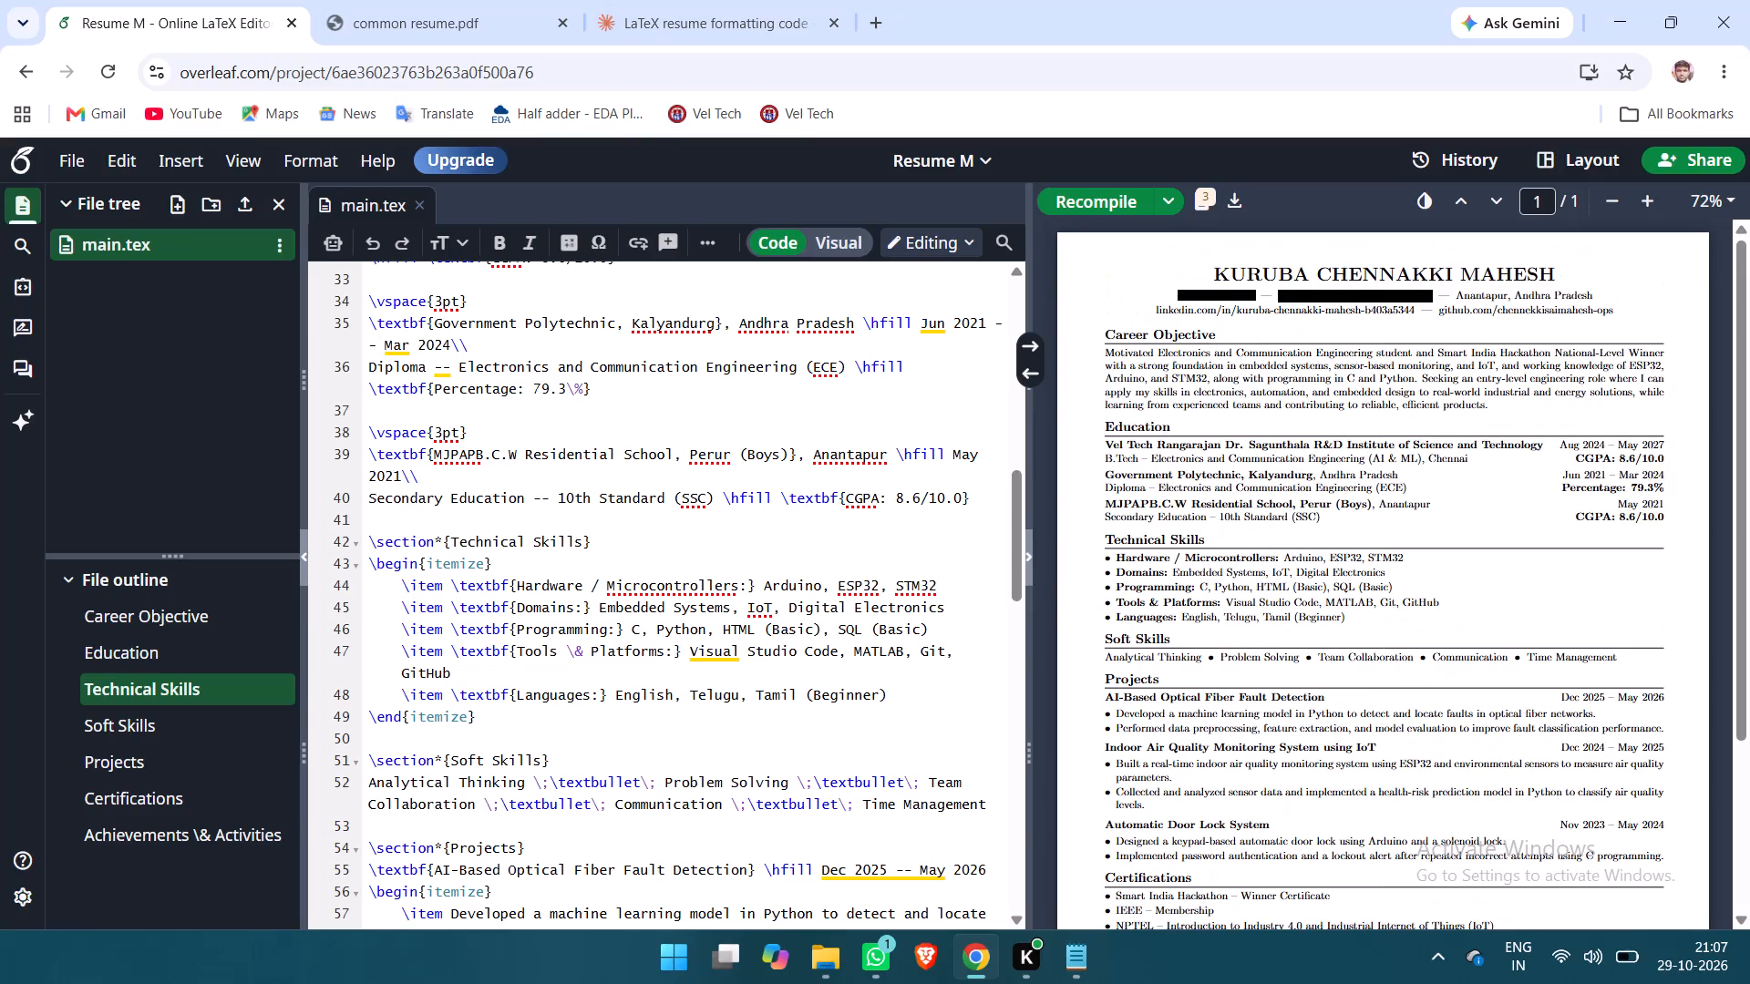
scroll(1307, 549, down, 2)
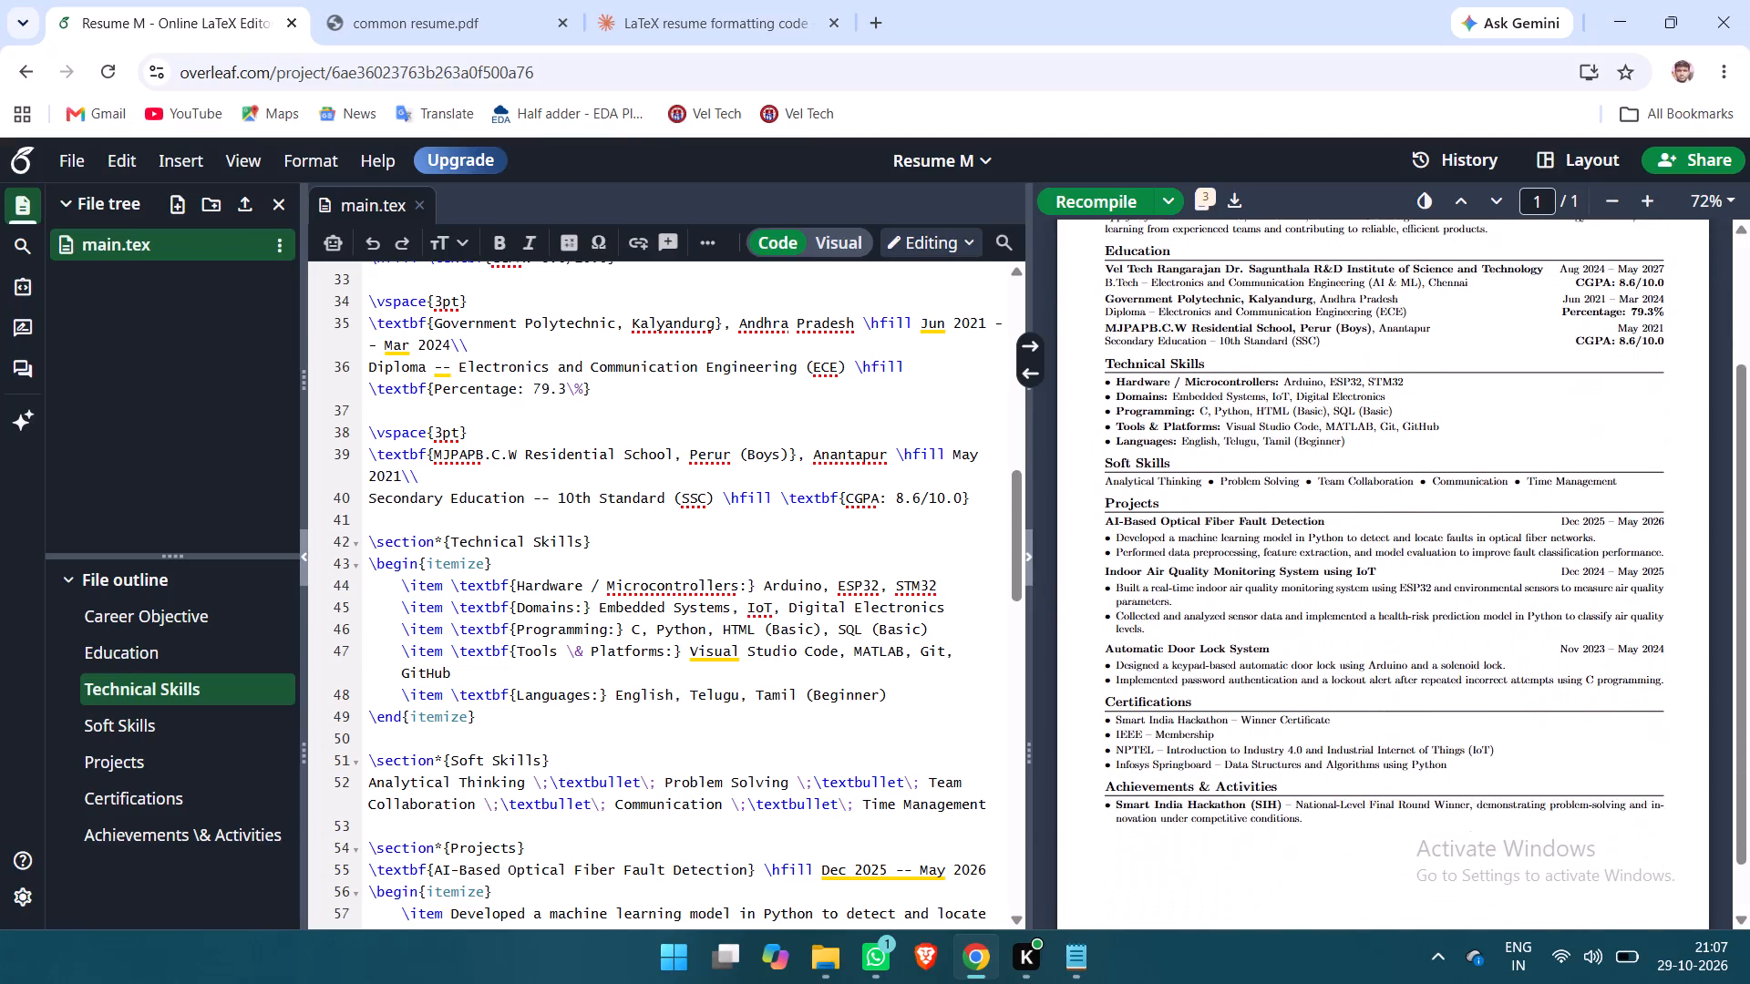
scroll(1307, 549, down, 1)
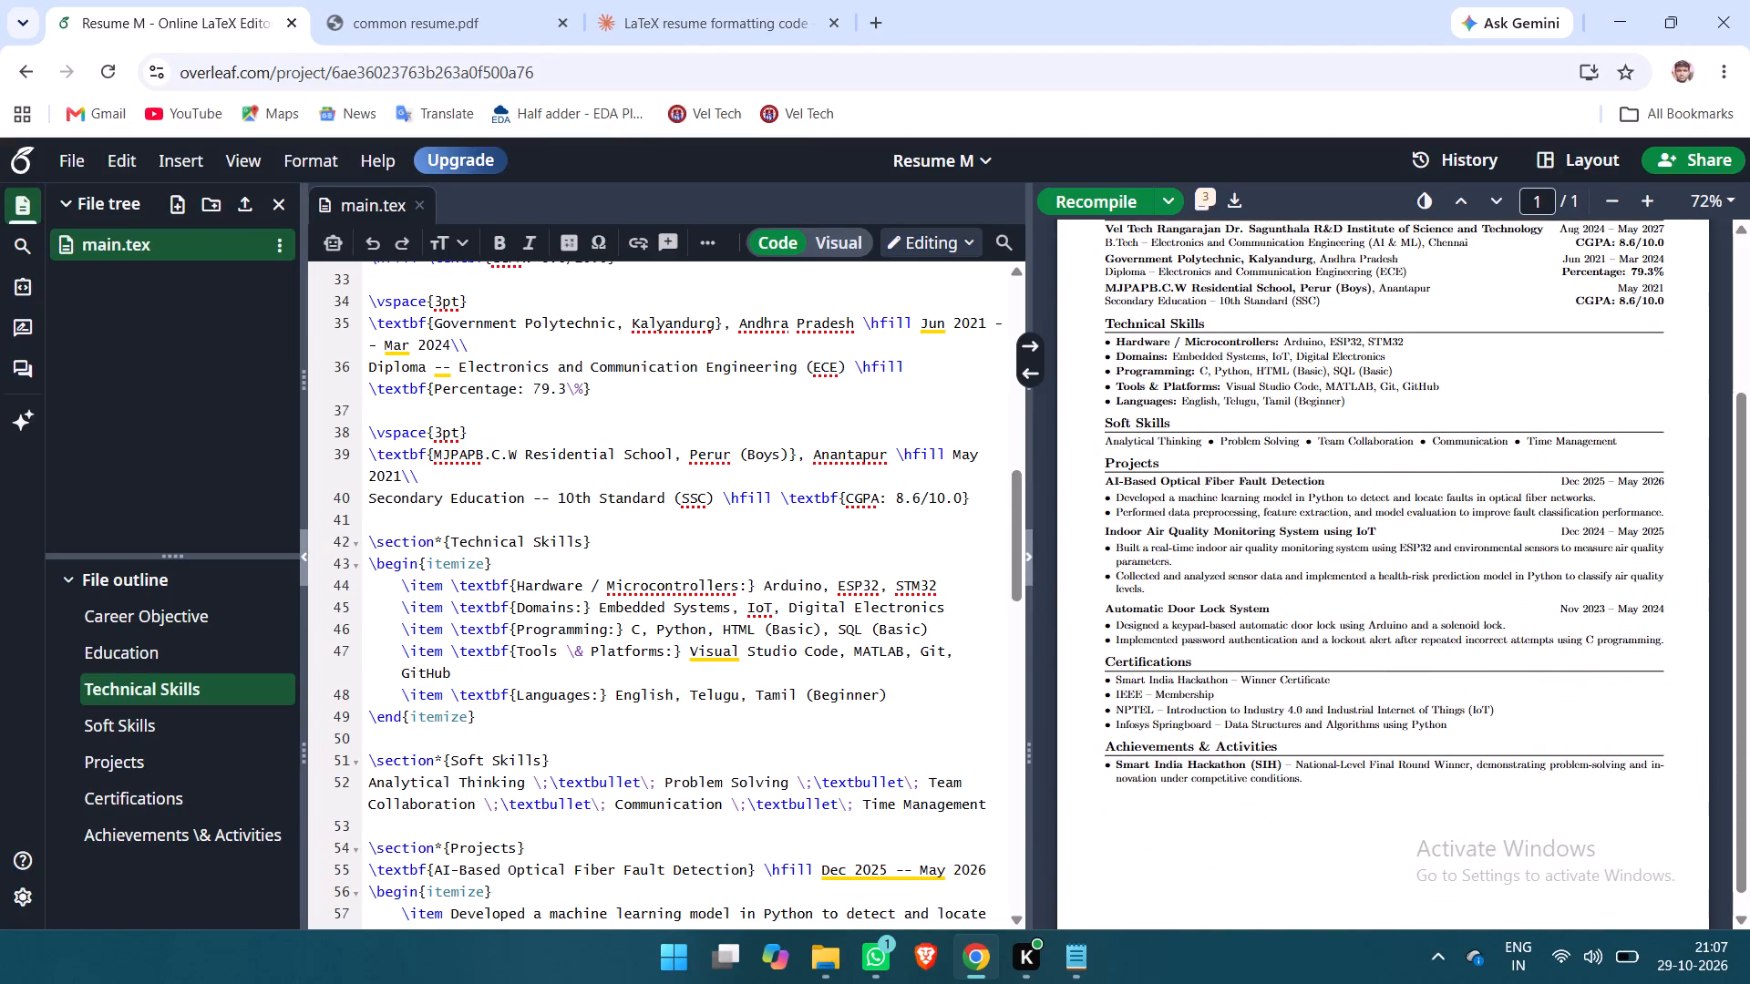
scroll(802, 795, down, 5)
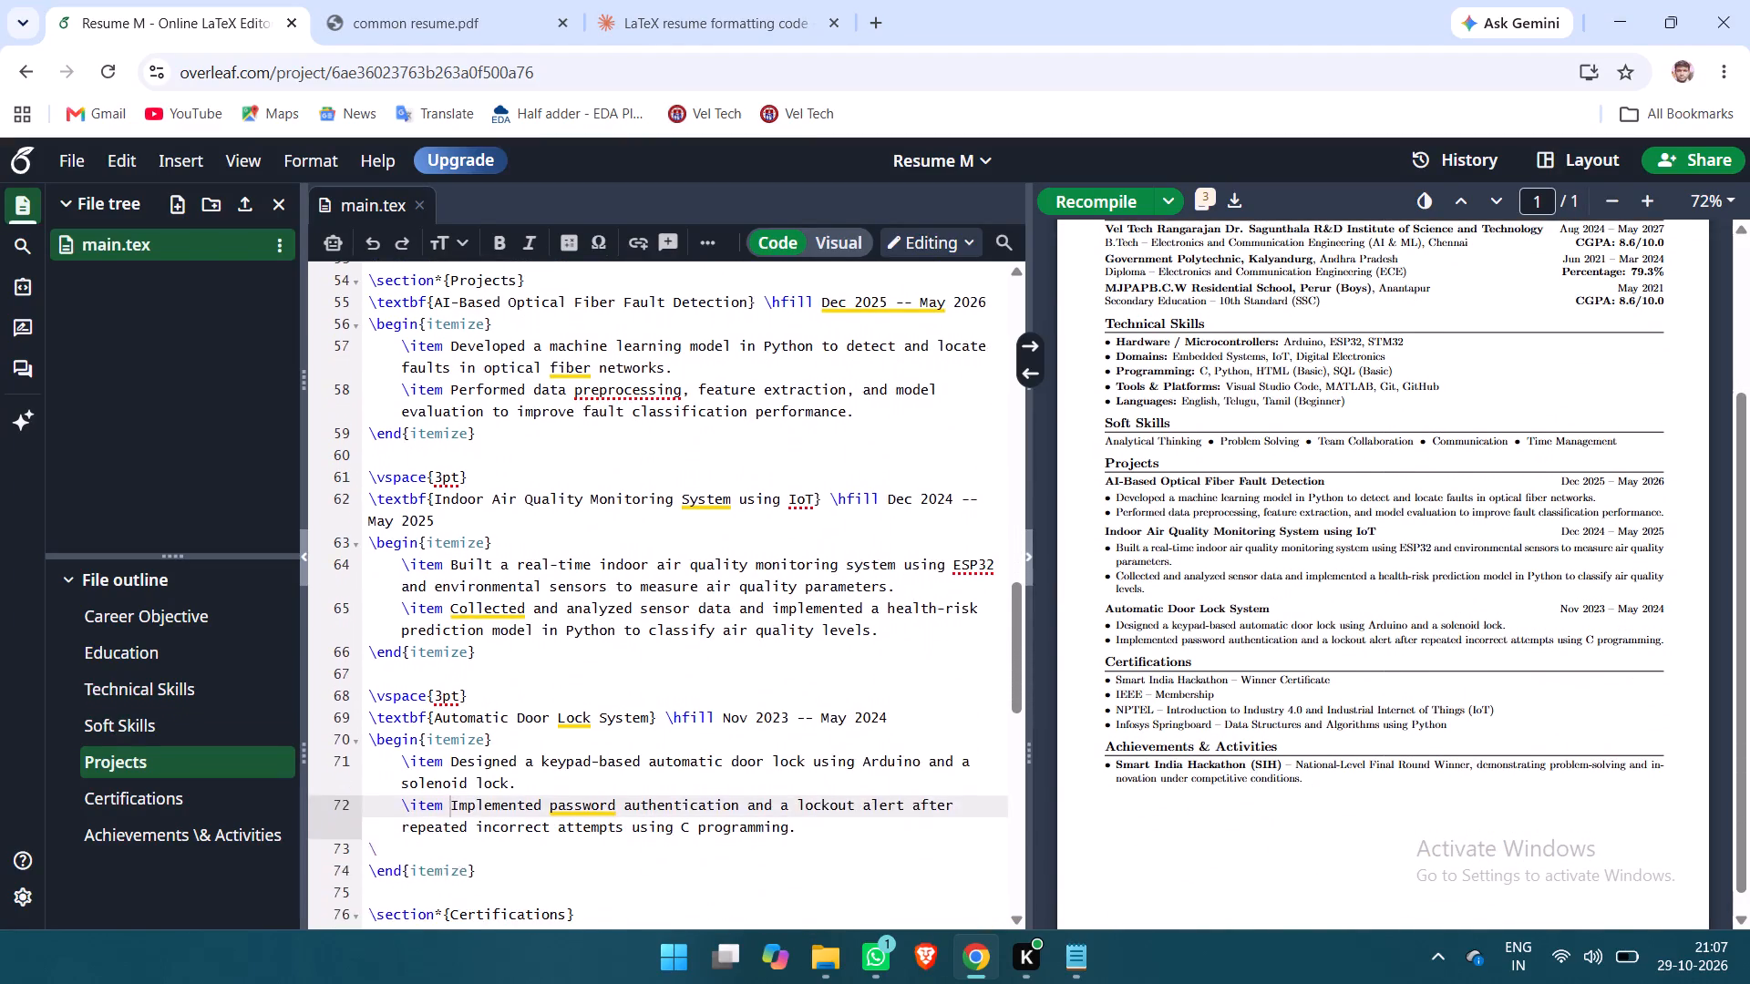
scroll(802, 795, down, 6)
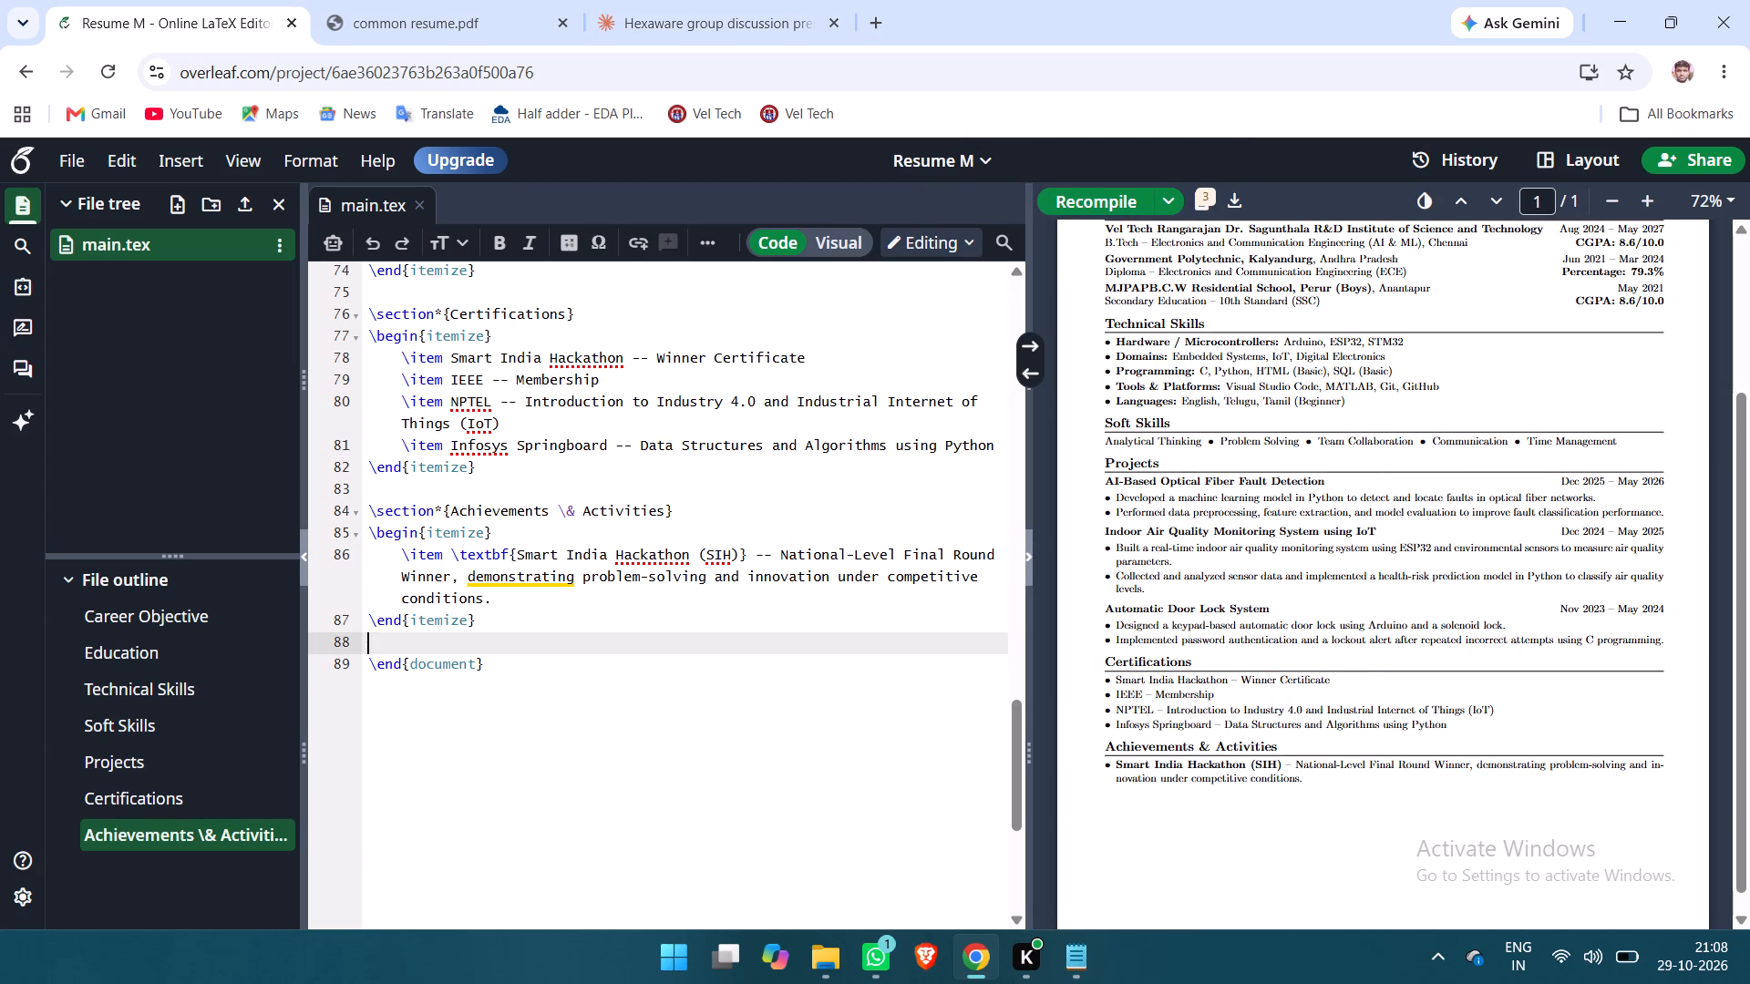
key(ctrl+c)
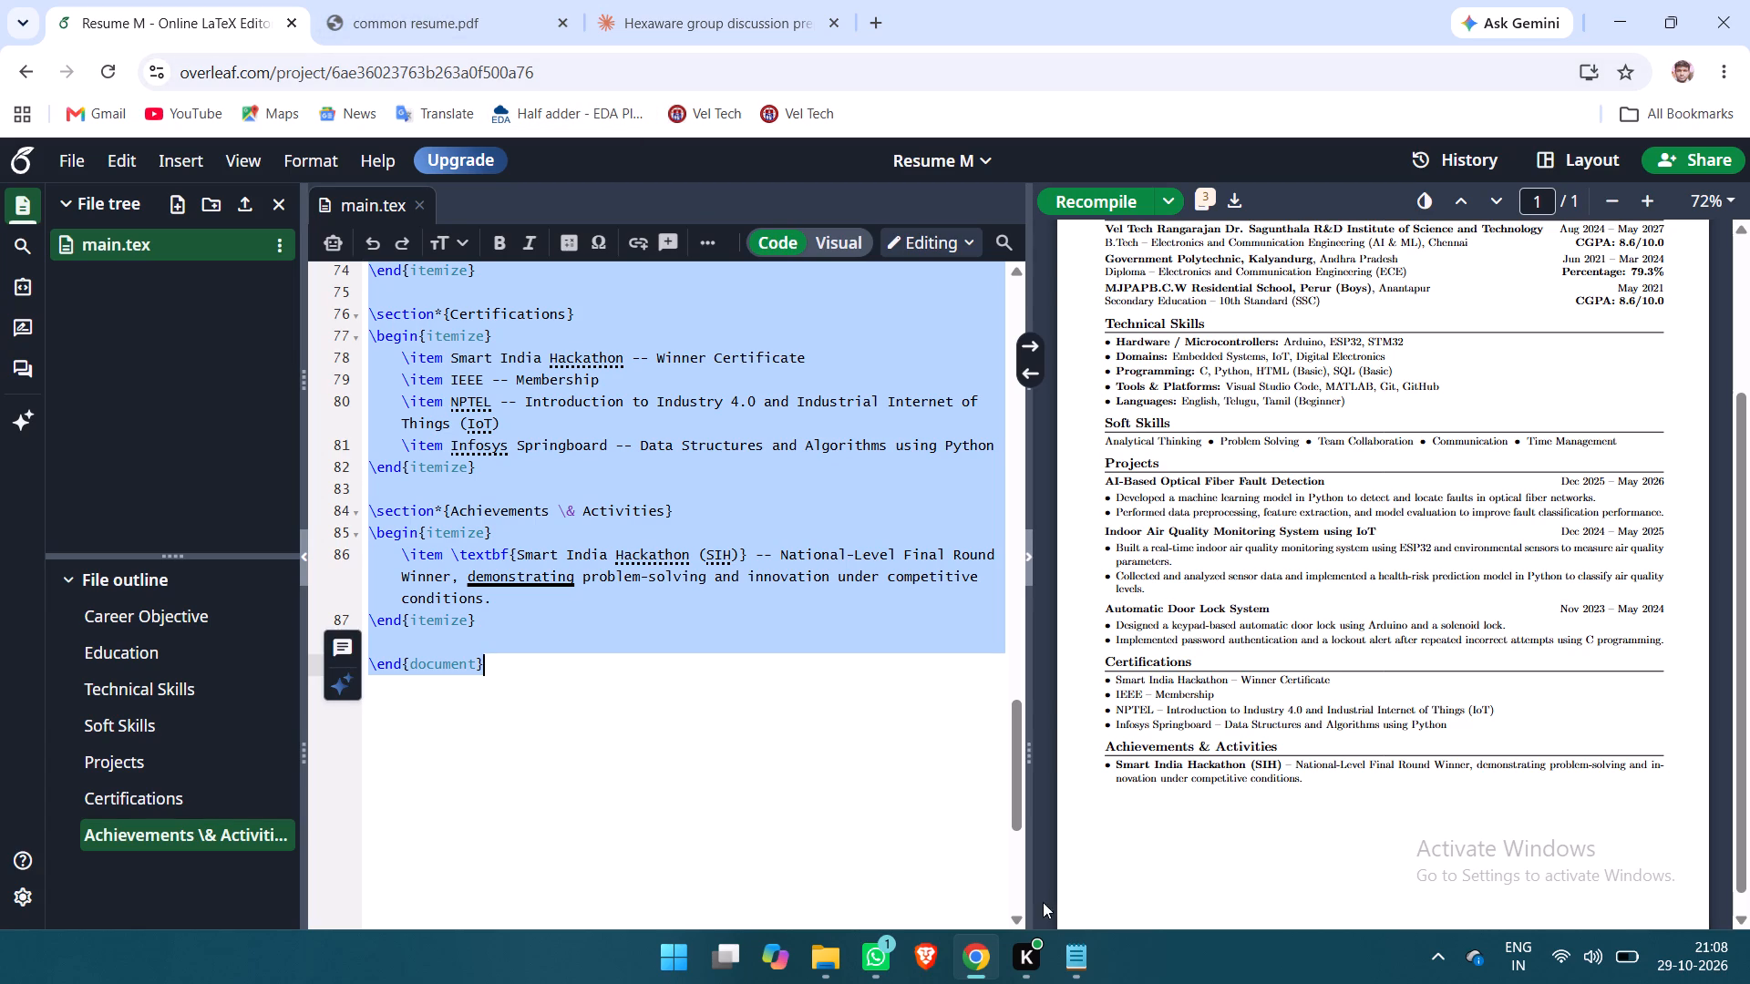
click(1086, 956)
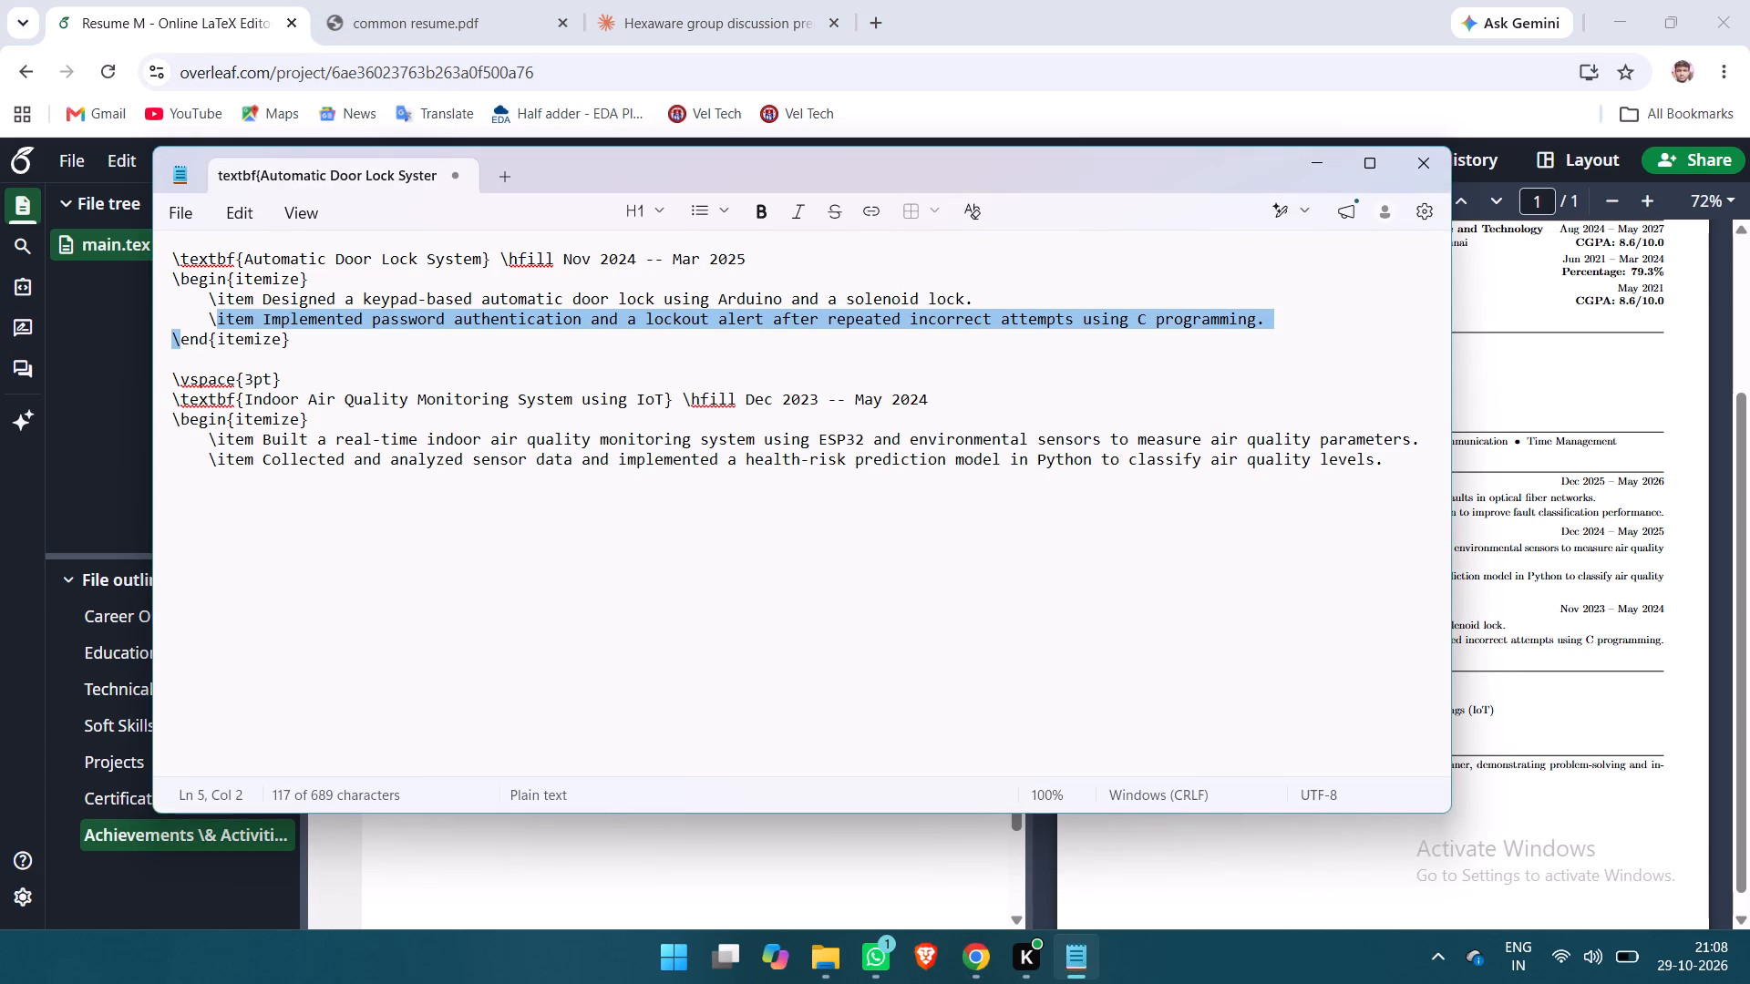
drag(385, 488, 813, 581)
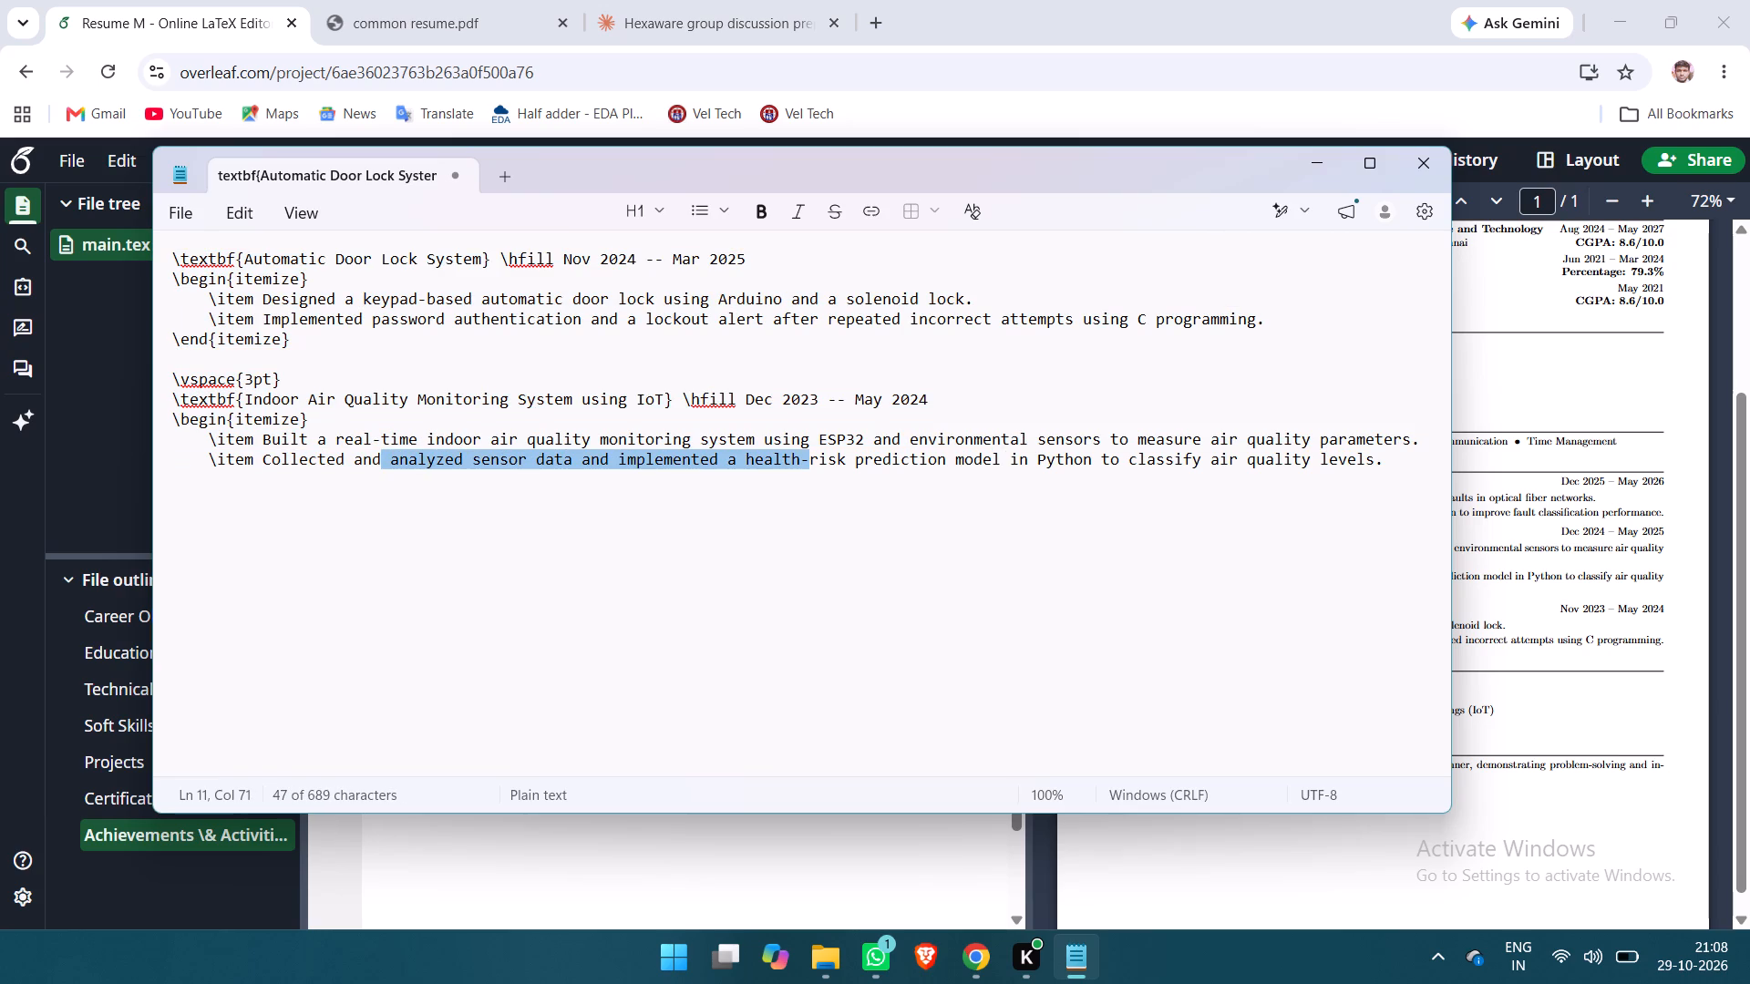
drag(1398, 461, 227, 243)
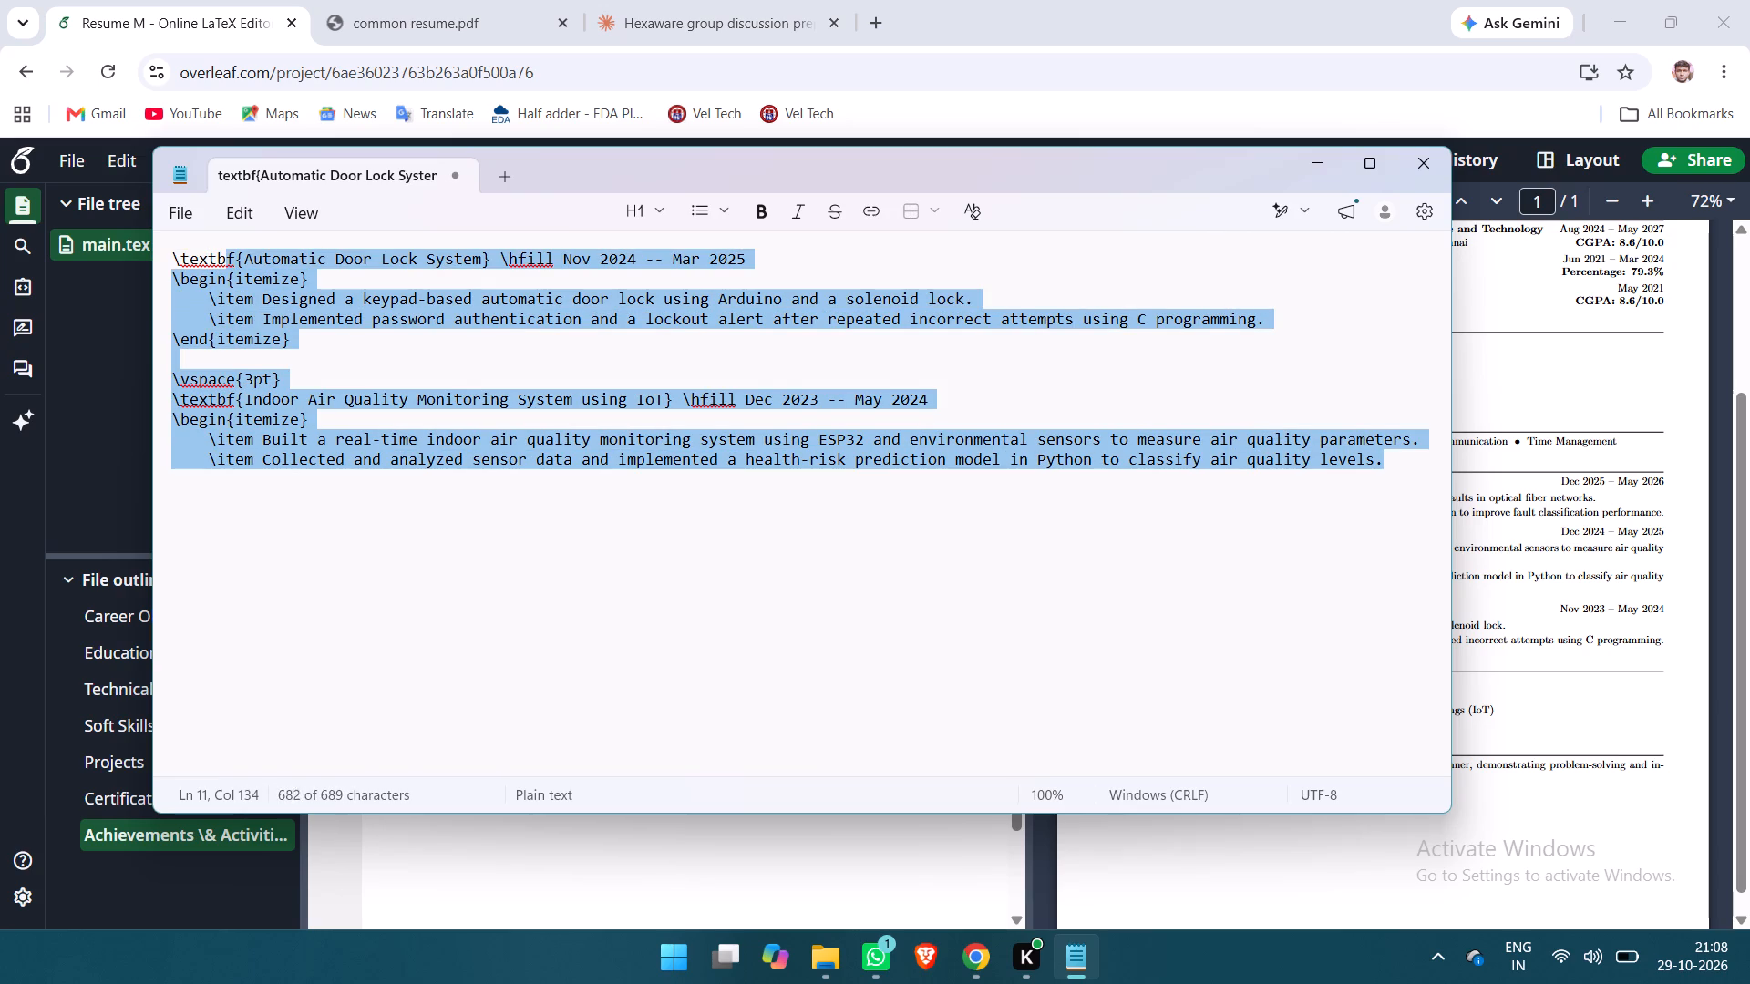
drag(227, 243, 103, 235)
key(ctrl+v)
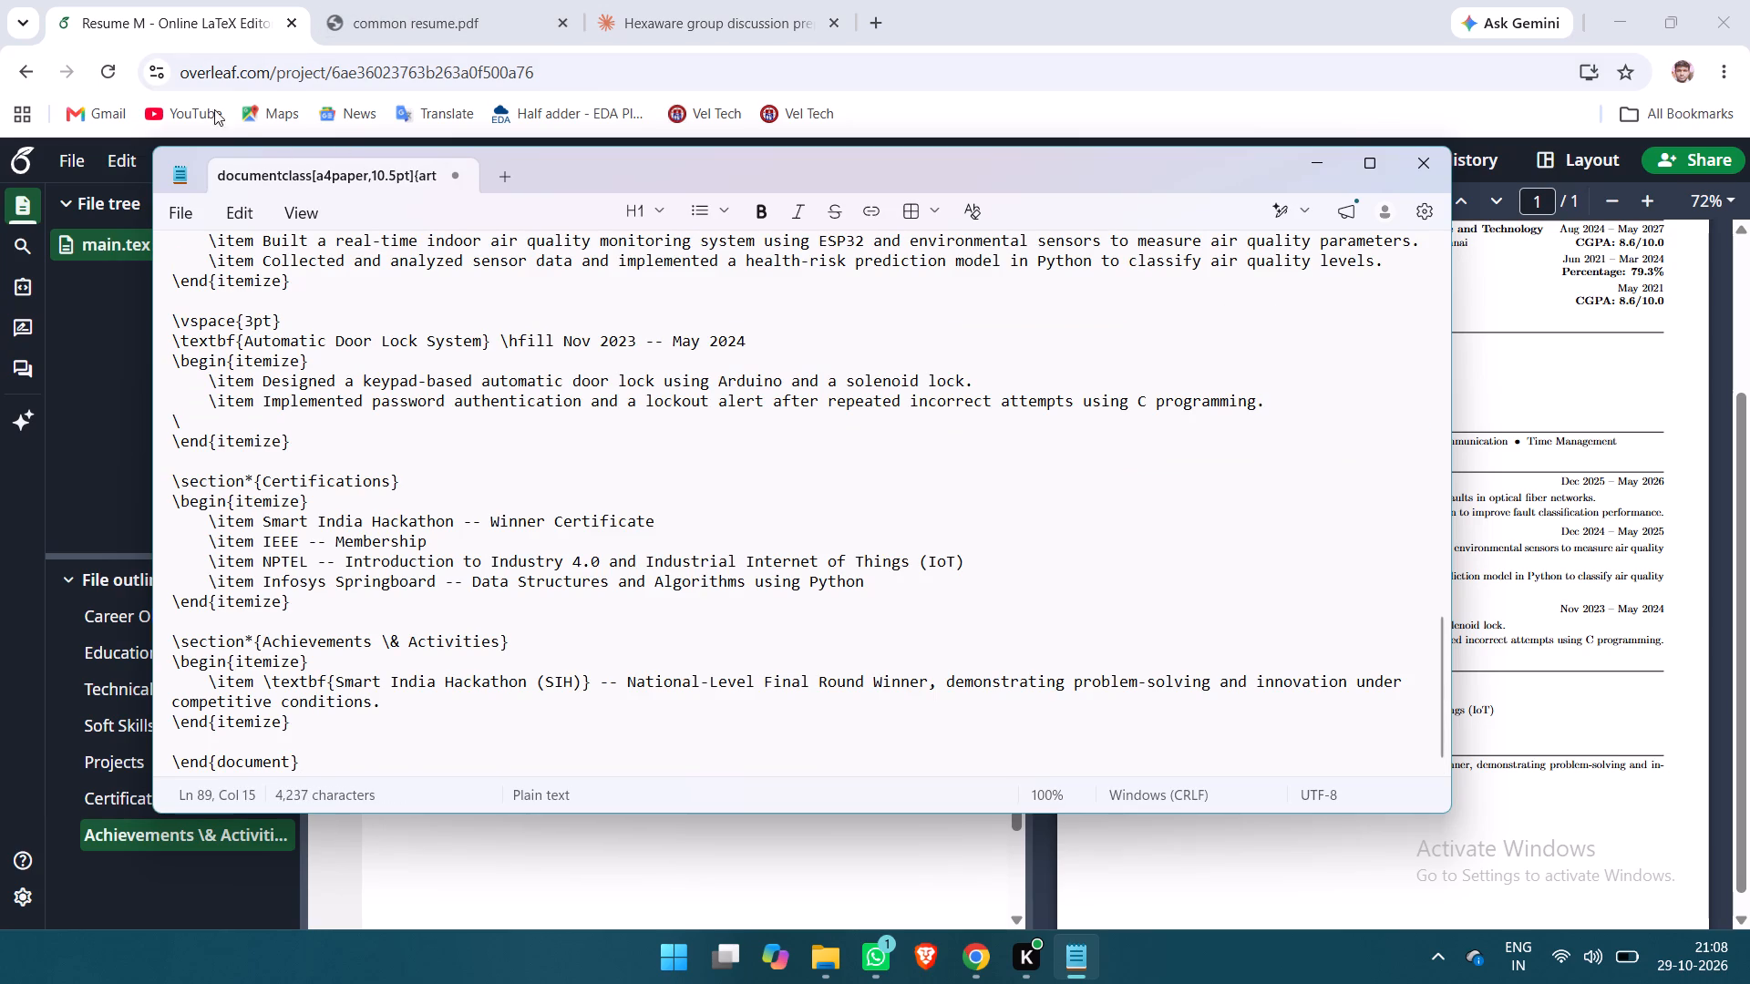
Return to the Overleaf project and look through the main.tex source, from the certifications back up to the preamble.
click(160, 26)
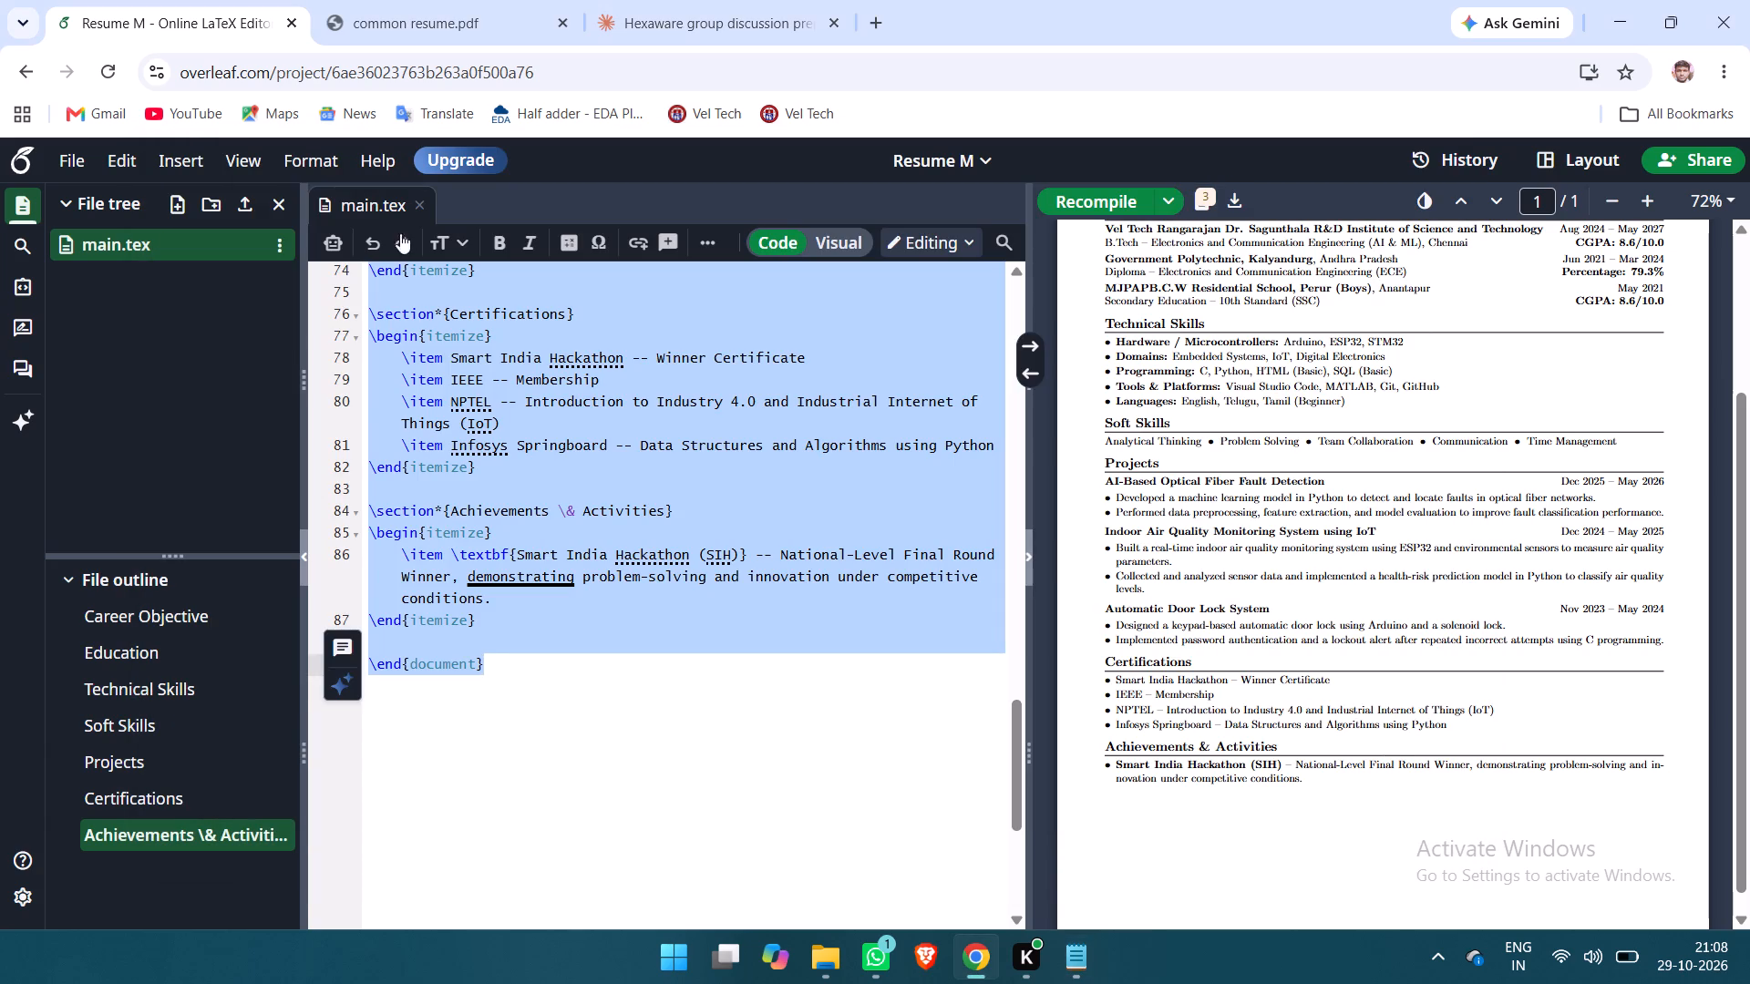
scroll(470, 402, up, 8)
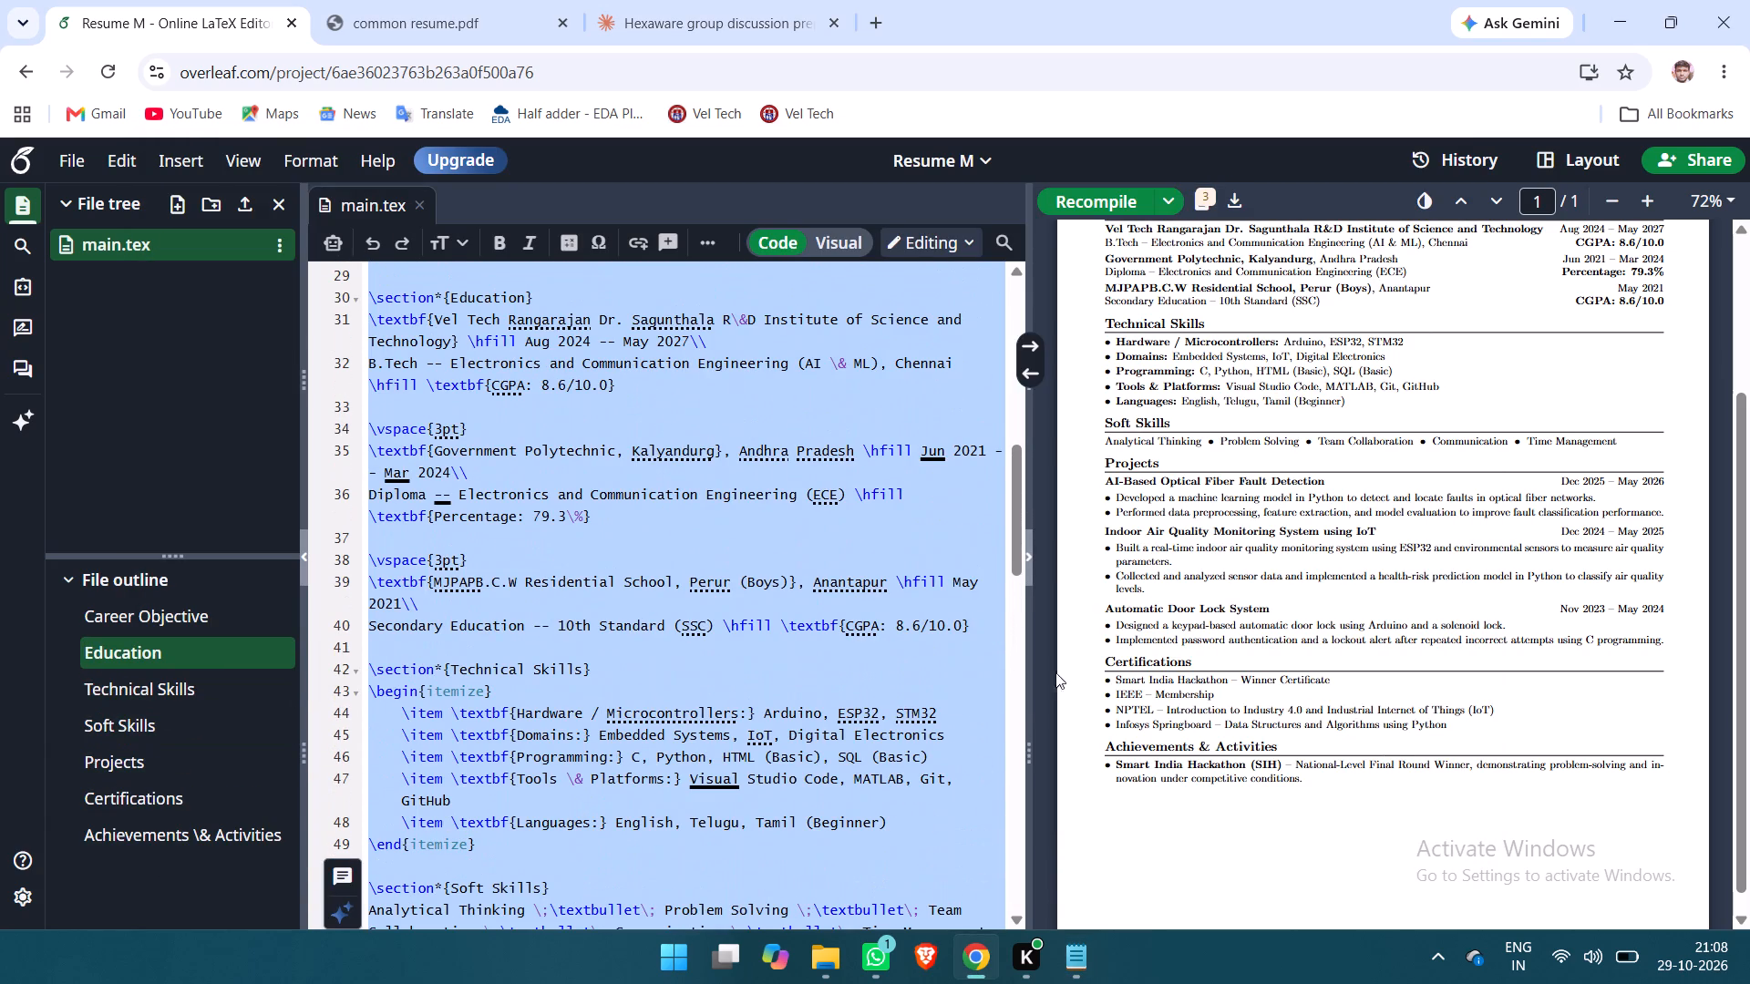
click(1112, 800)
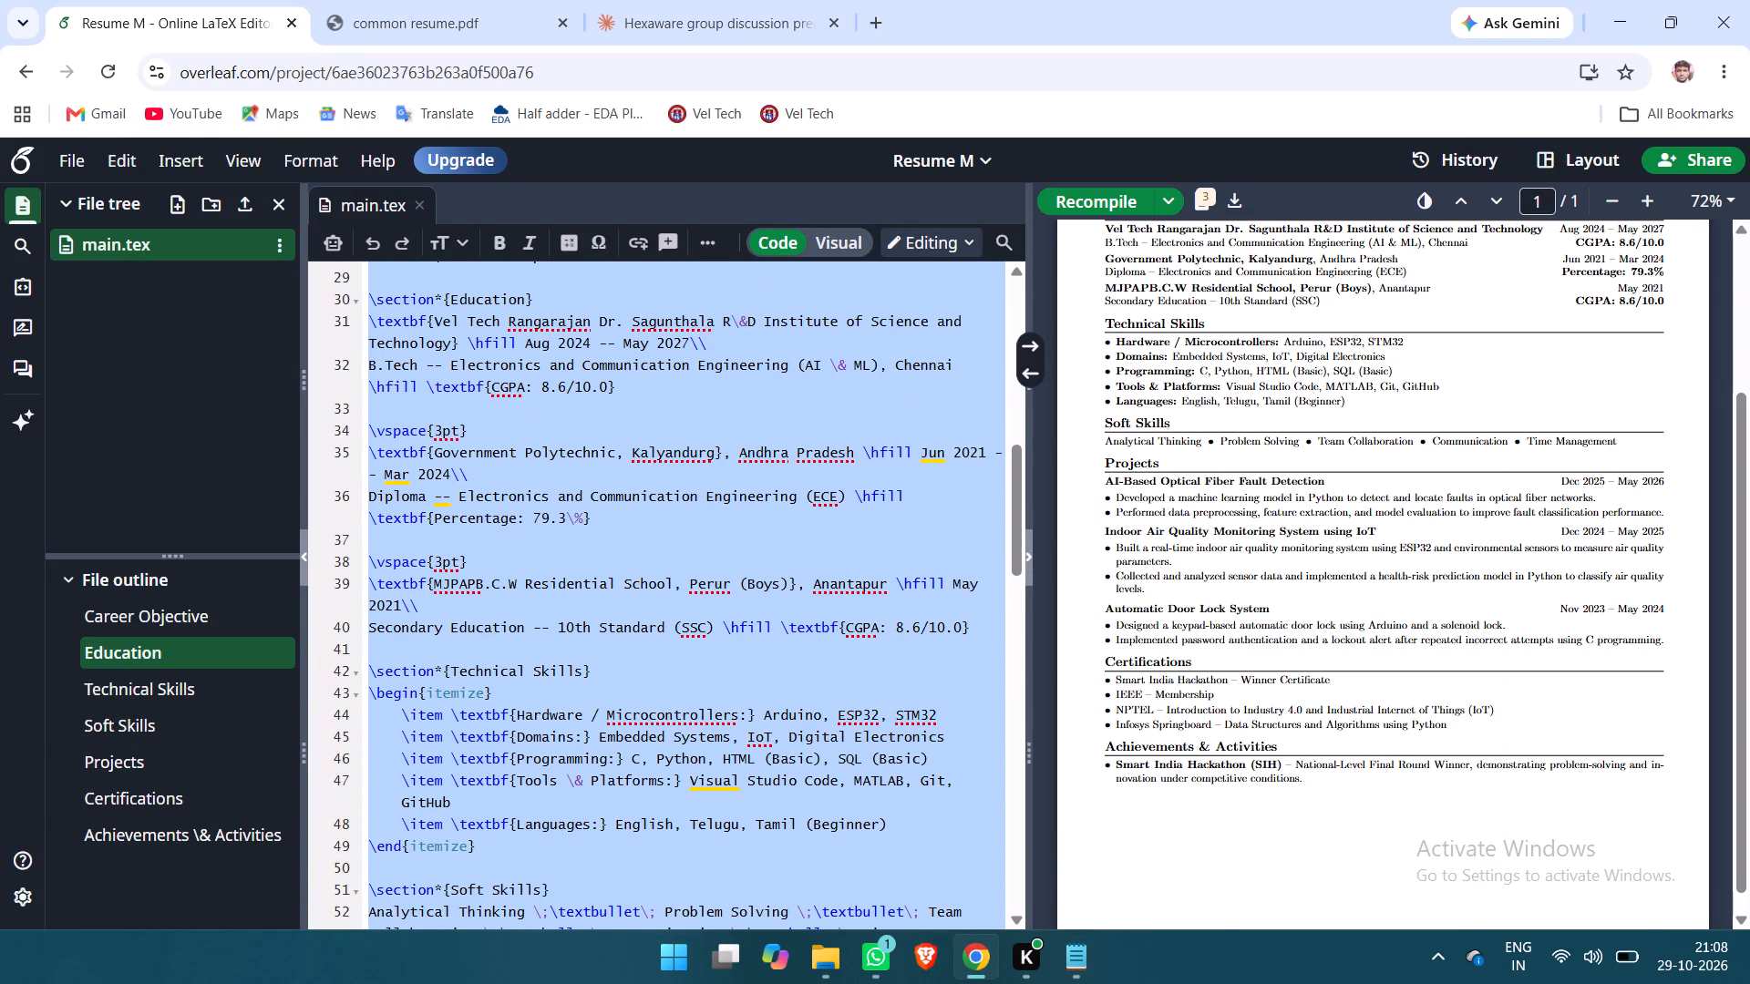
scroll(592, 288, up, 2)
click(1013, 828)
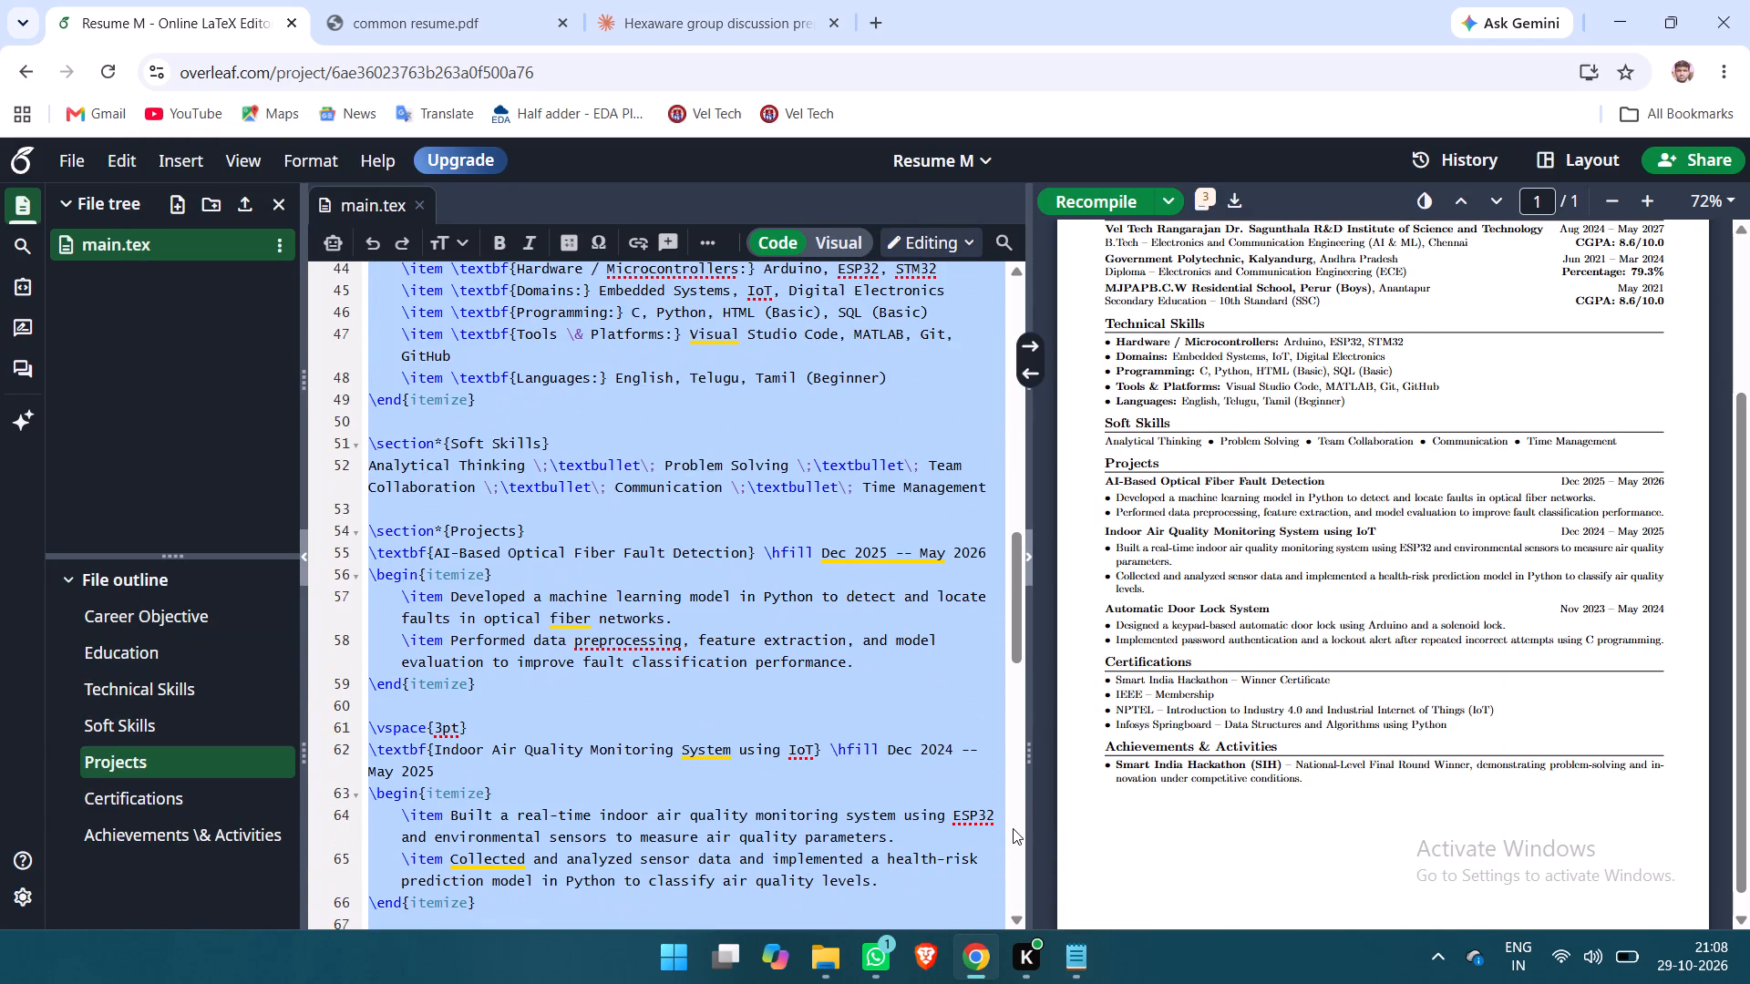
click(1013, 828)
click(902, 620)
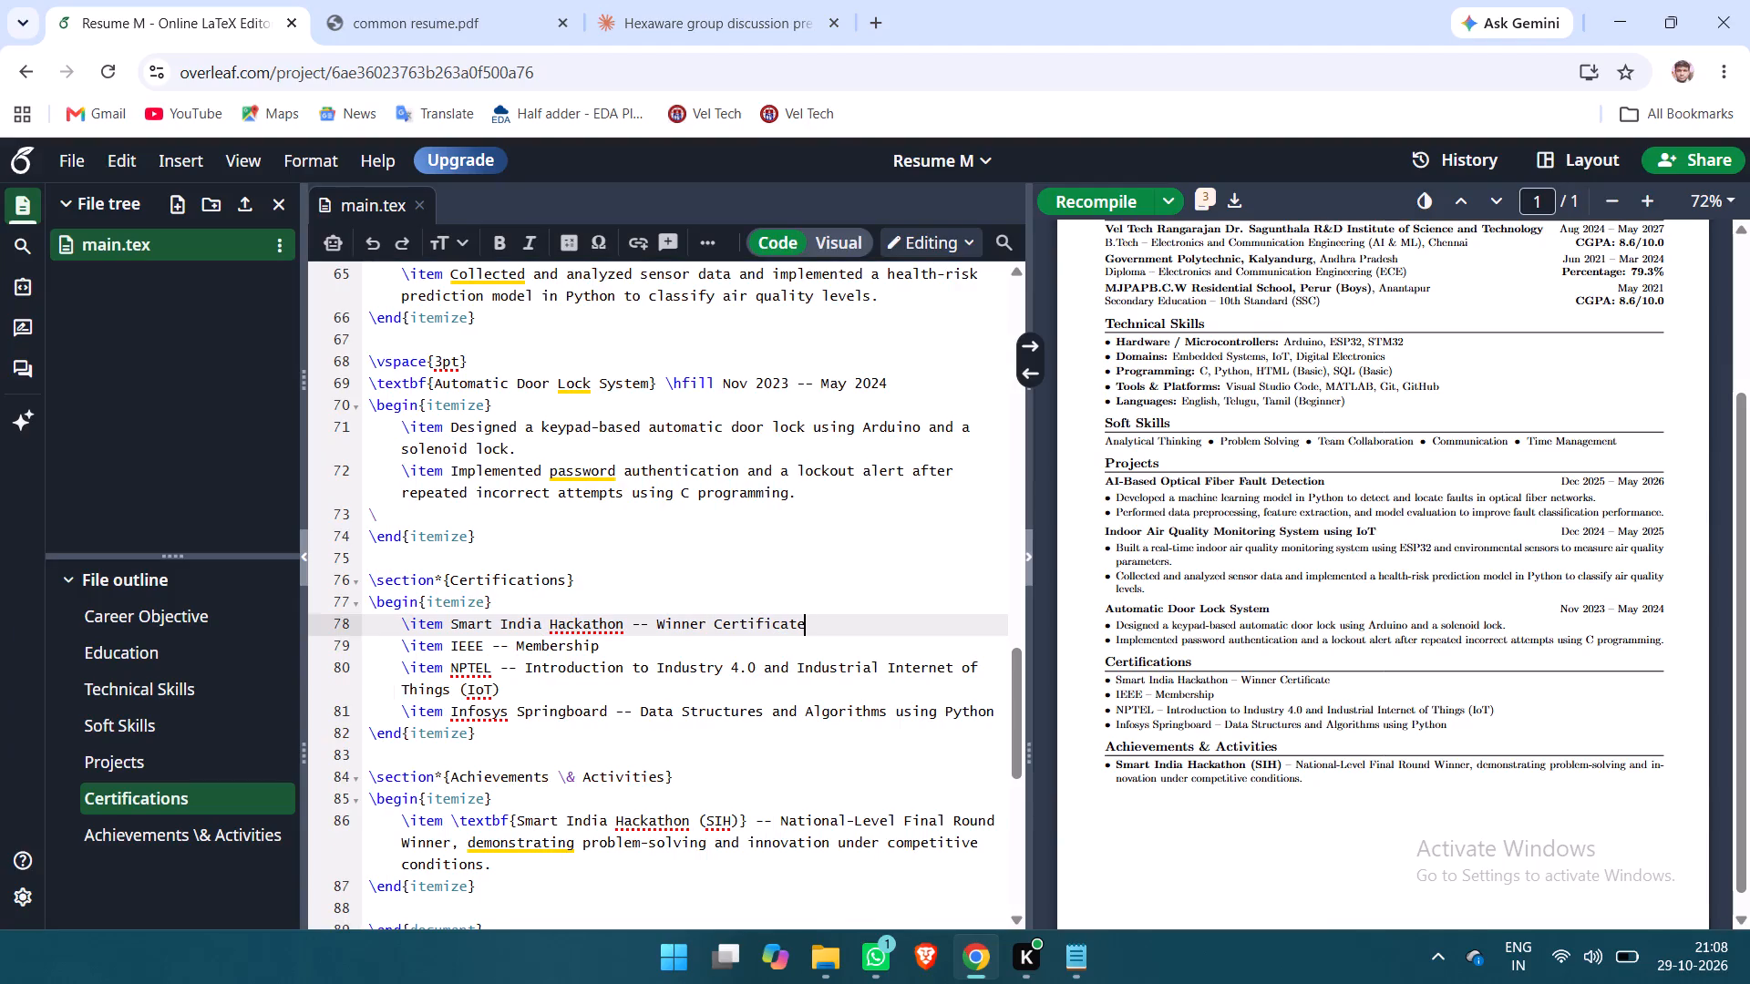
scroll(851, 567, up, 17)
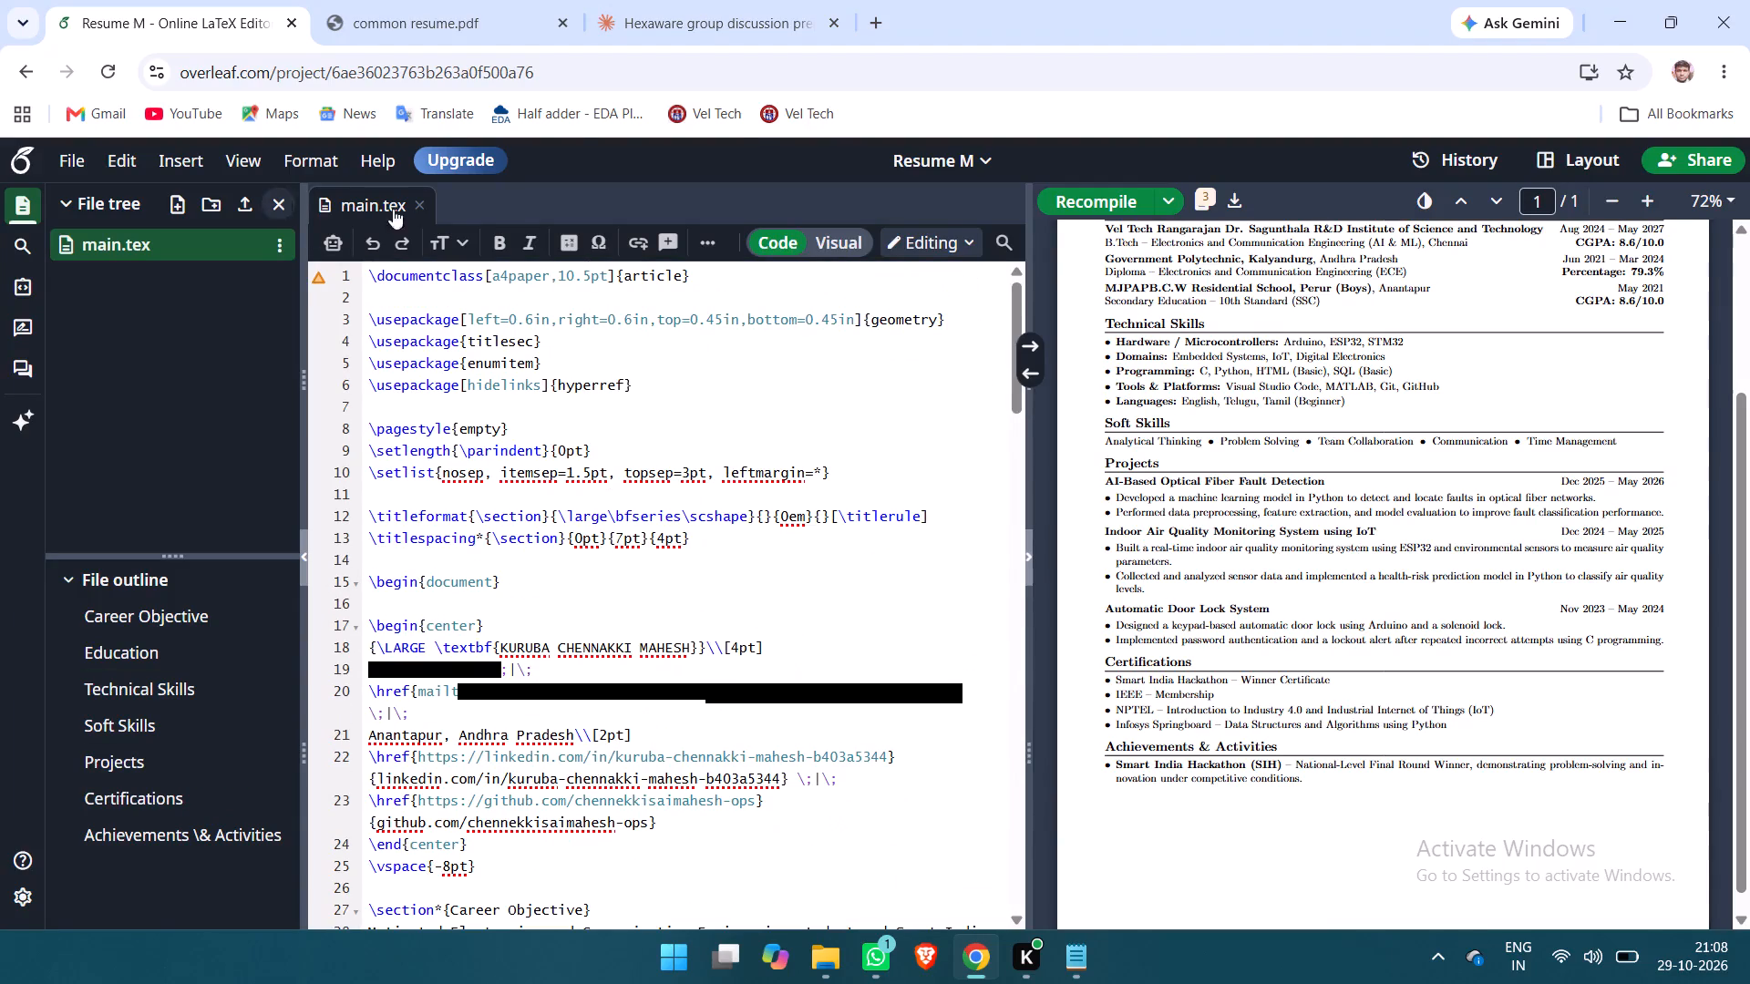
Open the project "Mahesh resume 2" and copy the NPTEL certification and tech workshop participation items from its Achievements section.
click(26, 69)
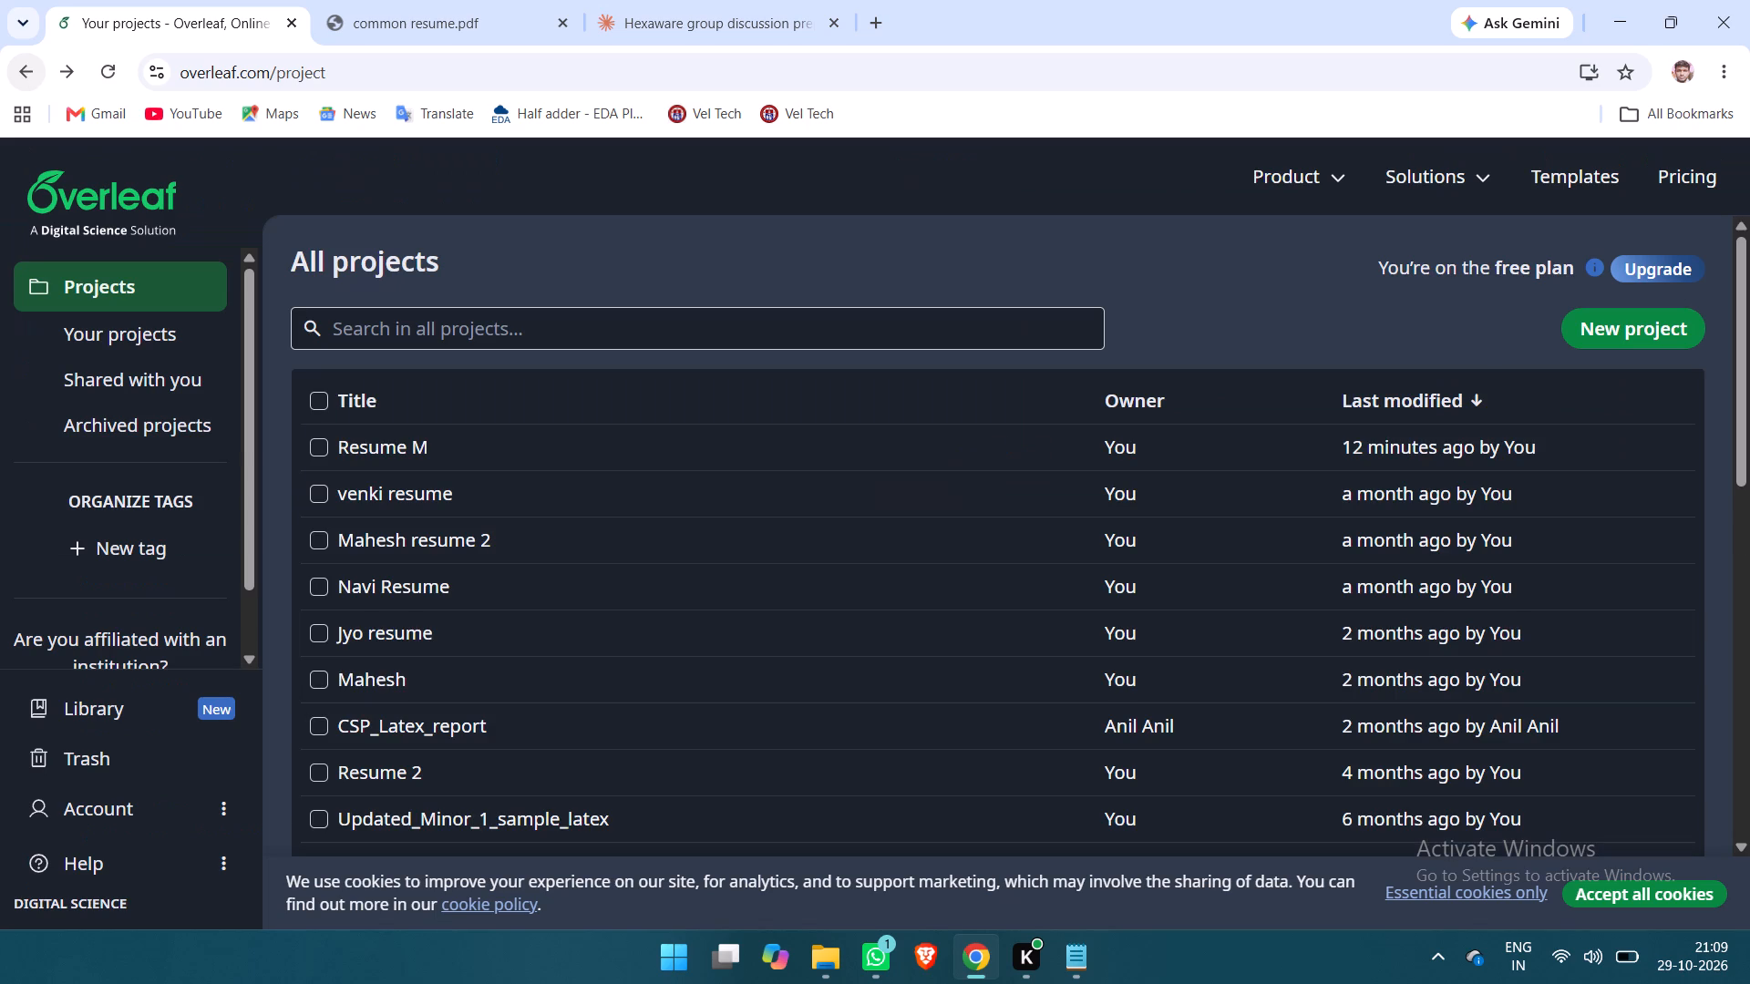
double_click(490, 530)
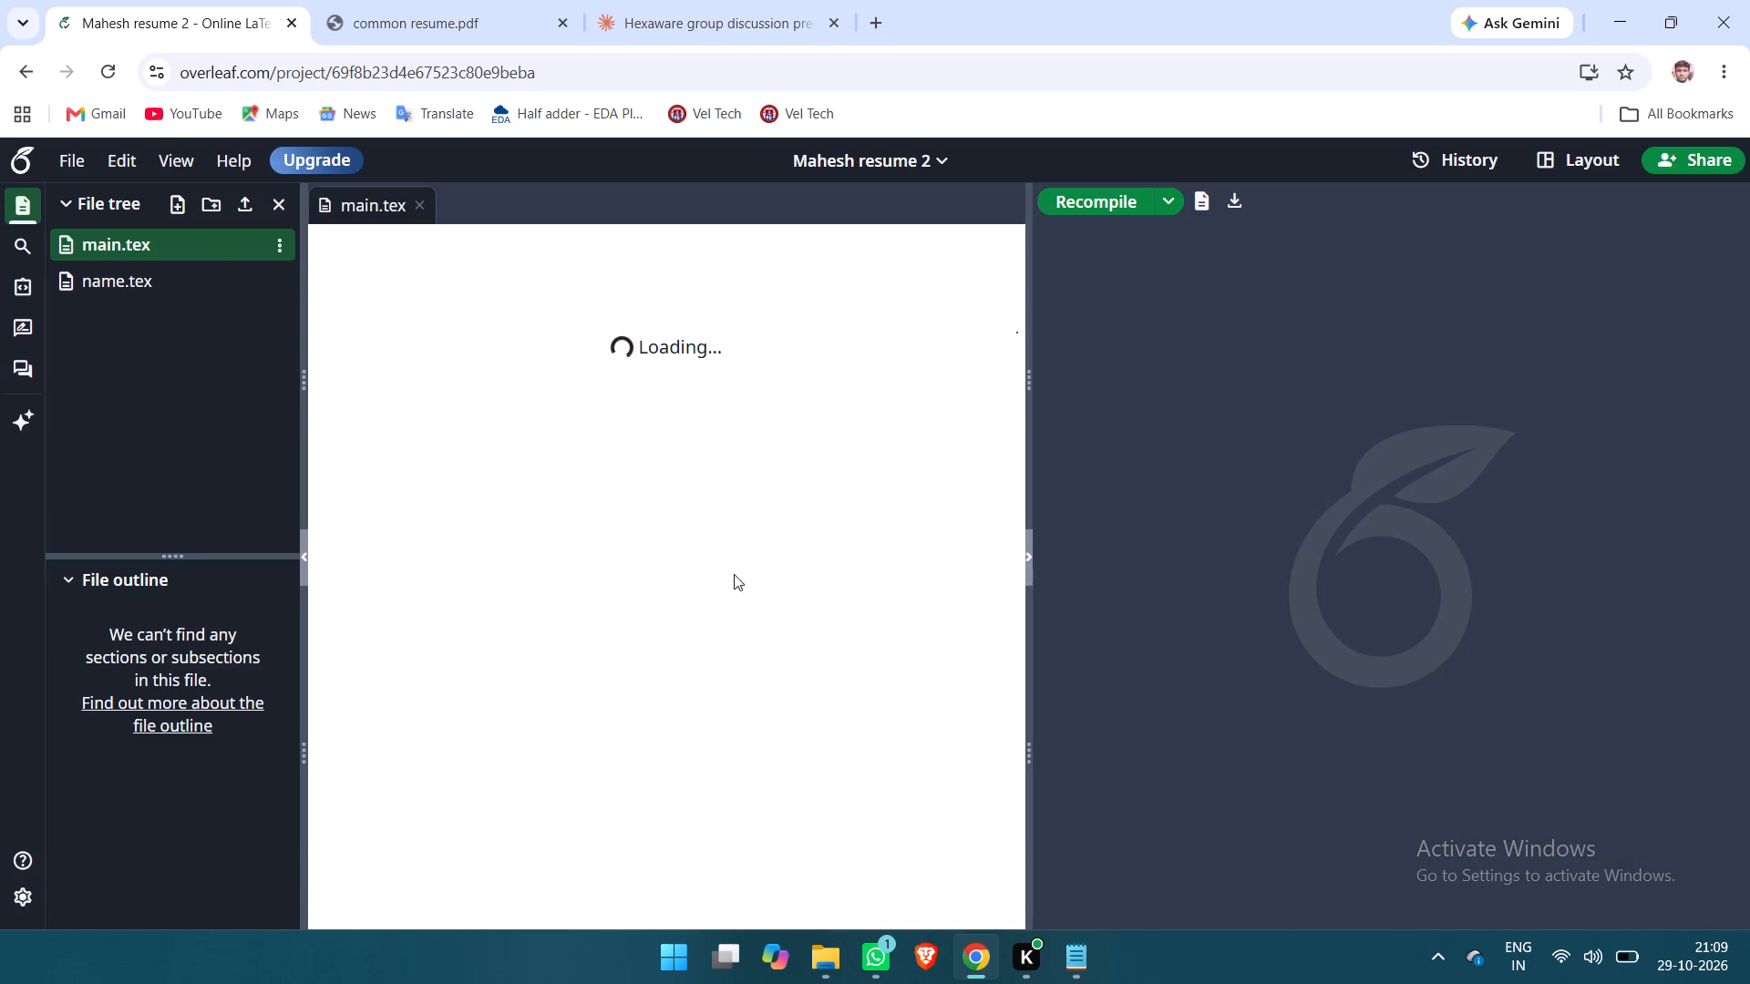
scroll(765, 594, down, 2)
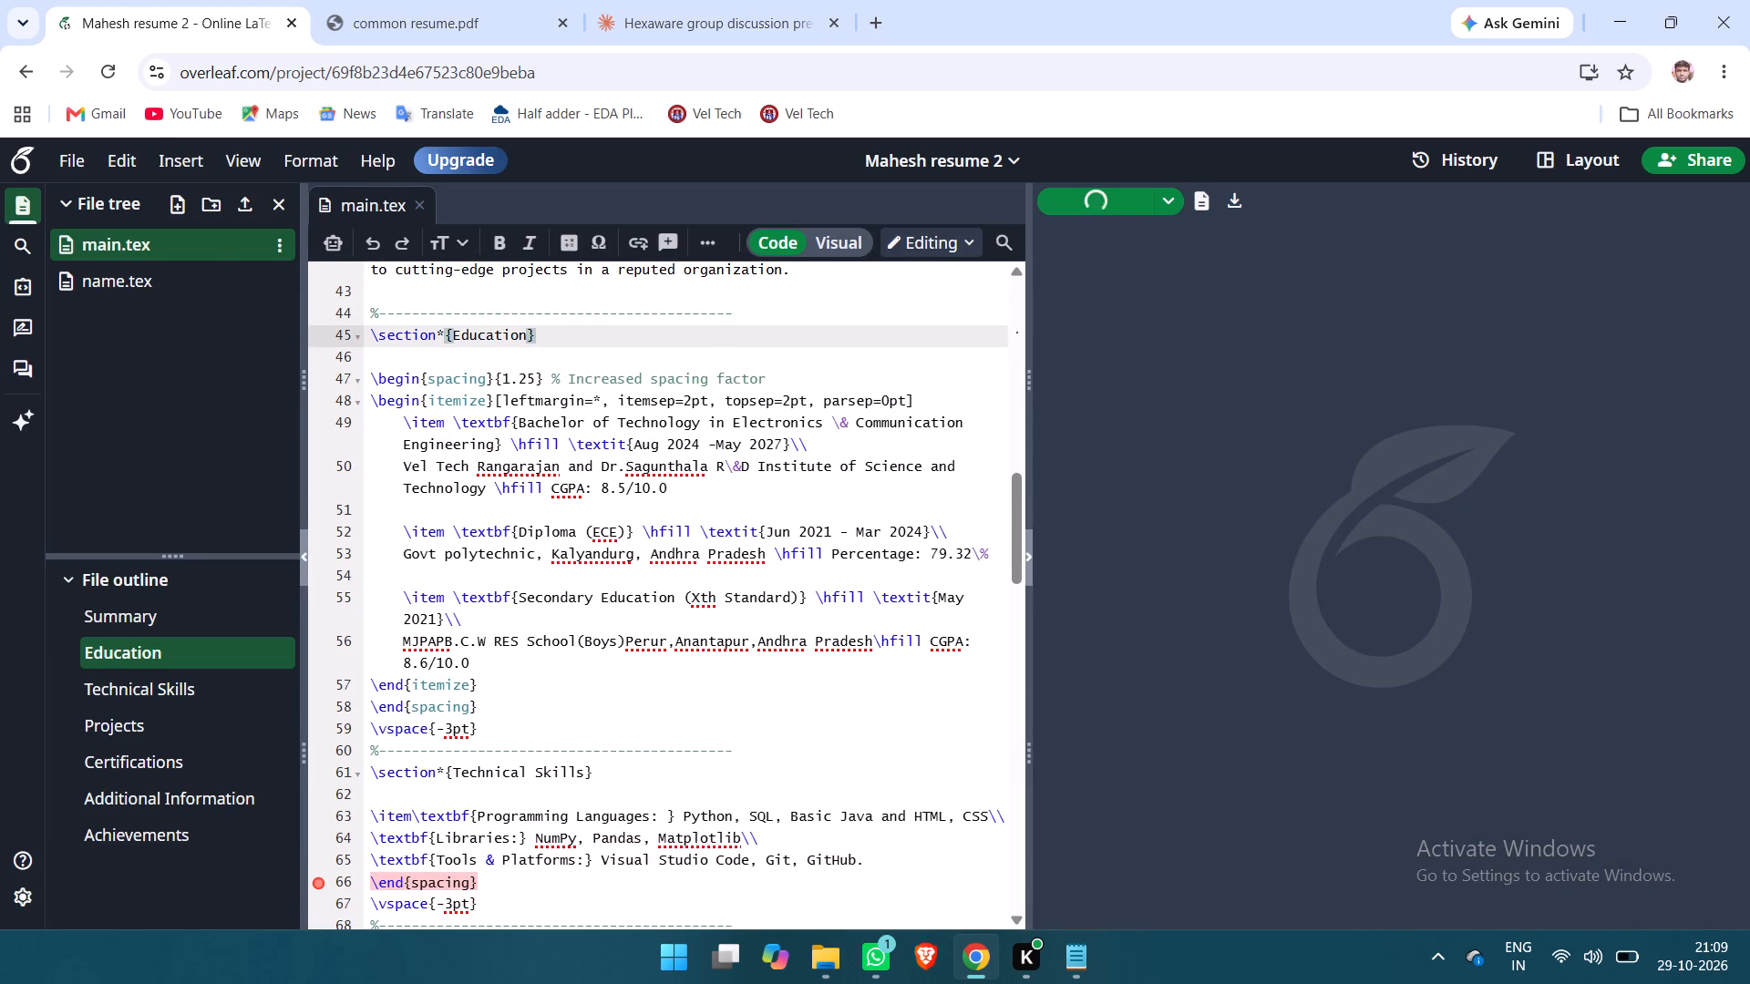
scroll(812, 669, down, 8)
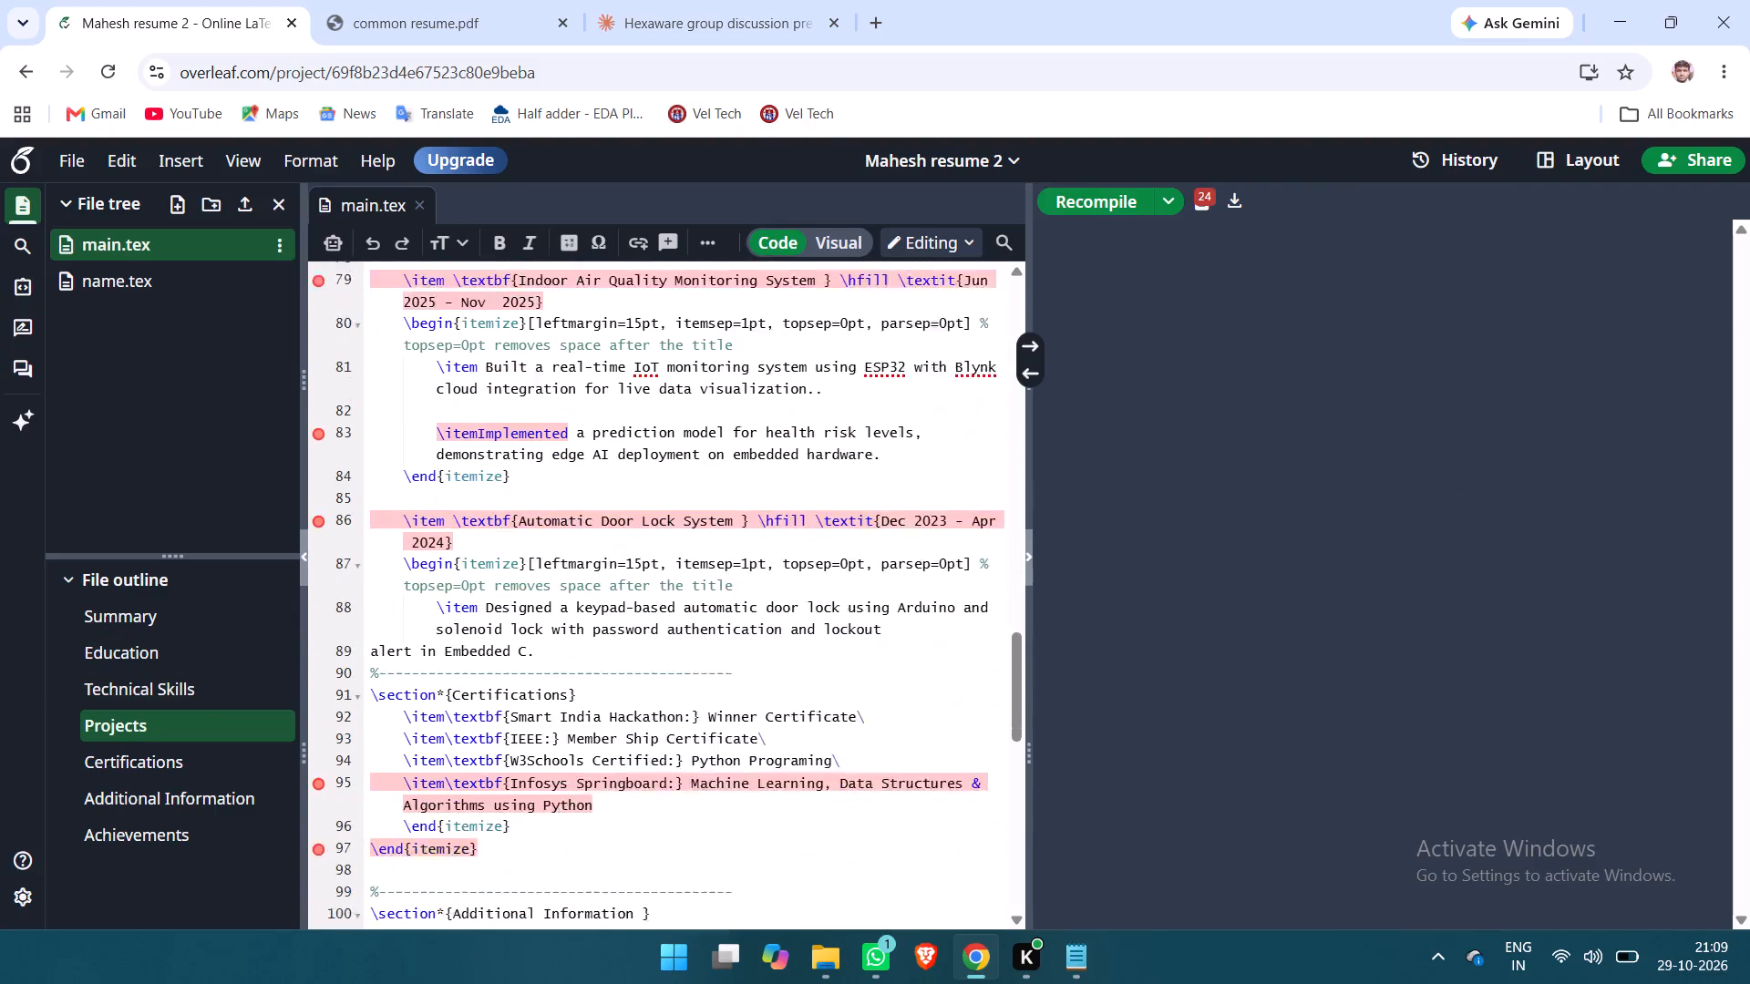
scroll(812, 669, down, 4)
scroll(812, 669, up, 2)
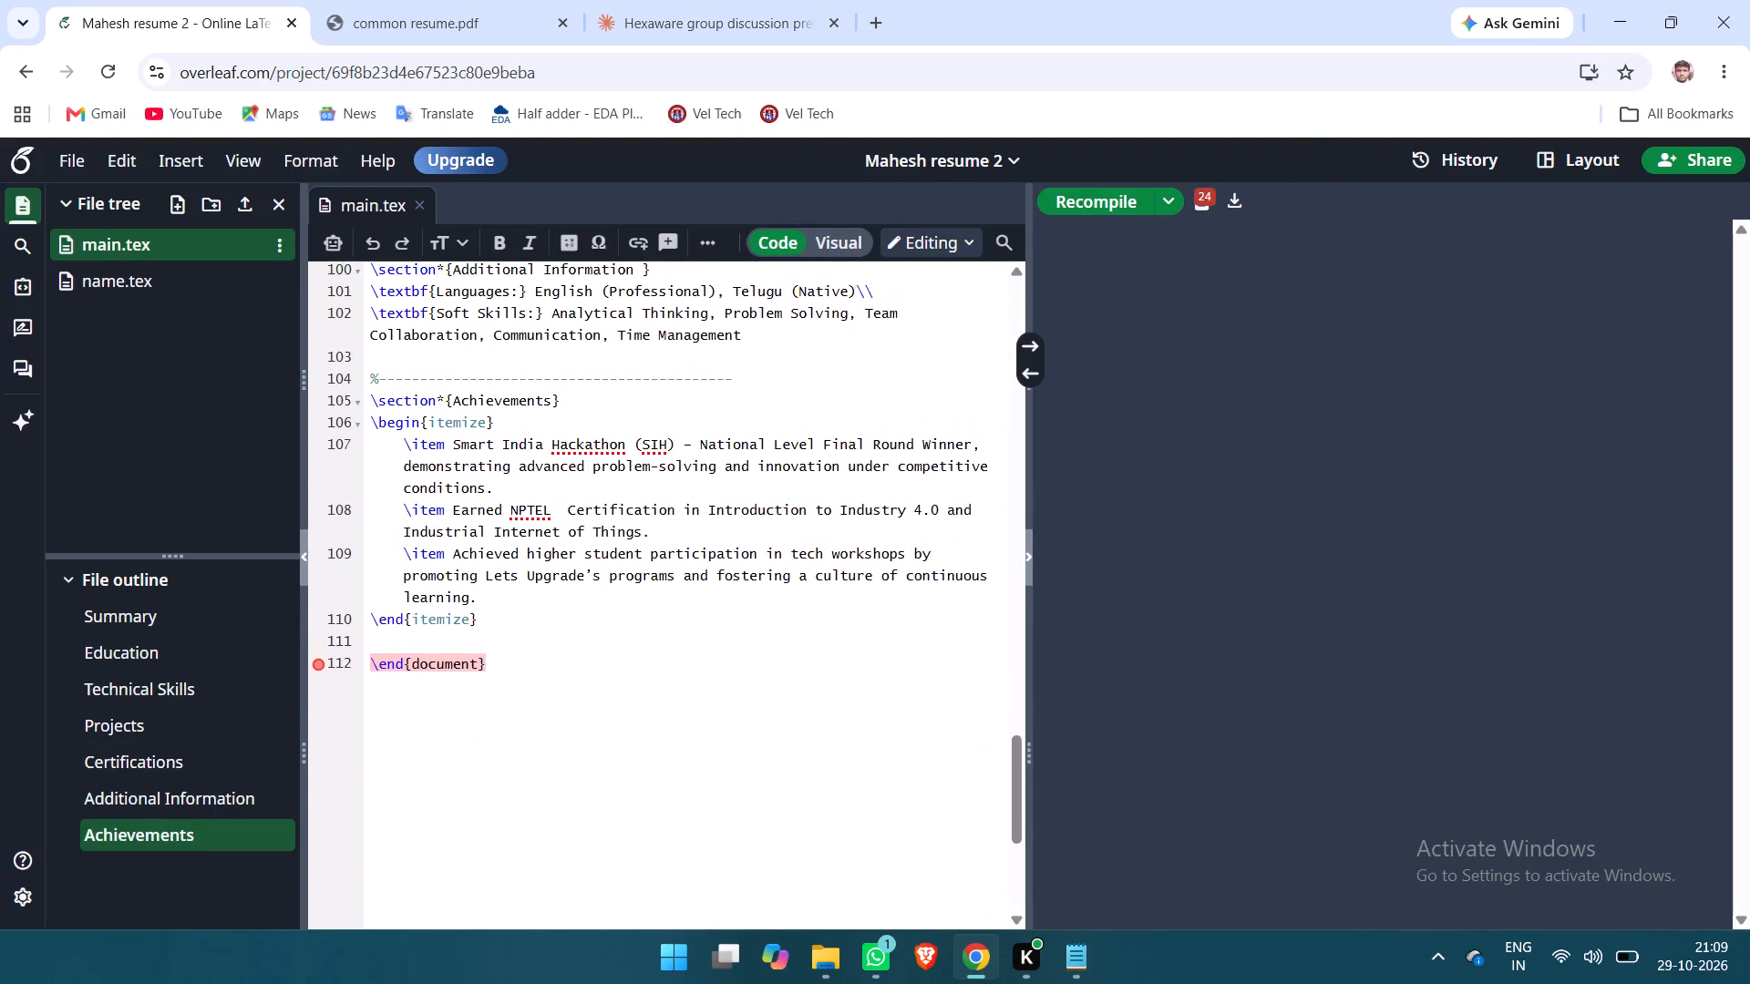
scroll(812, 669, up, 1)
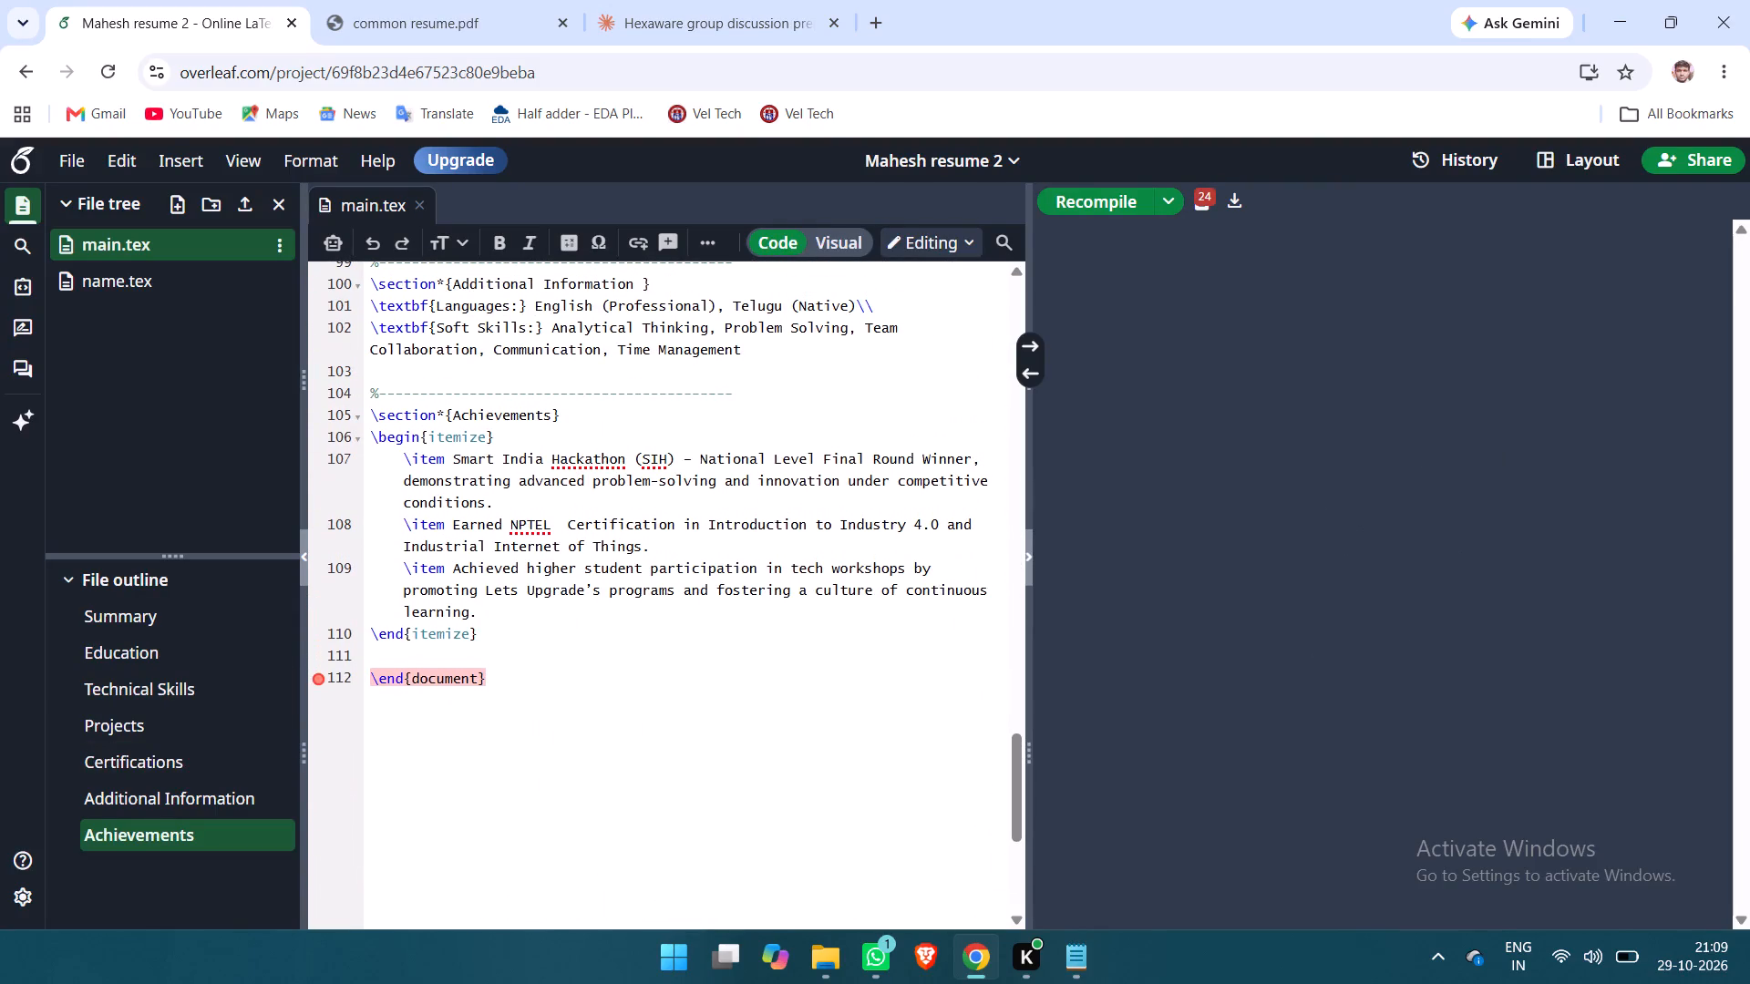
drag(481, 614, 402, 530)
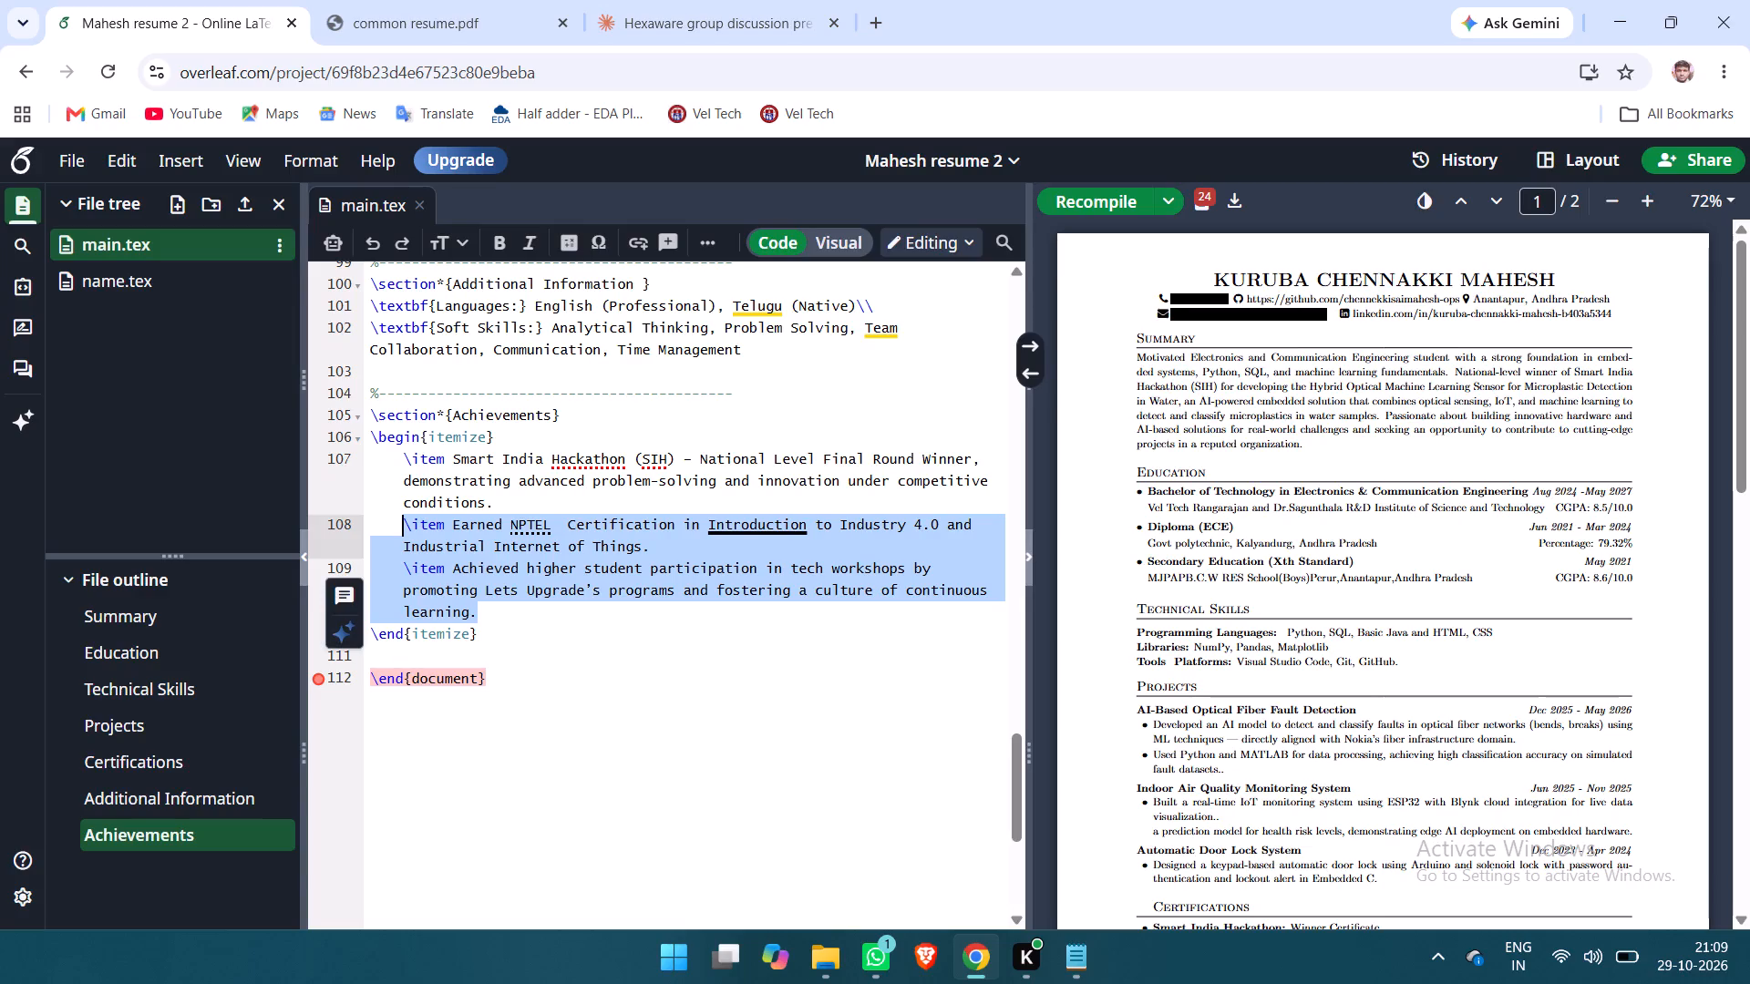
key(ctrl+c)
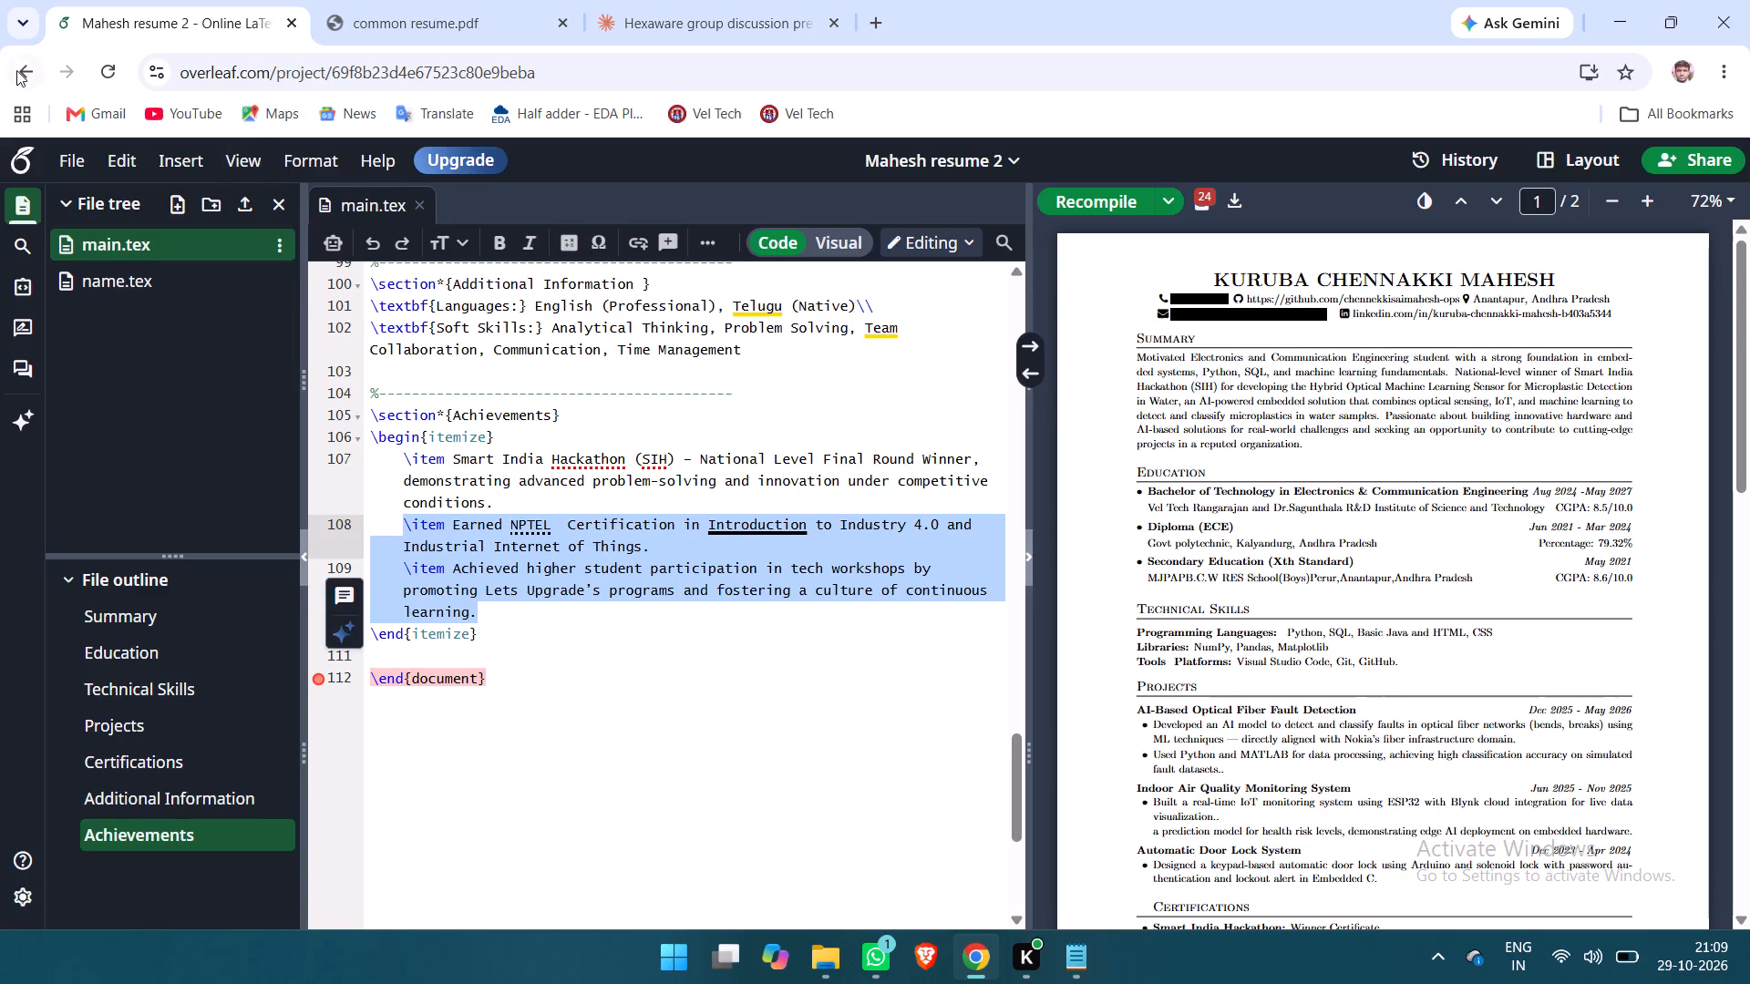
Reopen Resume M, paste the two copied items below the Smart India Hackathon entry in Achievements & Activities, and recompile.
click(15, 67)
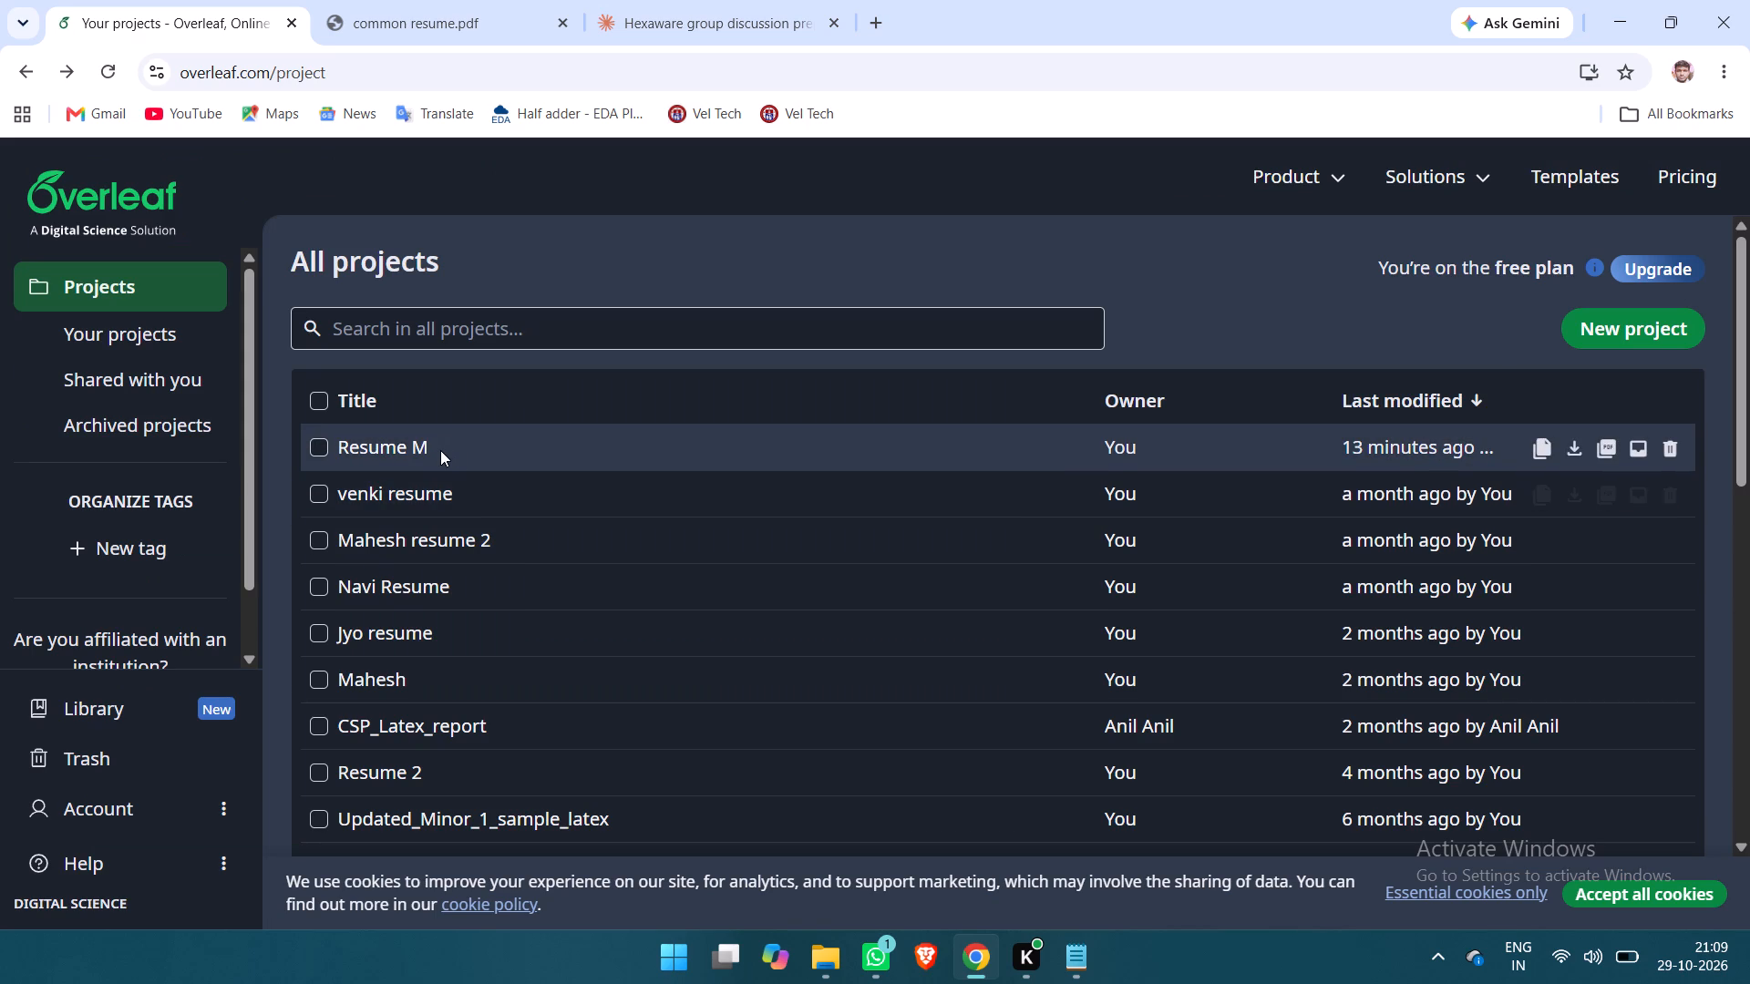
double_click(440, 450)
right_click(440, 450)
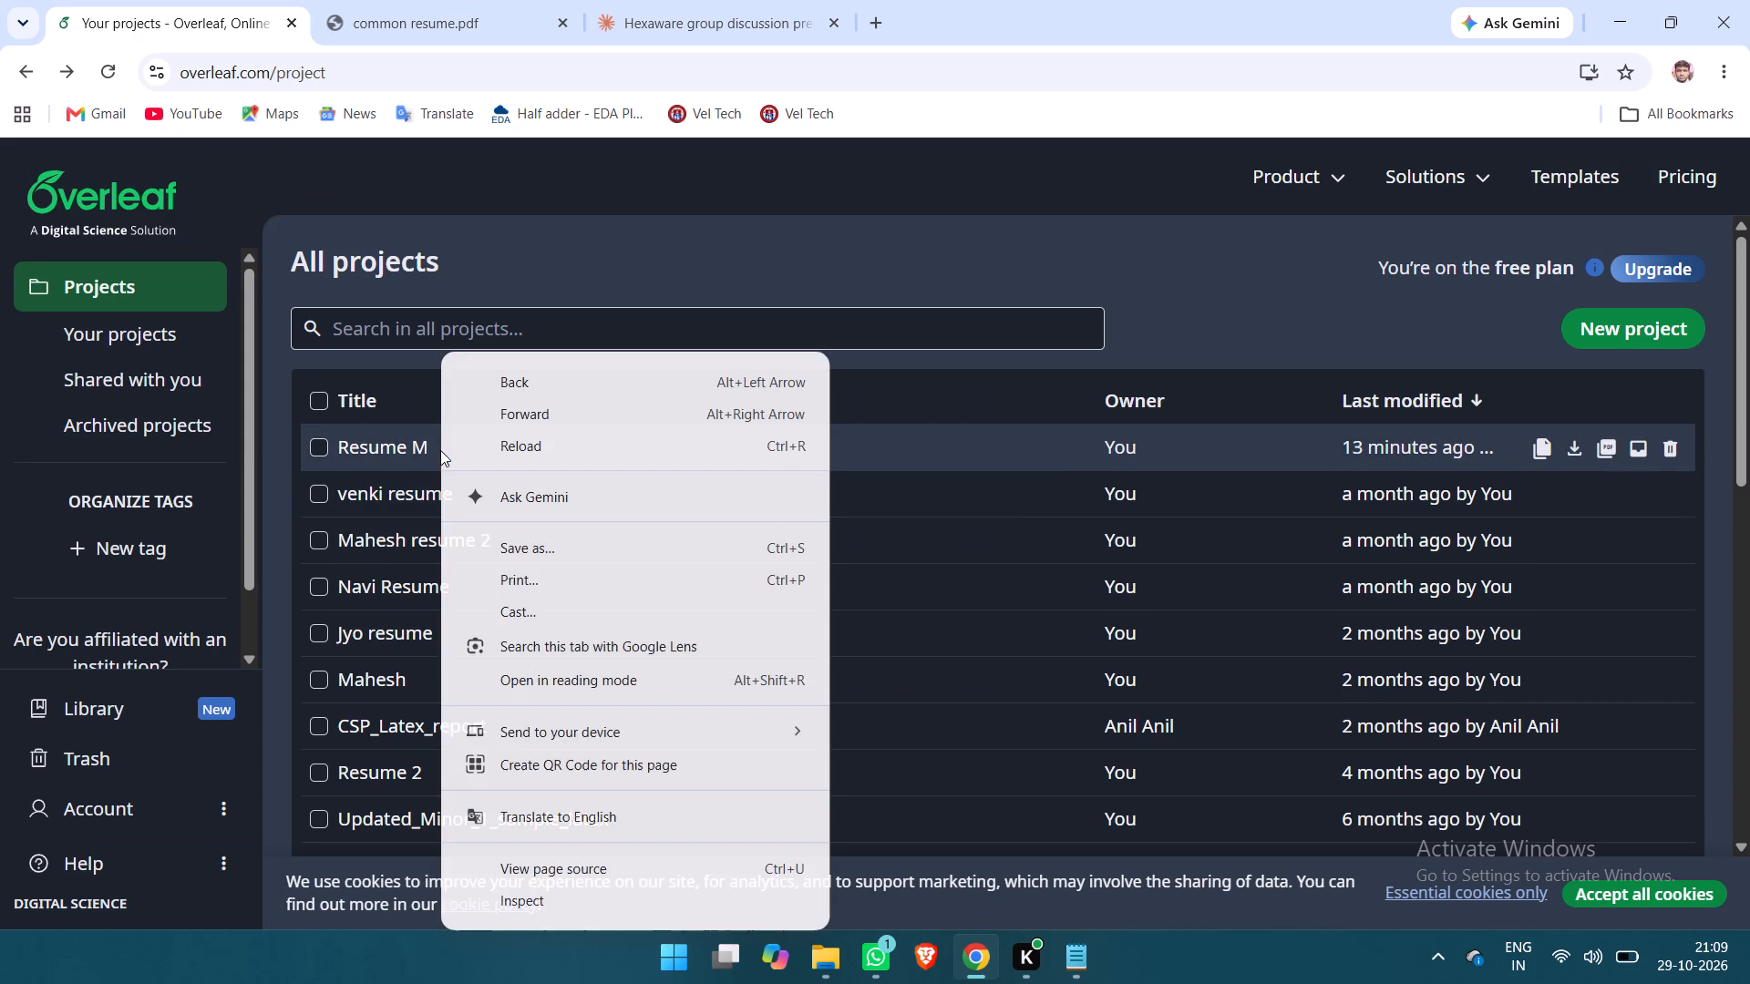
double_click(406, 449)
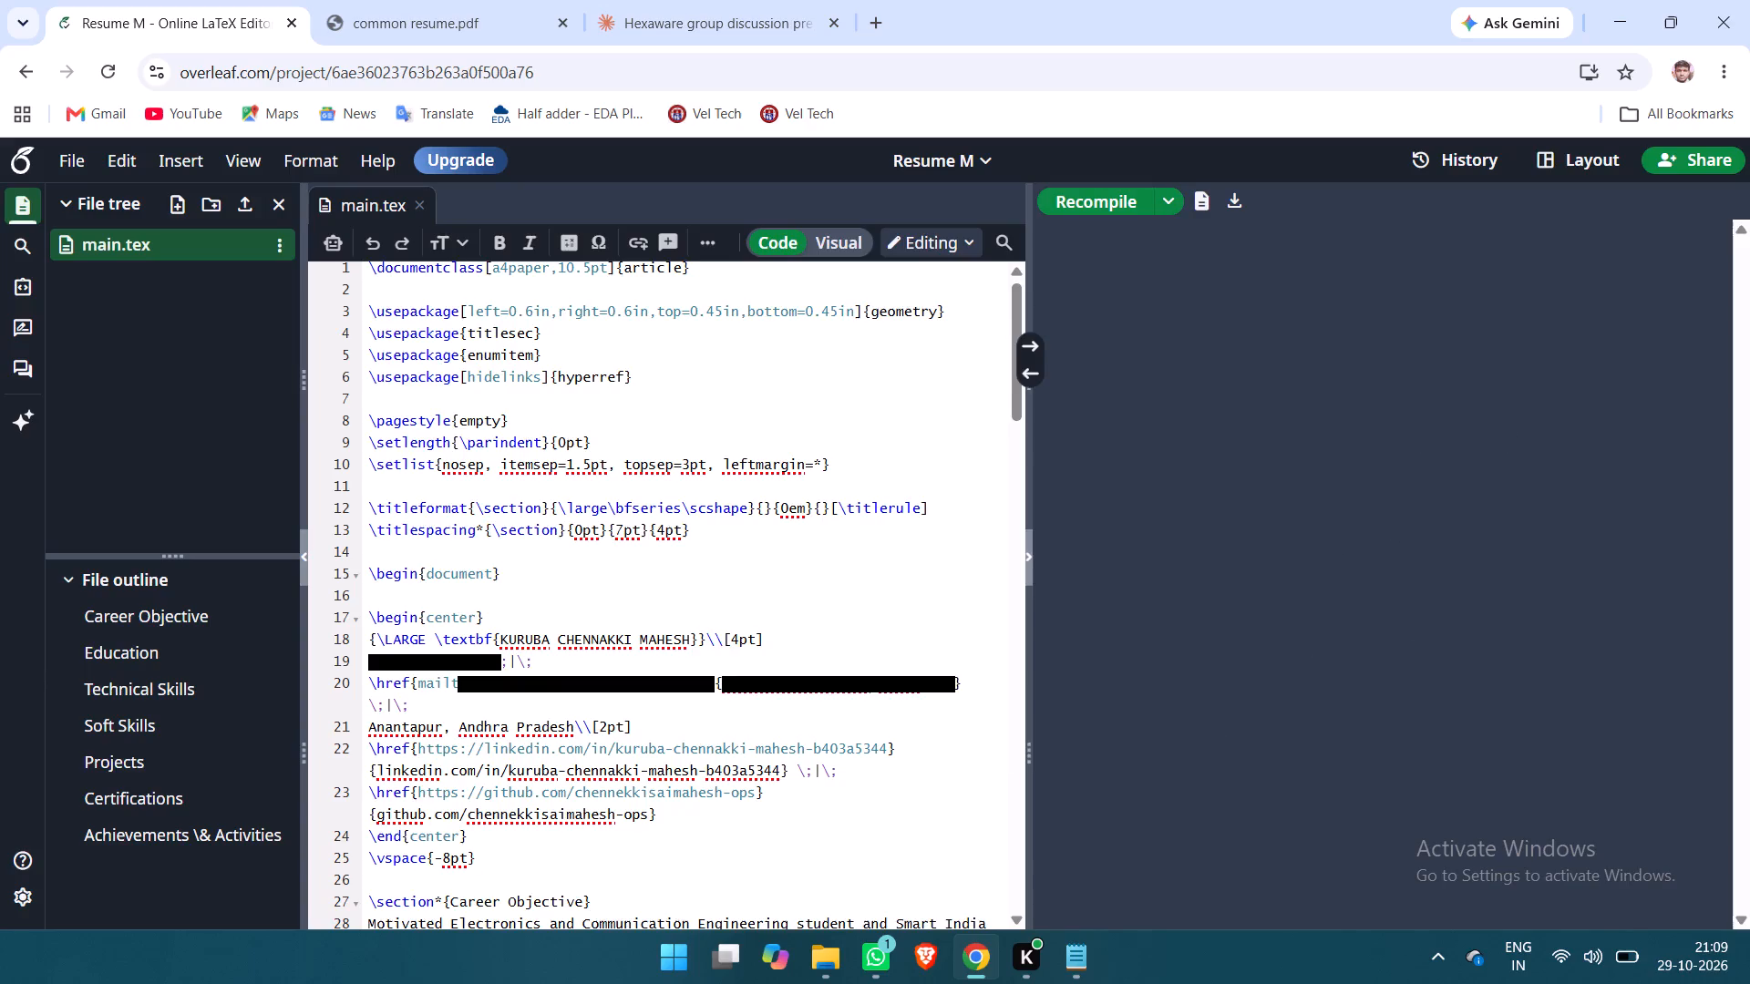
scroll(736, 722, down, 13)
scroll(736, 722, up, 3)
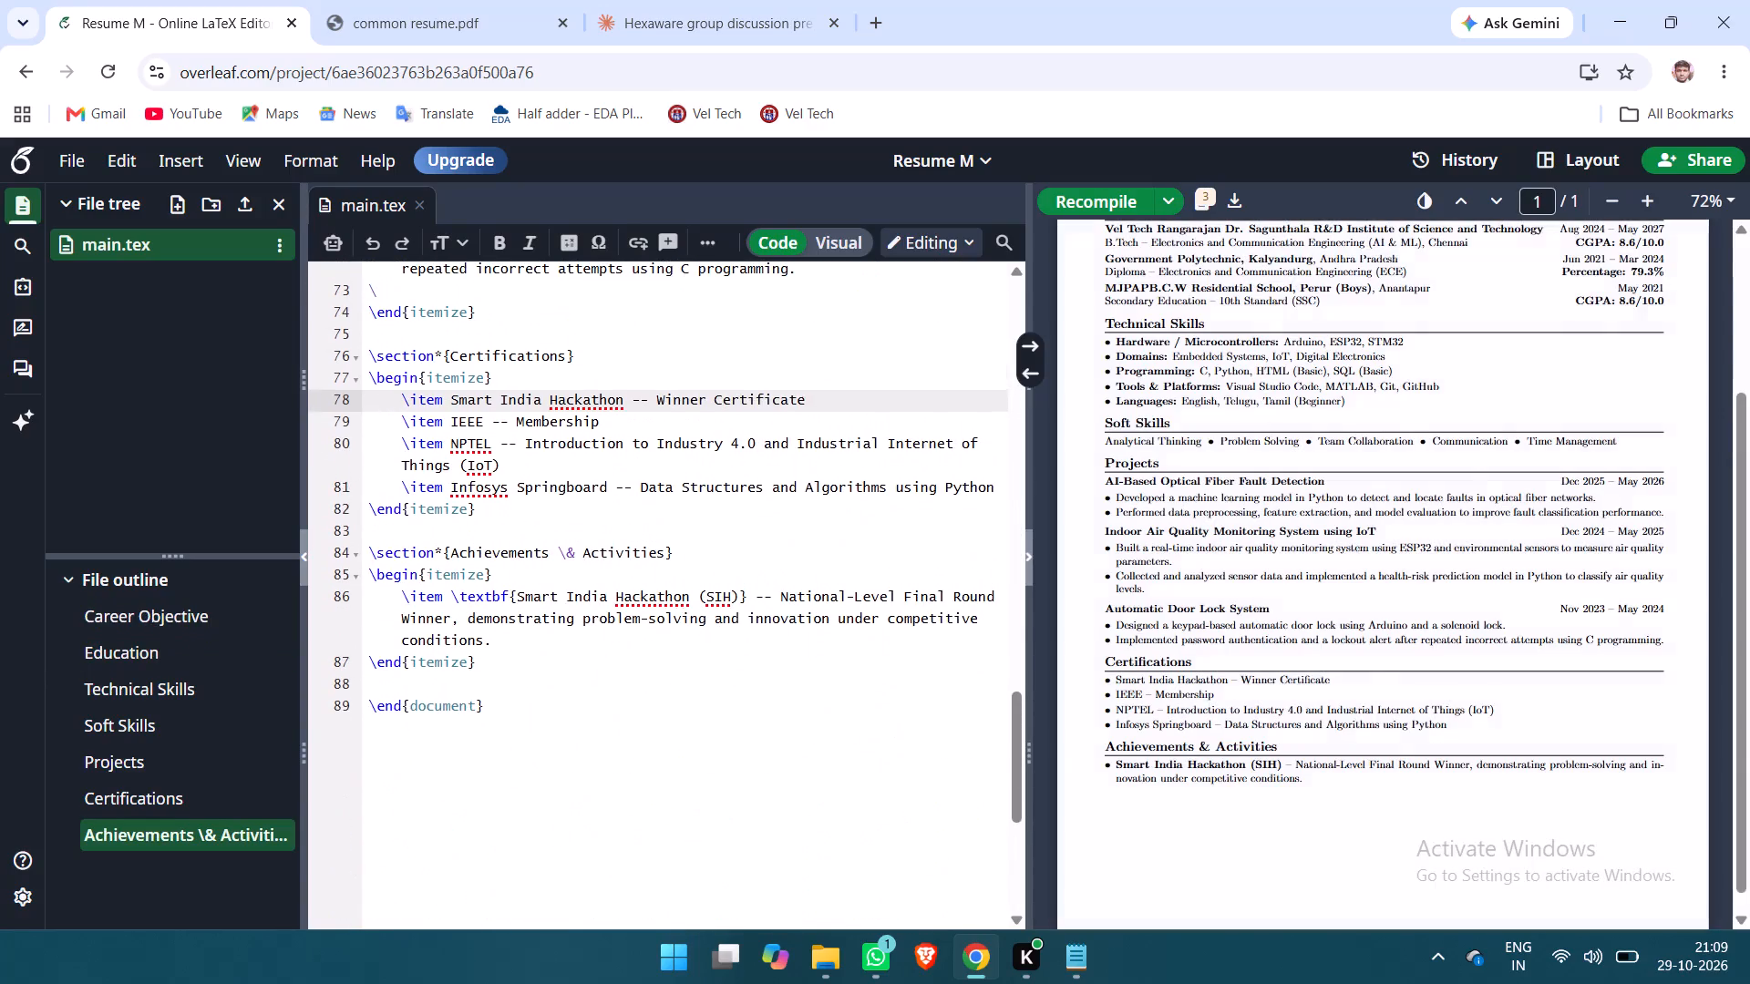
click(492, 641)
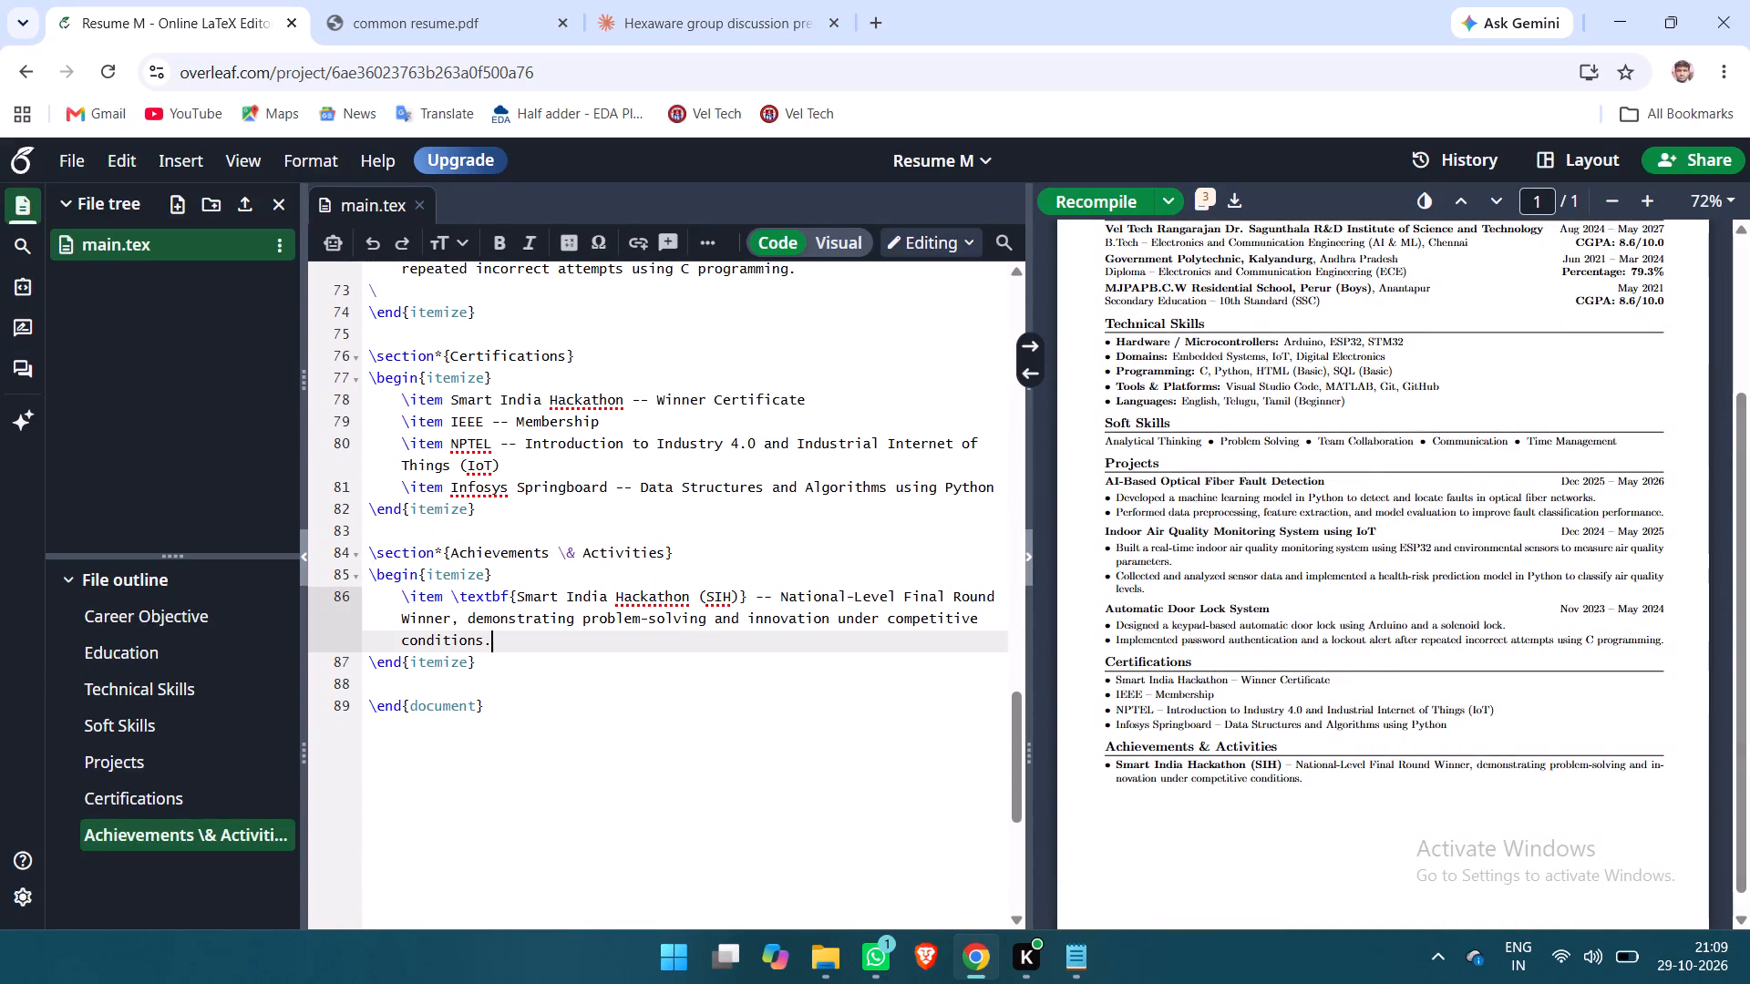
key(Return)
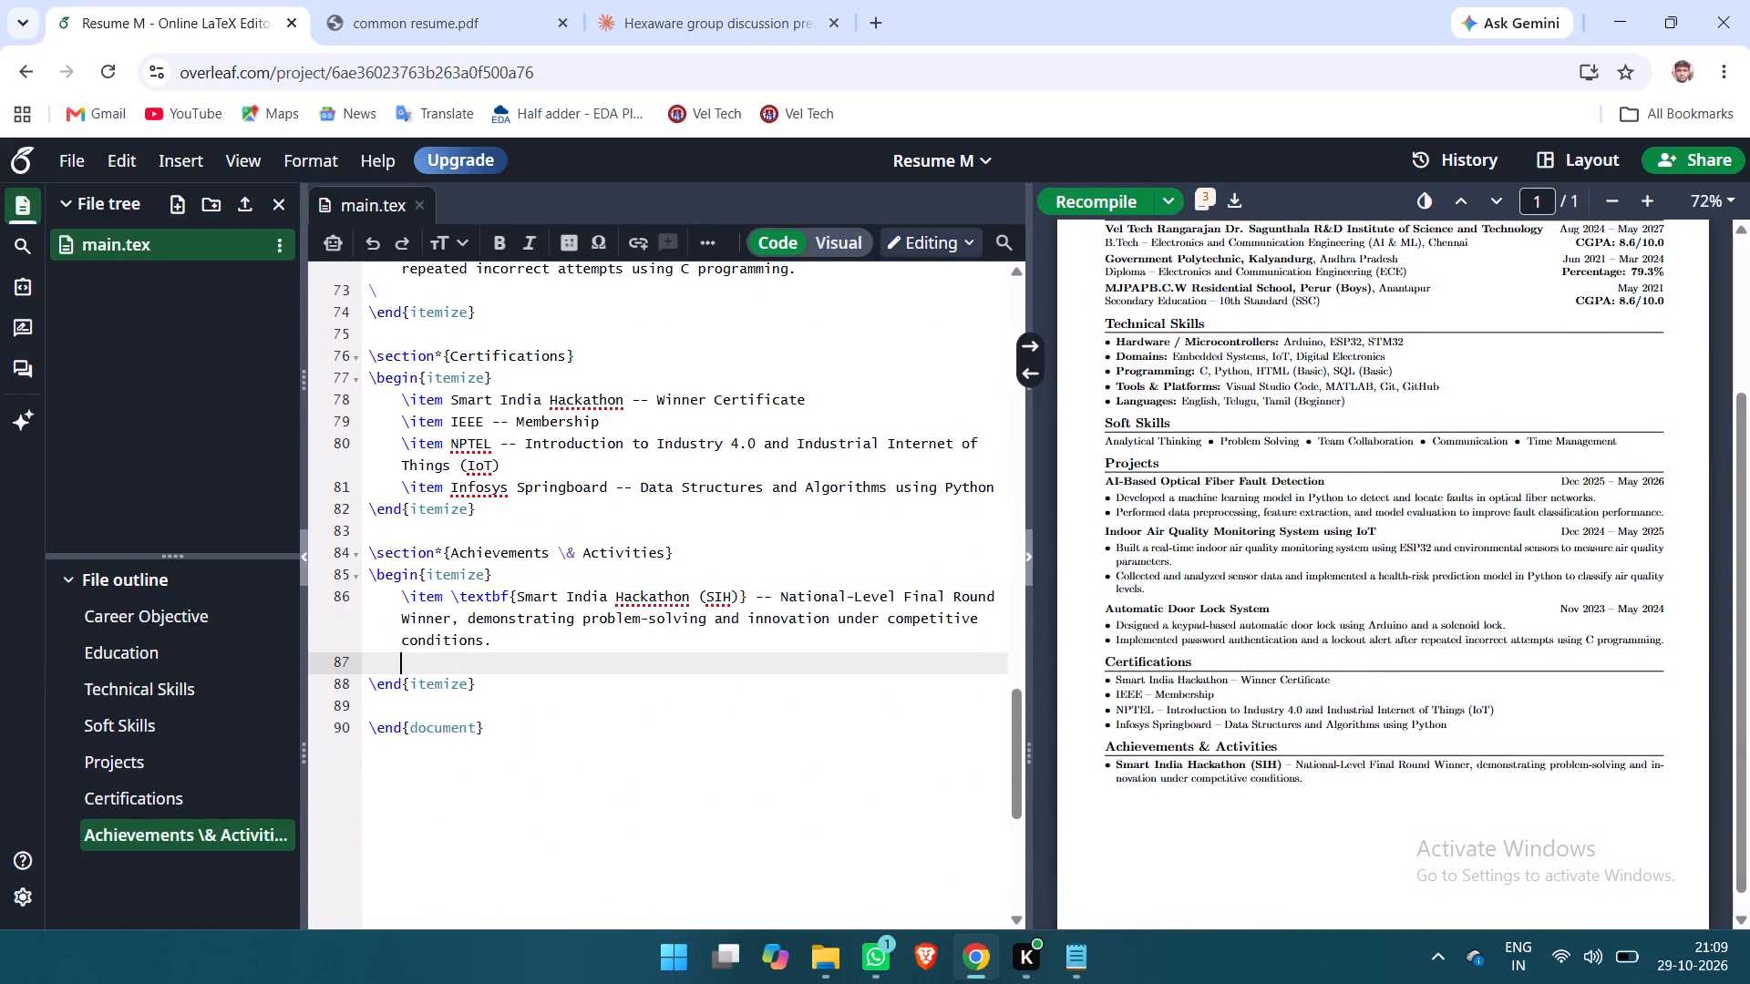
key(ctrl+v)
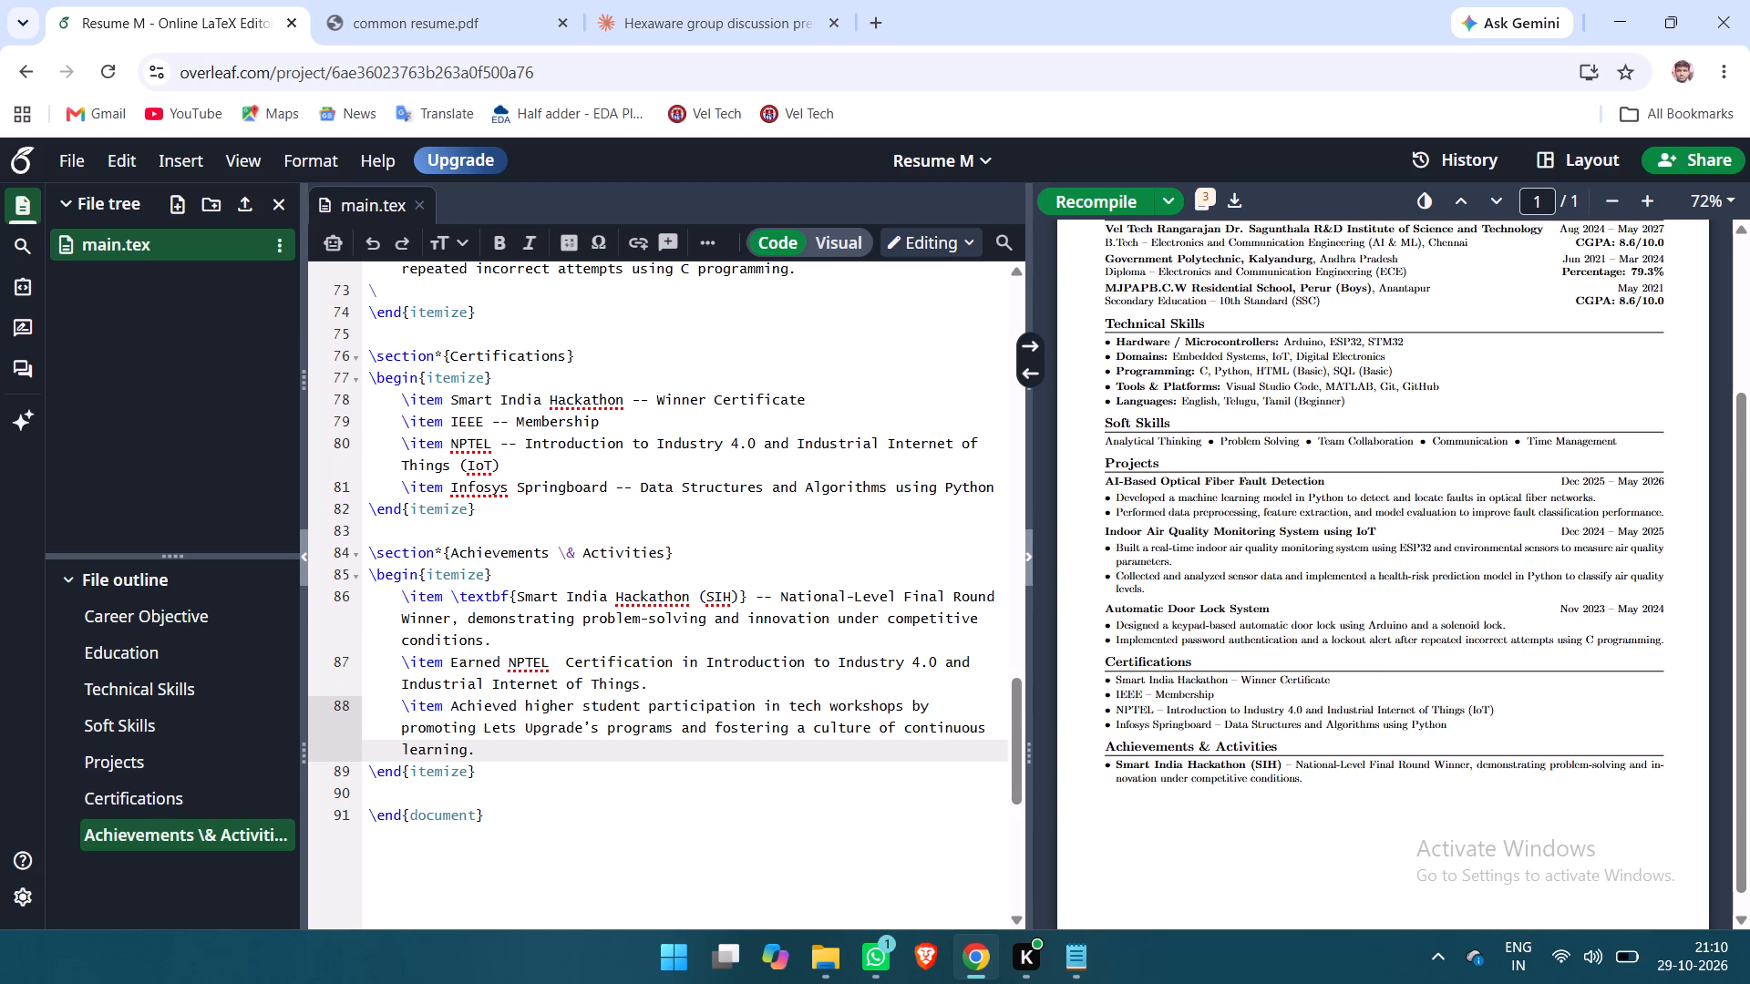
click(1086, 205)
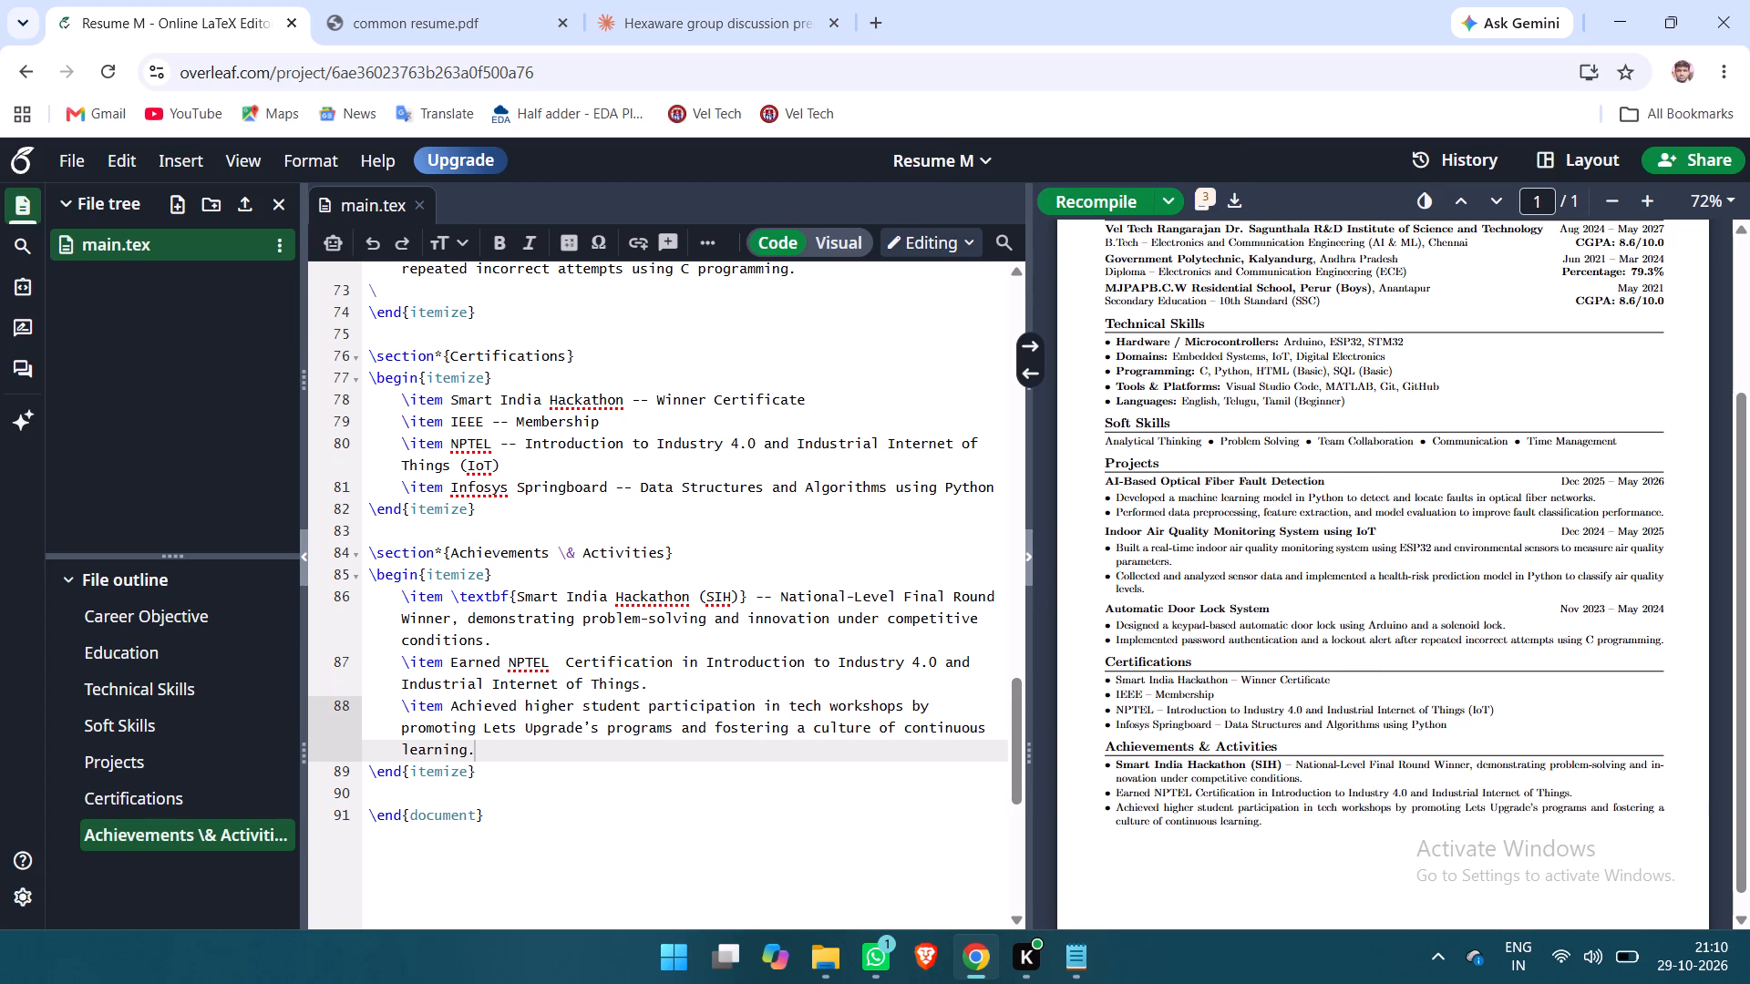
Delete the "Achieved higher student participation in tech workshops" item from Achievements & Activities, recompile, and check the resume.
scroll(1333, 621, down, 1)
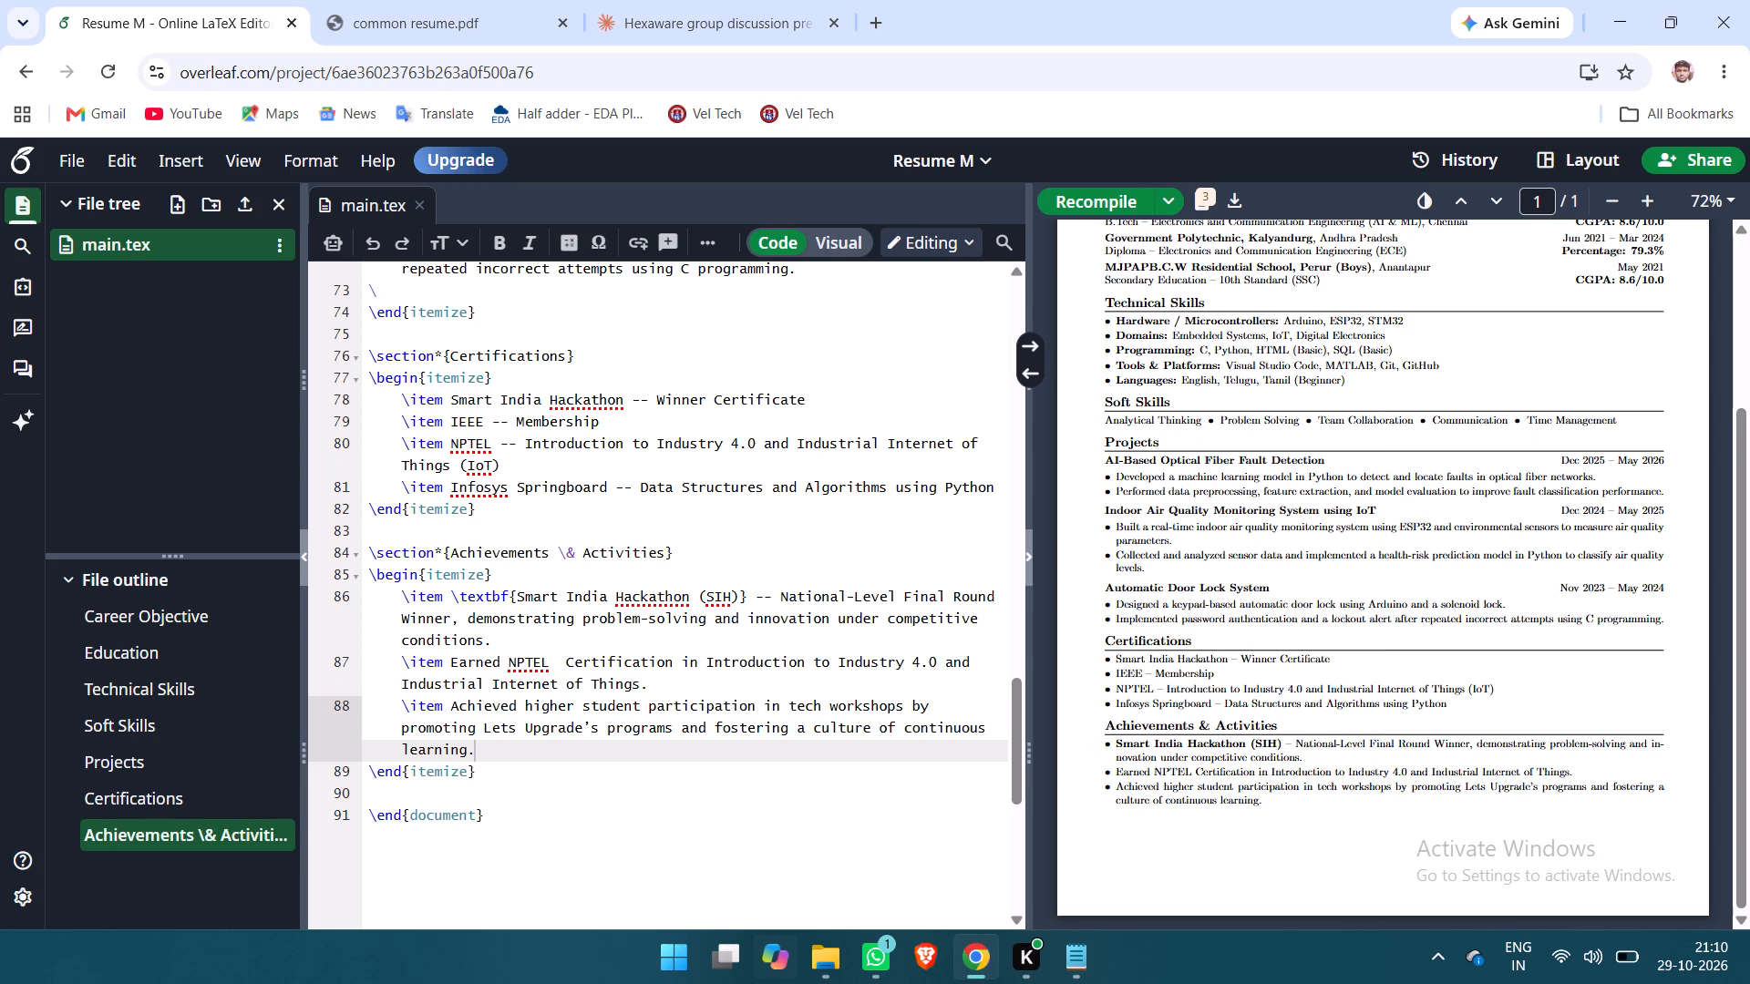
drag(486, 755, 399, 707)
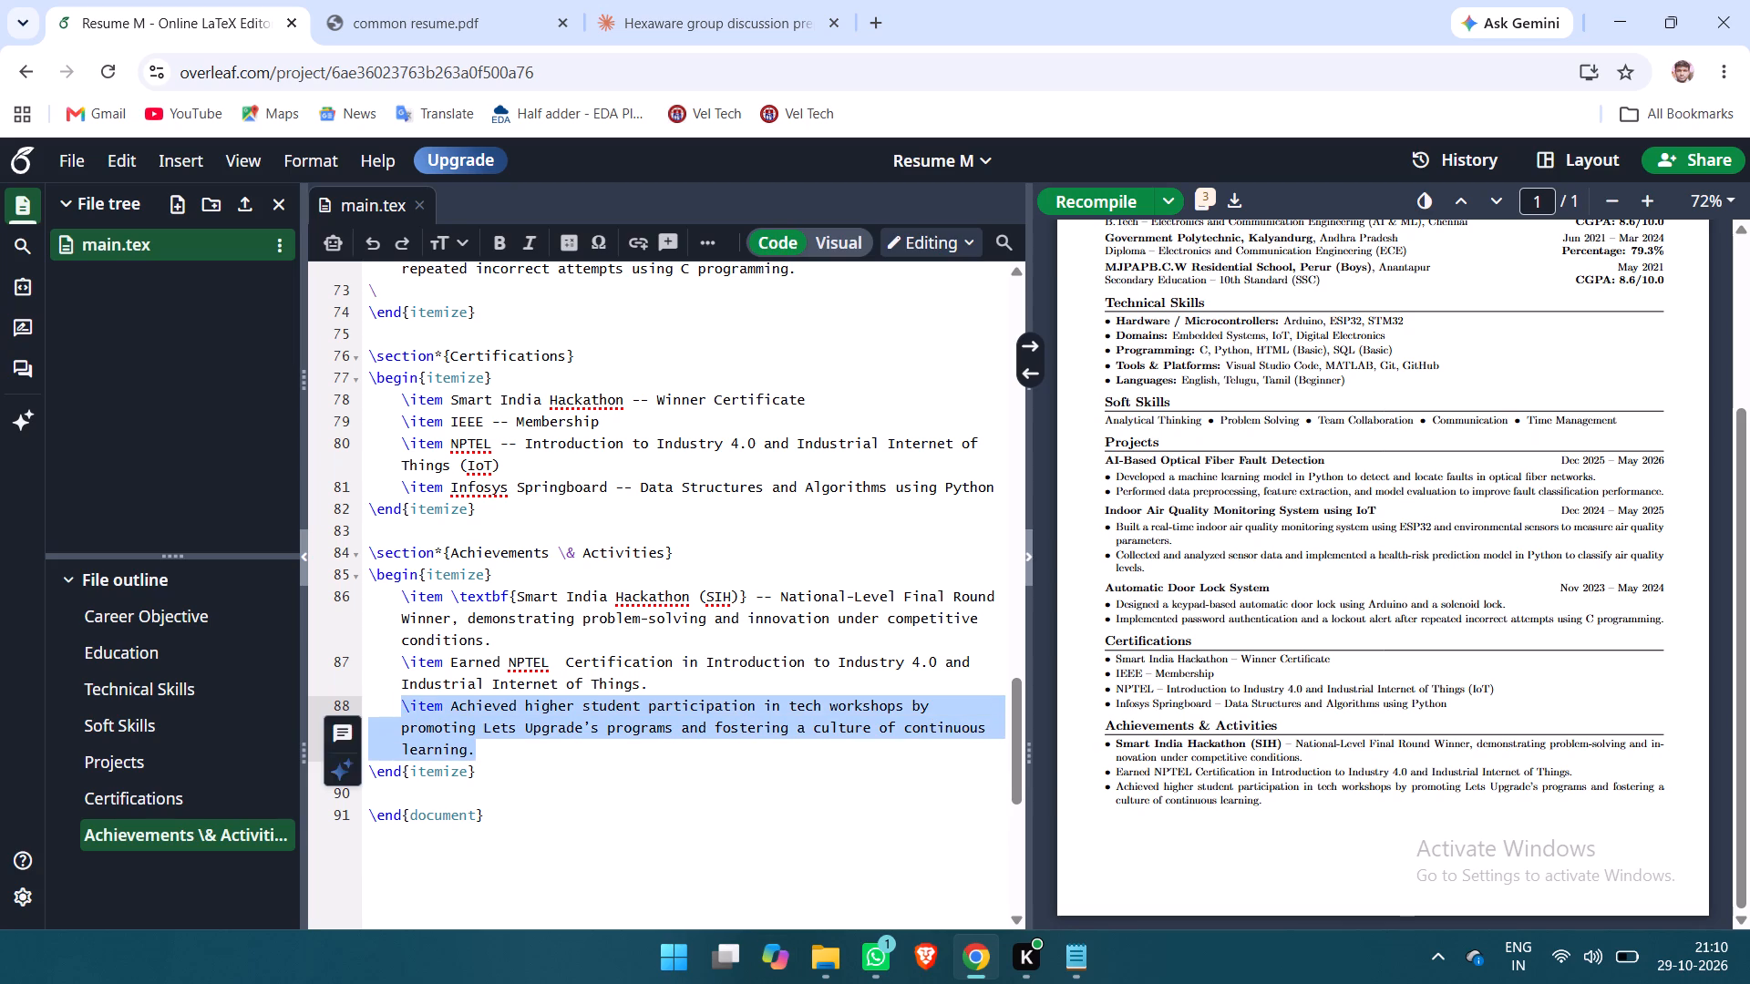
key(BackSpace)
key(BackSpace)
key(BackSpace)
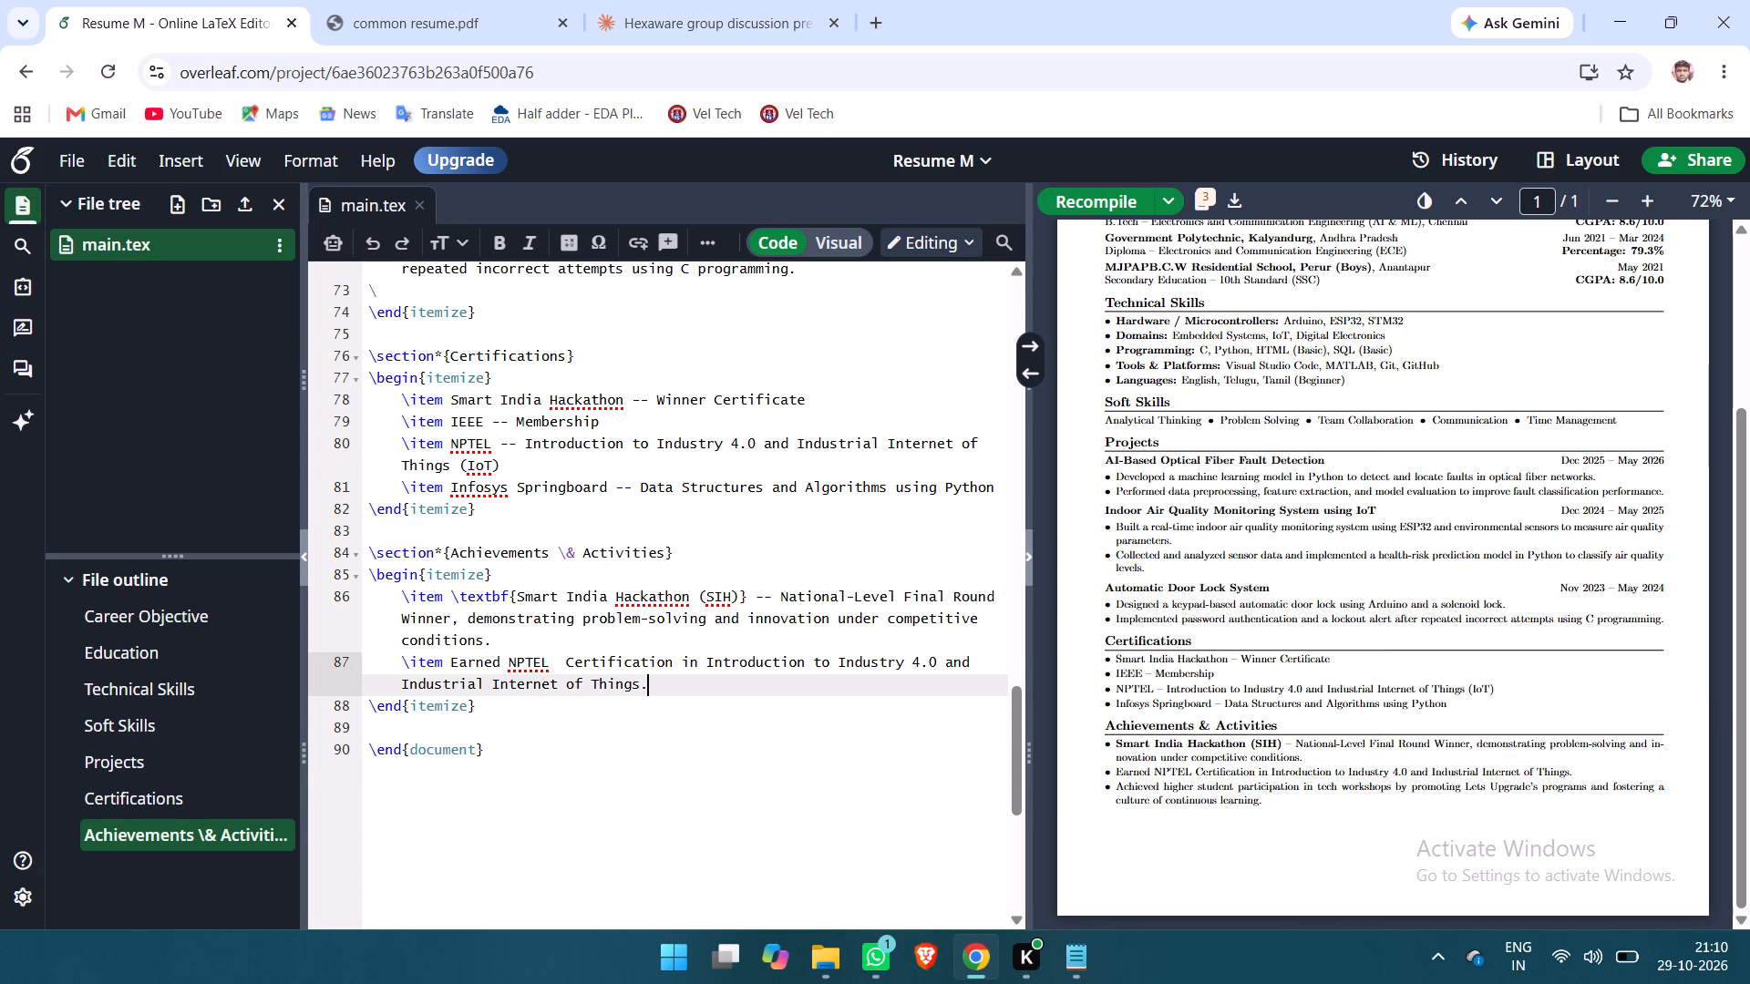
click(1077, 196)
scroll(1421, 421, up, 3)
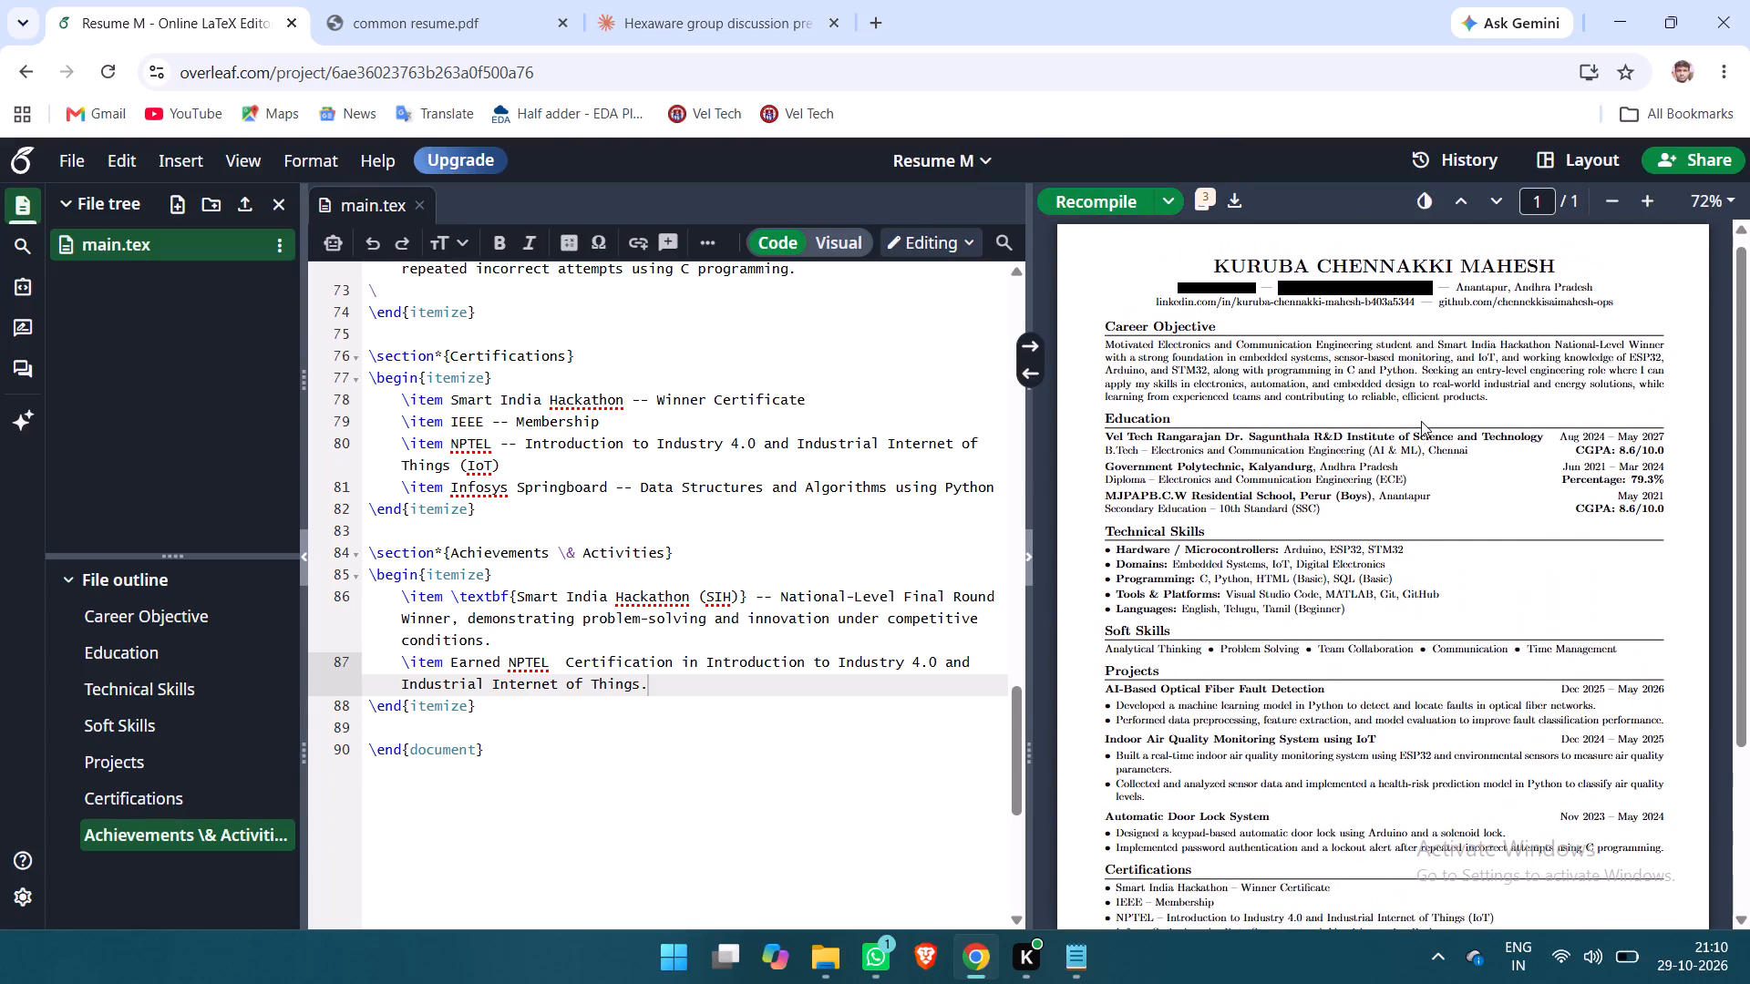
scroll(1421, 421, down, 1)
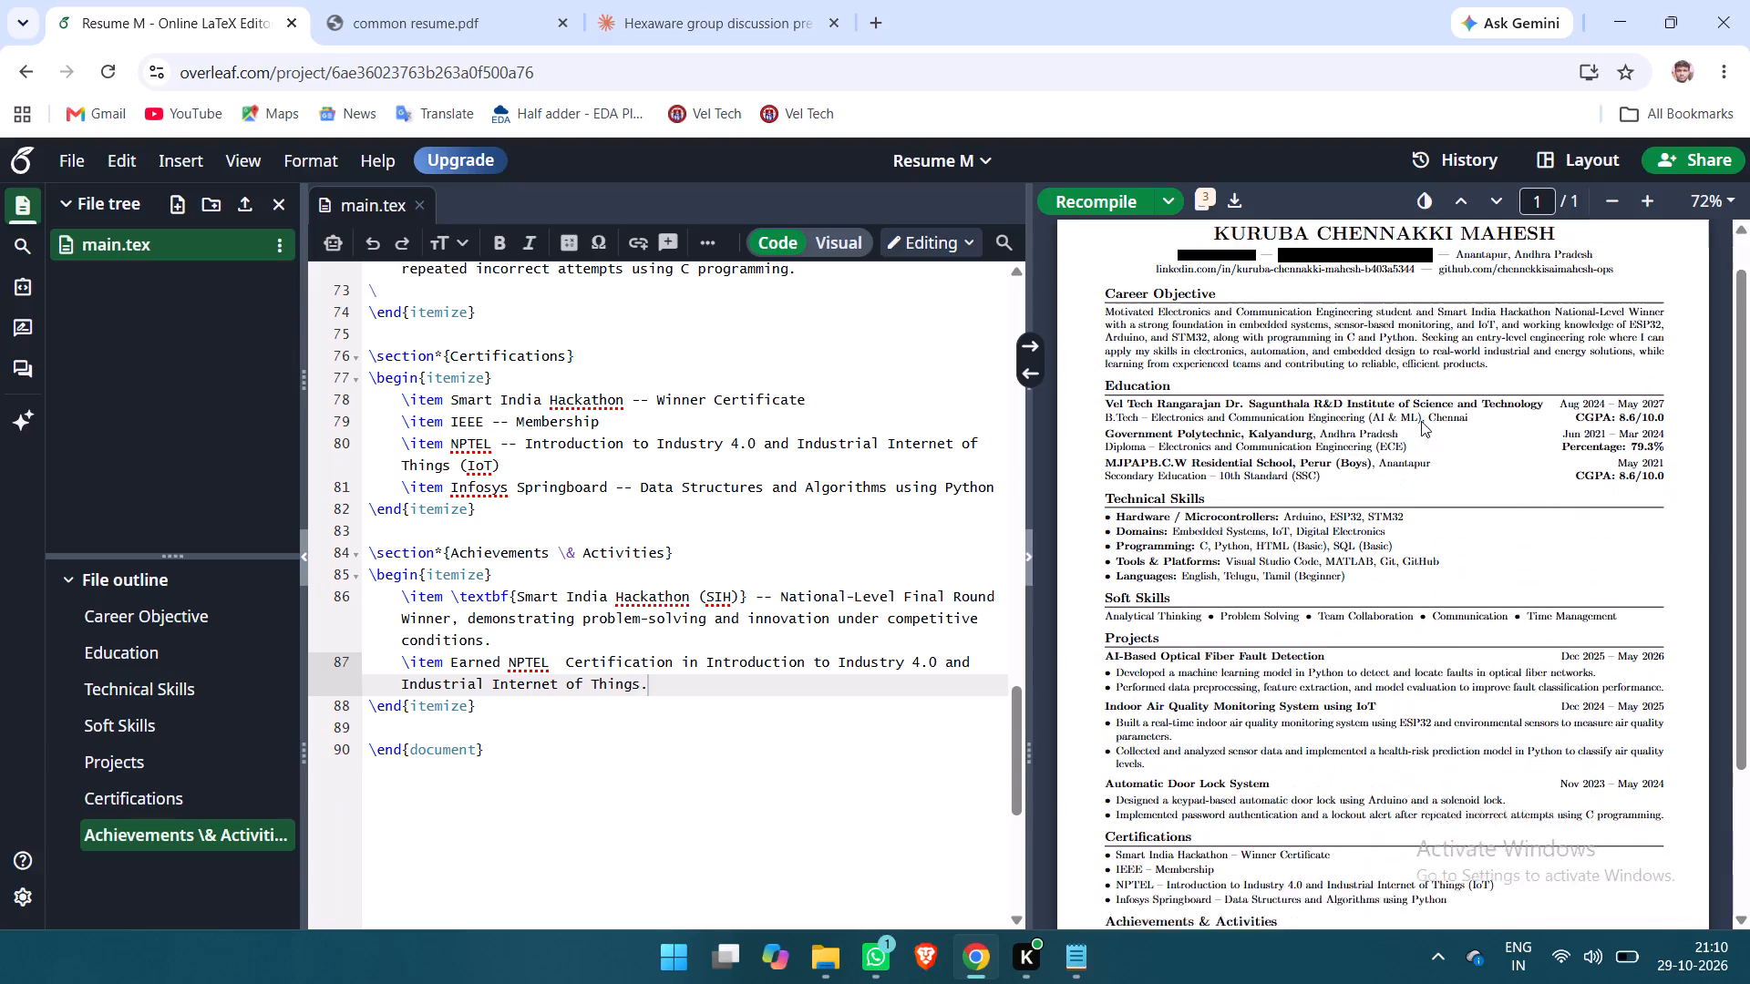
scroll(1421, 421, down, 2)
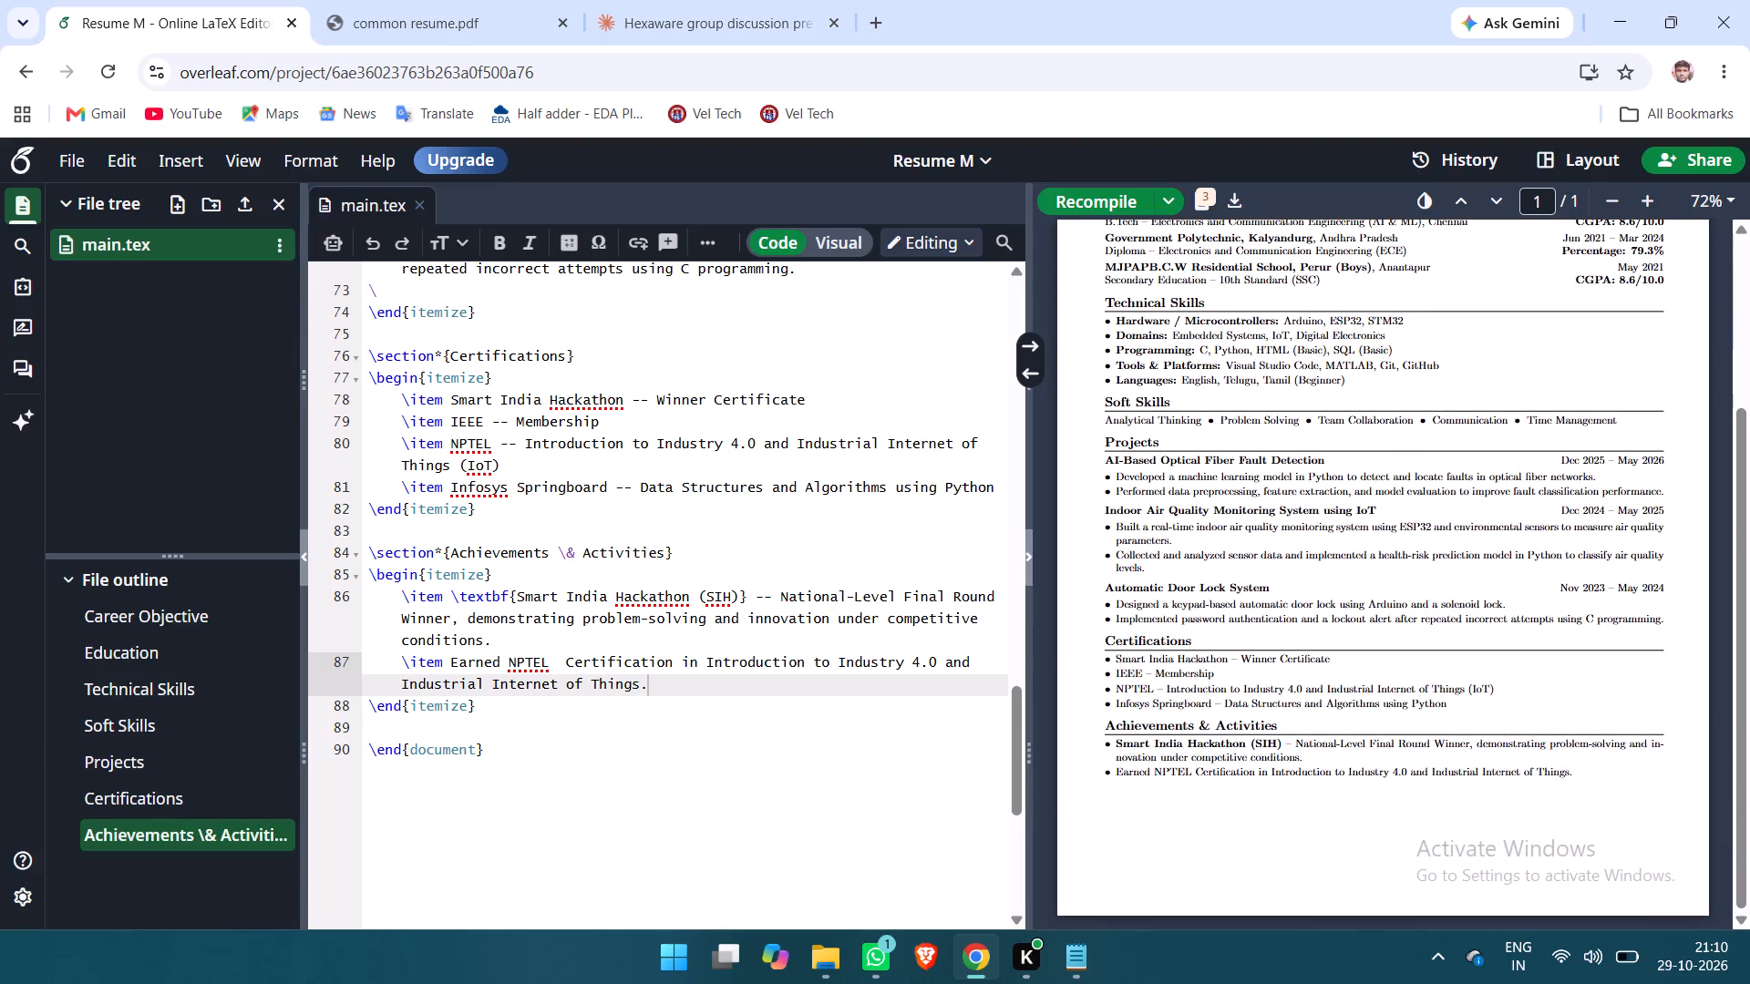
Check the compiled resume from bottom to top, recompile it, and download it as a PDF.
scroll(1421, 421, down, 2)
scroll(1421, 421, up, 6)
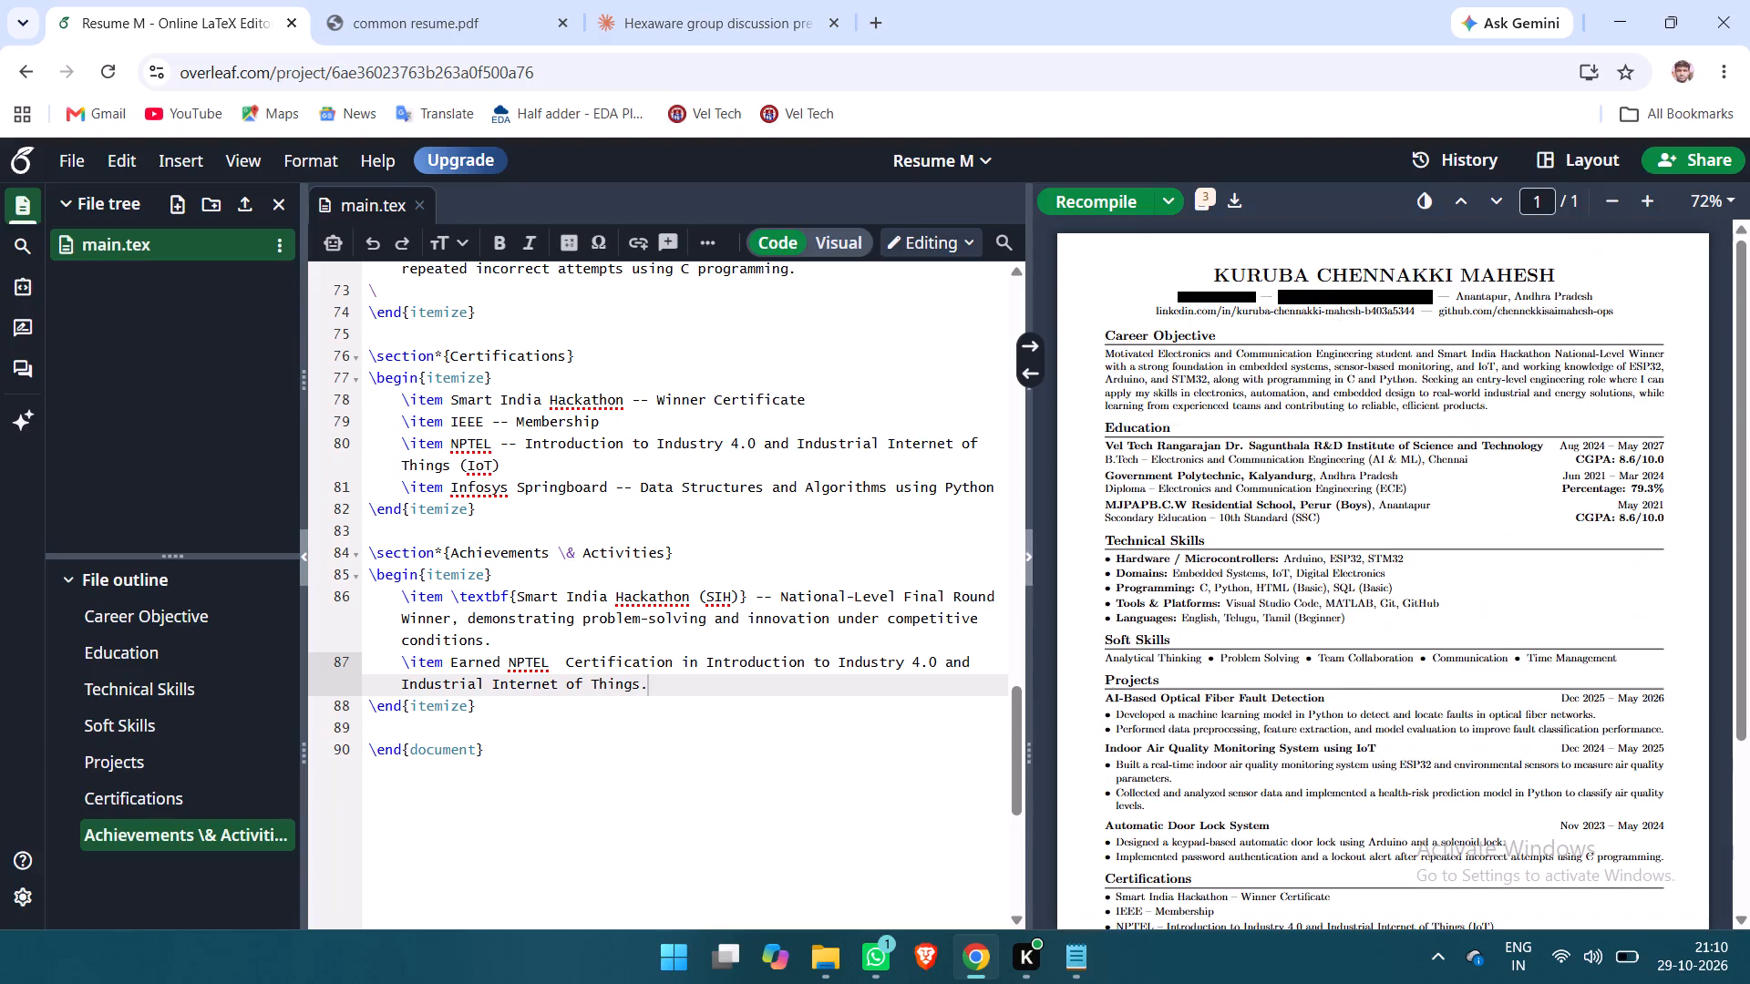
click(1112, 197)
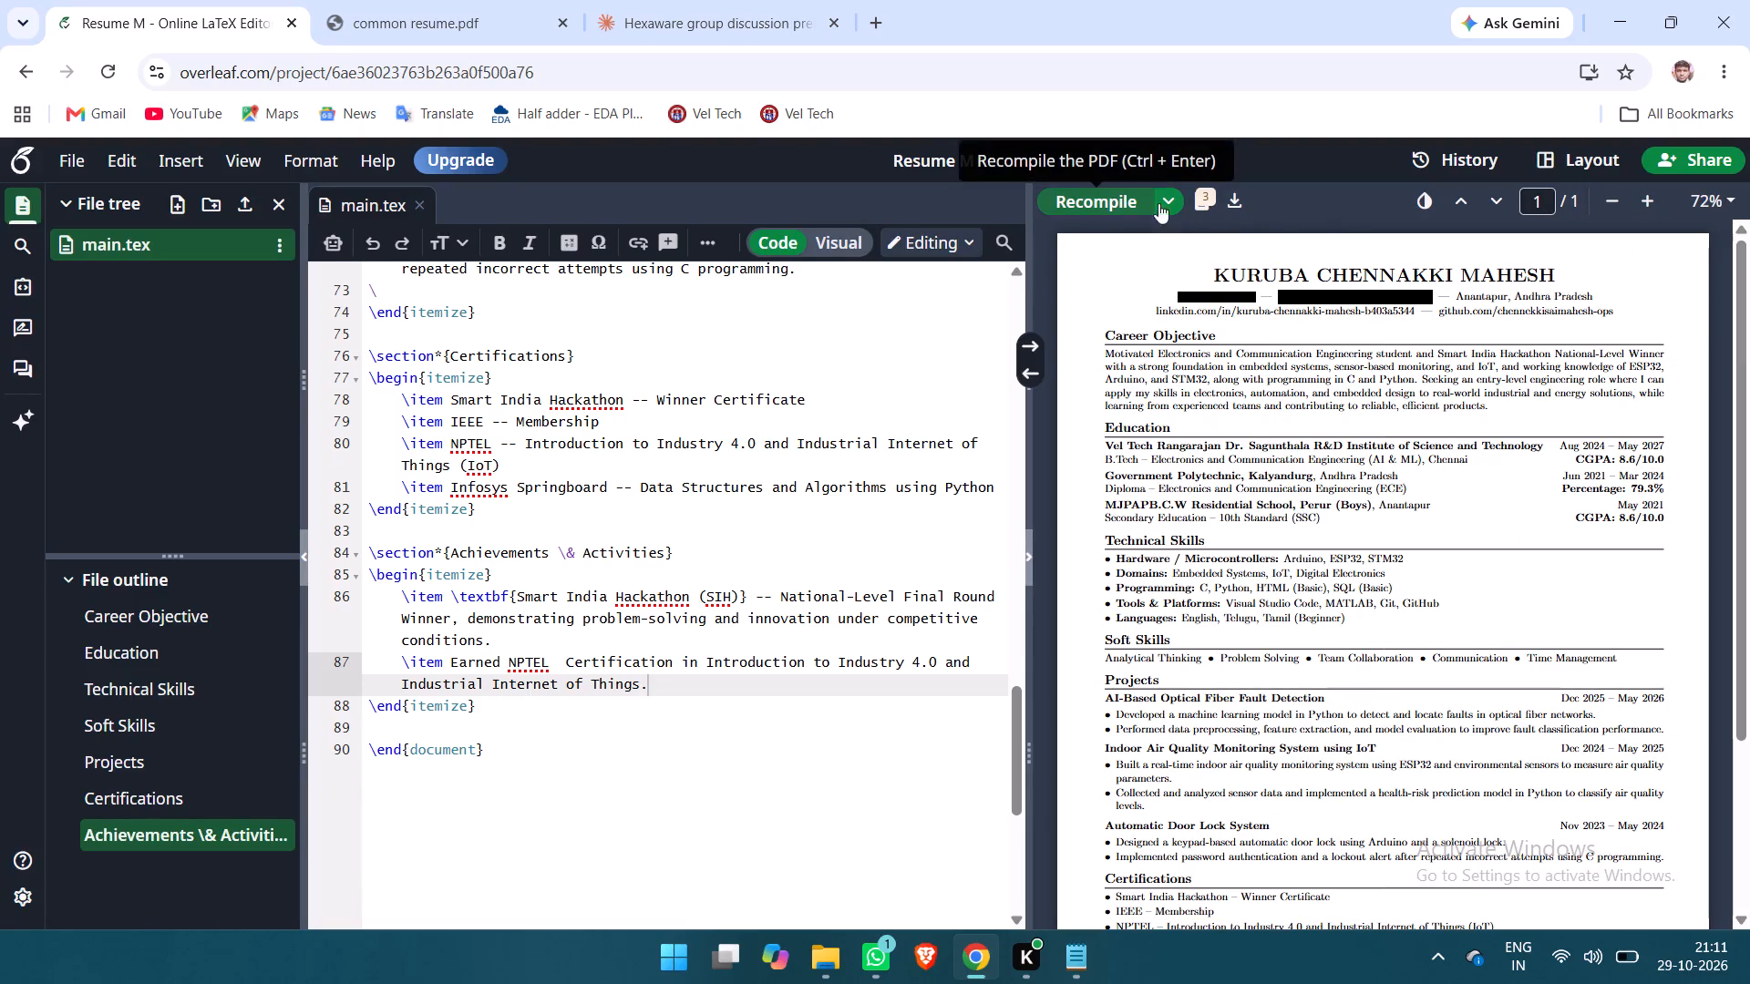
click(1229, 202)
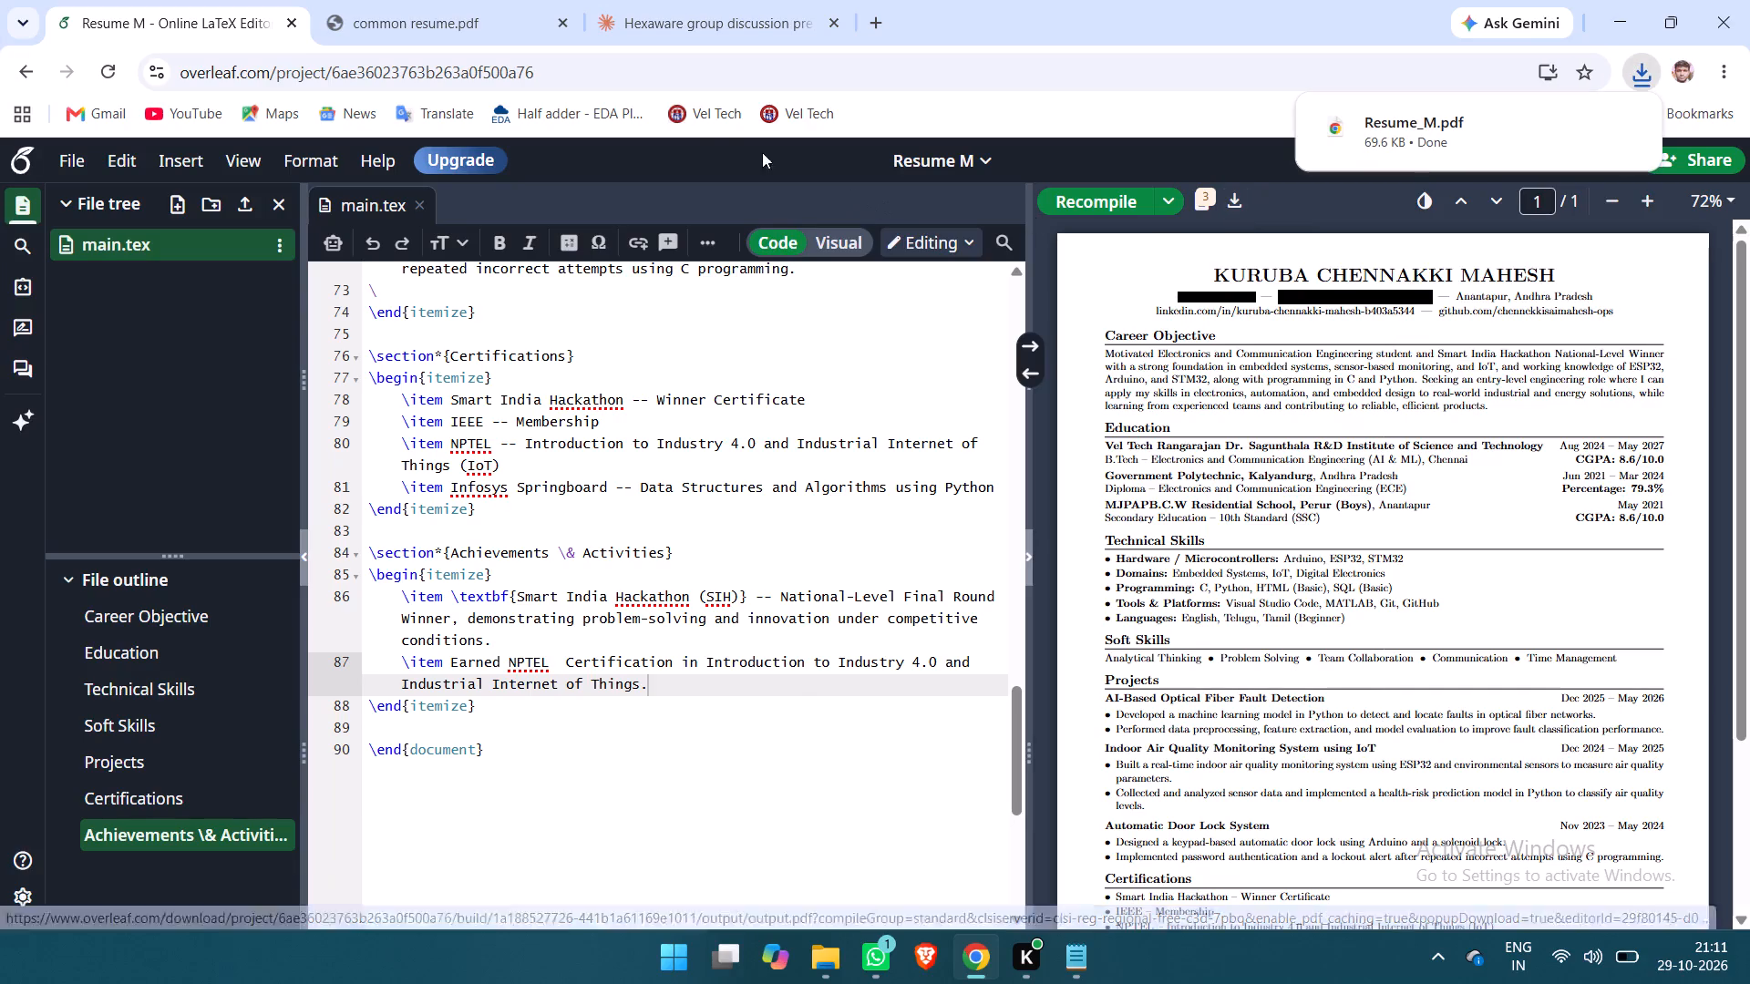
Open the downloaded Resume_M.pdf from the Downloads folder in File Explorer to check it, and close it again.
click(824, 977)
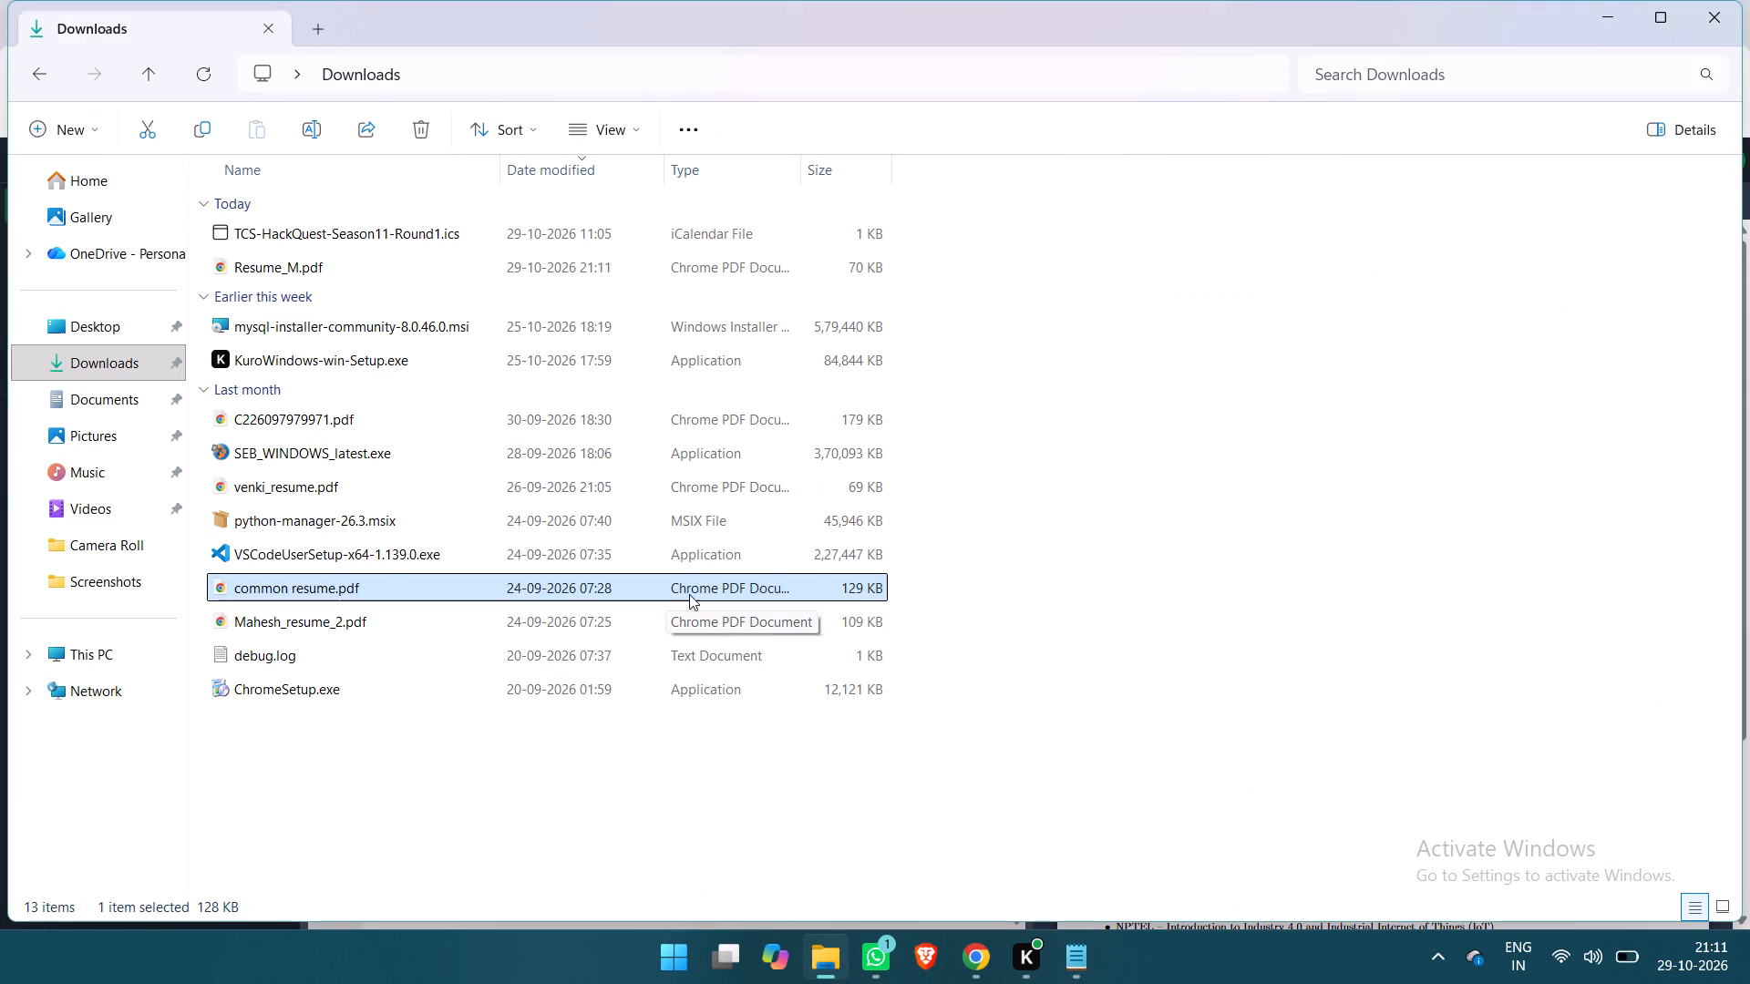
click(332, 267)
right_click(332, 267)
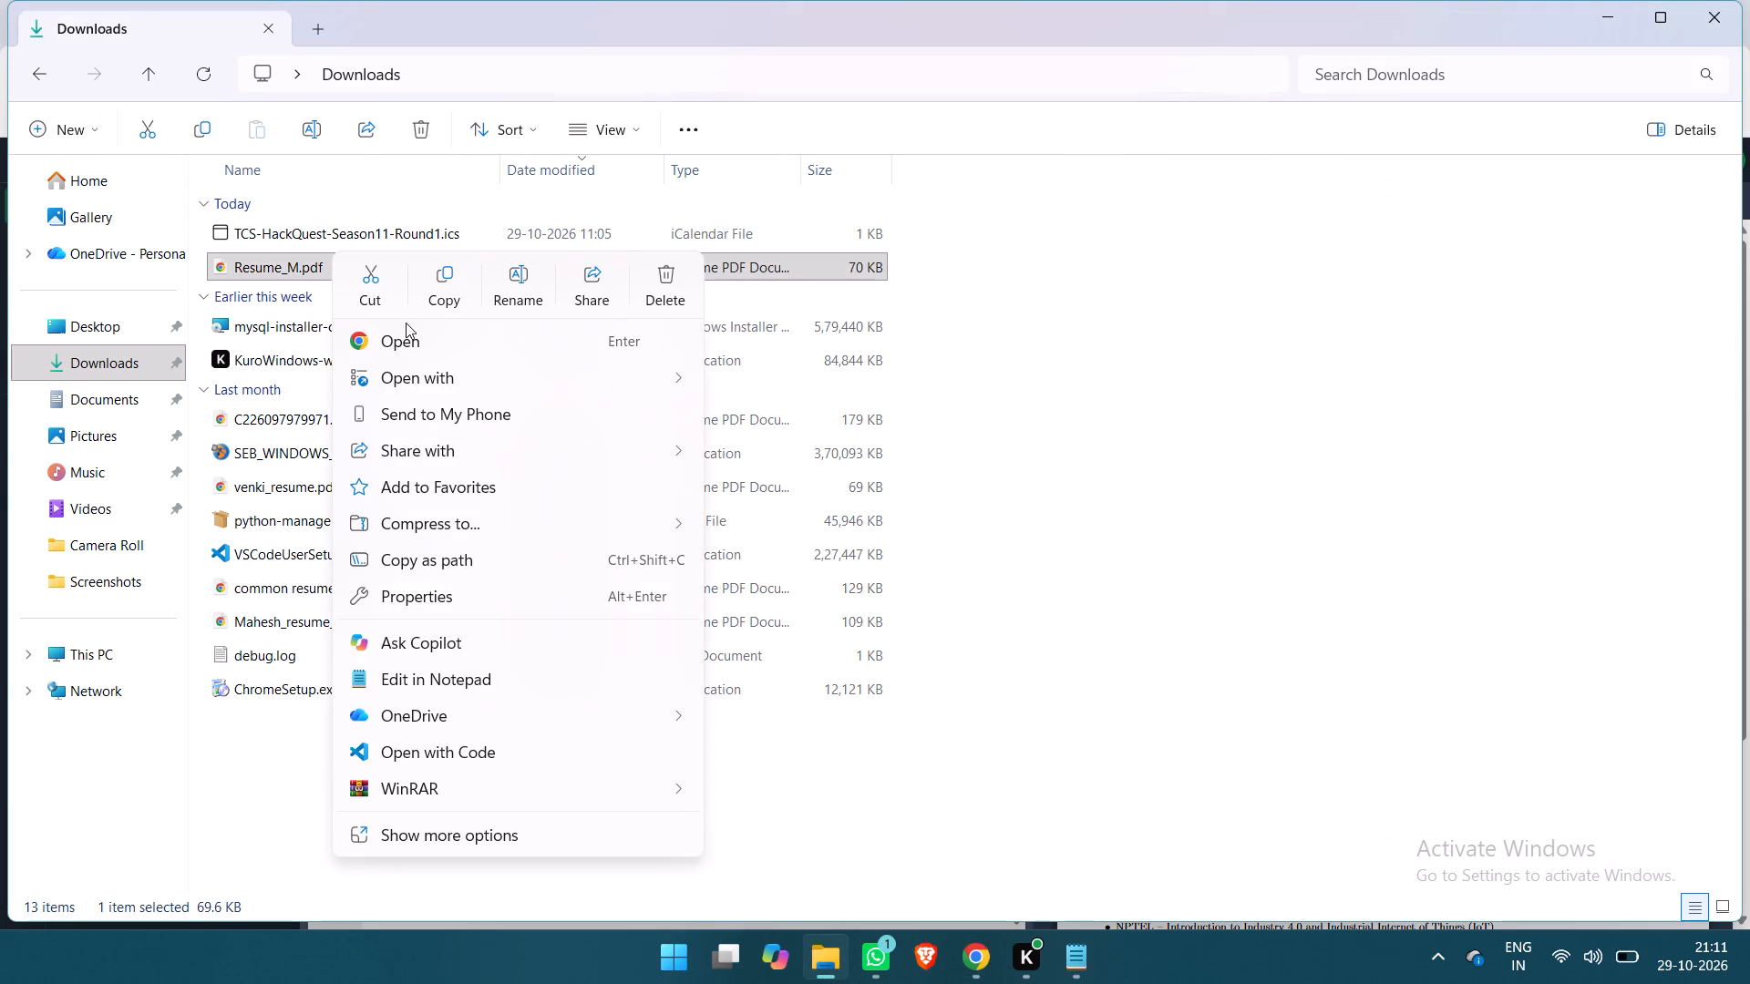
click(392, 348)
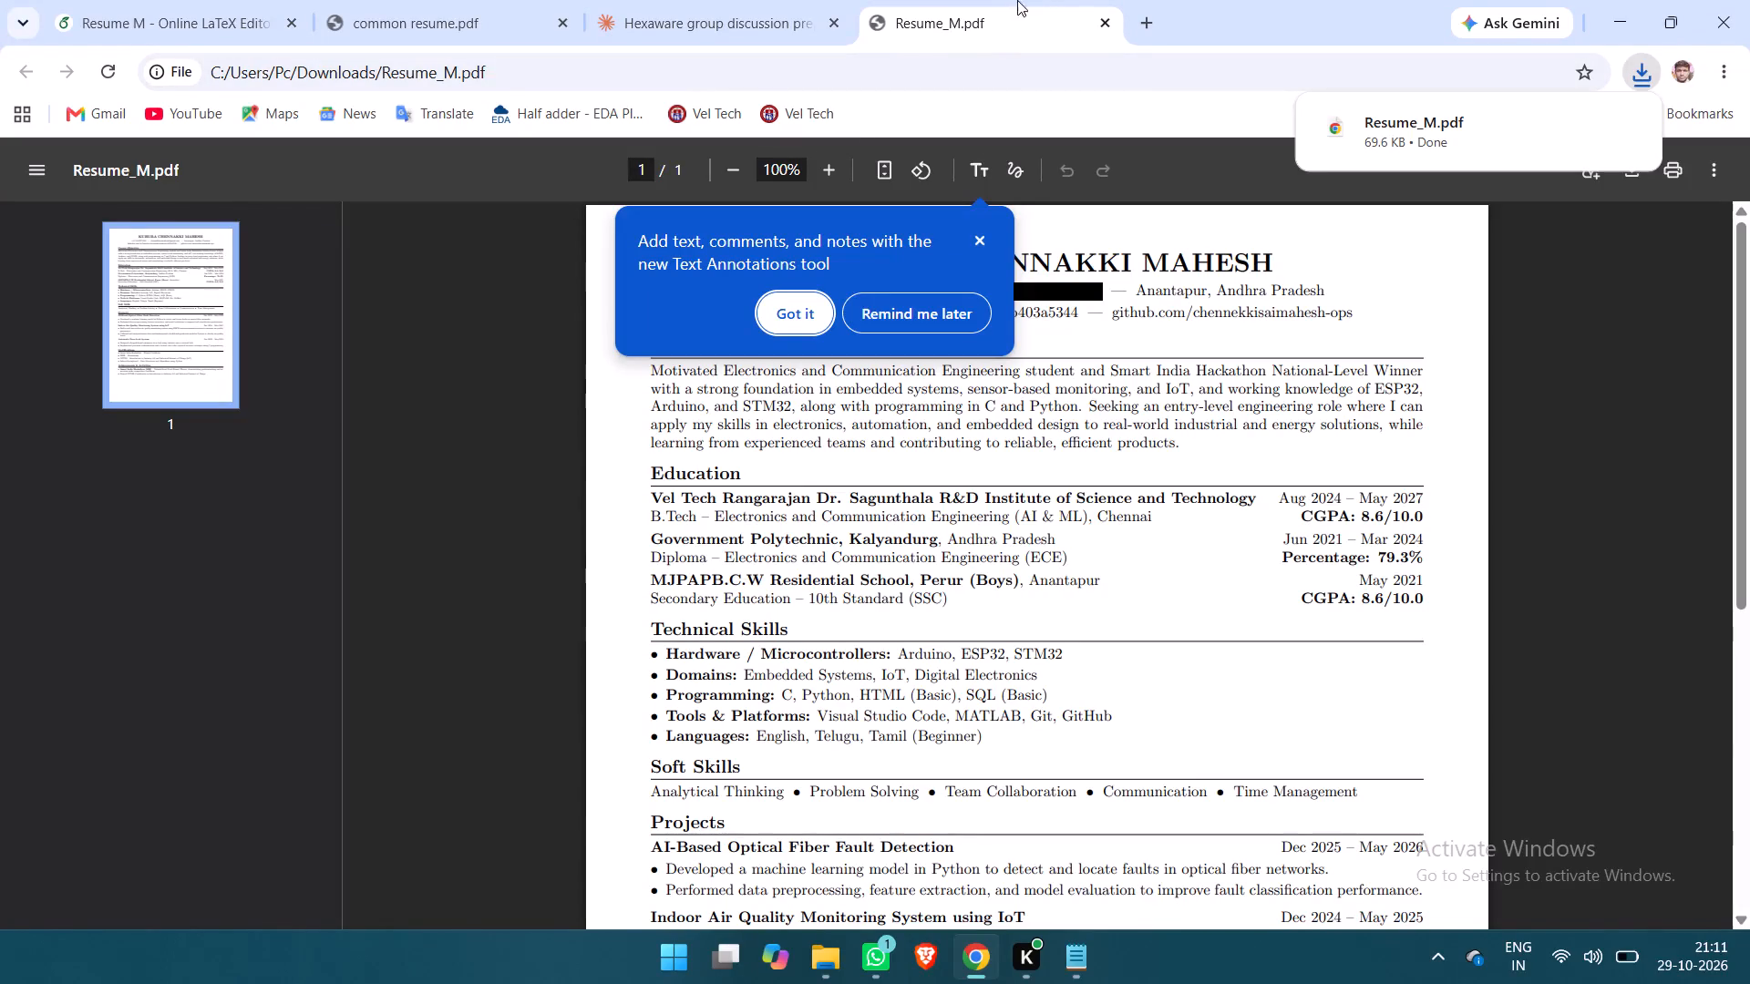
click(1108, 18)
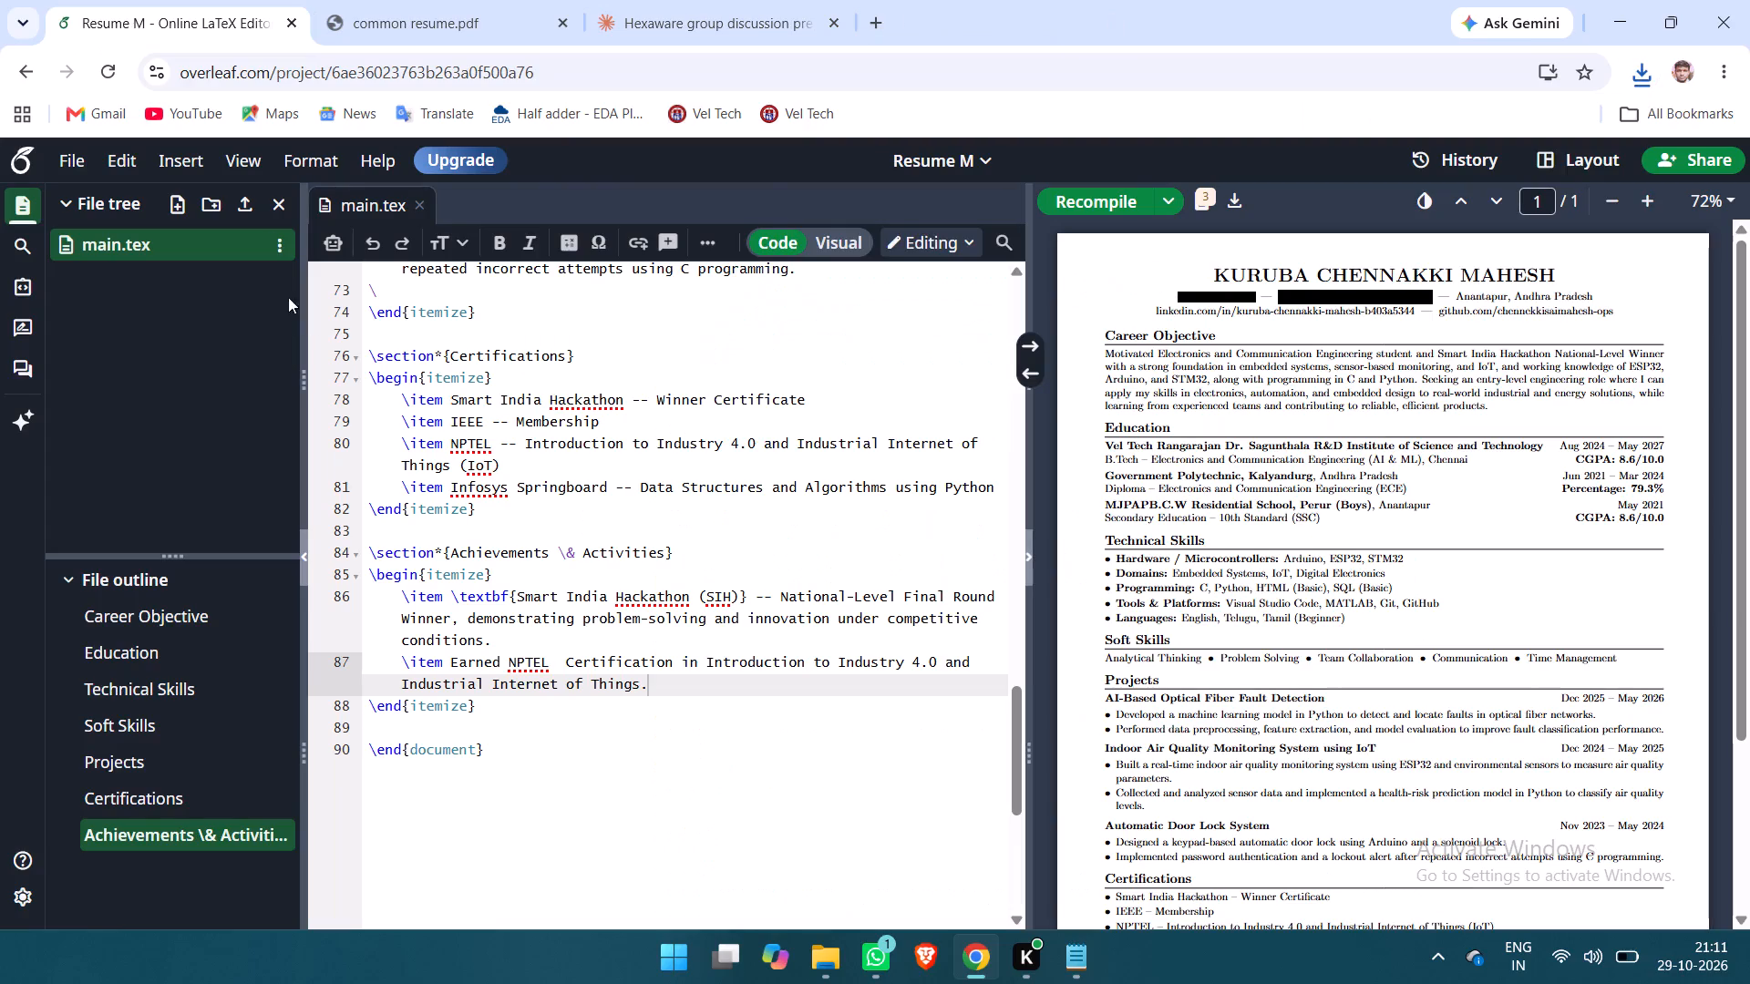
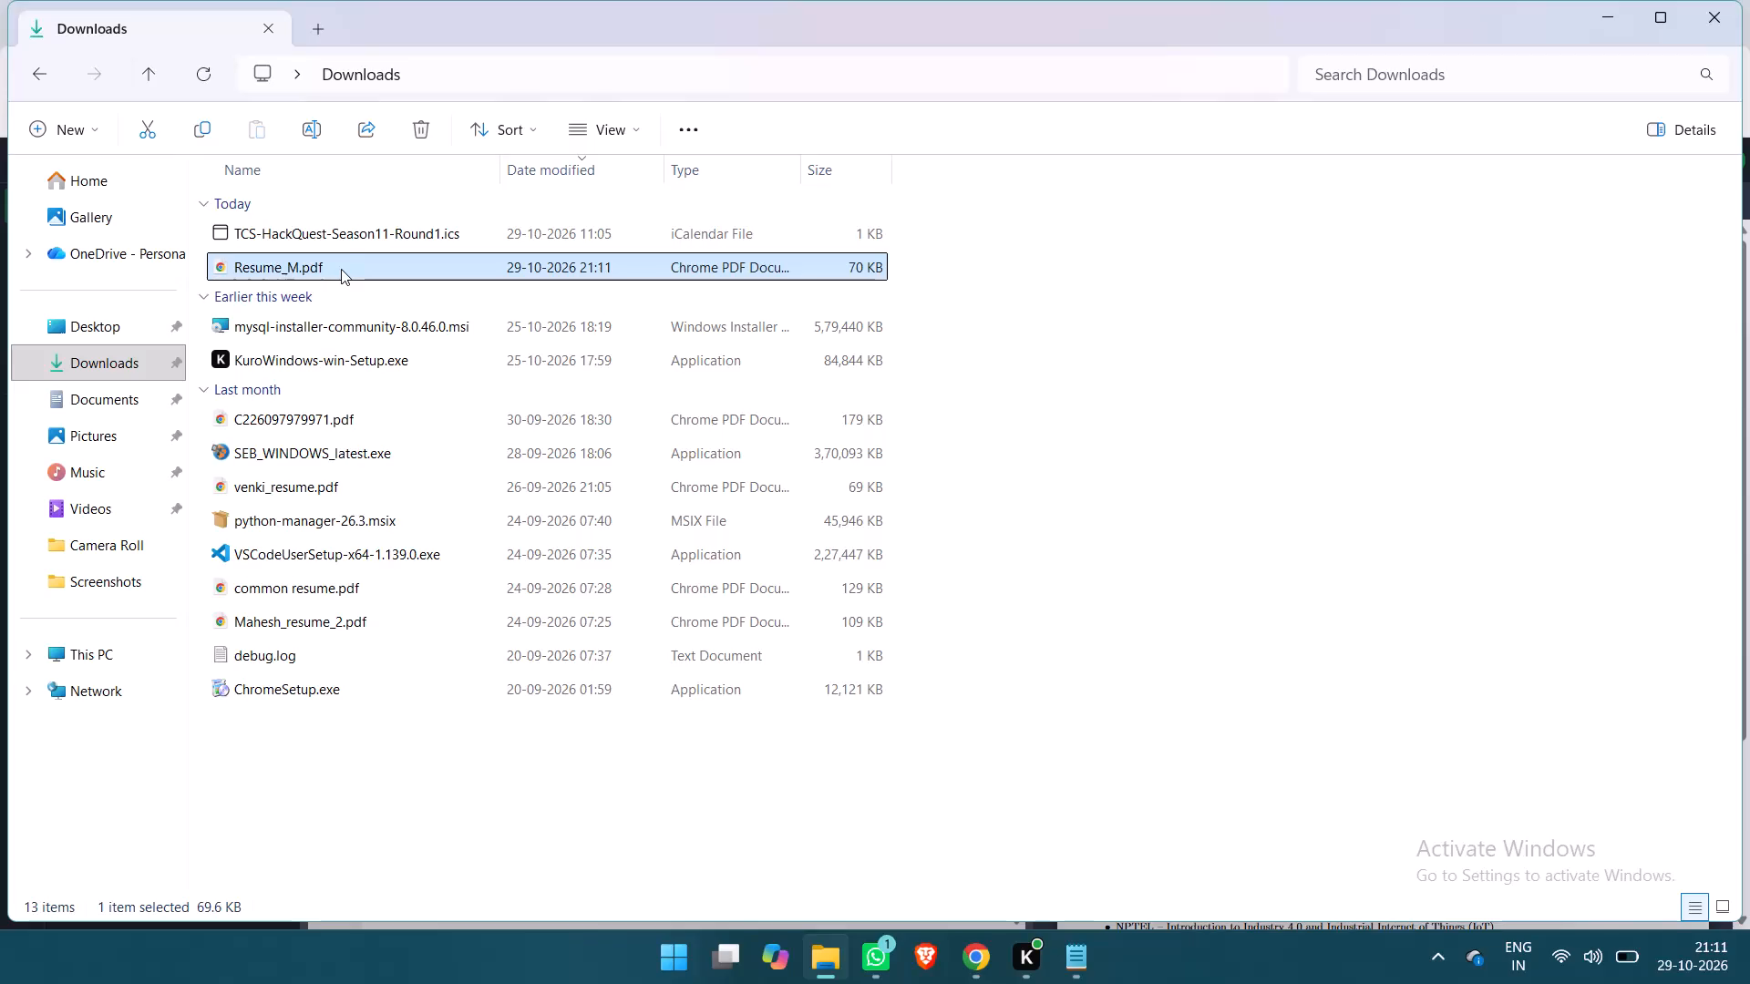
Copy the downloaded Resume_M.pdf file in the Downloads folder.
click(204, 129)
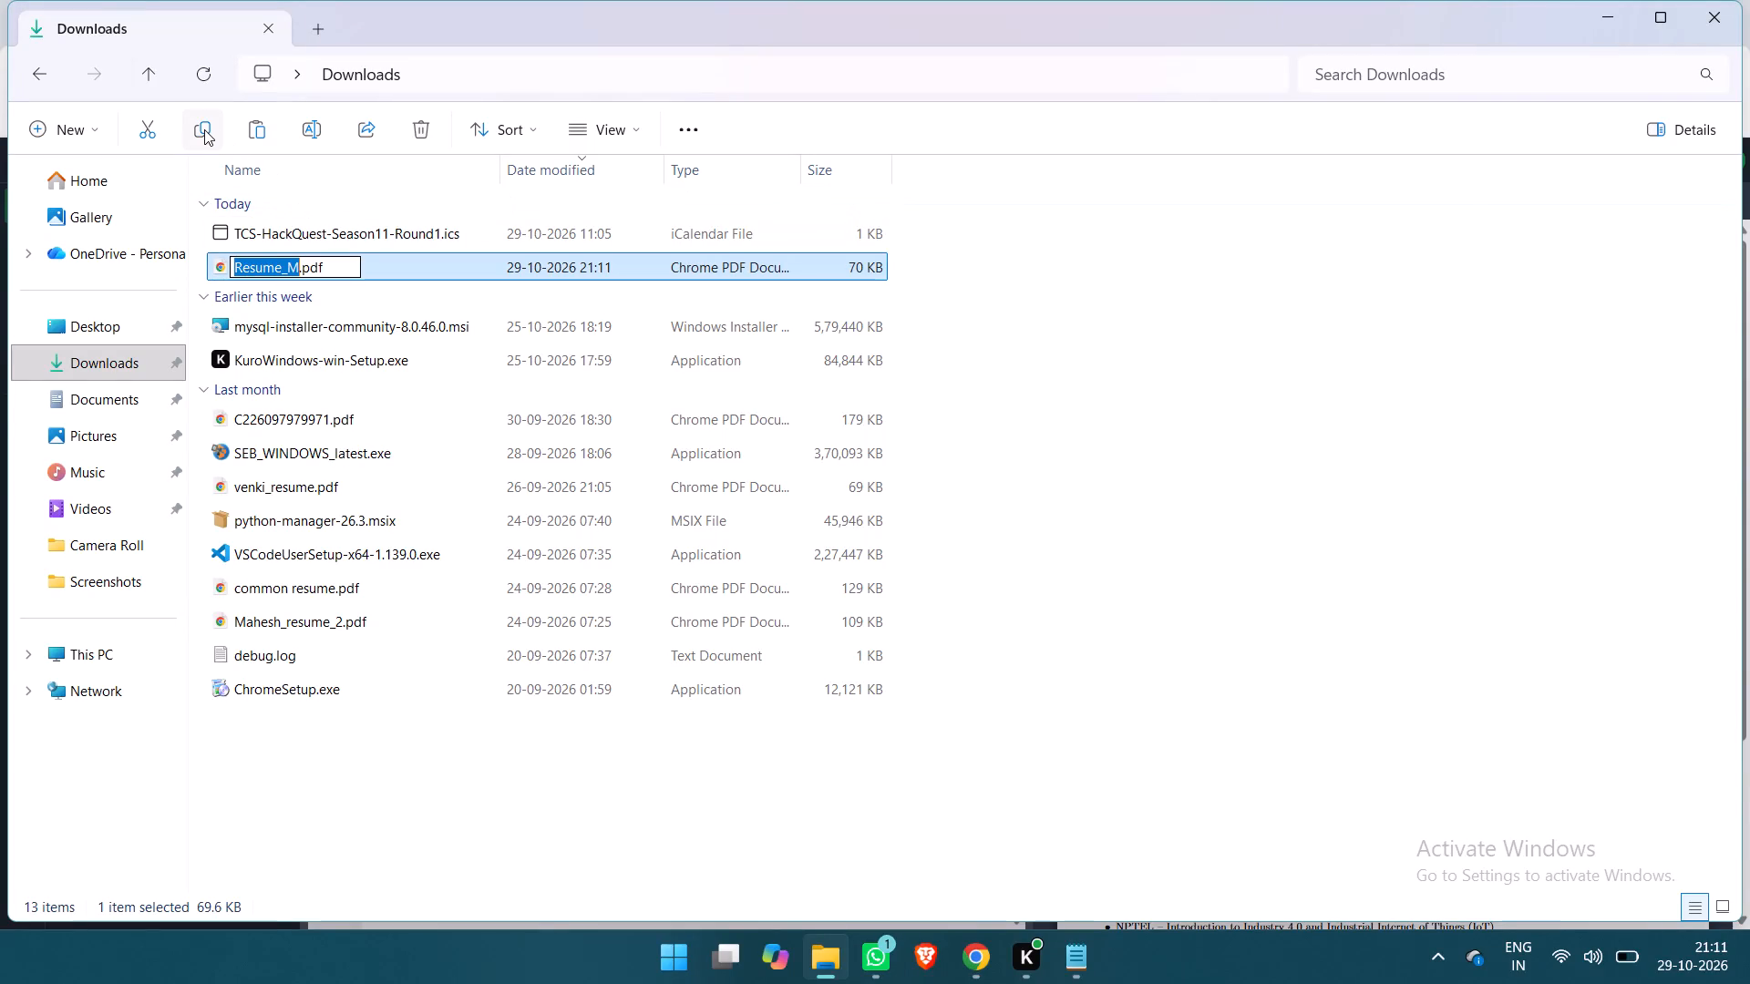
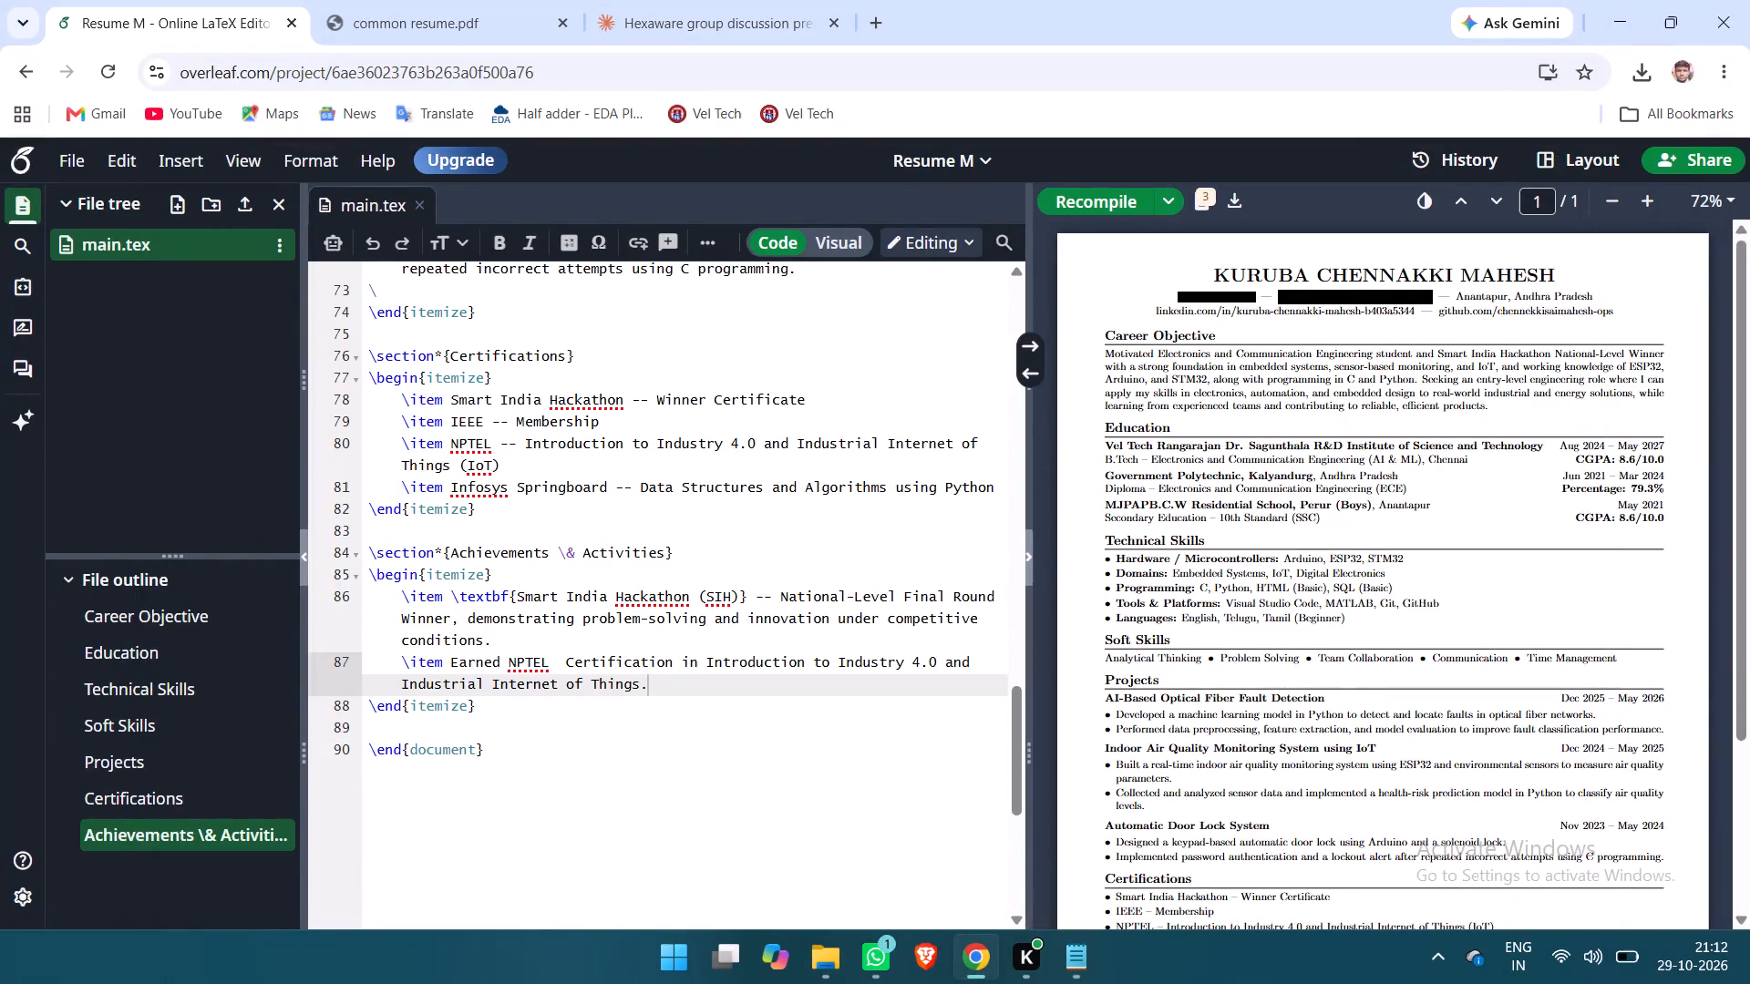
Check the compiled resume preview through the Achievements & Activities section and minimize the browser window.
scroll(1311, 370, up, 1)
scroll(1441, 523, down, 4)
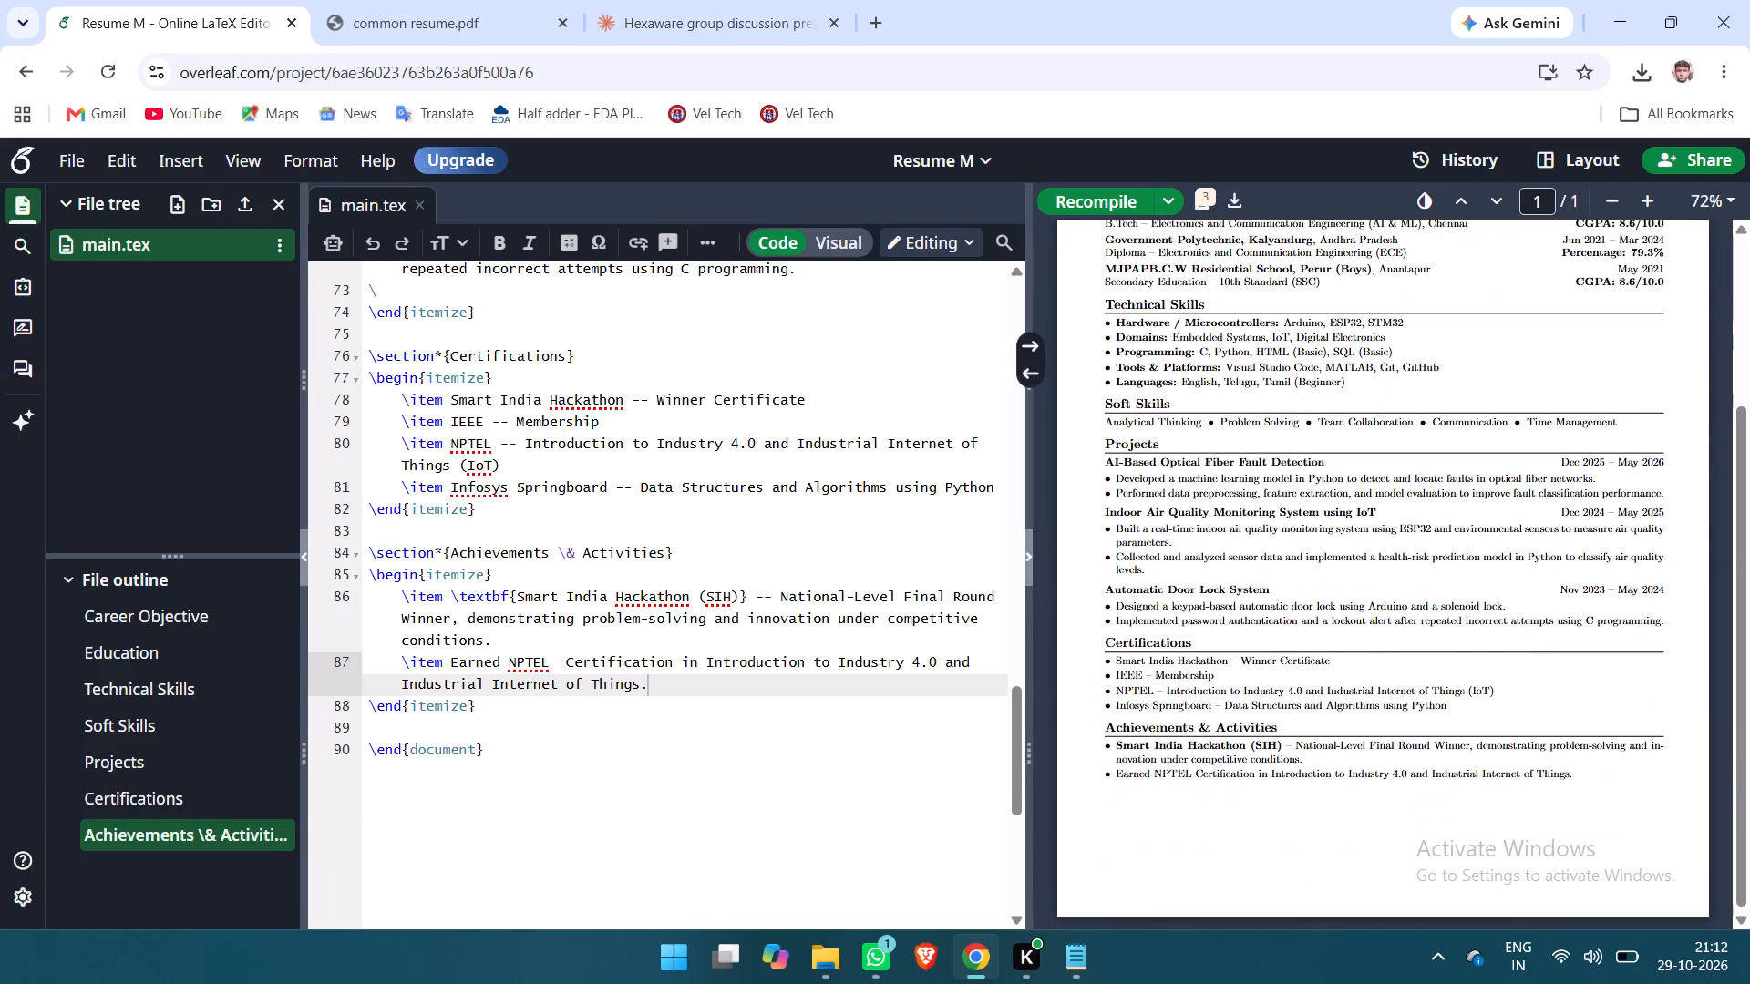
scroll(1441, 523, up, 3)
click(1618, 9)
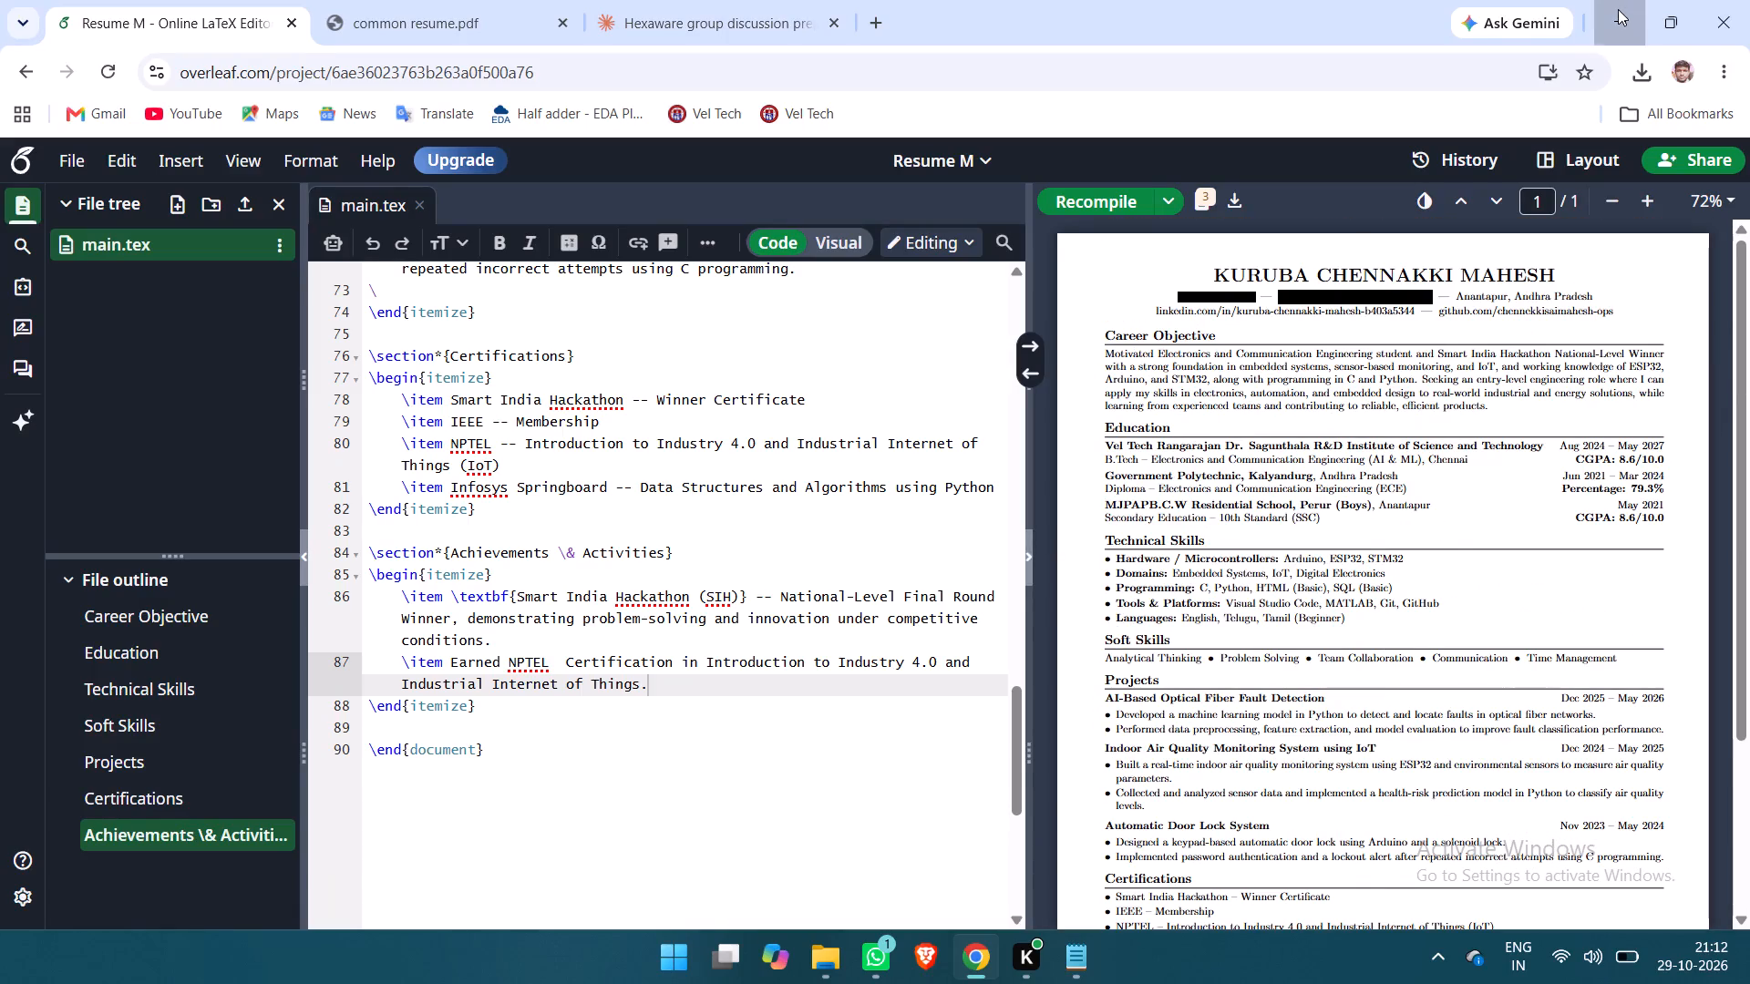
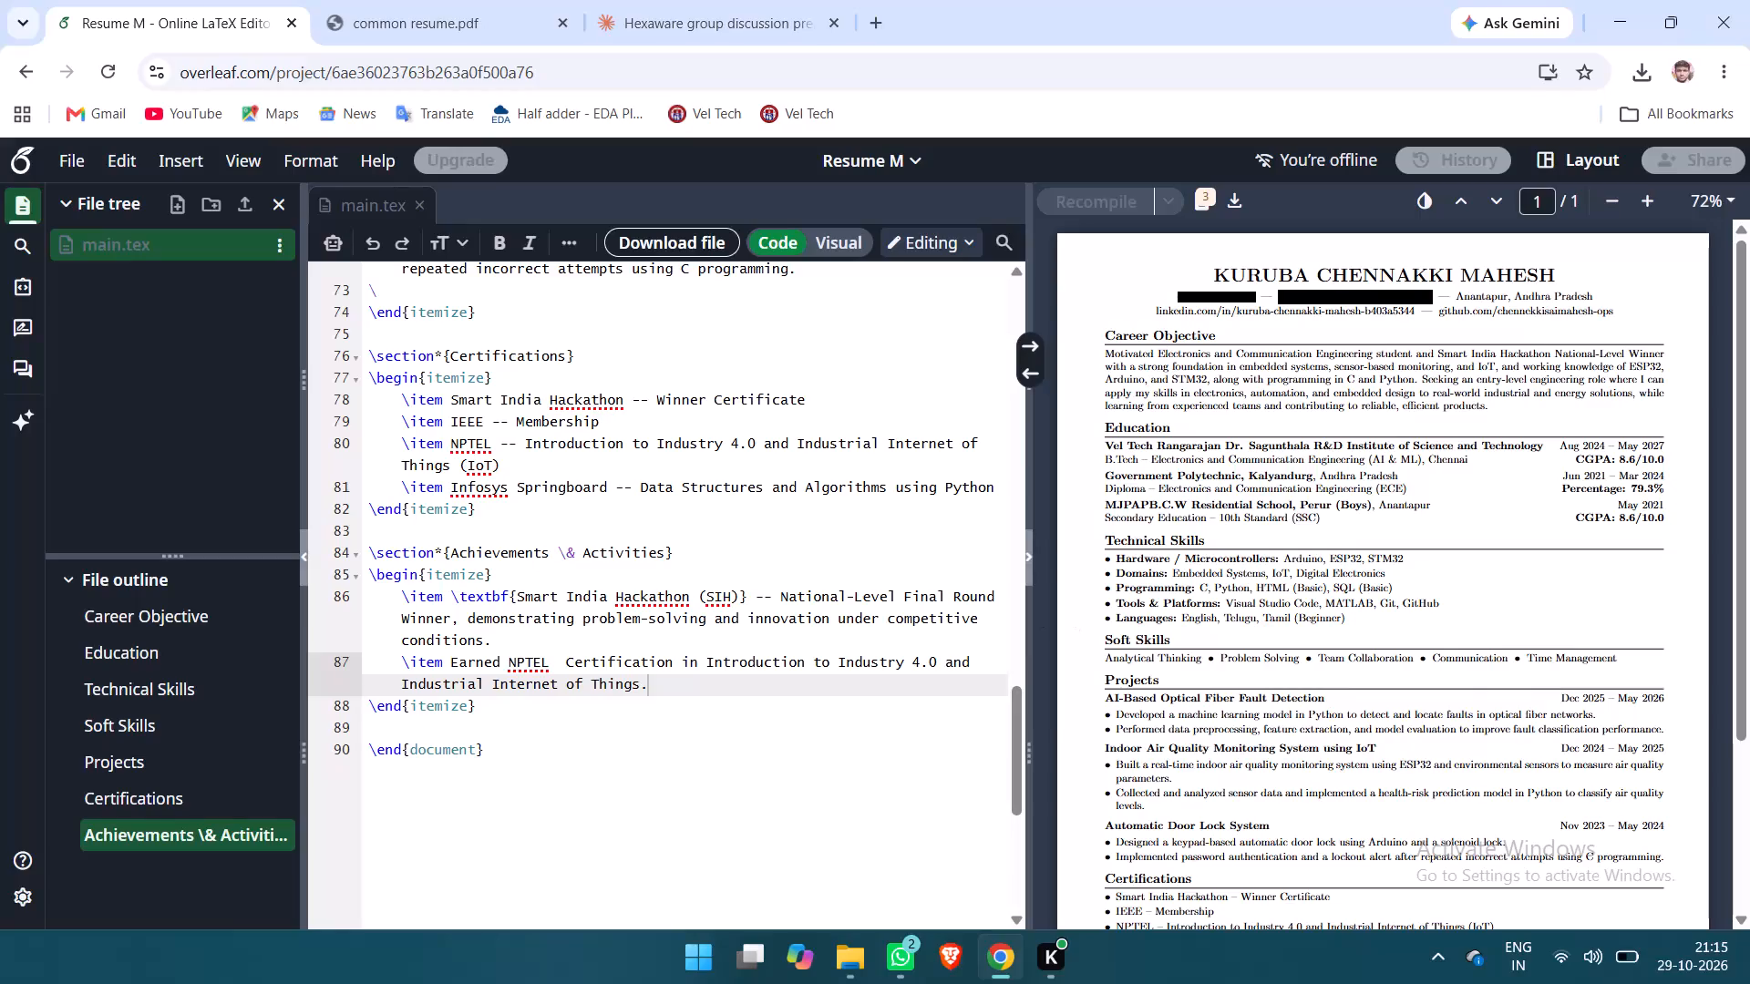
Jump from the compiled preview to the source of the "Performed data preprocessing" bullet under AI-Based Optical Fiber Fault Detection.
double_click(1184, 723)
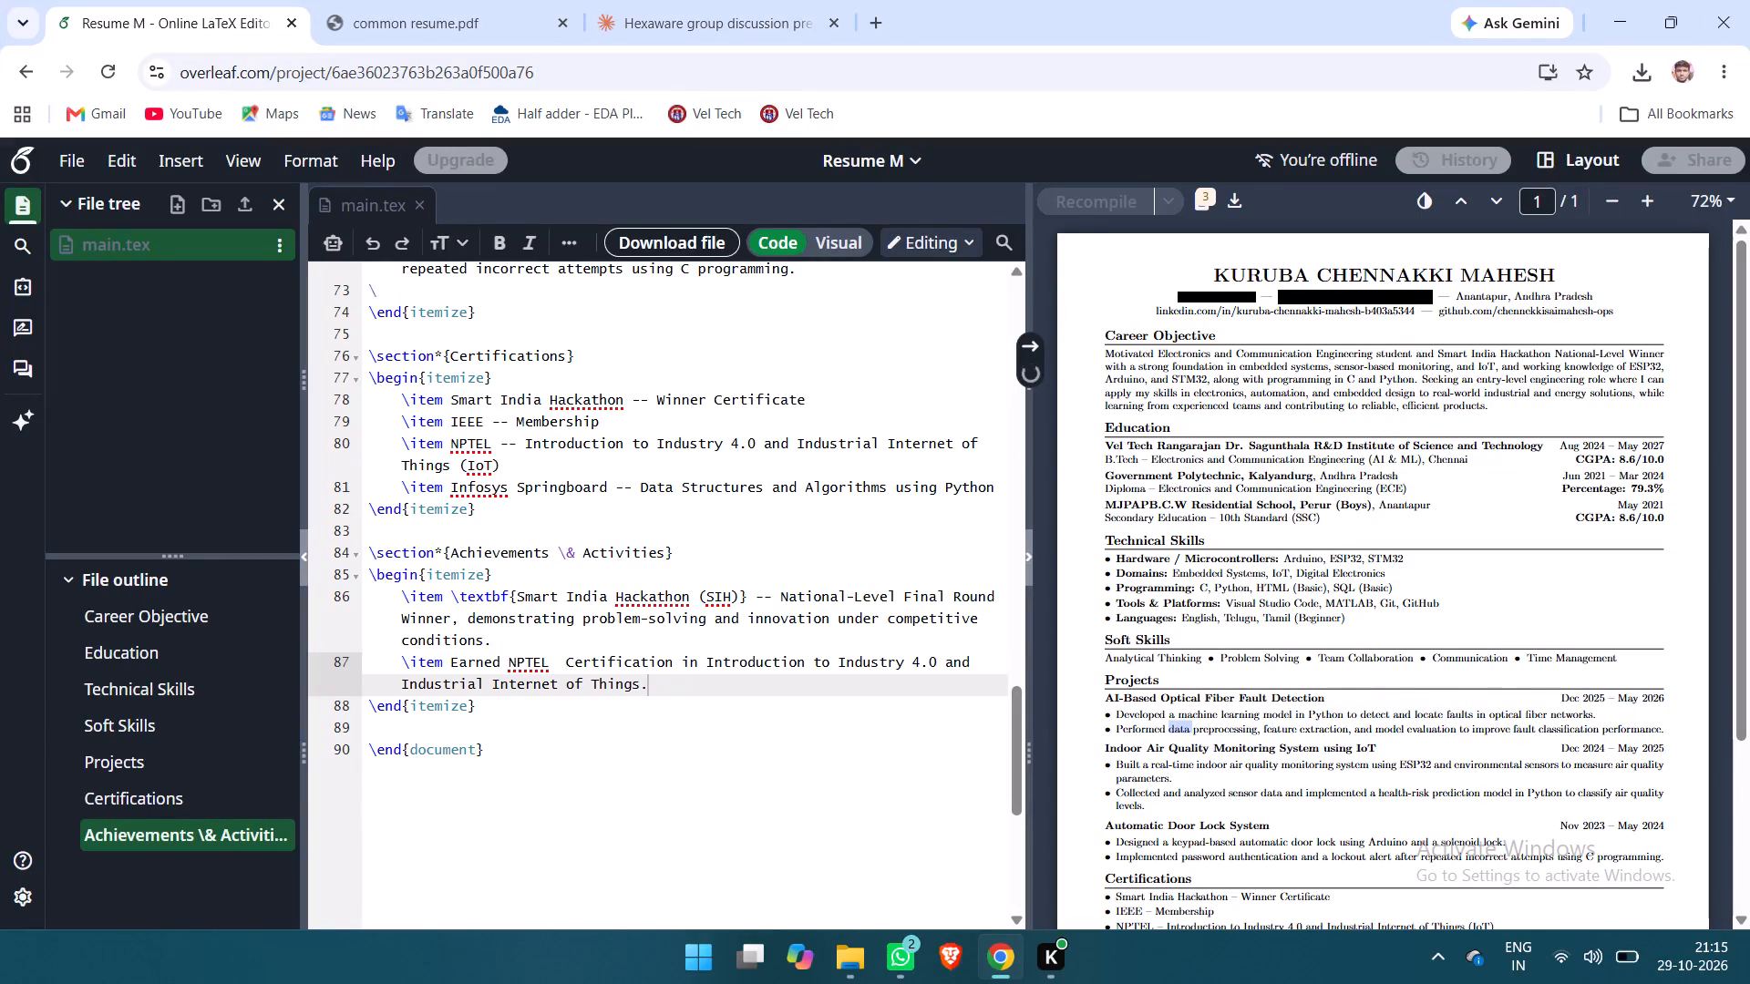
scroll(687, 714, down, 1)
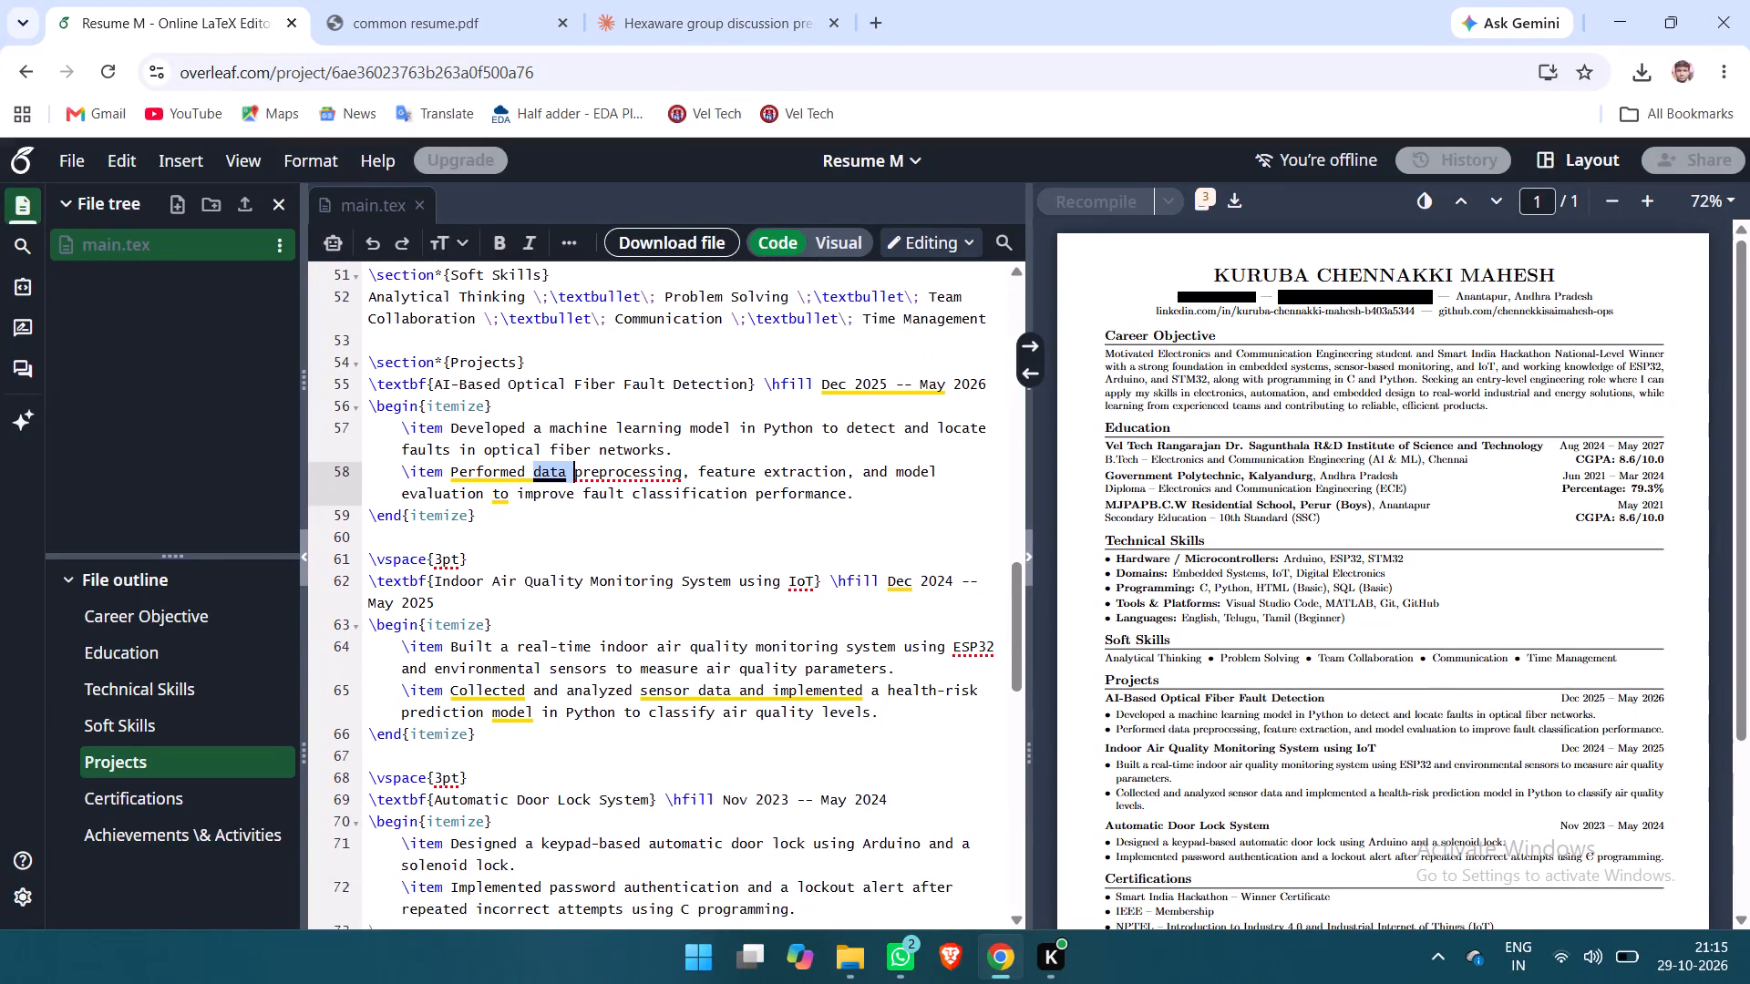
Copy the Projects source from the AI-Based Optical Fiber Fault Detection heading through the last Automatic Door Lock System bullet.
scroll(687, 714, down, 1)
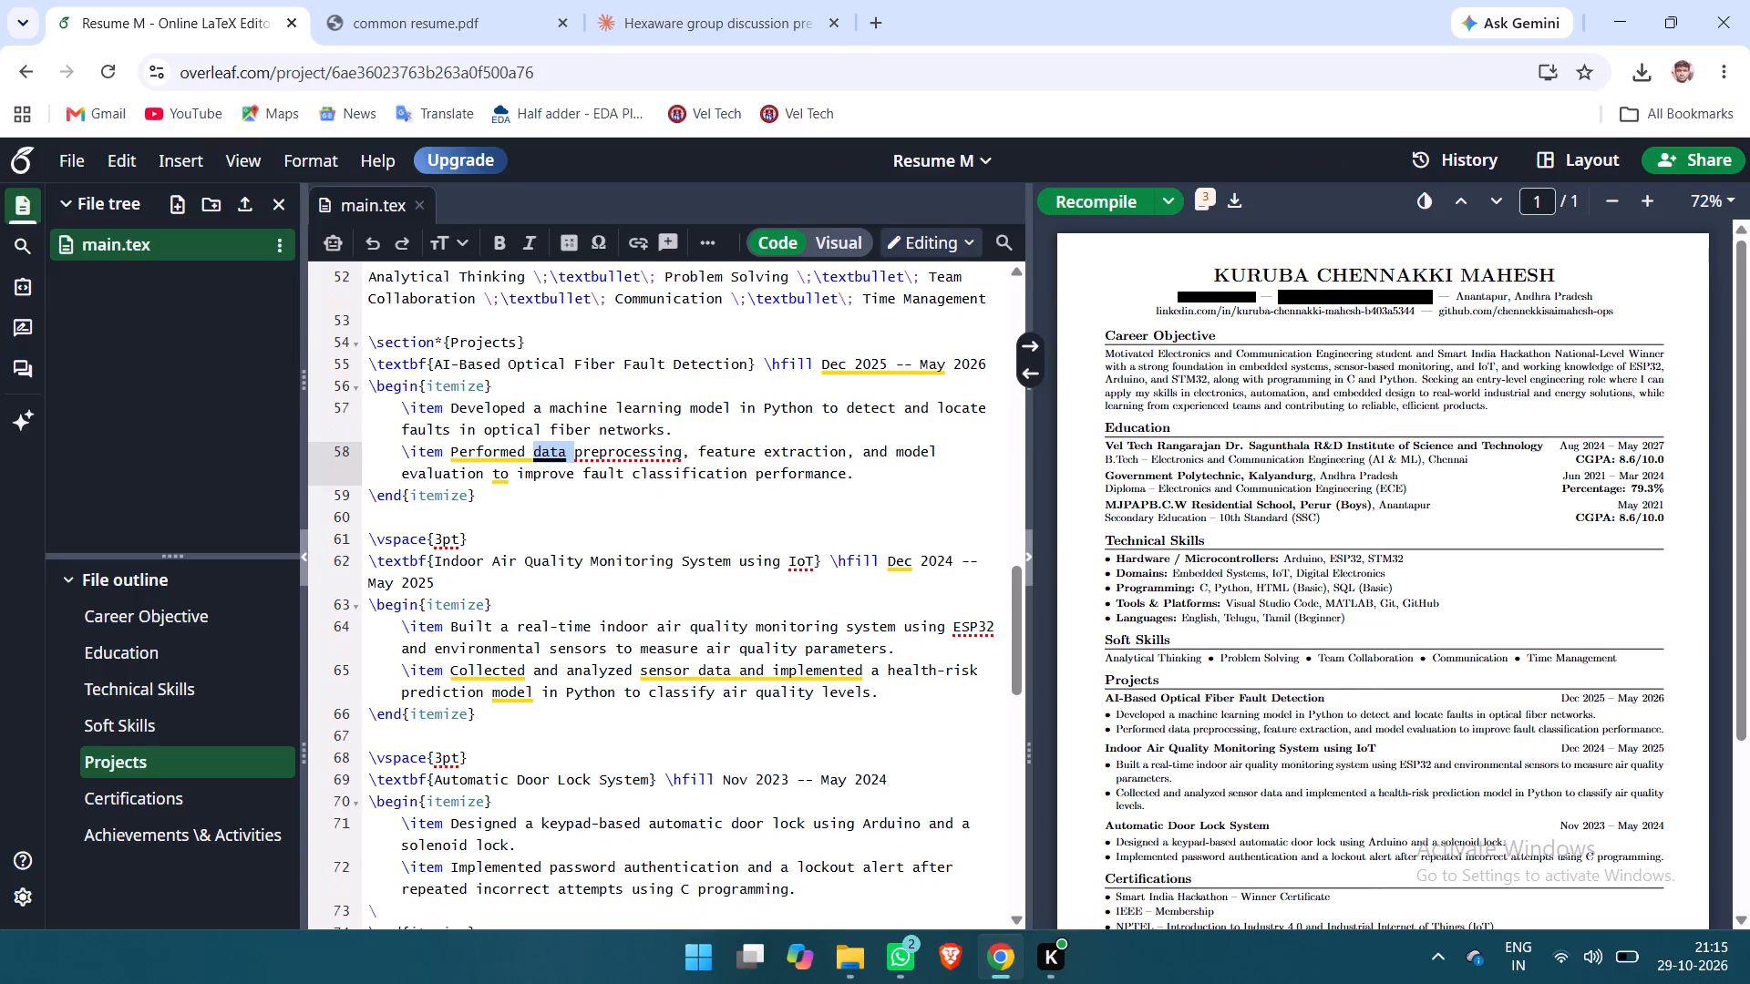
scroll(687, 714, down, 1)
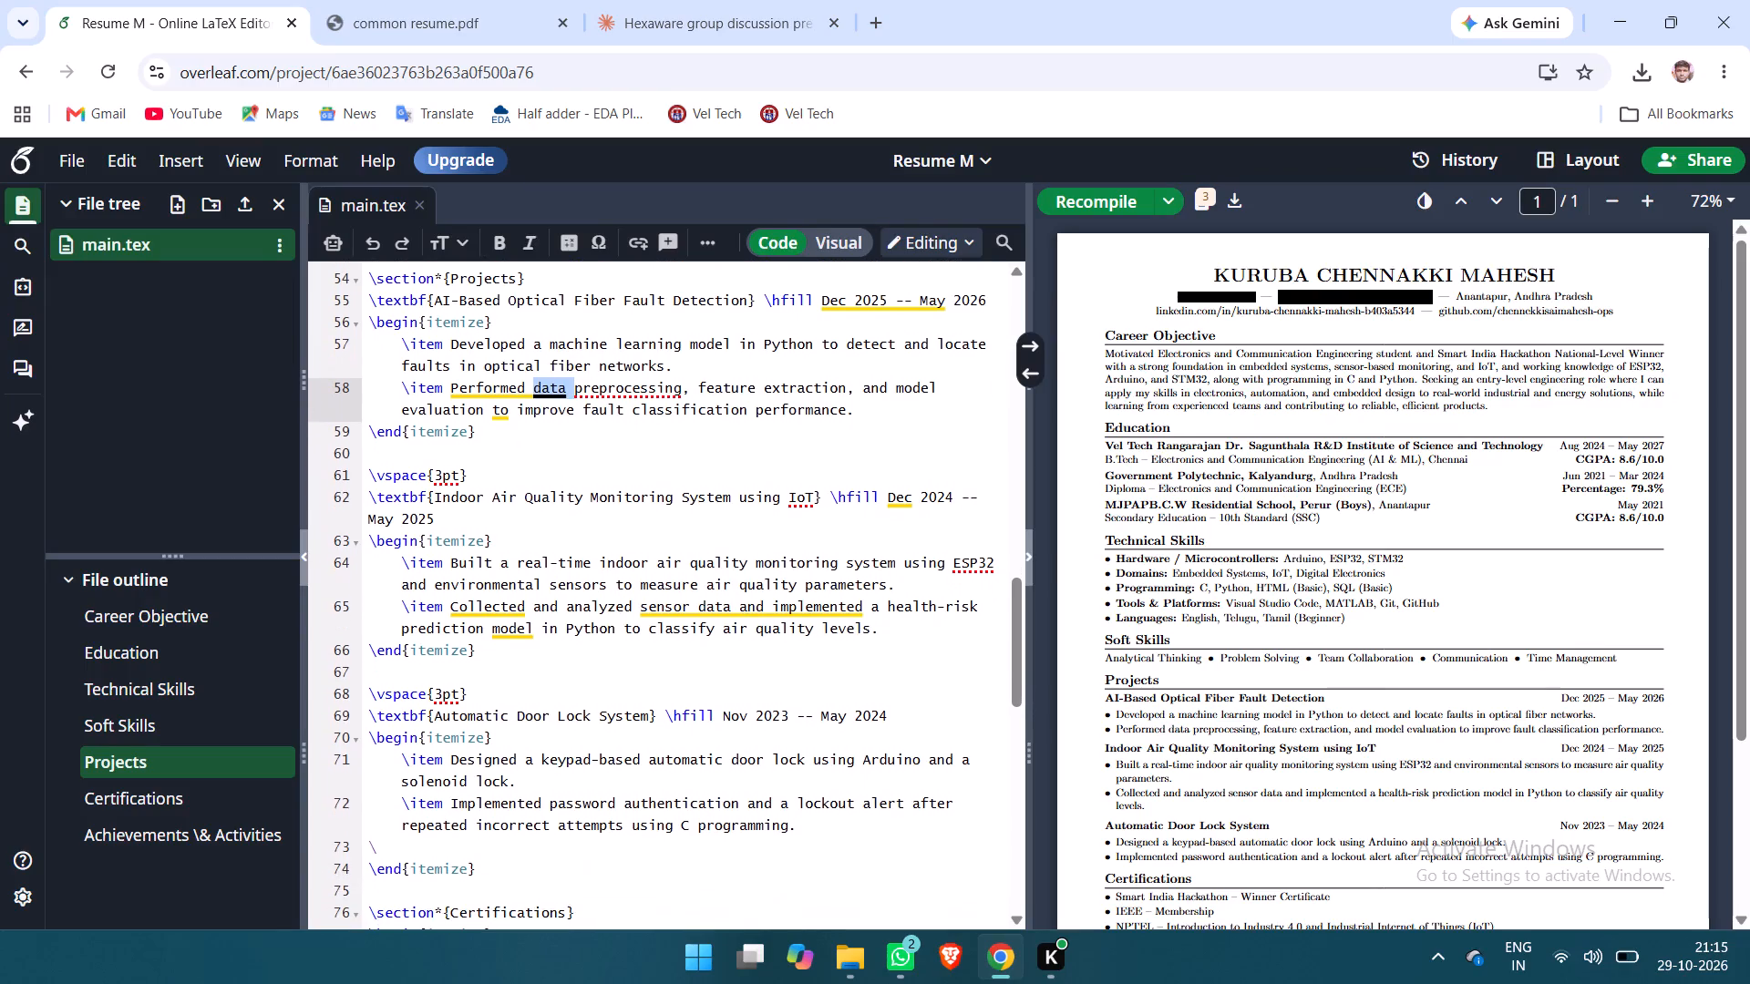
double_click(816, 840)
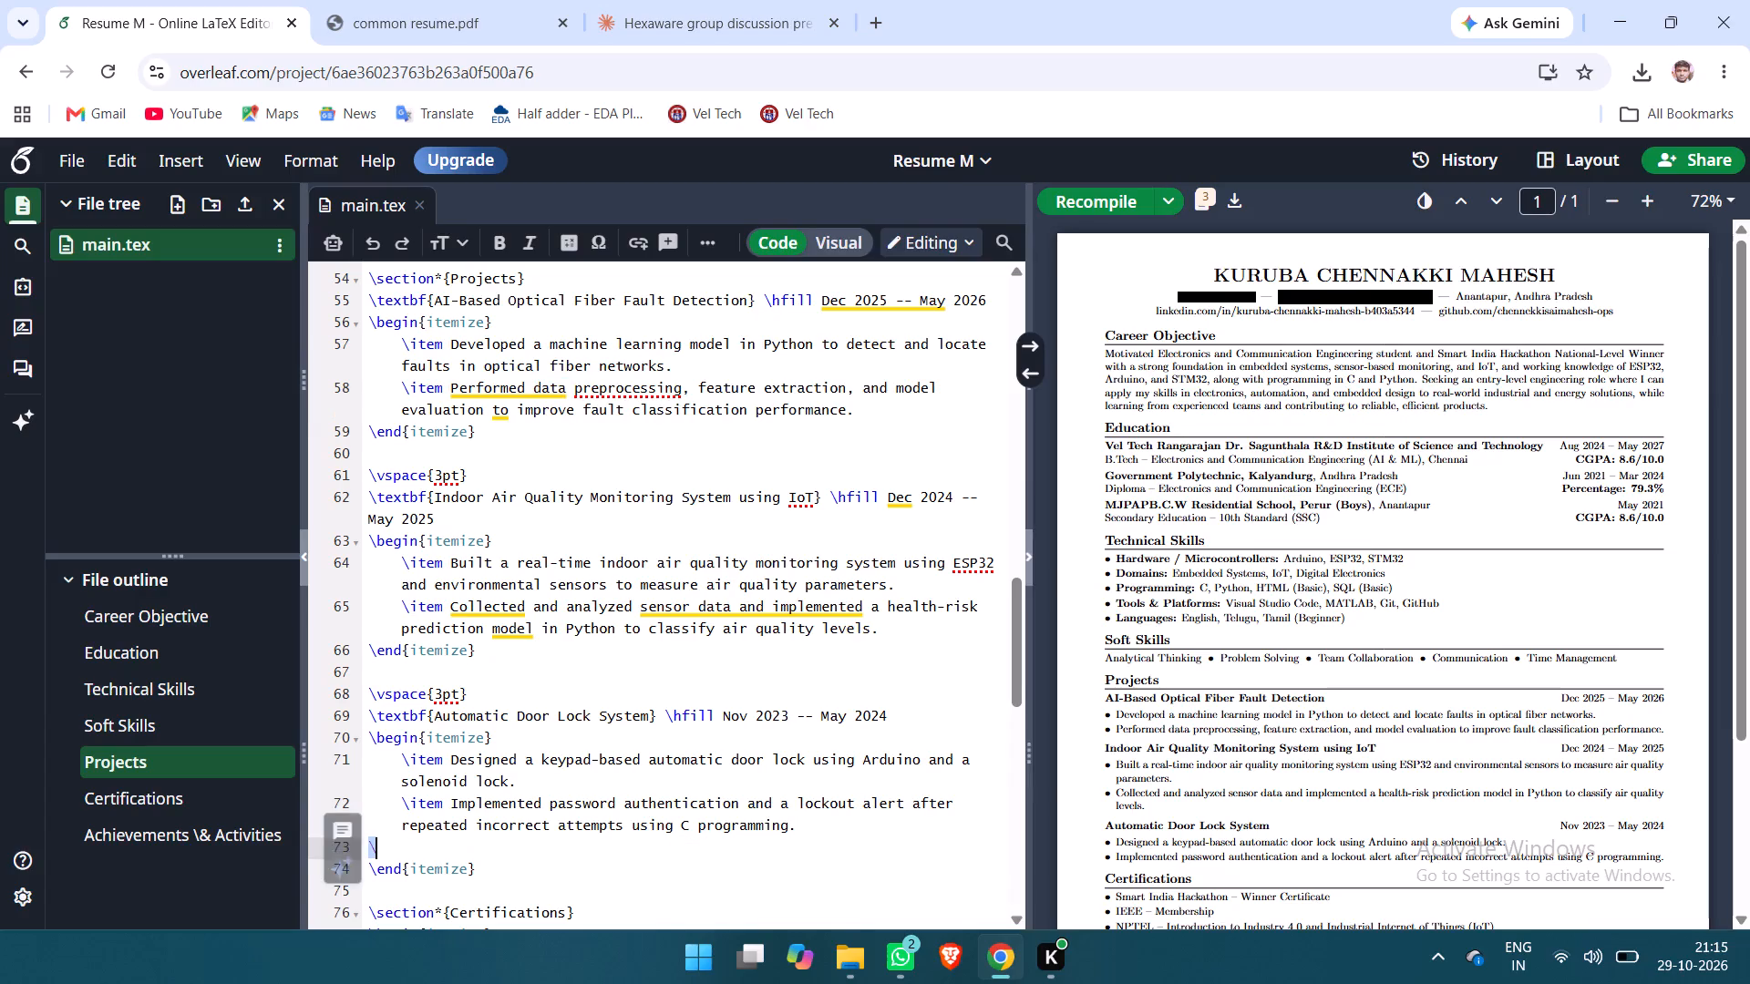
click(804, 829)
click(804, 829)
drag(804, 829, 386, 351)
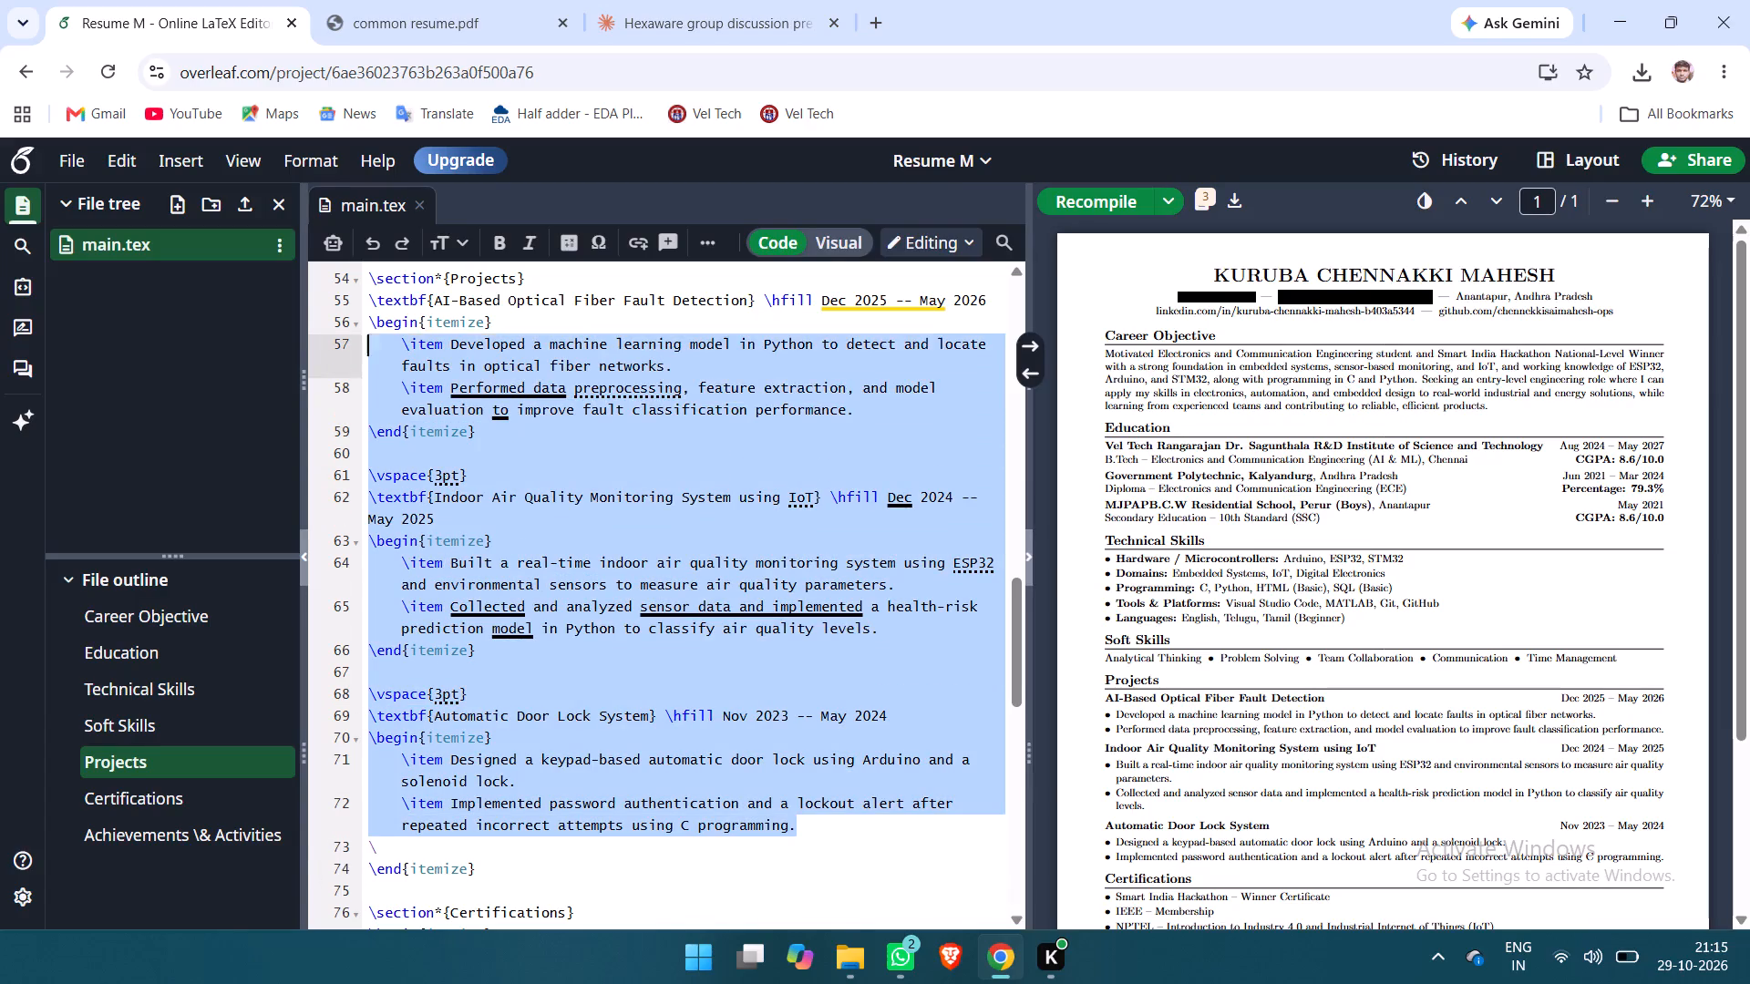
drag(386, 351, 395, 541)
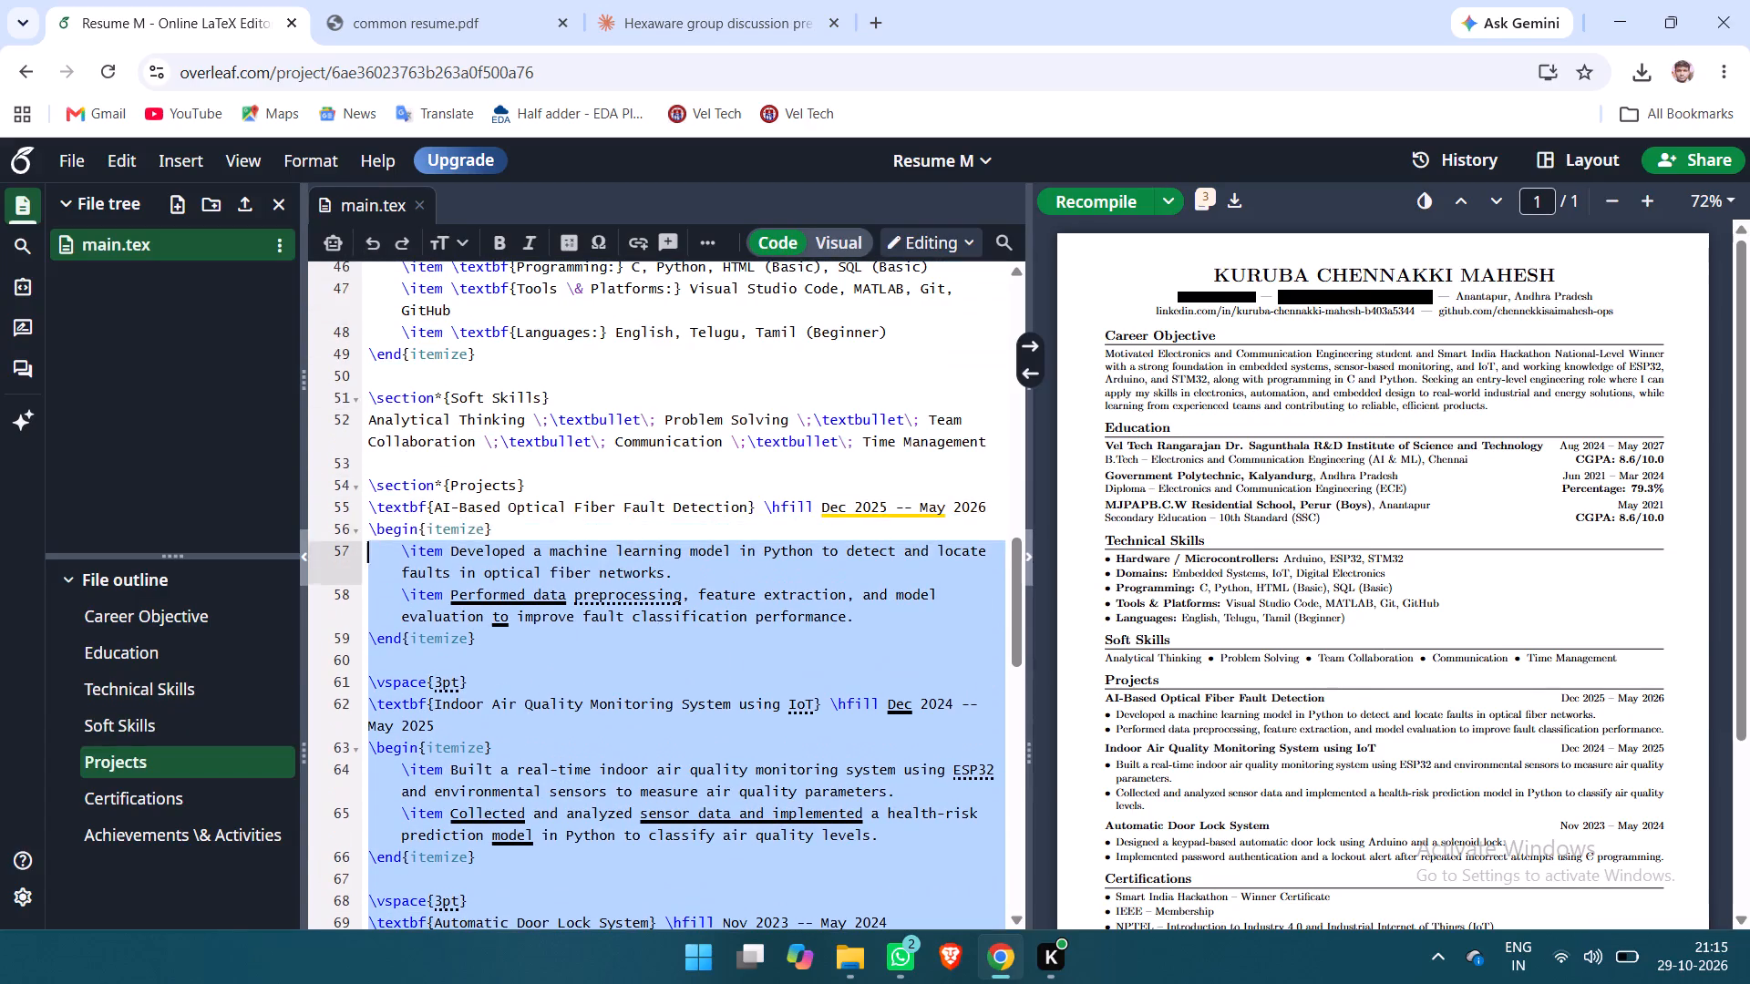
drag(395, 541, 371, 514)
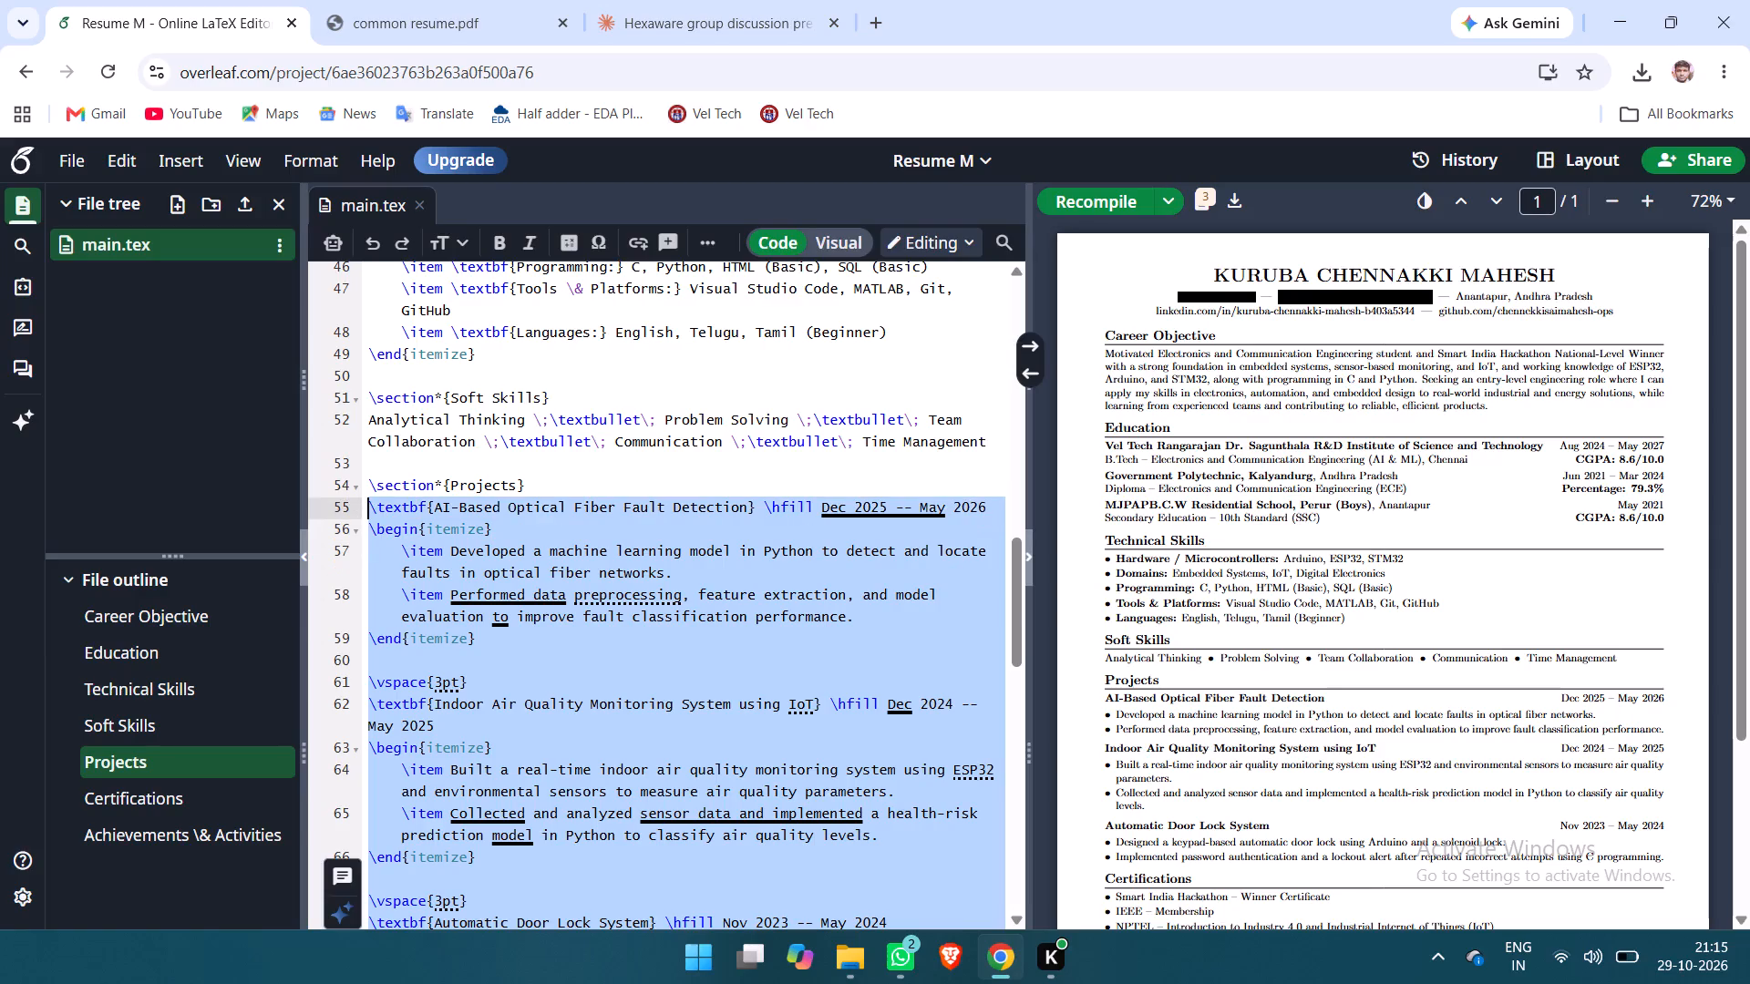
key(ctrl+c)
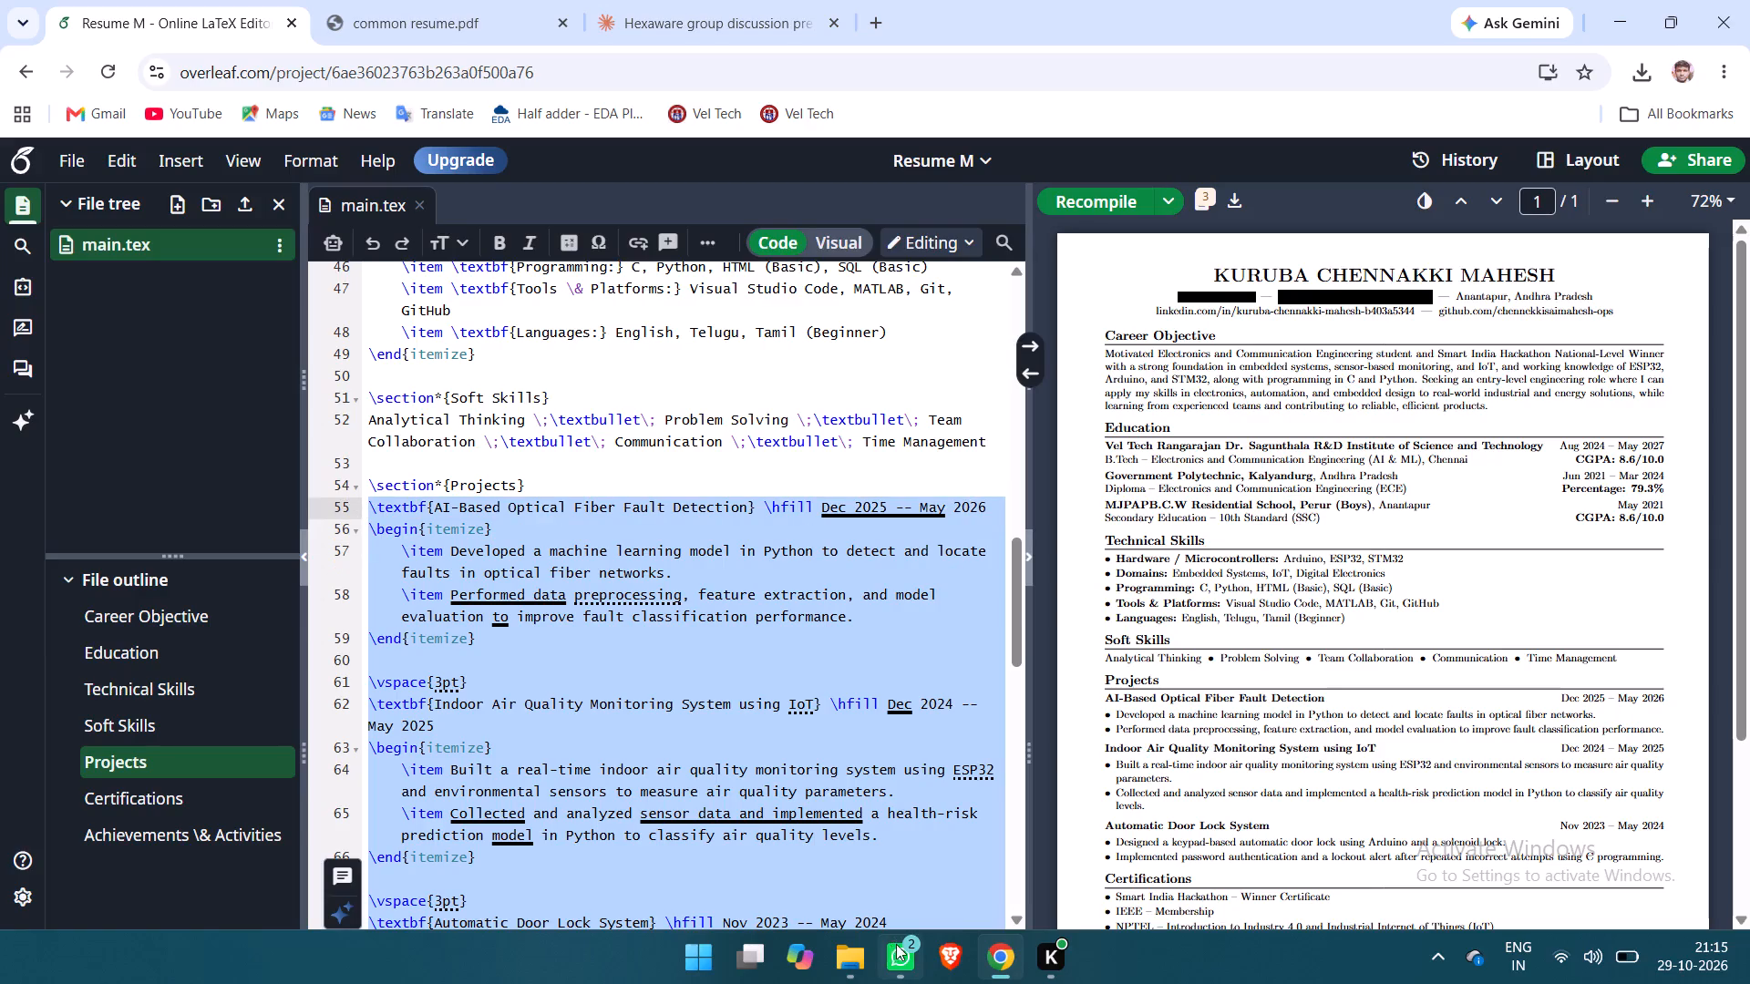
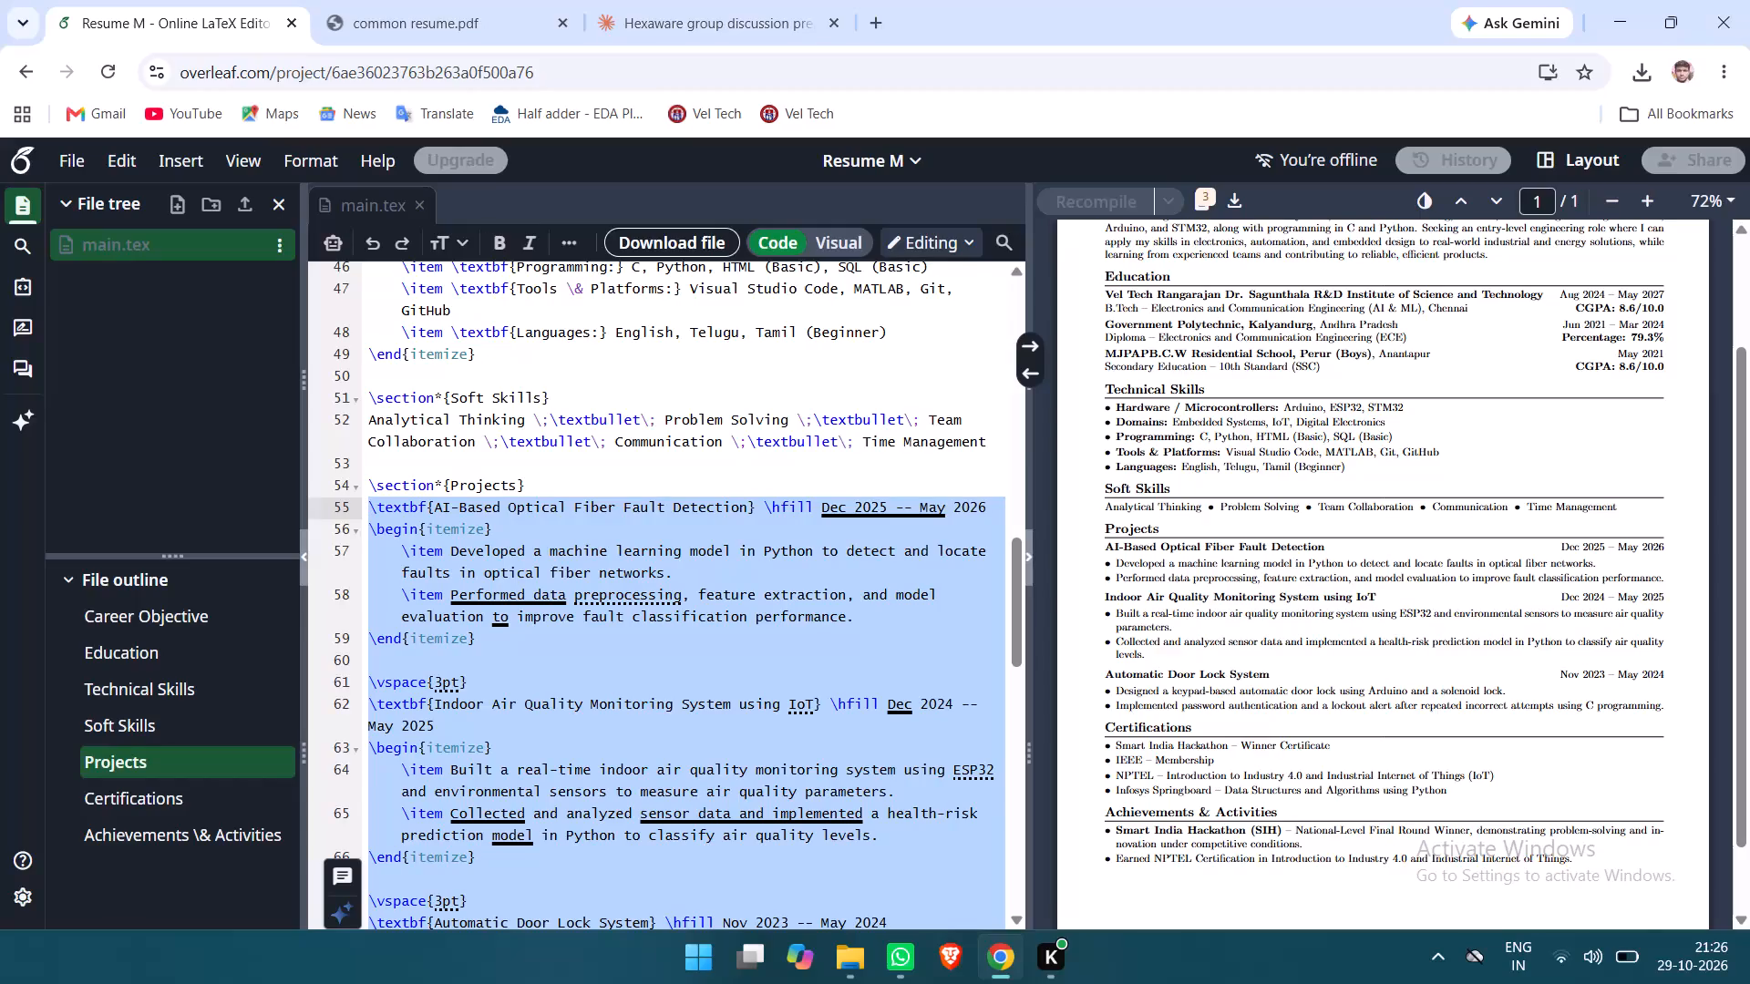
Open the downloaded Resume_M.pdf from the Downloads folder in File Explorer to compare it with the compiled resume preview.
scroll(1335, 504, down, 1)
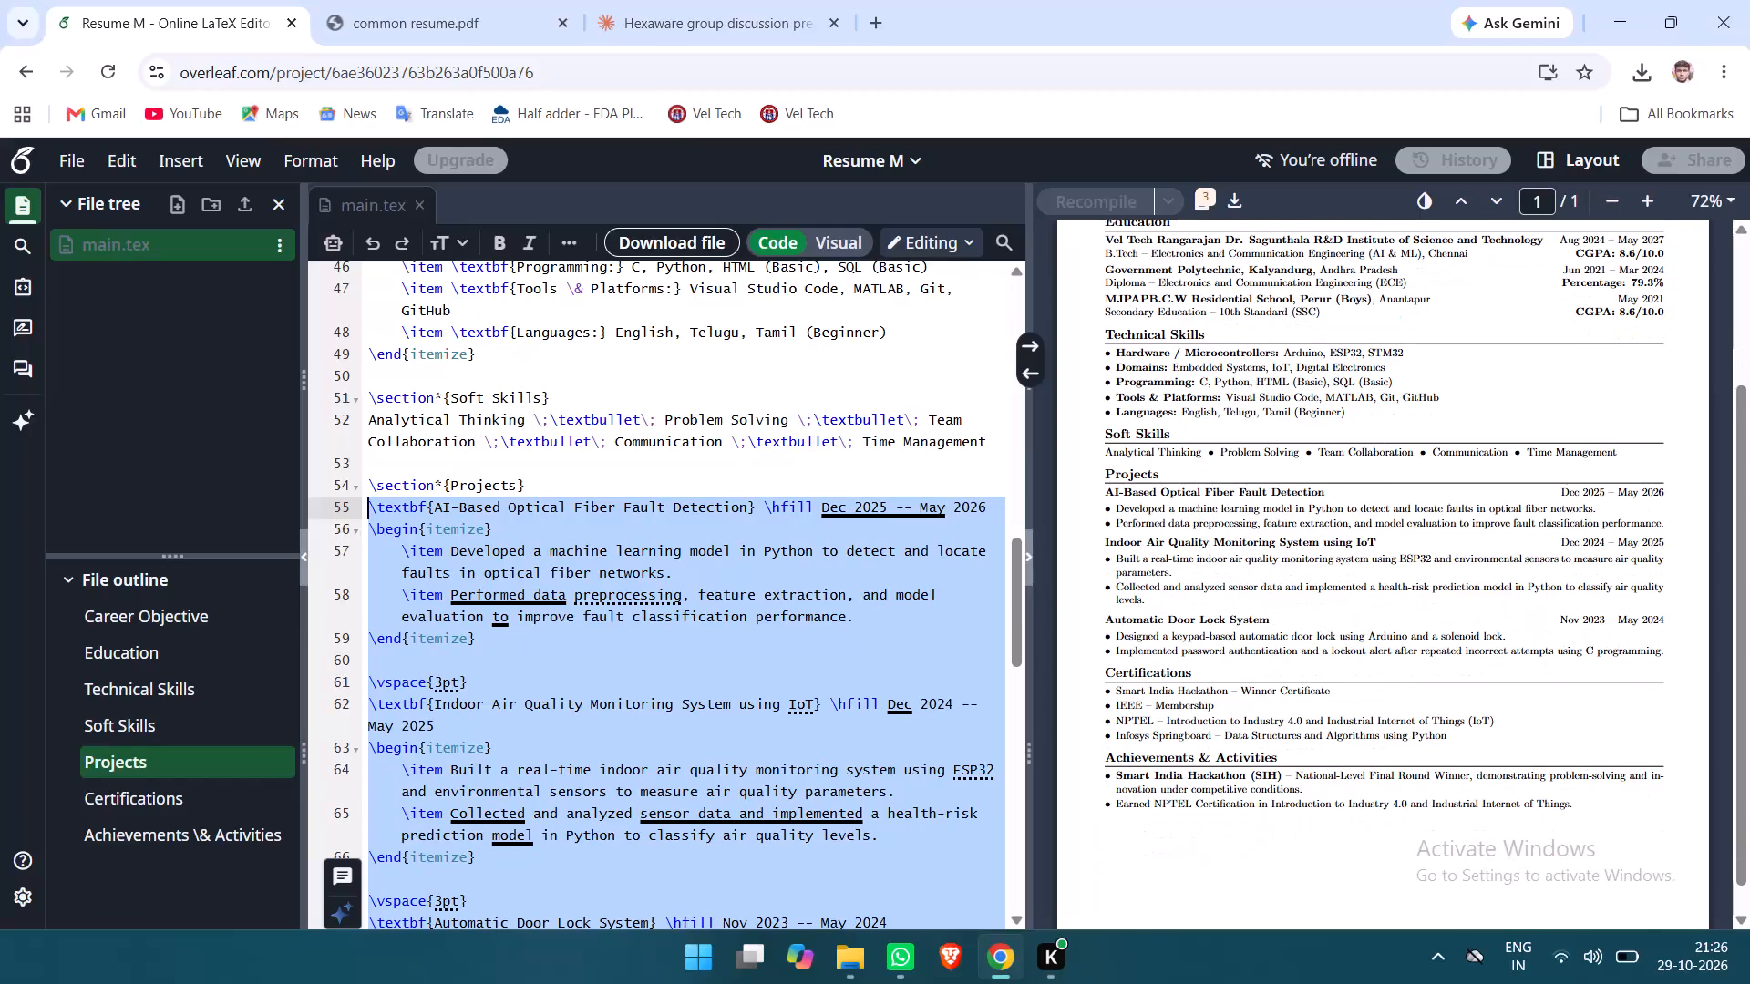
scroll(1335, 504, down, 1)
scroll(1335, 504, up, 2)
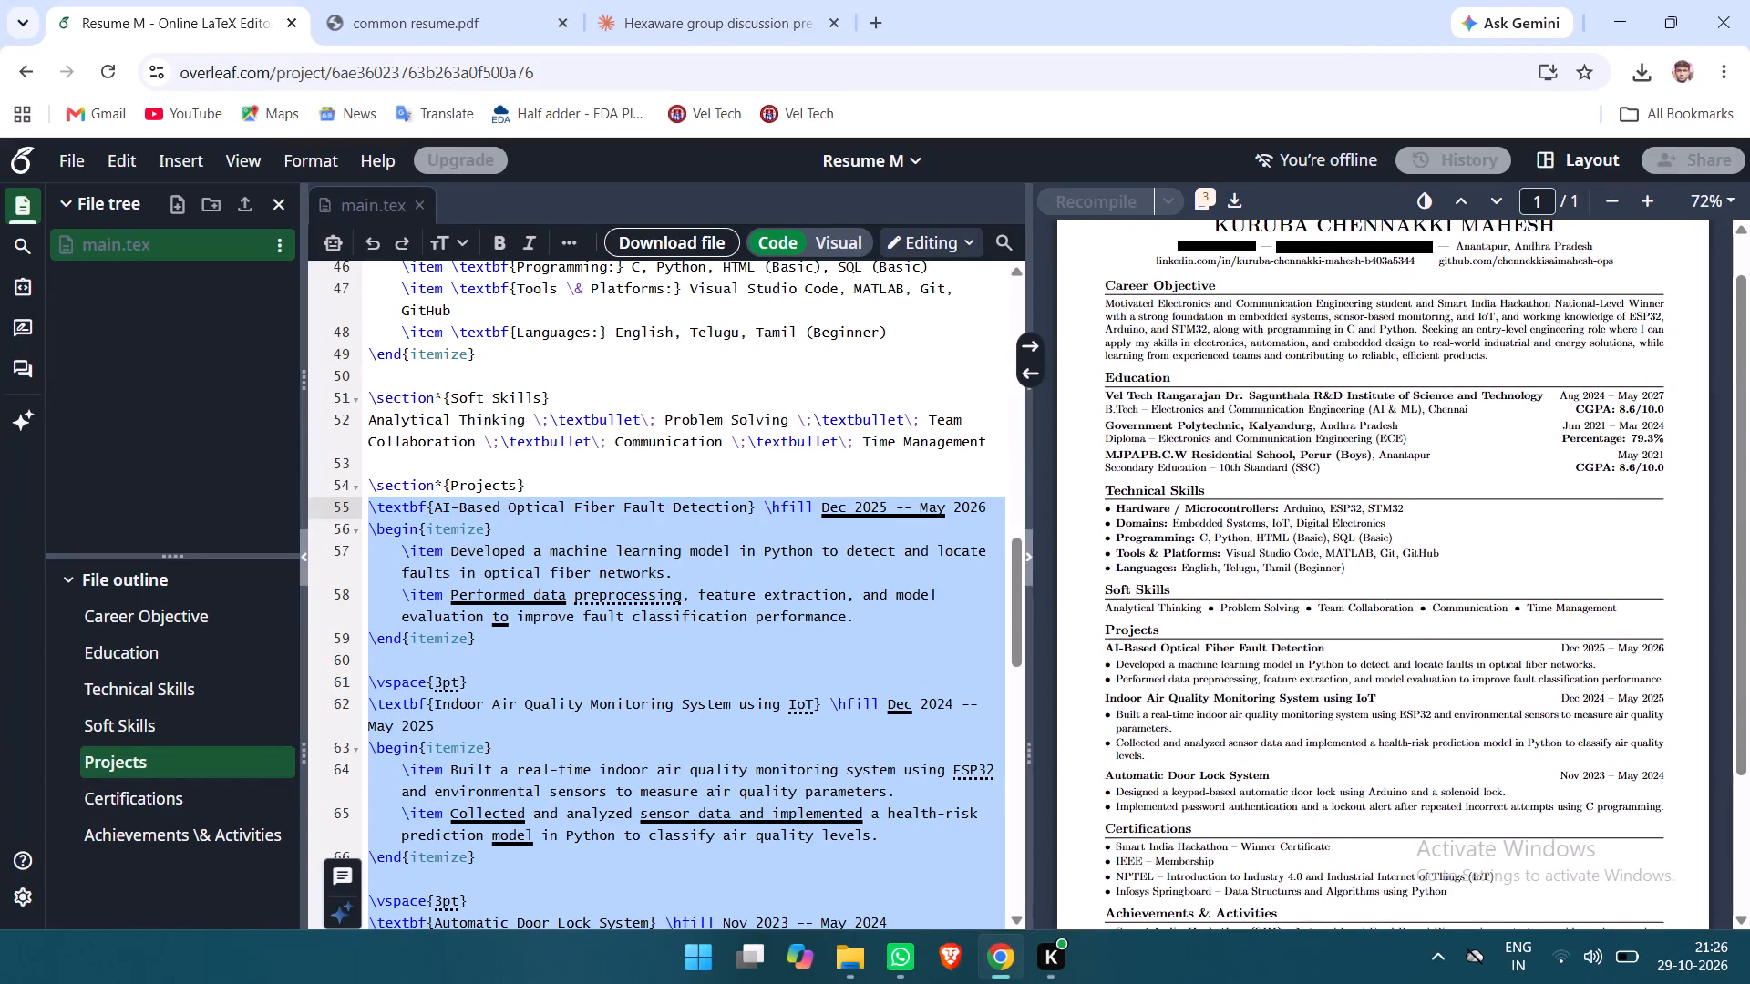
click(844, 968)
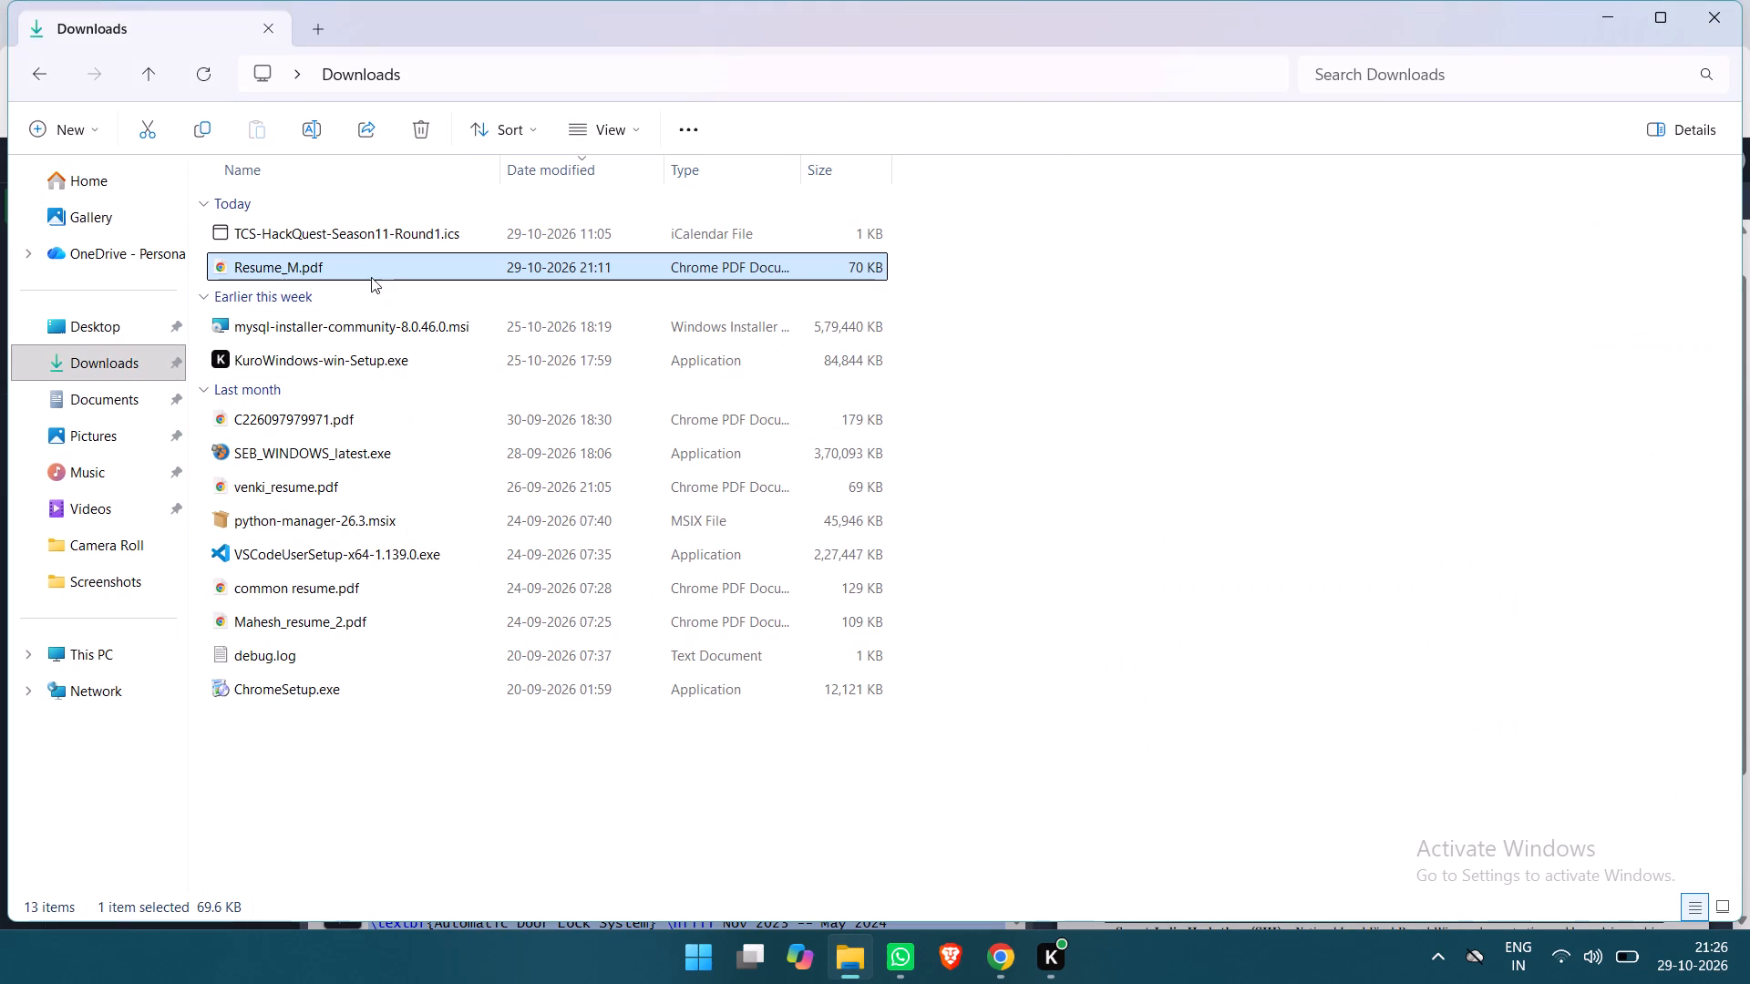
click(365, 270)
right_click(365, 270)
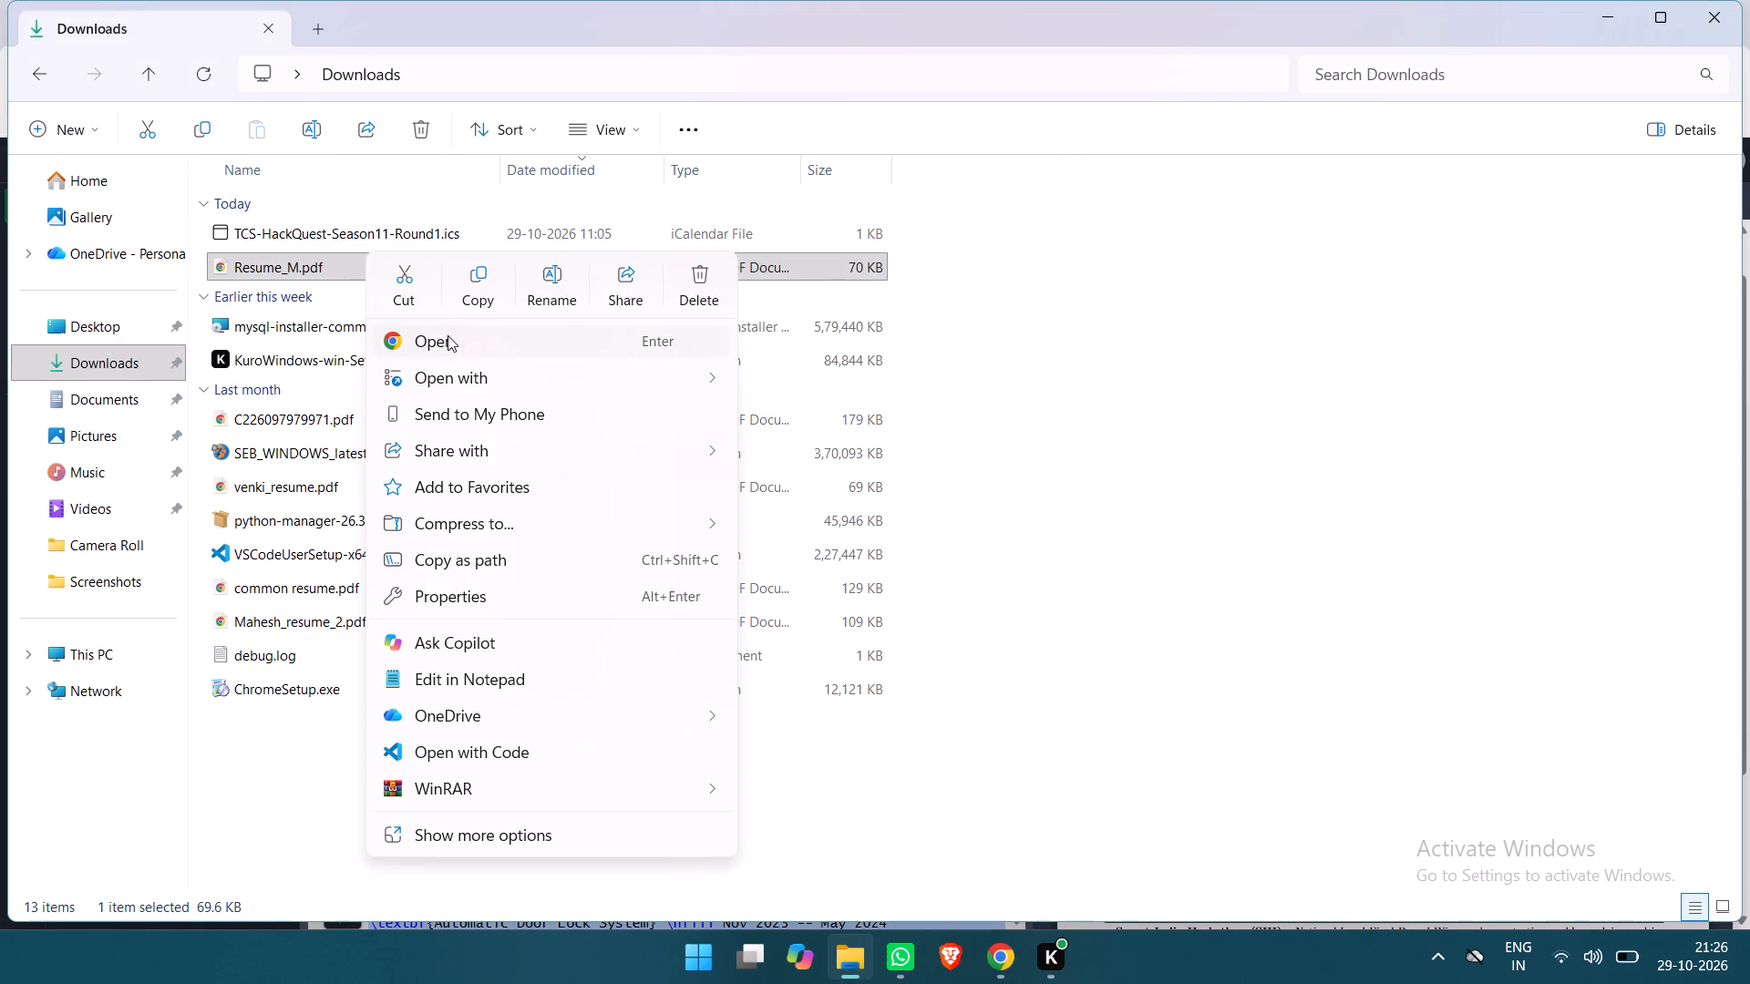
click(446, 337)
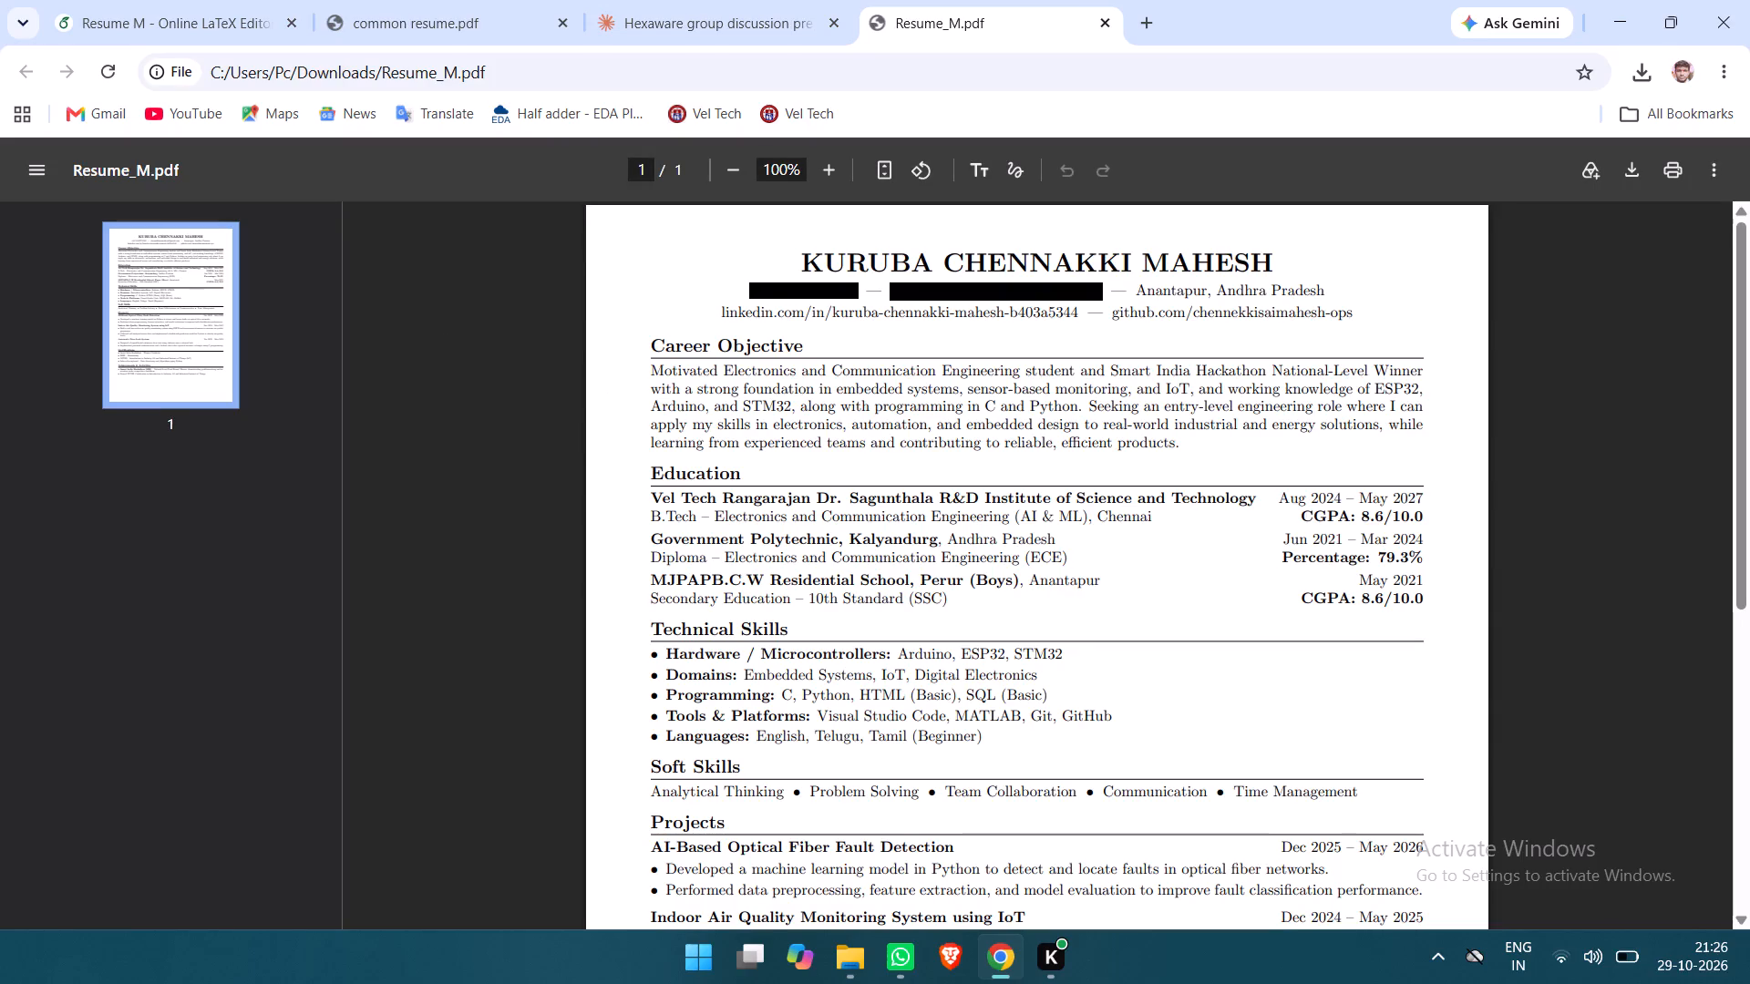
Review the downloaded Resume_M.pdf from the header through the Achievements & Activities section, checking content and layout.
scroll(787, 458, down, 3)
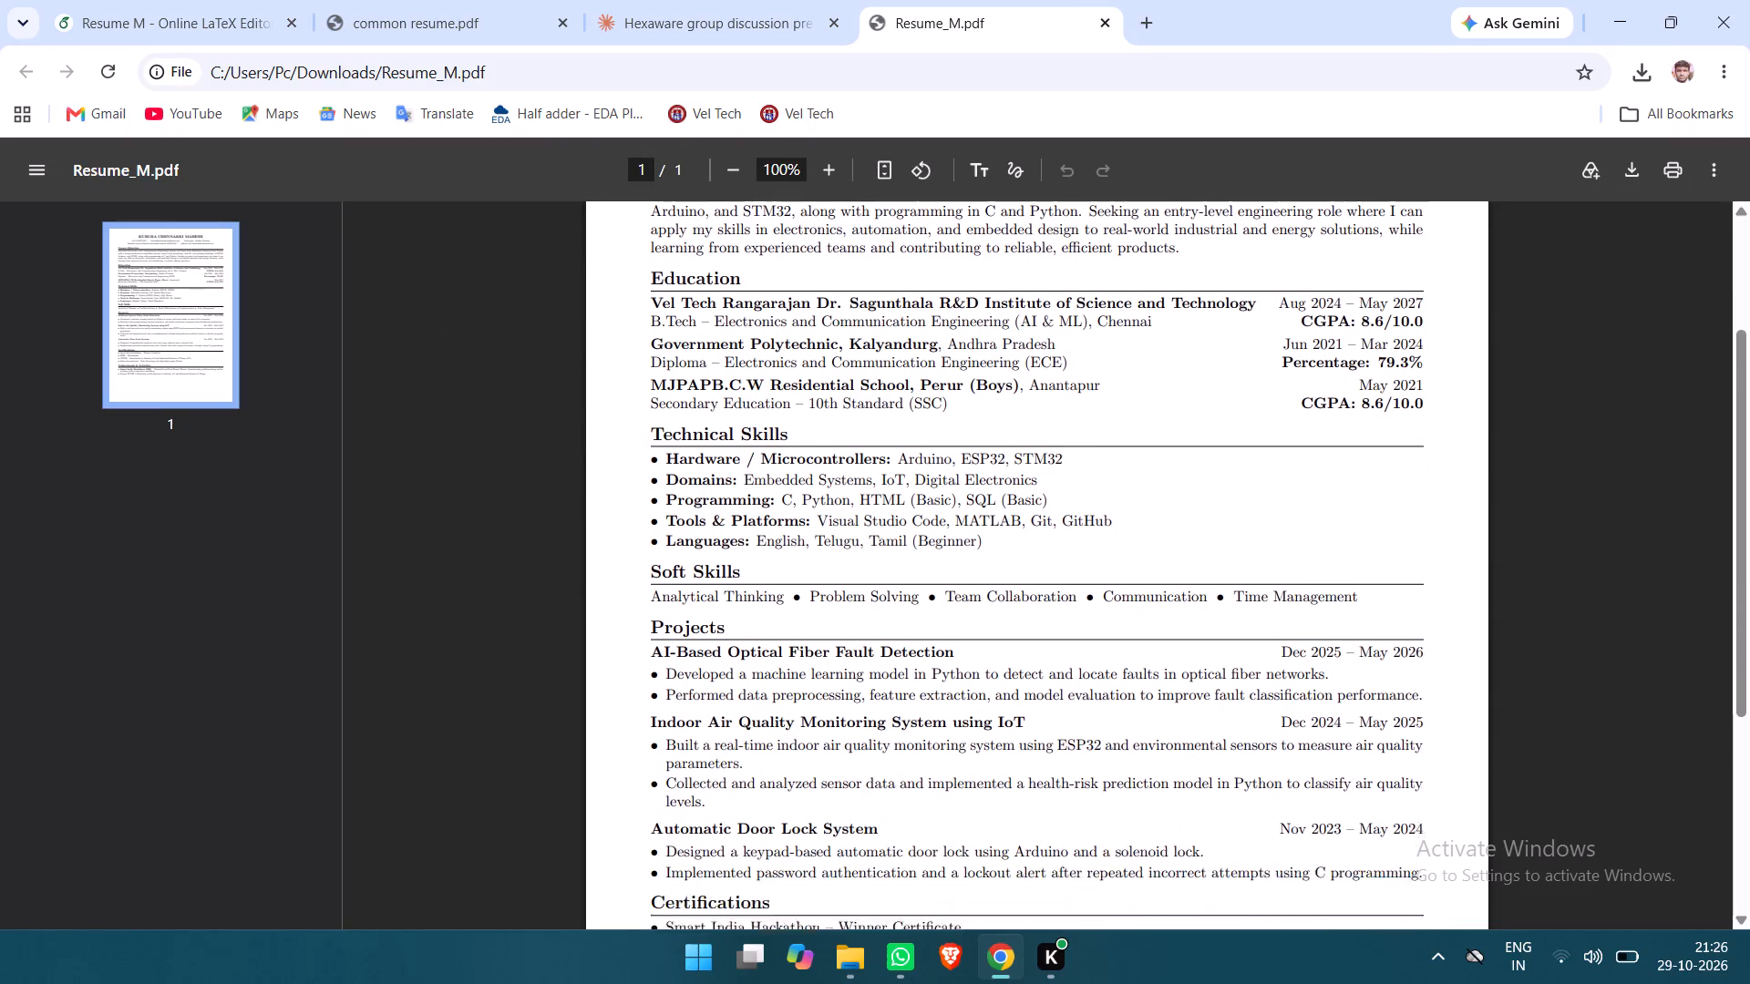
scroll(787, 458, down, 5)
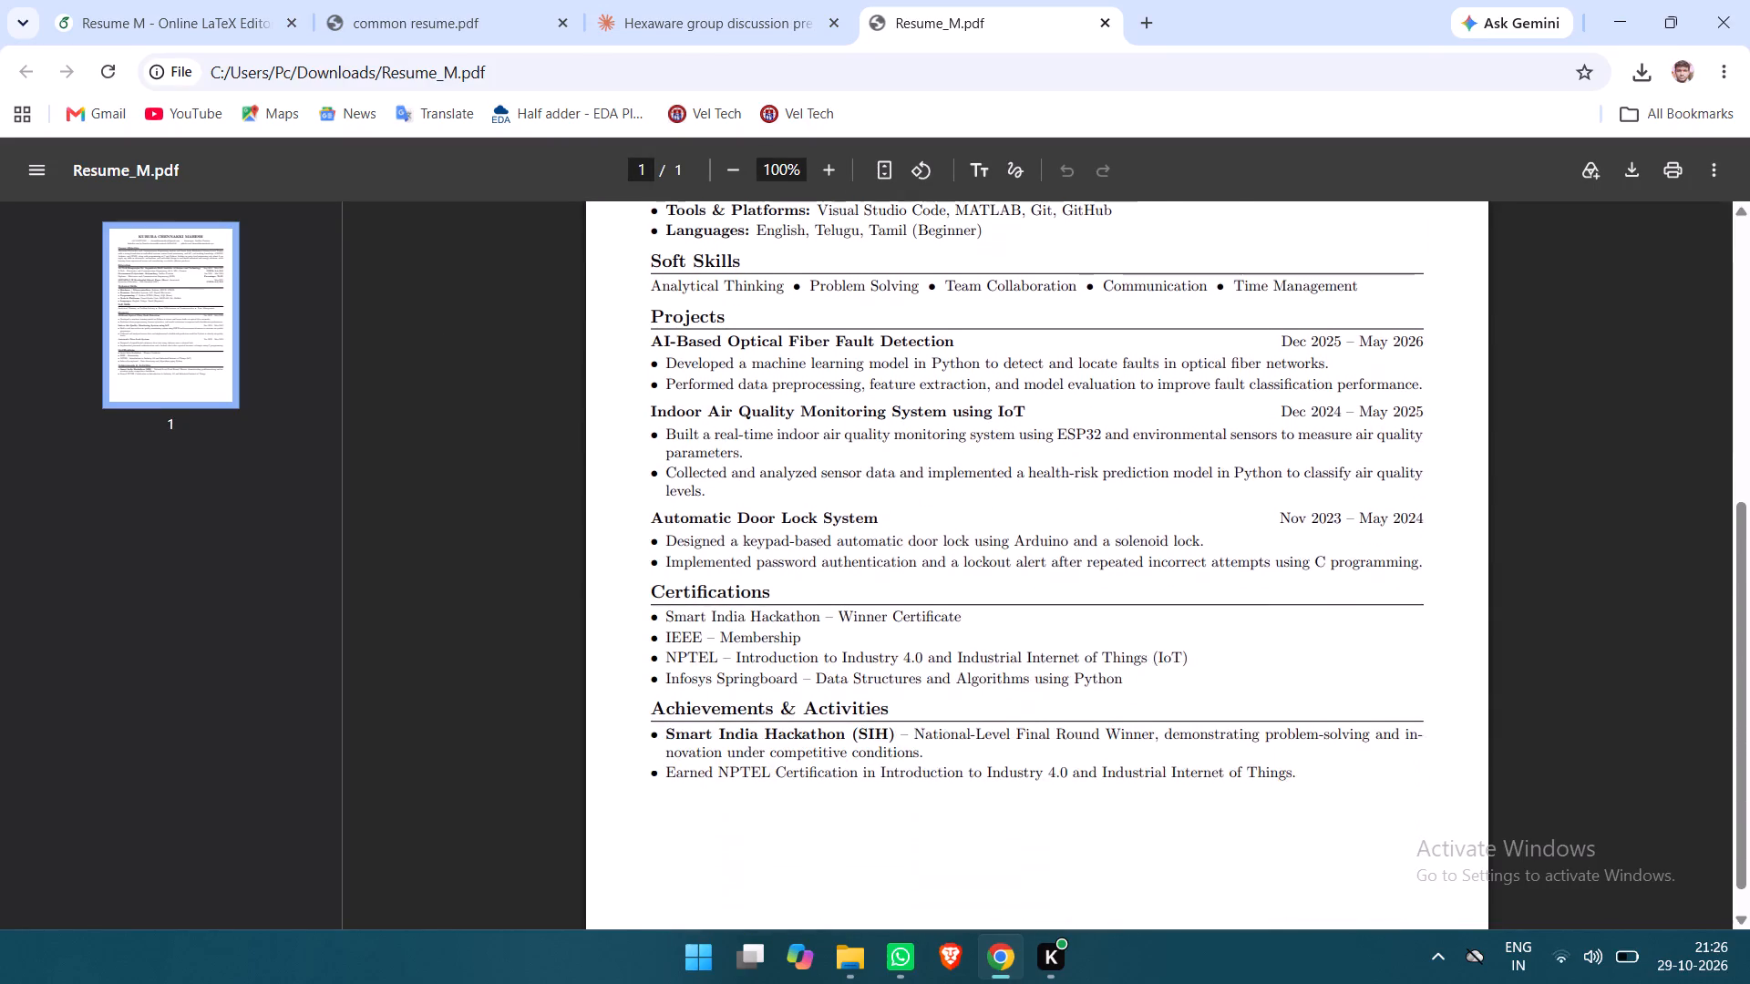
scroll(787, 458, down, 1)
scroll(787, 458, up, 6)
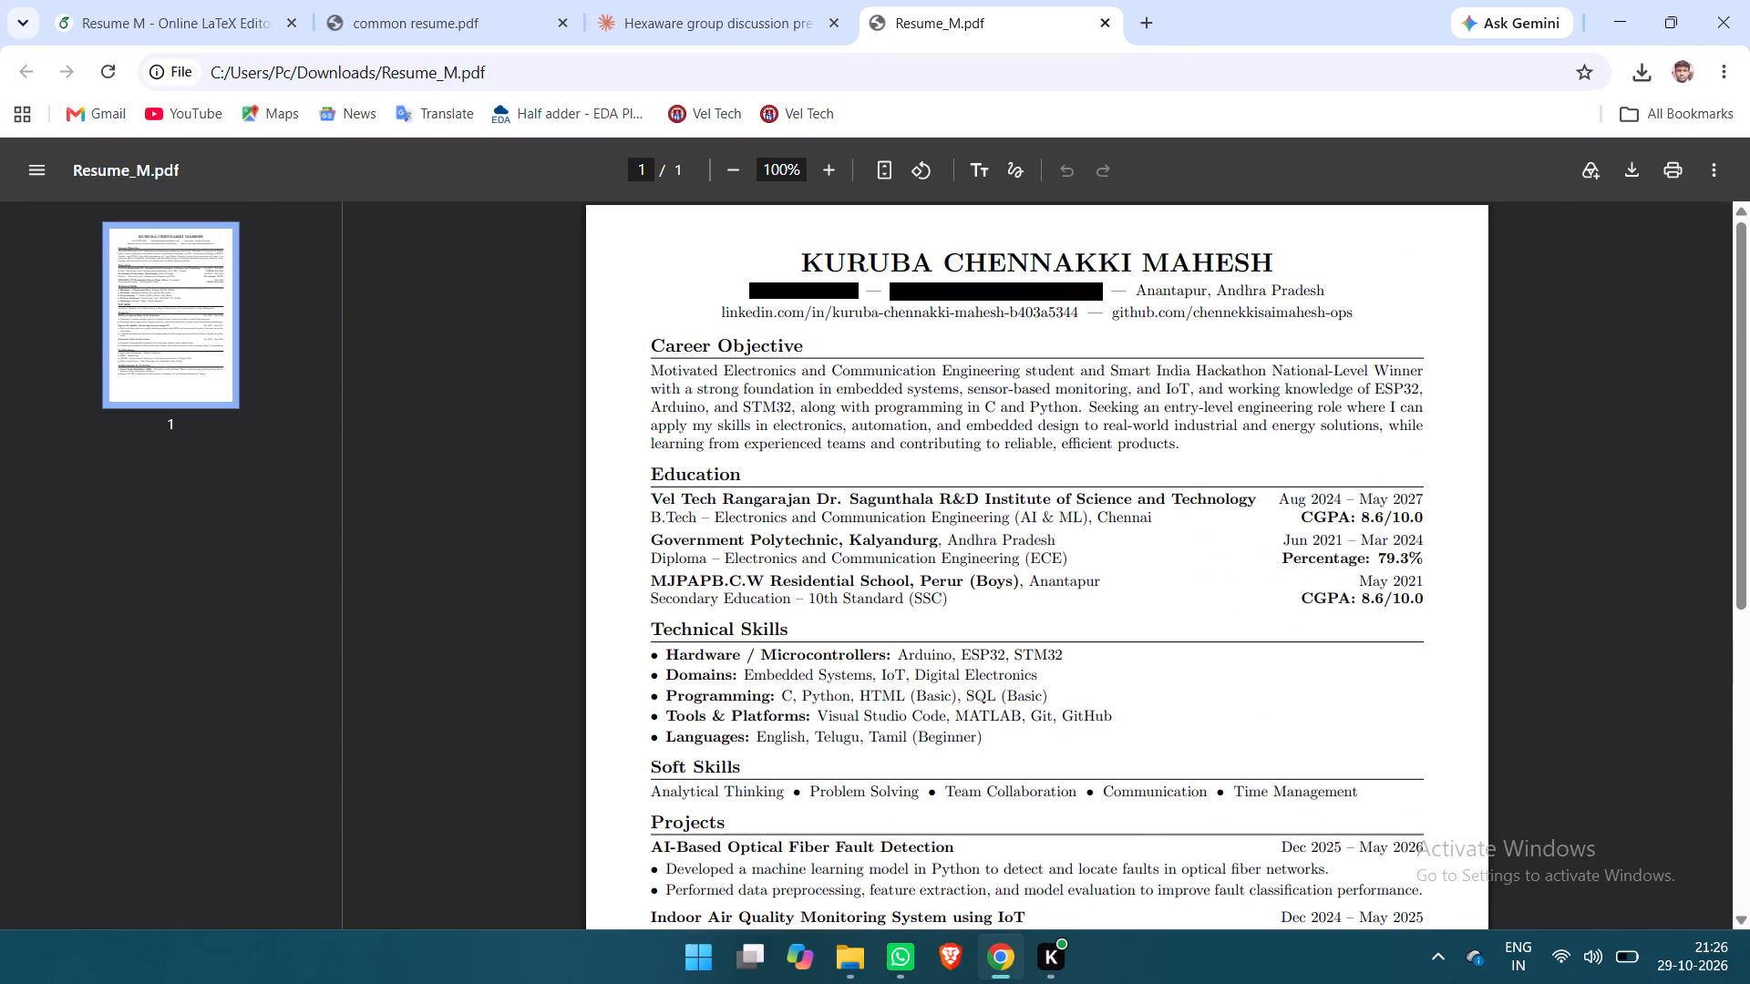
scroll(787, 458, up, 2)
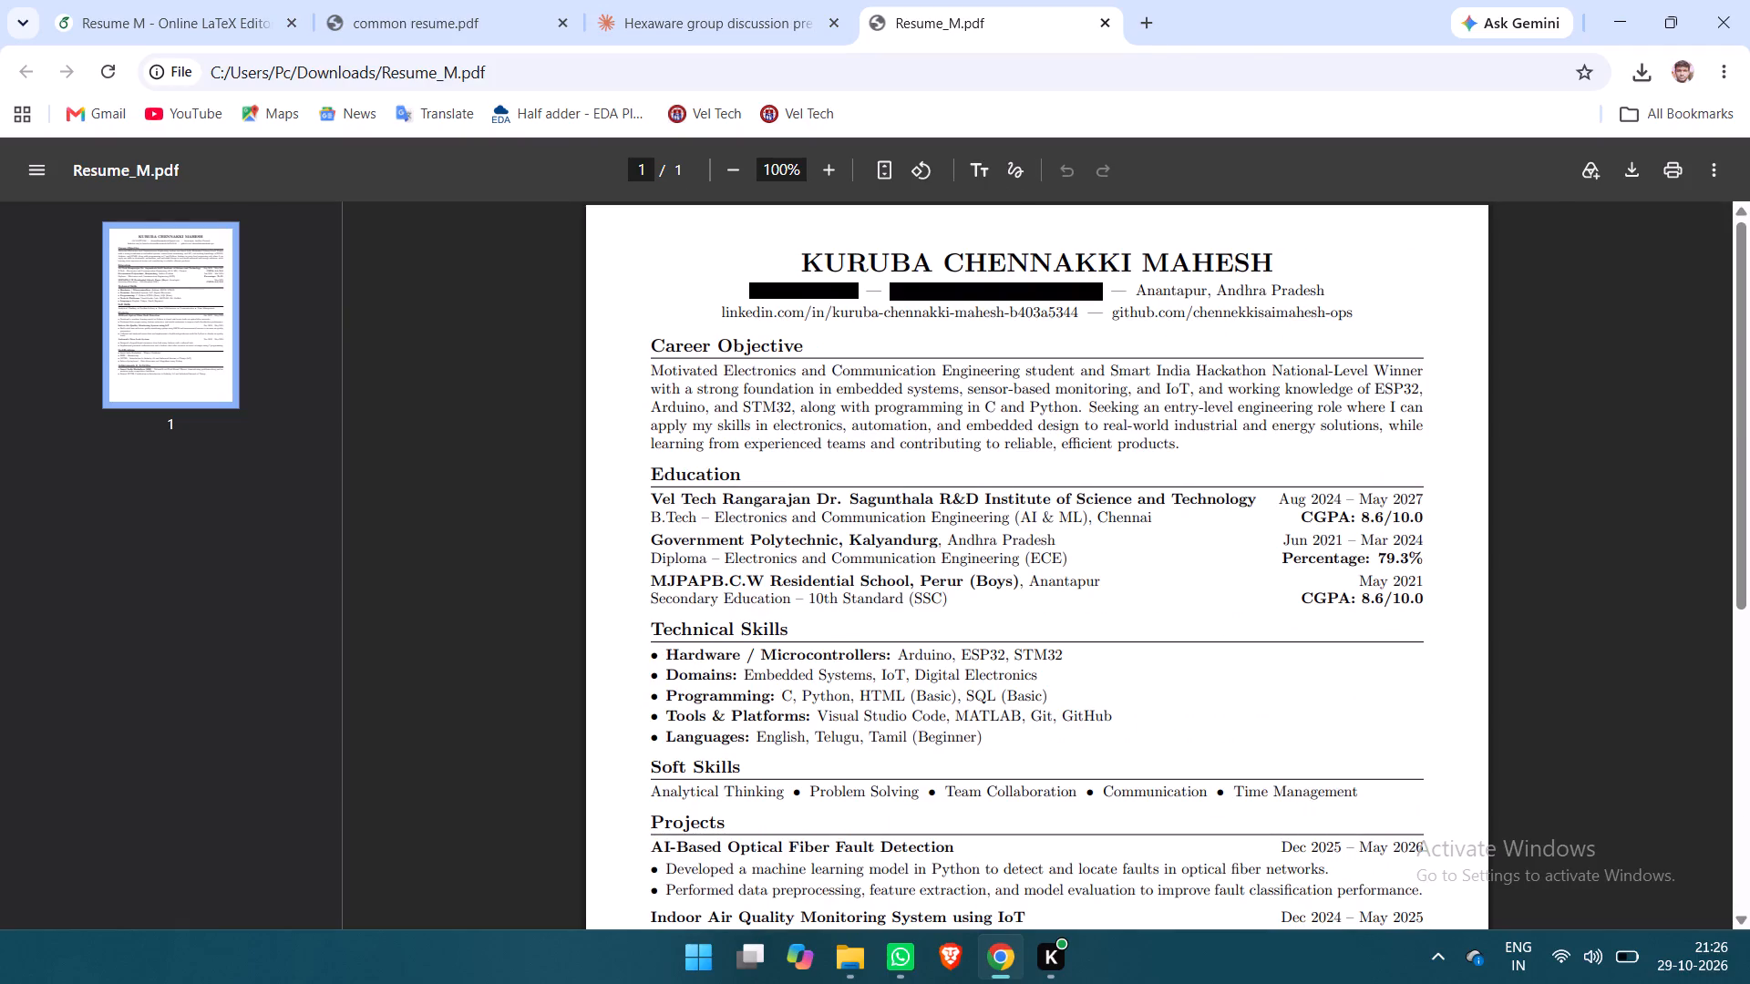
Close all open browser pages: Resume_M.pdf, the Hexaware group discussion chat, common resume.pdf and the Resume M Overleaf project.
click(1104, 12)
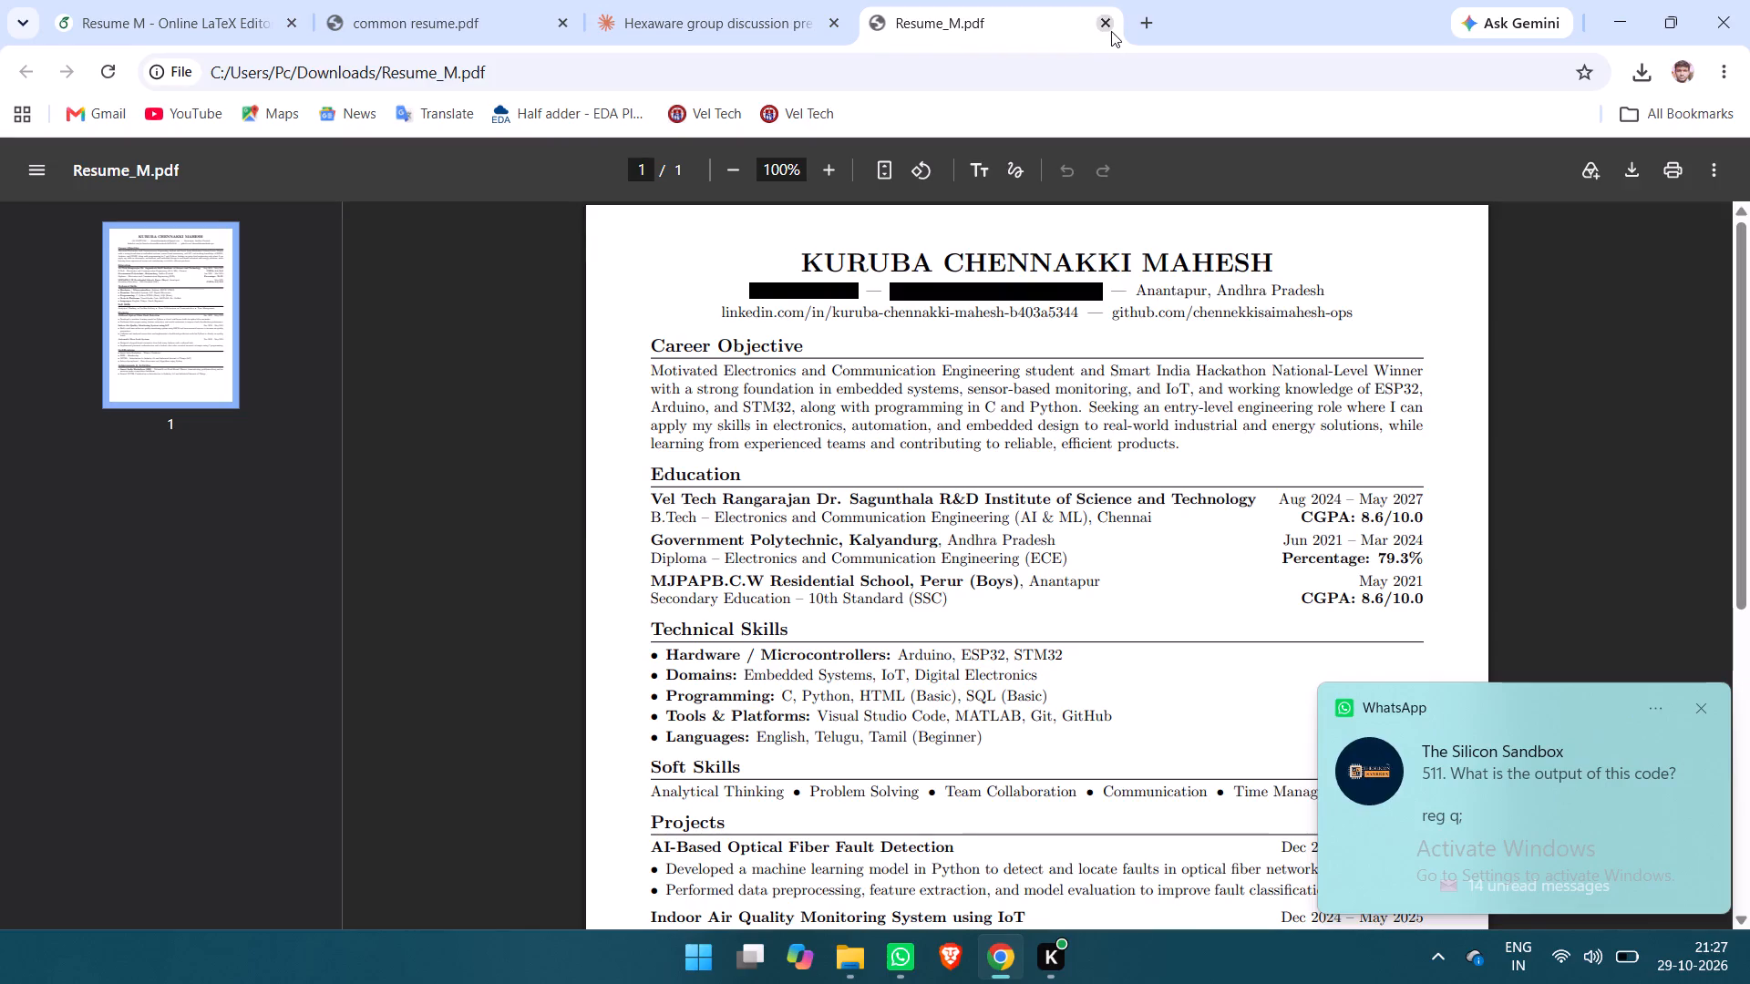
click(1107, 29)
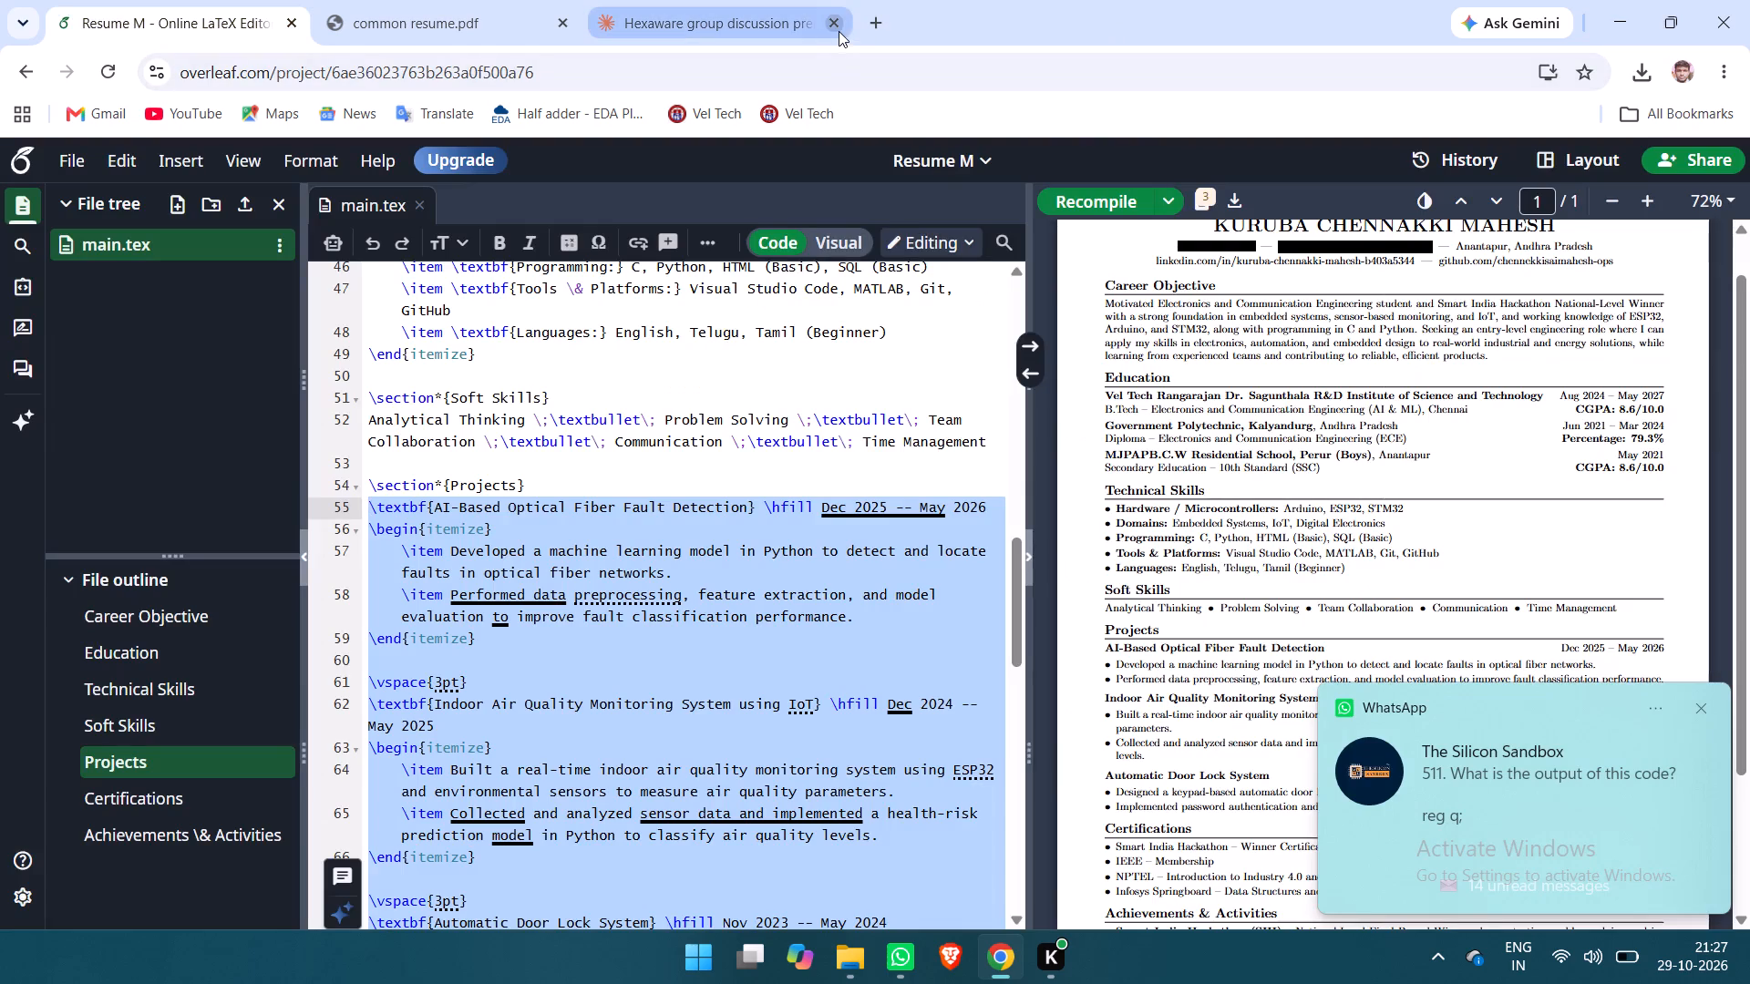
click(837, 29)
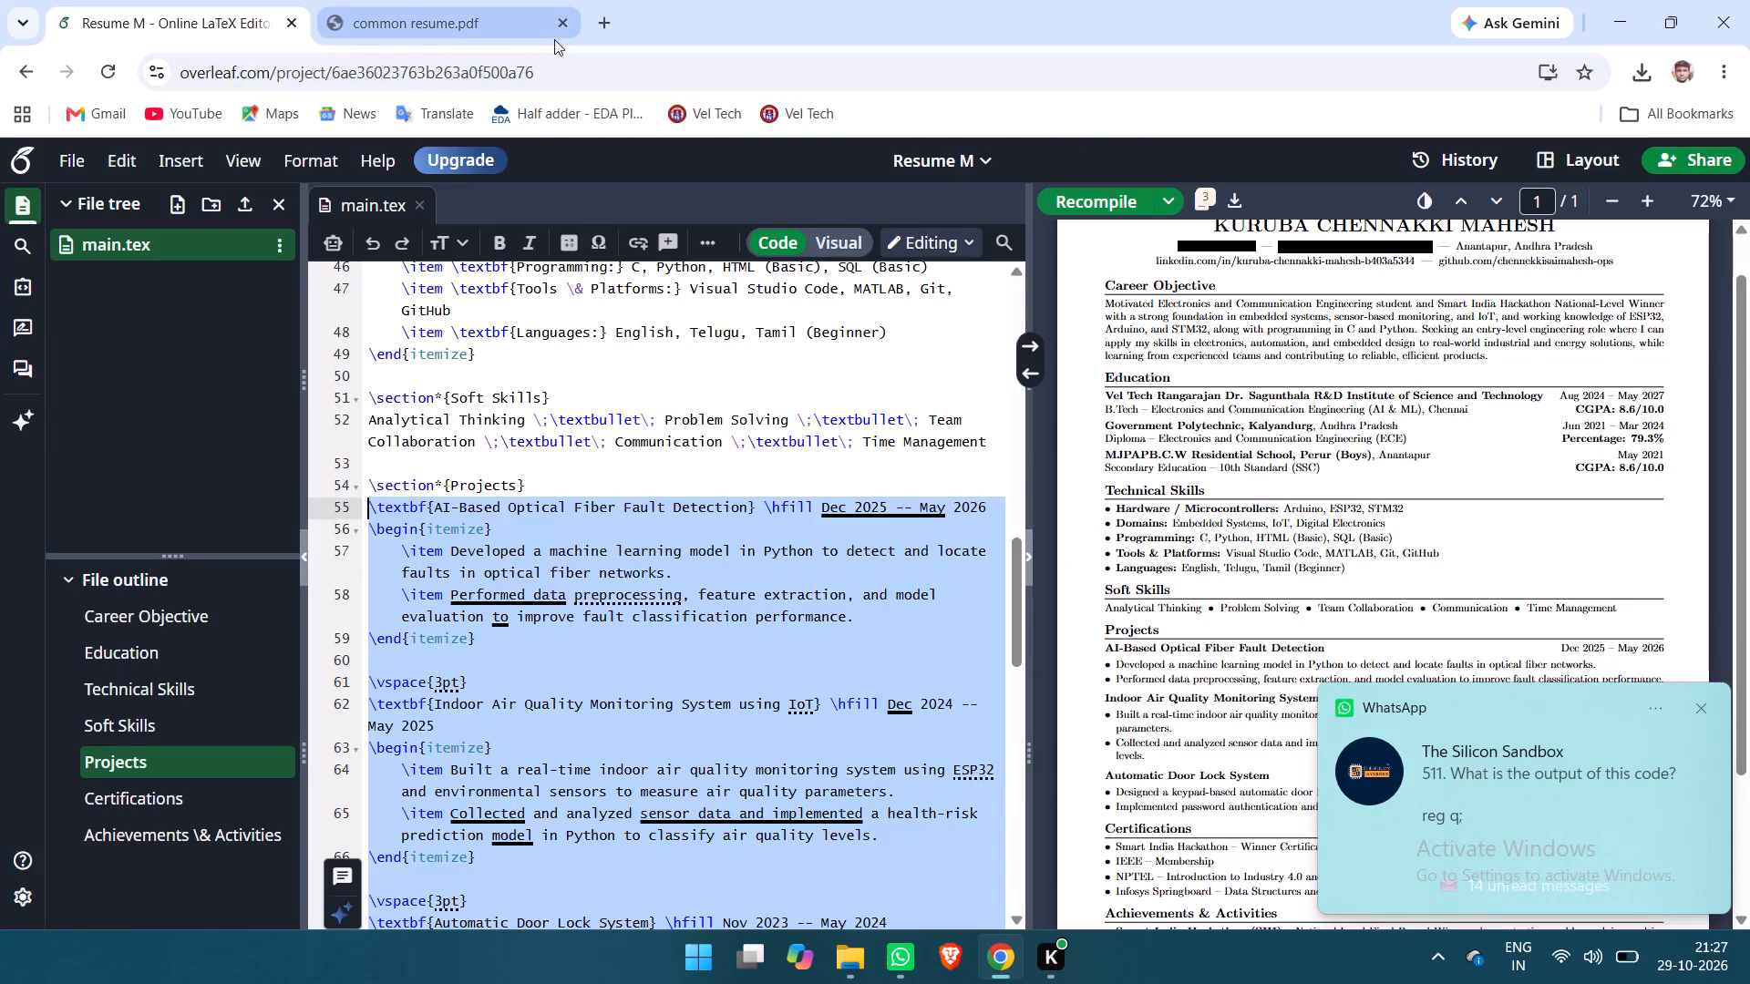
click(568, 26)
click(568, 26)
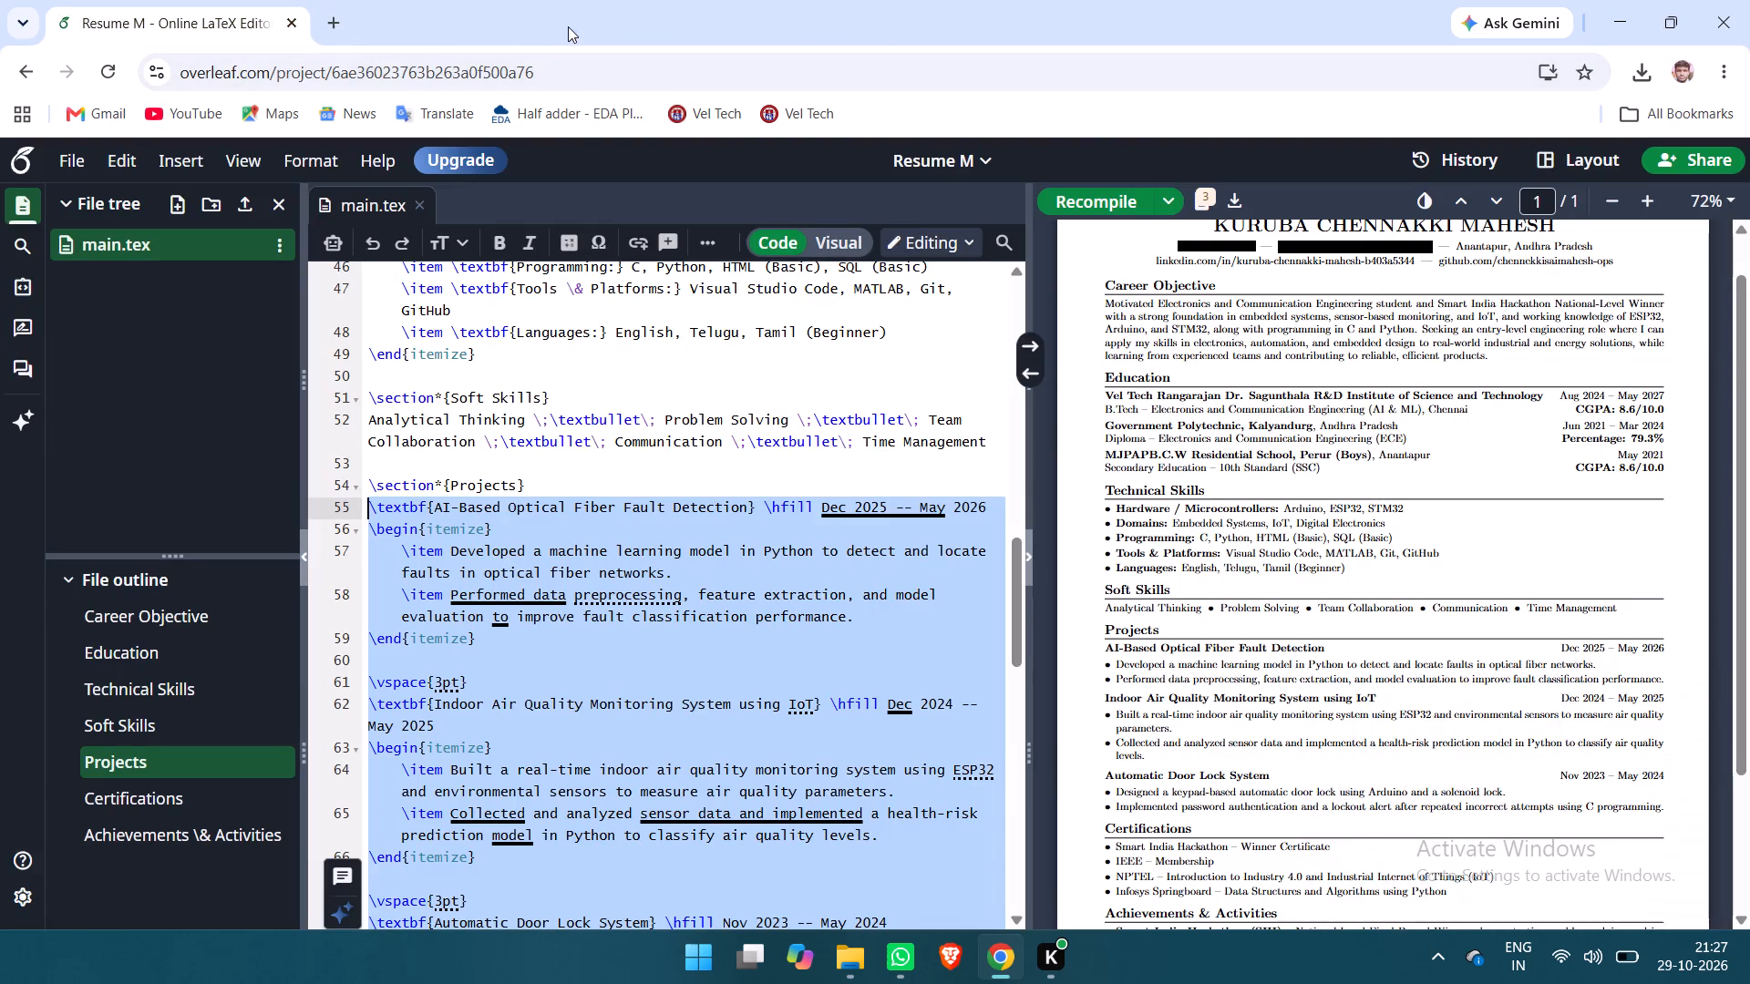
click(293, 30)
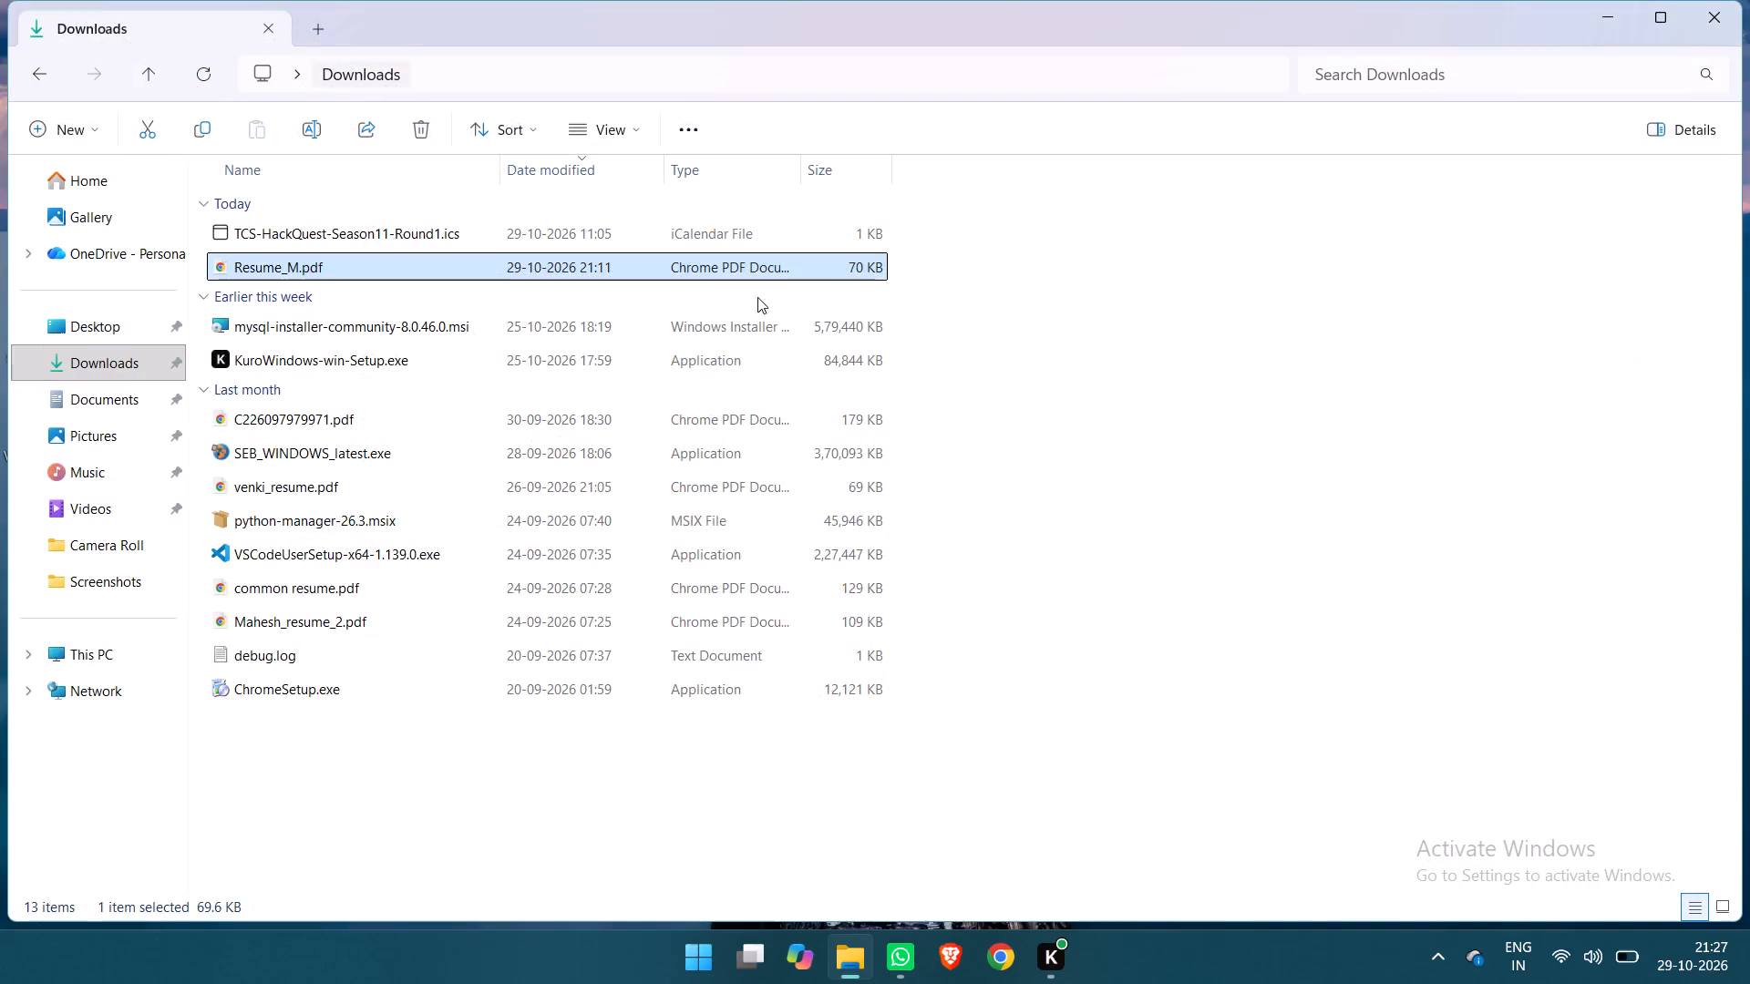